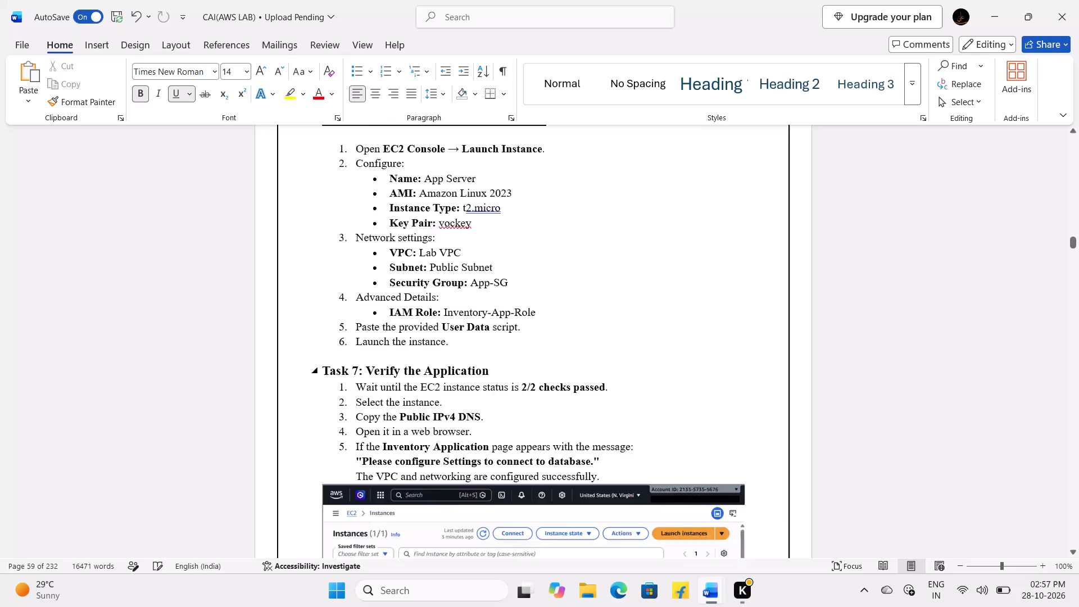
Underline the heading "Task 7: Verify the Application".
{"action": "scroll", "coordinate": [490, 314], "scroll_direction": "up", "scroll_amount": 3}
{"action": "left_click_drag", "start_coordinate": [507, 368], "coordinate": [365, 369]}
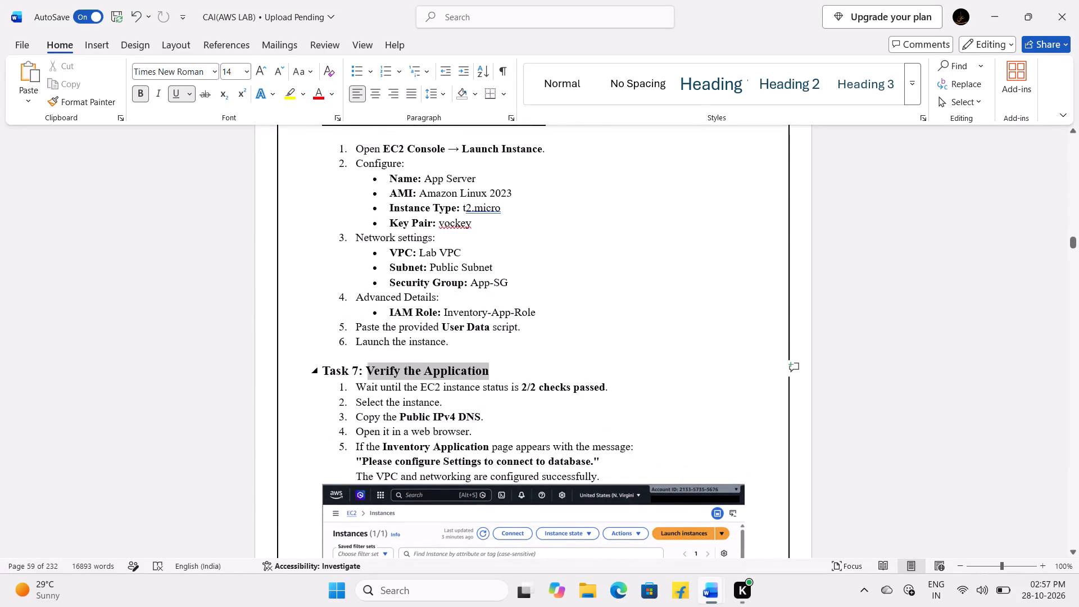
{"action": "left_click_drag", "start_coordinate": [365, 369], "coordinate": [317, 369]}
{"action": "left_click", "coordinate": [357, 344]}
{"action": "left_click", "coordinate": [579, 377]}
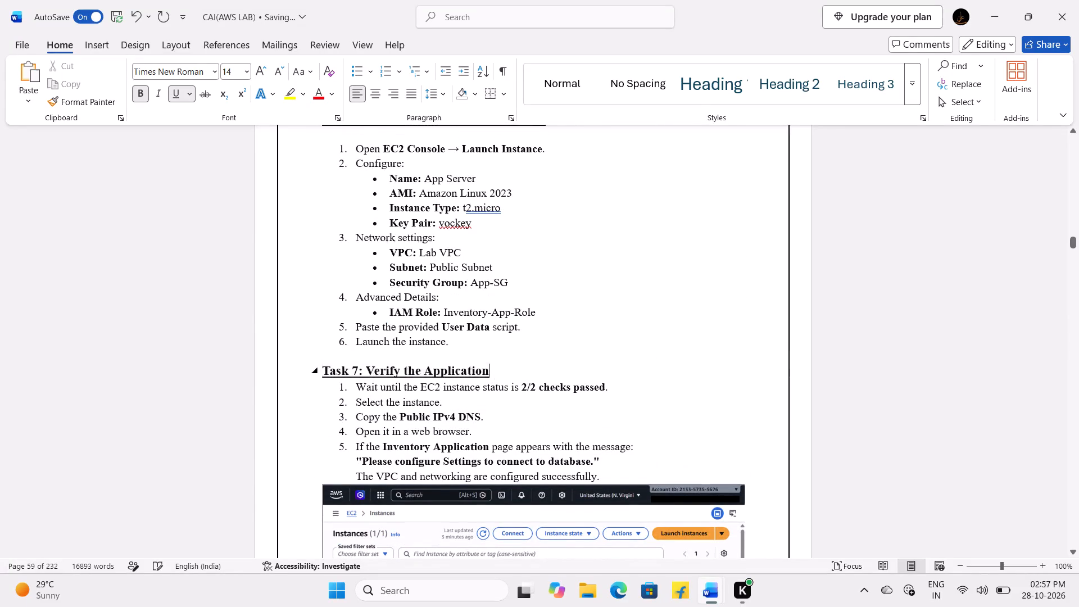
Review the end of the current lab and all of LAB-8 on VPC peering for heading formatting and page layout.
{"action": "scroll", "coordinate": [579, 377], "scroll_direction": "down", "scroll_amount": 8}
{"action": "scroll", "coordinate": [504, 373], "scroll_direction": "down", "scroll_amount": 4}
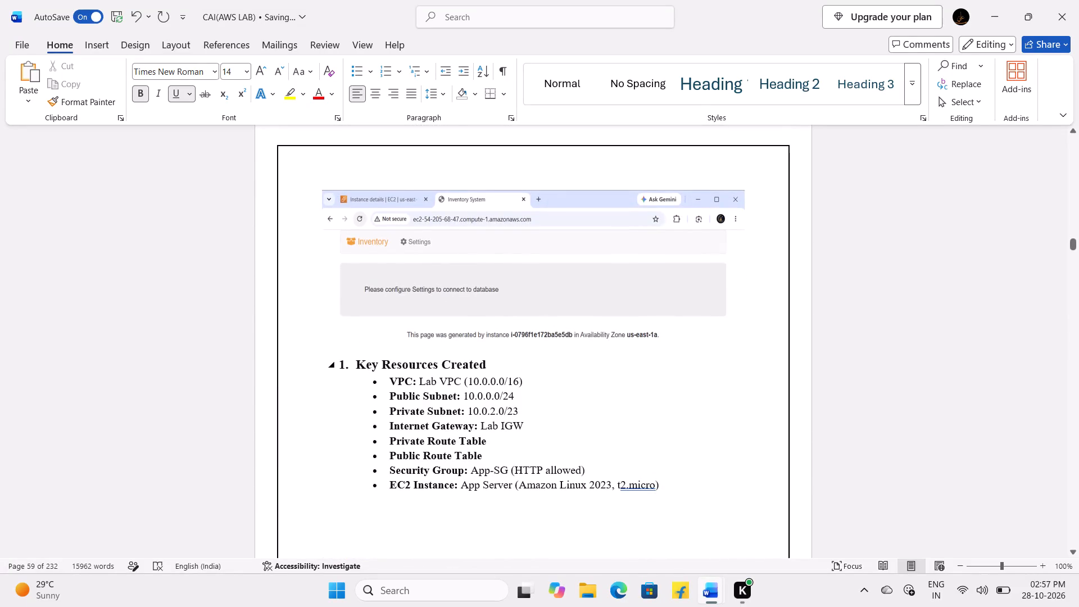
{"action": "scroll", "coordinate": [513, 389], "scroll_direction": "down", "scroll_amount": 4}
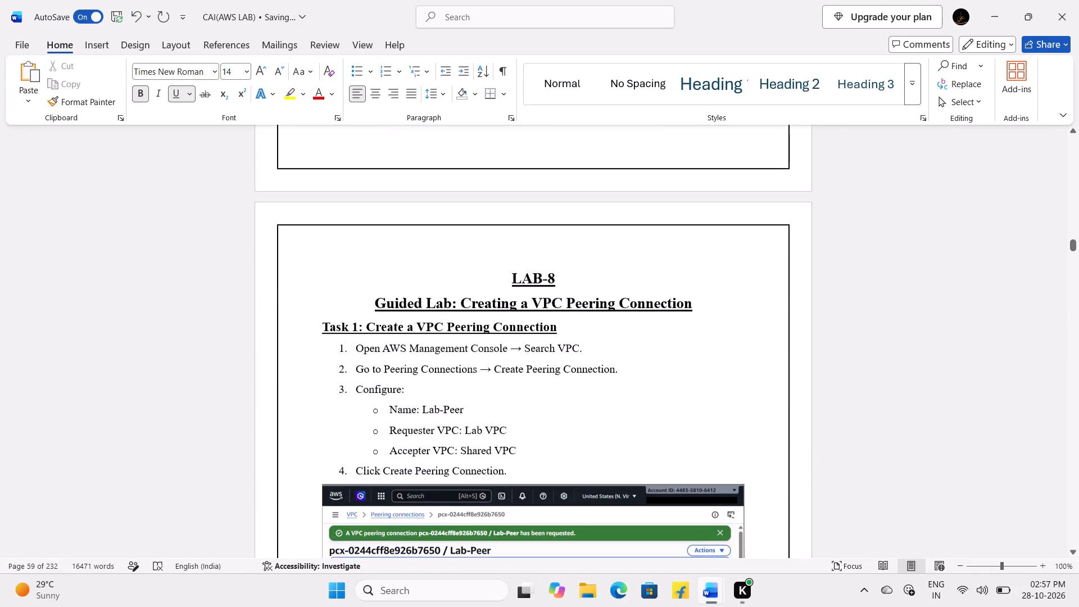
{"action": "scroll", "coordinate": [537, 343], "scroll_direction": "down", "scroll_amount": 15}
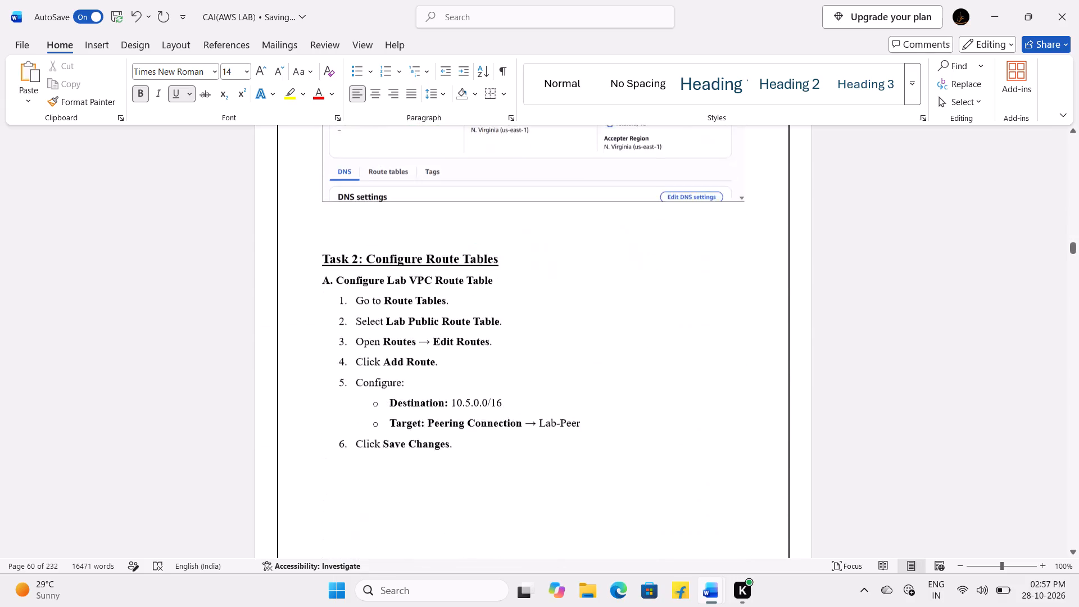
{"action": "scroll", "coordinate": [535, 349], "scroll_direction": "down", "scroll_amount": 11}
{"action": "scroll", "coordinate": [535, 349], "scroll_direction": "up", "scroll_amount": 2}
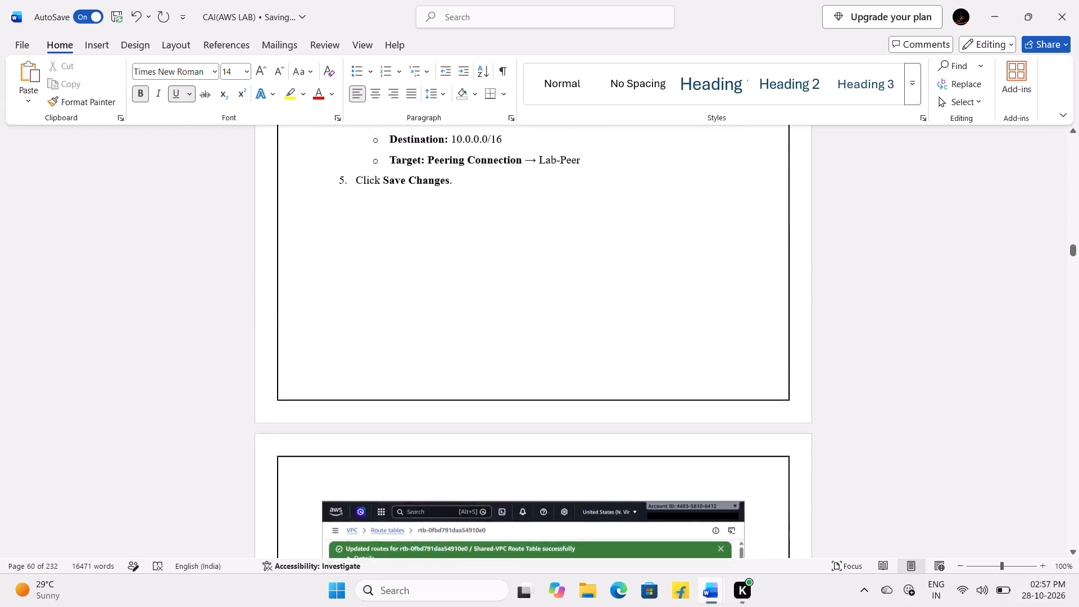
{"action": "scroll", "coordinate": [535, 349], "scroll_direction": "down", "scroll_amount": 20}
{"action": "scroll", "coordinate": [536, 353], "scroll_direction": "down", "scroll_amount": 6}
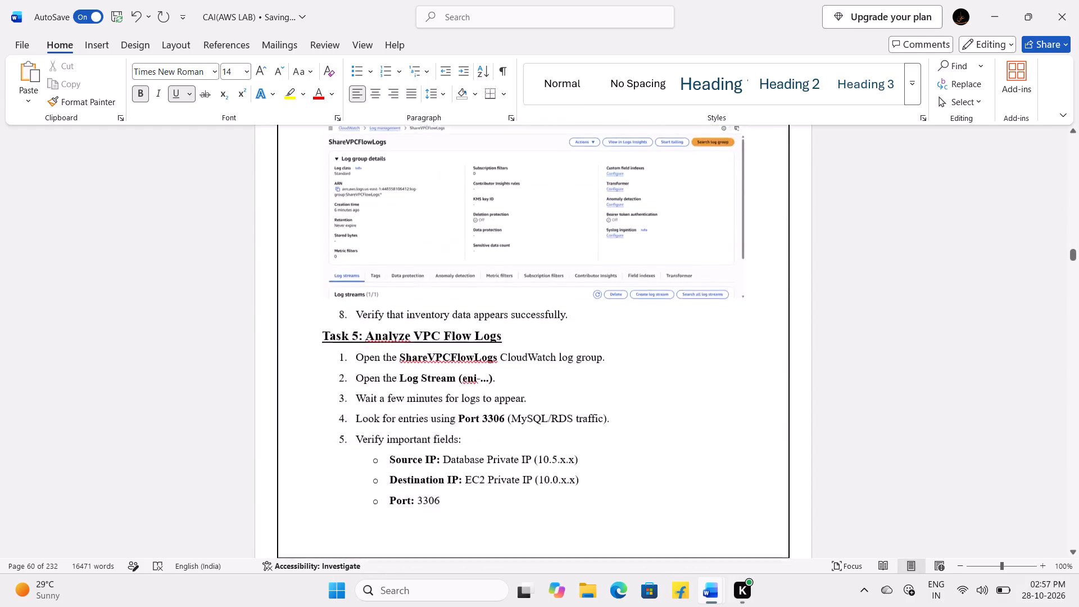
{"action": "scroll", "coordinate": [536, 353], "scroll_direction": "down", "scroll_amount": 14}
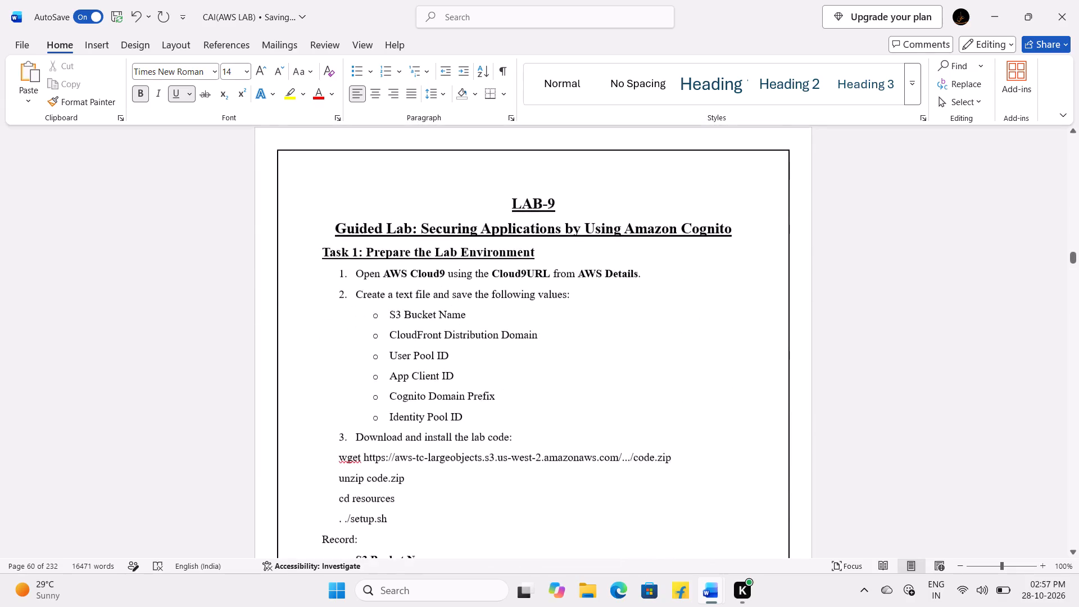
Review the LAB-9 Amazon Cognito pages, including the Task 5 heading and Quick Revision notes, for heading formatting and layout.
{"action": "scroll", "coordinate": [536, 353], "scroll_direction": "down", "scroll_amount": 15}
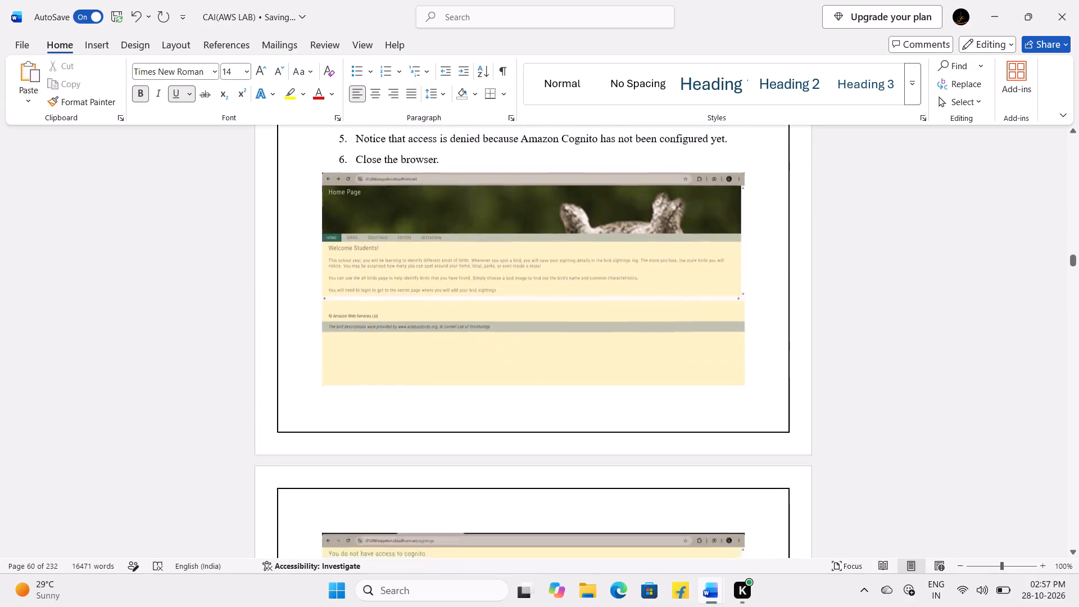
{"action": "scroll", "coordinate": [536, 353], "scroll_direction": "down", "scroll_amount": 10}
{"action": "scroll", "coordinate": [536, 353], "scroll_direction": "up", "scroll_amount": 2}
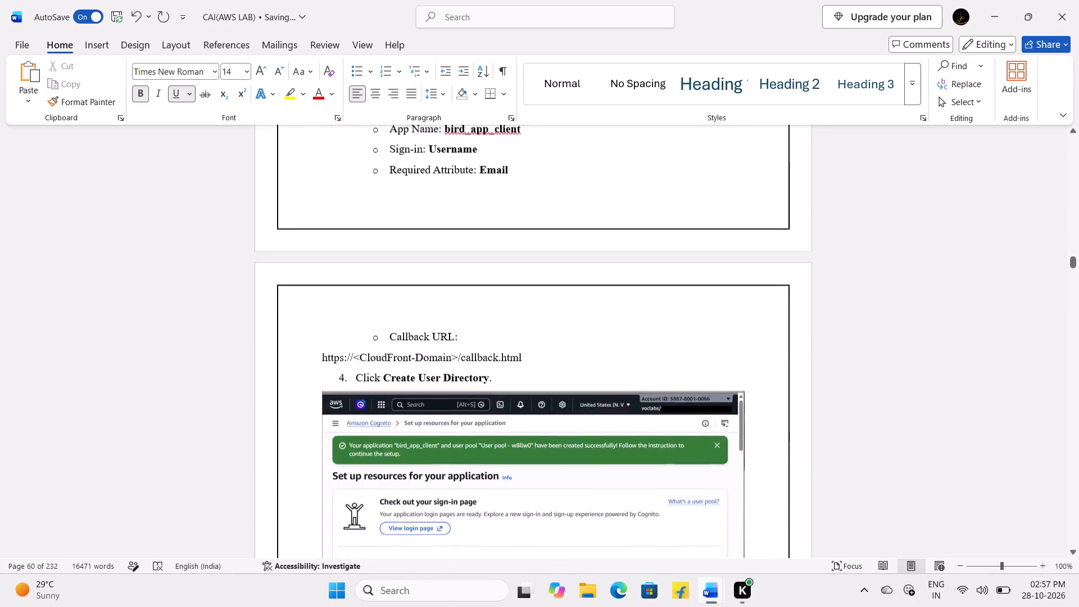
{"action": "scroll", "coordinate": [536, 353], "scroll_direction": "down", "scroll_amount": 16}
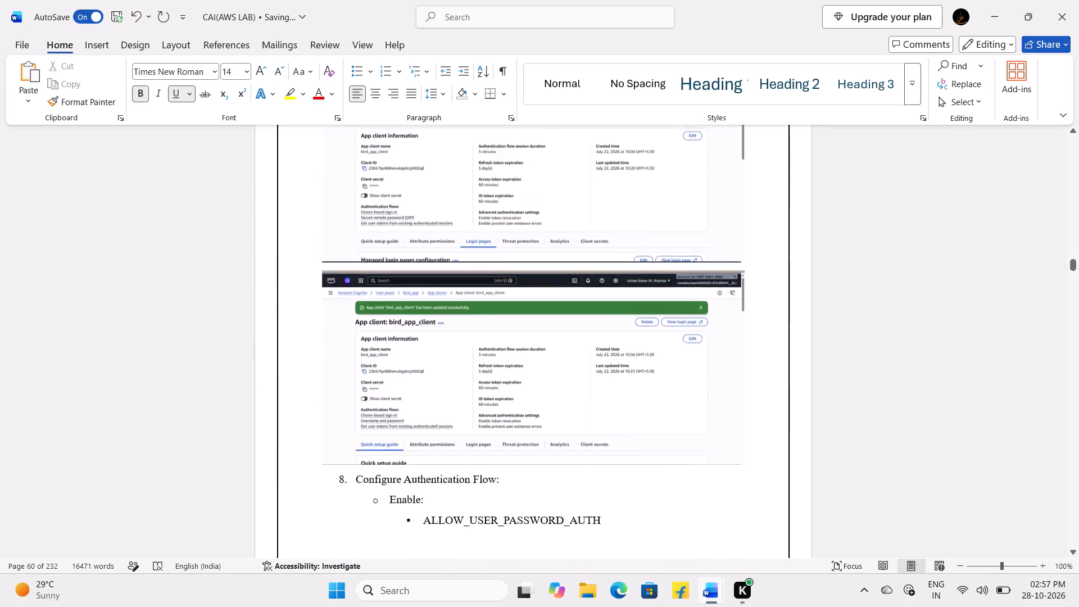
{"action": "scroll", "coordinate": [536, 354], "scroll_direction": "down", "scroll_amount": 15}
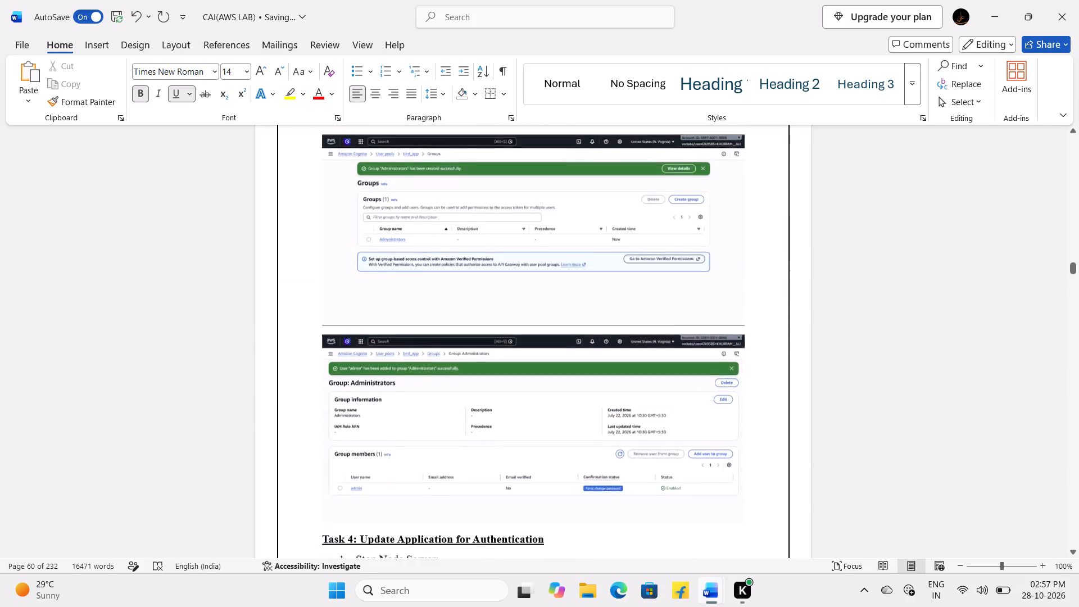
{"action": "scroll", "coordinate": [536, 354], "scroll_direction": "down", "scroll_amount": 13}
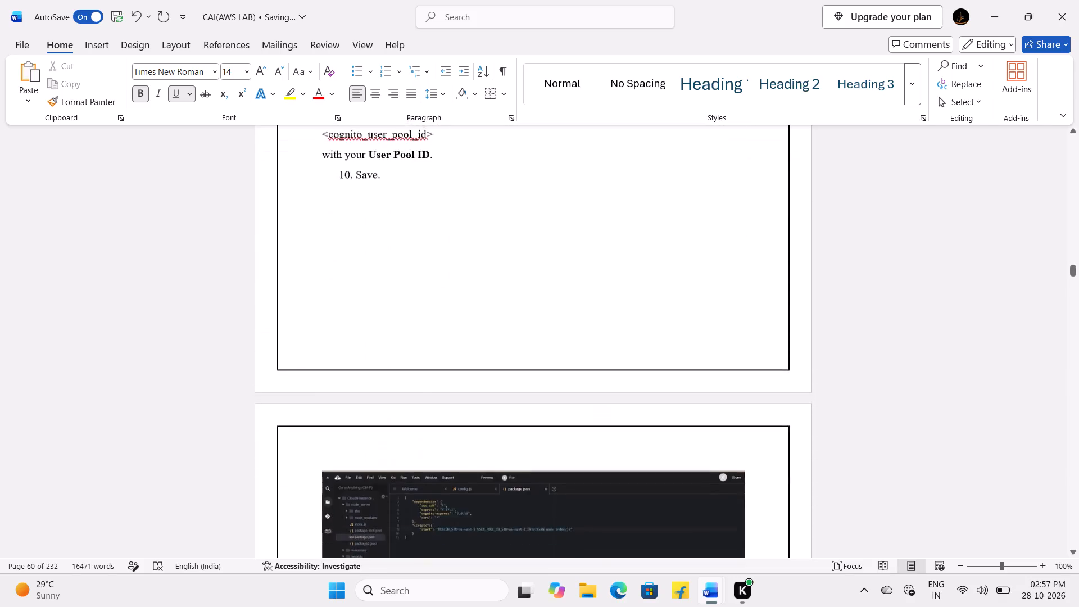
{"action": "scroll", "coordinate": [536, 354], "scroll_direction": "down", "scroll_amount": 7}
{"action": "scroll", "coordinate": [536, 354], "scroll_direction": "up", "scroll_amount": 2}
{"action": "scroll", "coordinate": [536, 354], "scroll_direction": "down", "scroll_amount": 2}
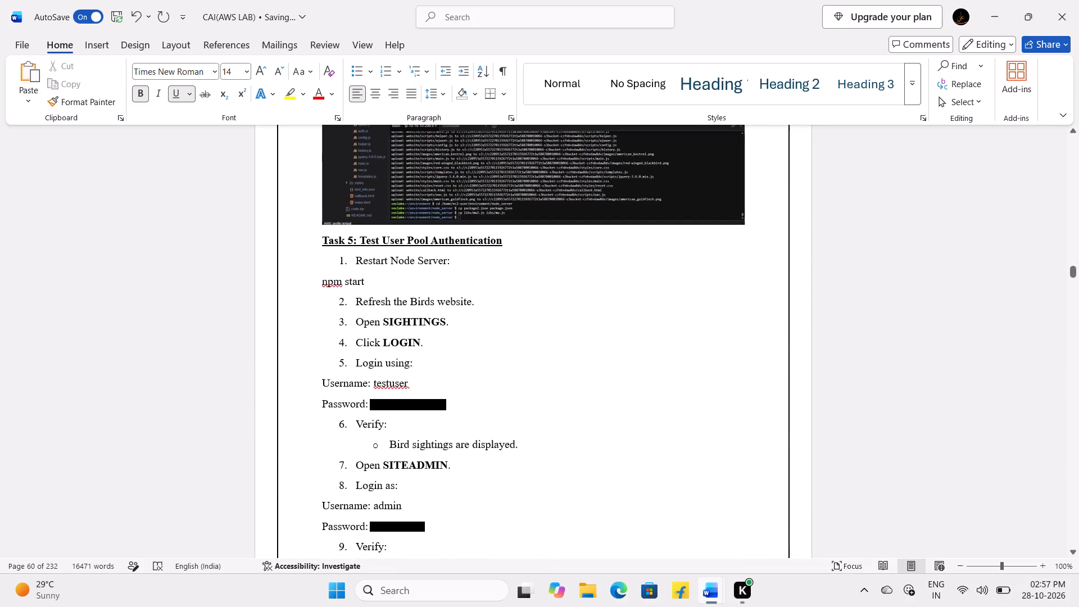
{"action": "scroll", "coordinate": [536, 354], "scroll_direction": "down", "scroll_amount": 2}
{"action": "scroll", "coordinate": [536, 354], "scroll_direction": "up", "scroll_amount": 4}
{"action": "left_click_drag", "start_coordinate": [521, 246], "coordinate": [318, 234]}
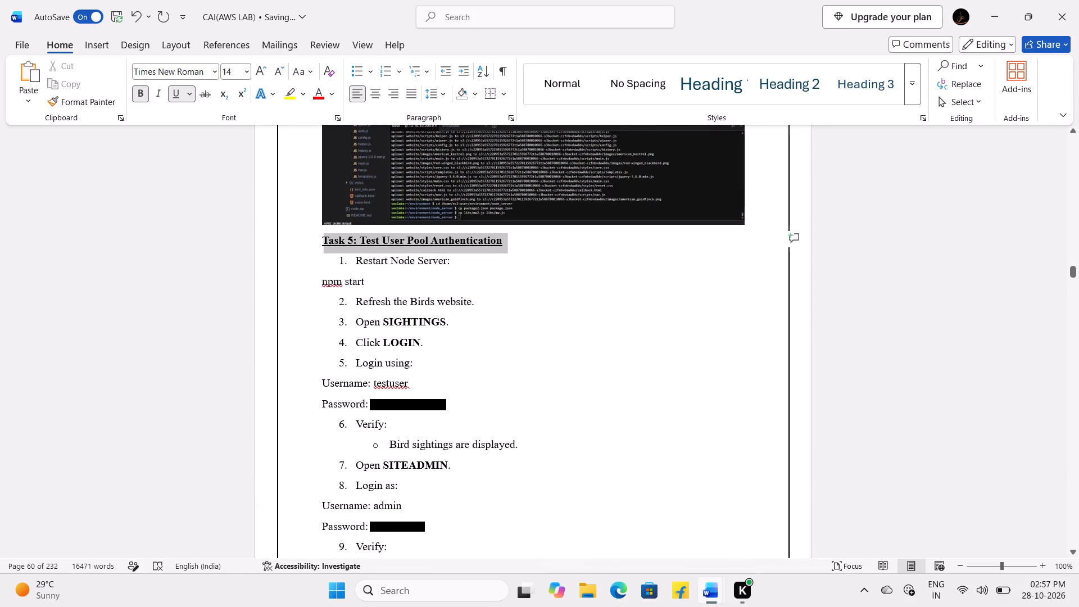
{"action": "left_click_drag", "start_coordinate": [318, 234], "coordinate": [316, 234]}
{"action": "left_click", "coordinate": [500, 284]}
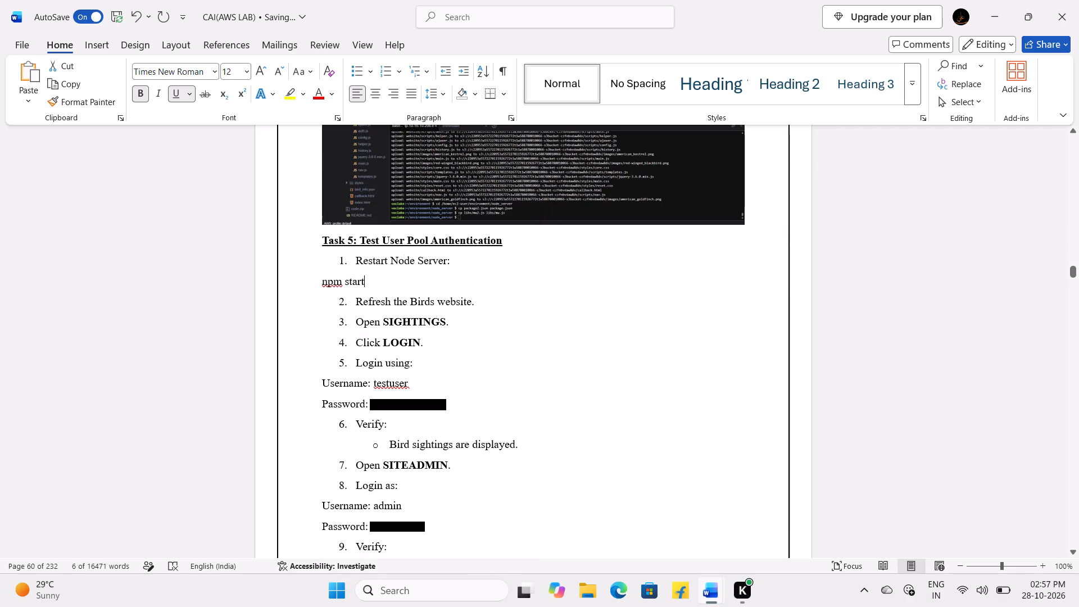
{"action": "scroll", "coordinate": [498, 286], "scroll_direction": "down", "scroll_amount": 18}
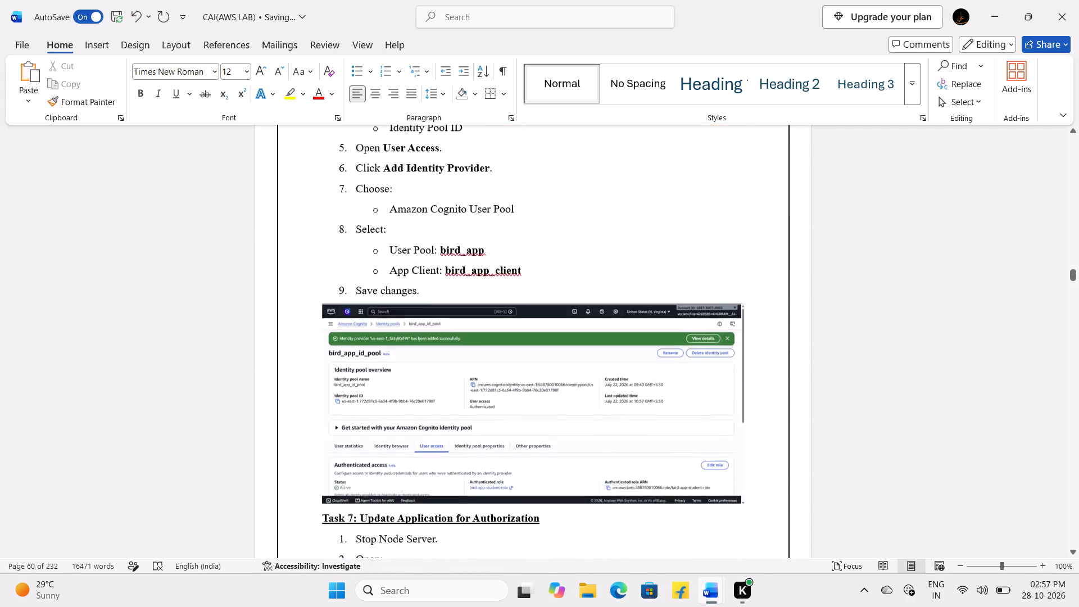
{"action": "scroll", "coordinate": [494, 296], "scroll_direction": "down", "scroll_amount": 16}
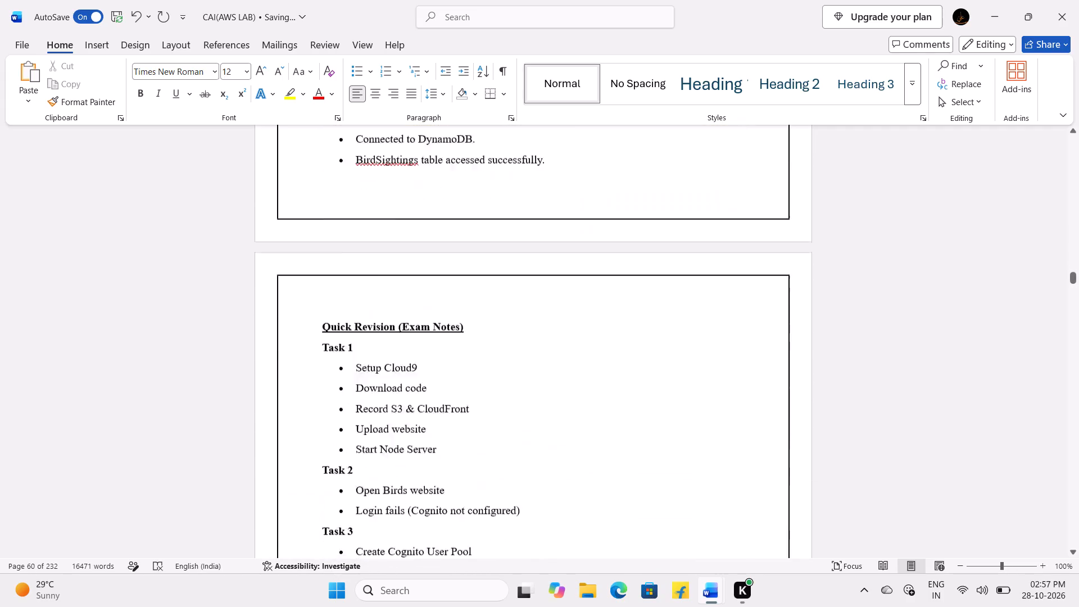
{"action": "scroll", "coordinate": [494, 296], "scroll_direction": "down", "scroll_amount": 16}
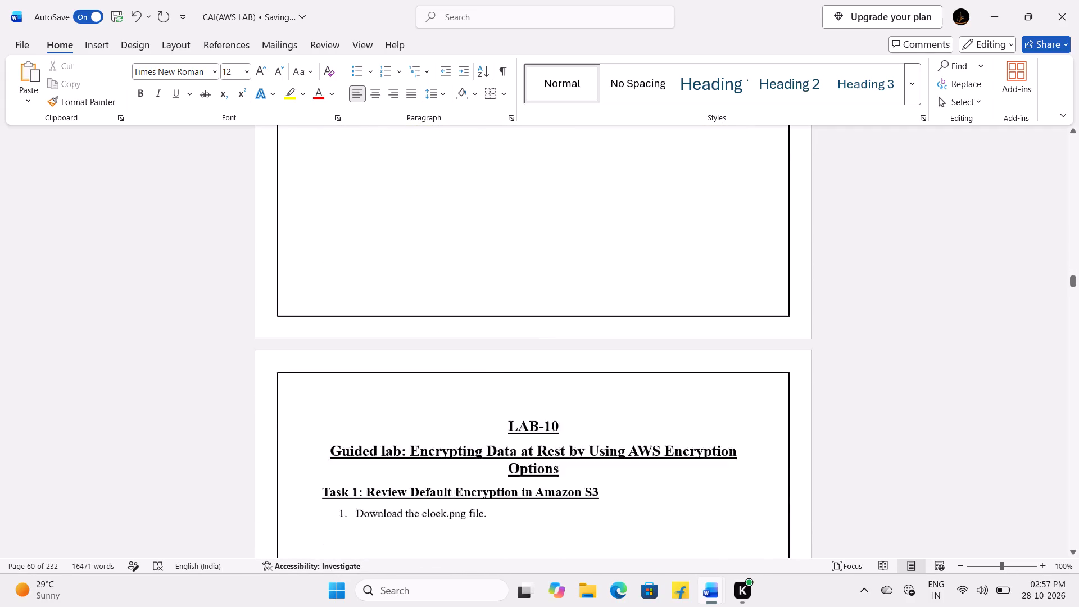
Review the LAB-10 encryption pages through Task 6: Review Key Rotation for heading formatting and screenshot placement.
{"action": "scroll", "coordinate": [509, 318], "scroll_direction": "down", "scroll_amount": 7}
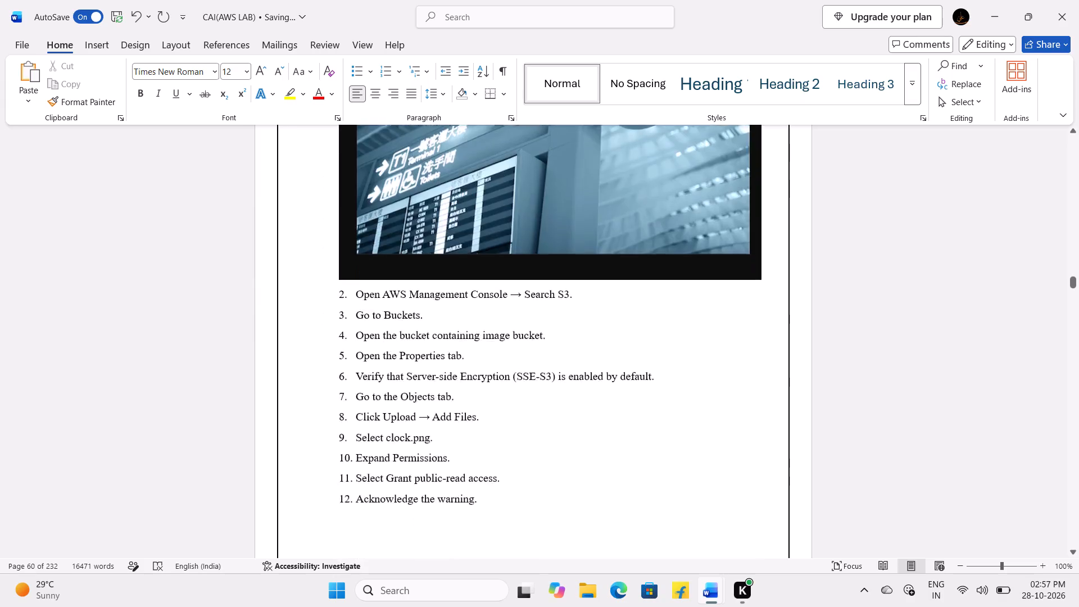
{"action": "scroll", "coordinate": [509, 318], "scroll_direction": "down", "scroll_amount": 18}
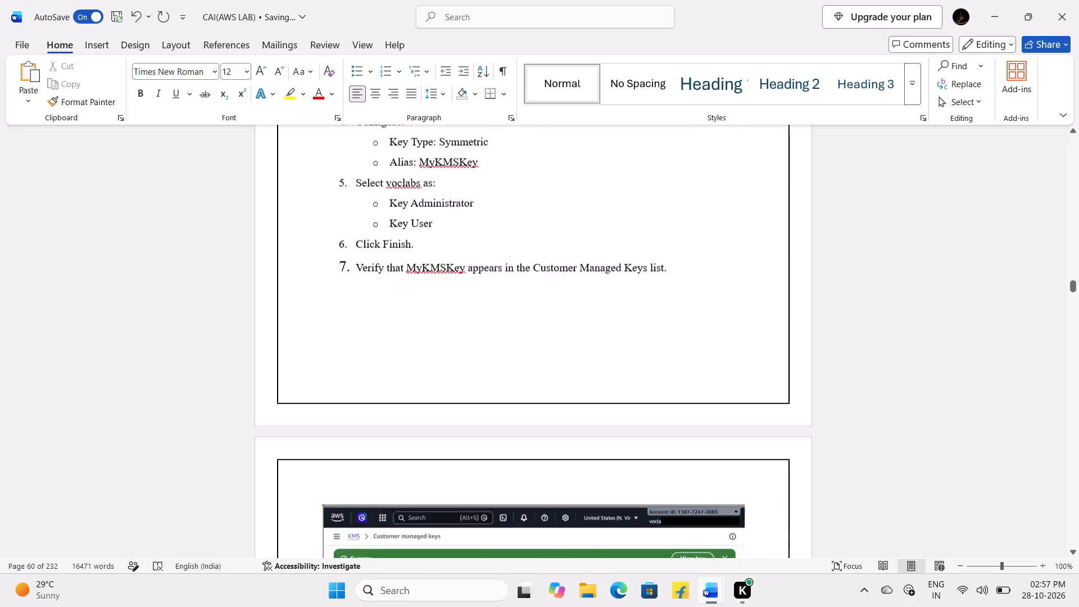
{"action": "scroll", "coordinate": [509, 318], "scroll_direction": "down", "scroll_amount": 20}
{"action": "scroll", "coordinate": [509, 318], "scroll_direction": "down", "scroll_amount": 1}
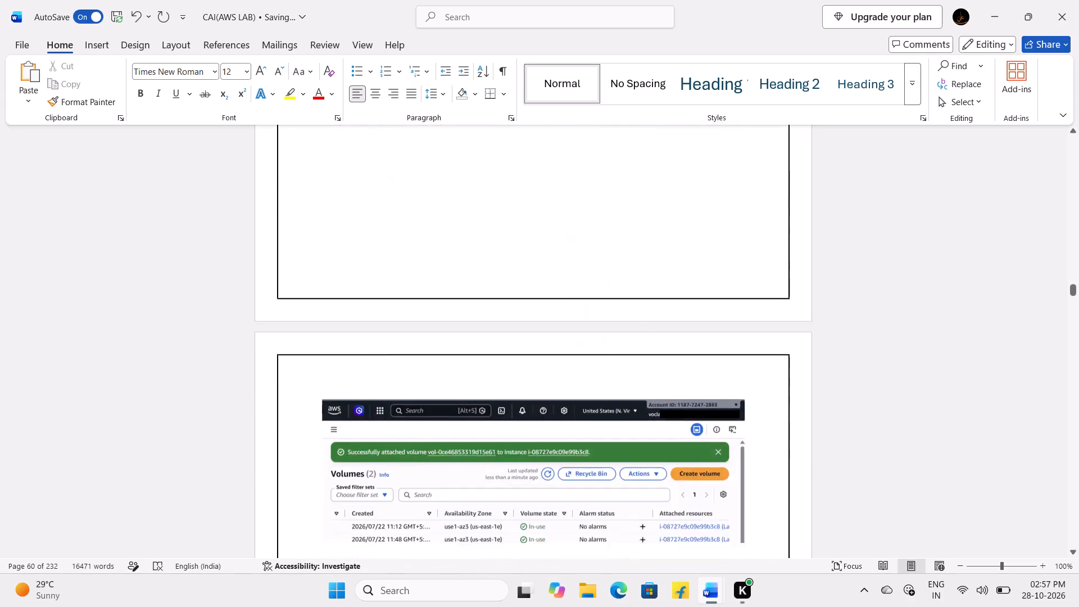
{"action": "scroll", "coordinate": [509, 318], "scroll_direction": "down", "scroll_amount": 17}
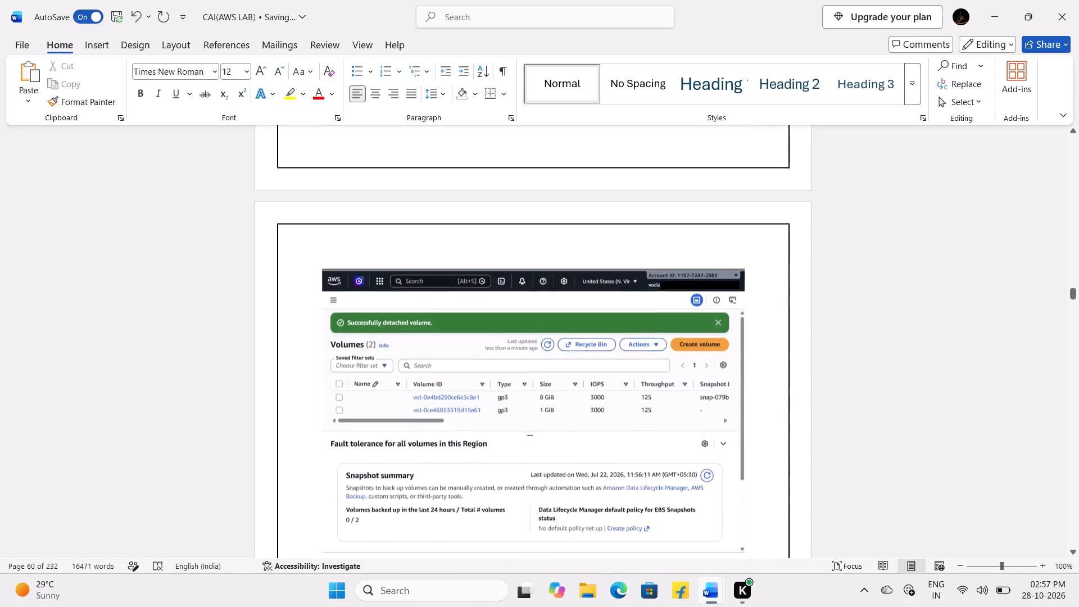
{"action": "scroll", "coordinate": [509, 318], "scroll_direction": "down", "scroll_amount": 8}
{"action": "scroll", "coordinate": [509, 318], "scroll_direction": "down", "scroll_amount": 14}
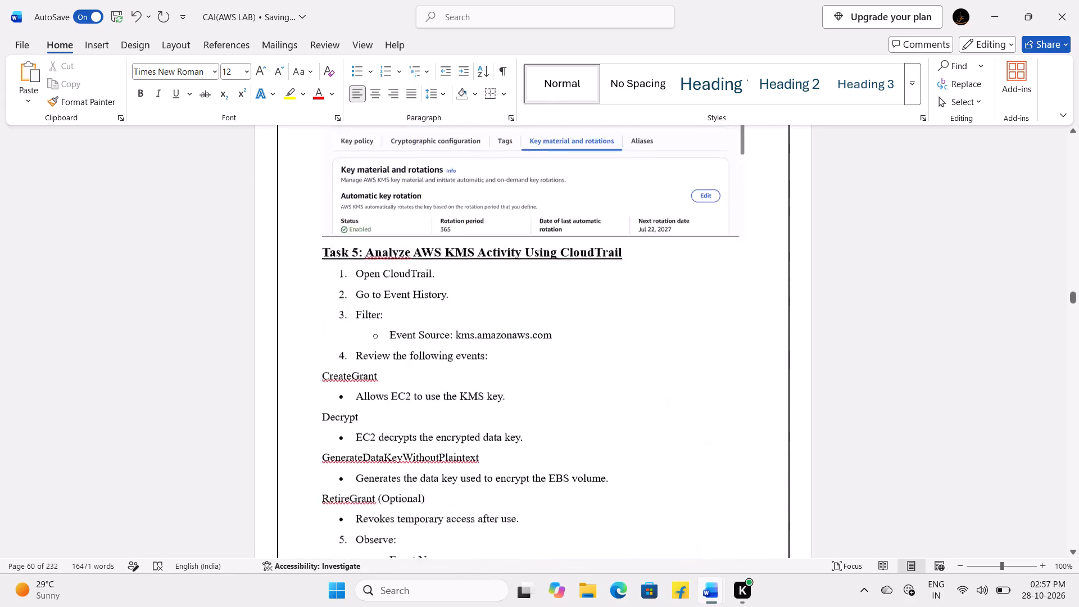
{"action": "scroll", "coordinate": [509, 318], "scroll_direction": "down", "scroll_amount": 12}
{"action": "scroll", "coordinate": [509, 318], "scroll_direction": "up", "scroll_amount": 10}
{"action": "scroll", "coordinate": [509, 318], "scroll_direction": "down", "scroll_amount": 2}
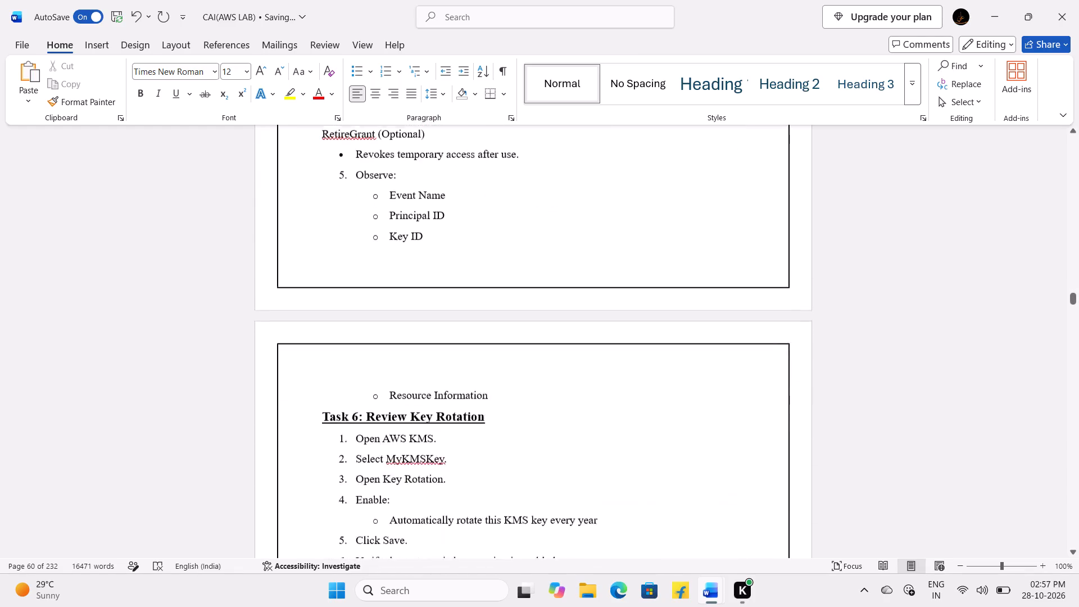
Review the rest of LAB-10 and the load balancer lab through Task 3: Create an Auto Scaling Group for layout gaps.
{"action": "scroll", "coordinate": [509, 318], "scroll_direction": "down", "scroll_amount": 20}
{"action": "scroll", "coordinate": [509, 318], "scroll_direction": "down", "scroll_amount": 3}
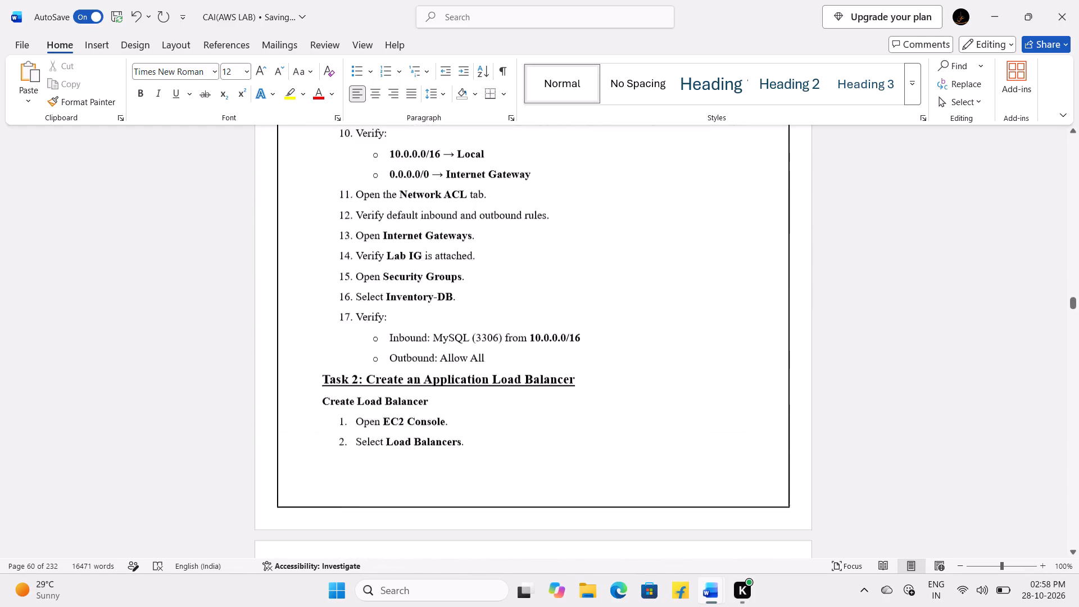
{"action": "scroll", "coordinate": [509, 318], "scroll_direction": "down", "scroll_amount": 12}
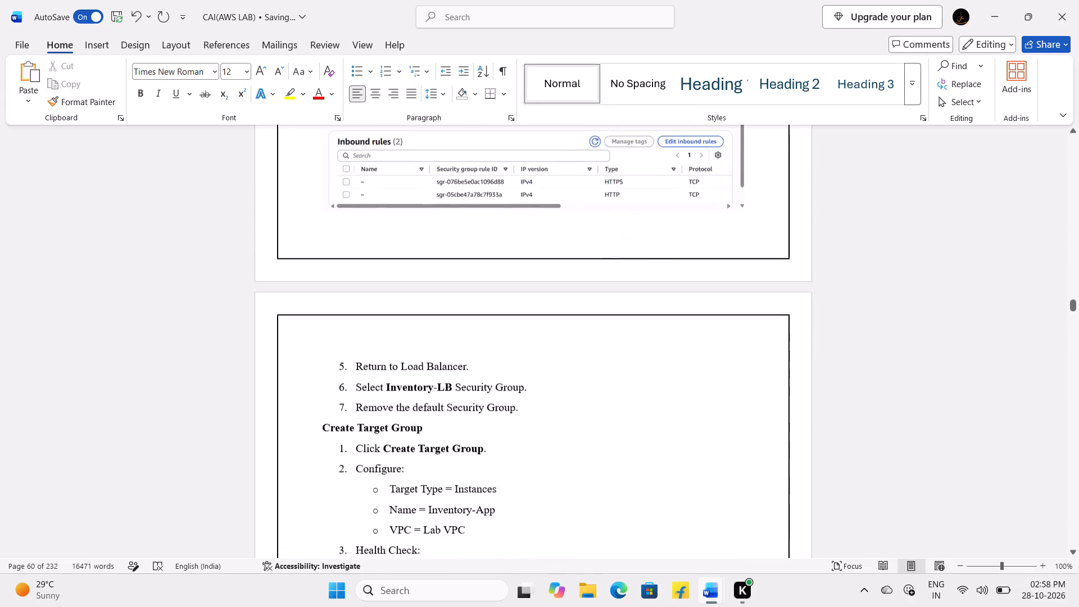
{"action": "scroll", "coordinate": [509, 318], "scroll_direction": "down", "scroll_amount": 14}
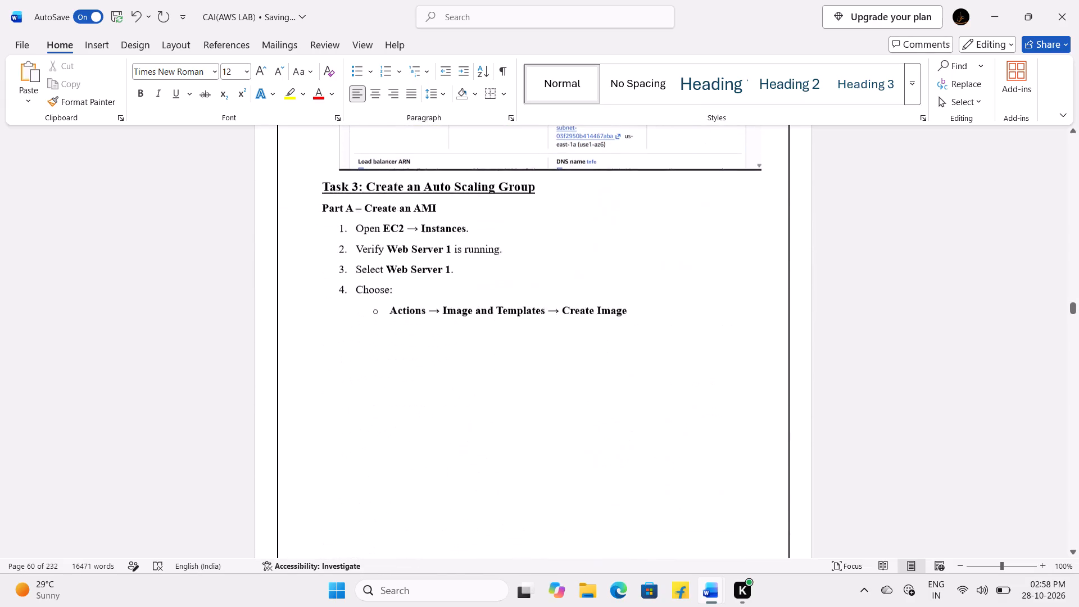
{"action": "scroll", "coordinate": [509, 318], "scroll_direction": "down", "scroll_amount": 7}
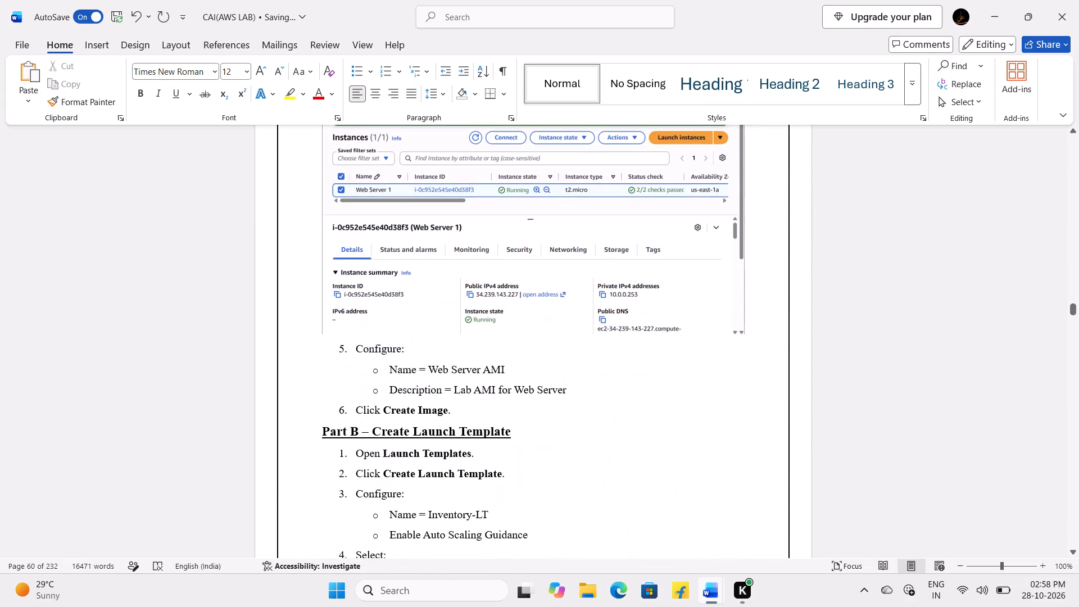
Reduce the height of the Web Server 1 instances screenshot so it fits directly below the Create Image step in Task 3, Part A.
{"action": "scroll", "coordinate": [509, 318], "scroll_direction": "up", "scroll_amount": 7}
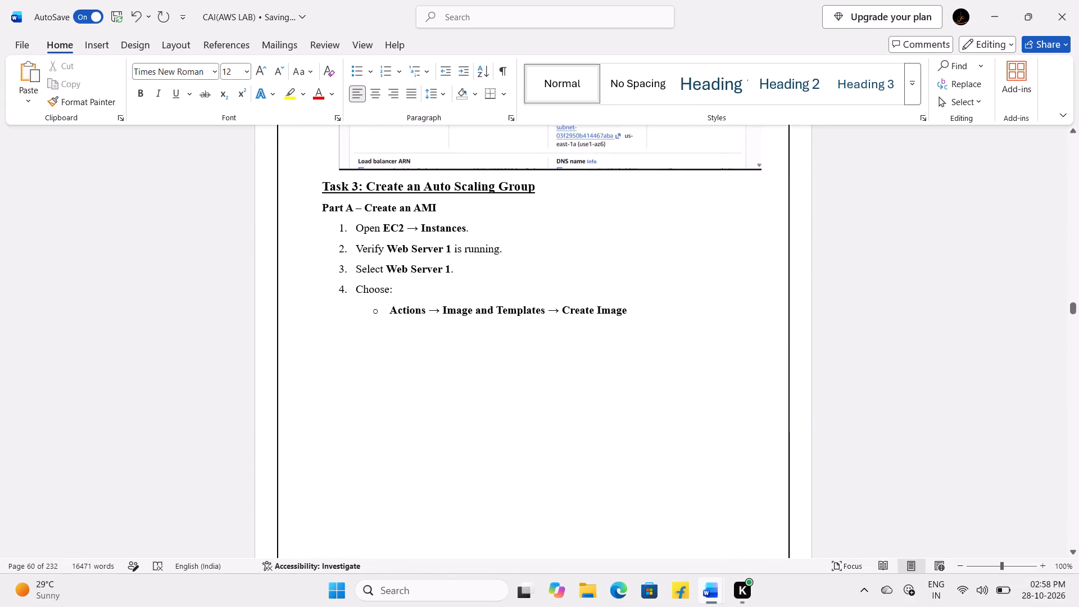
{"action": "scroll", "coordinate": [509, 318], "scroll_direction": "down", "scroll_amount": 6}
{"action": "left_click", "coordinate": [509, 318]}
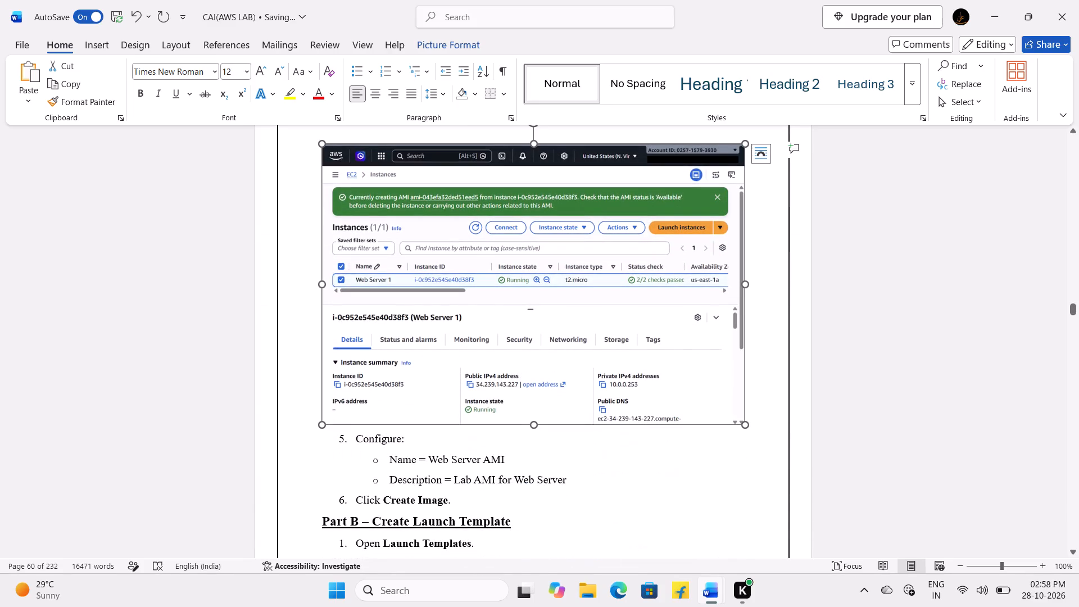
{"action": "left_click_drag", "start_coordinate": [531, 424], "coordinate": [530, 386]}
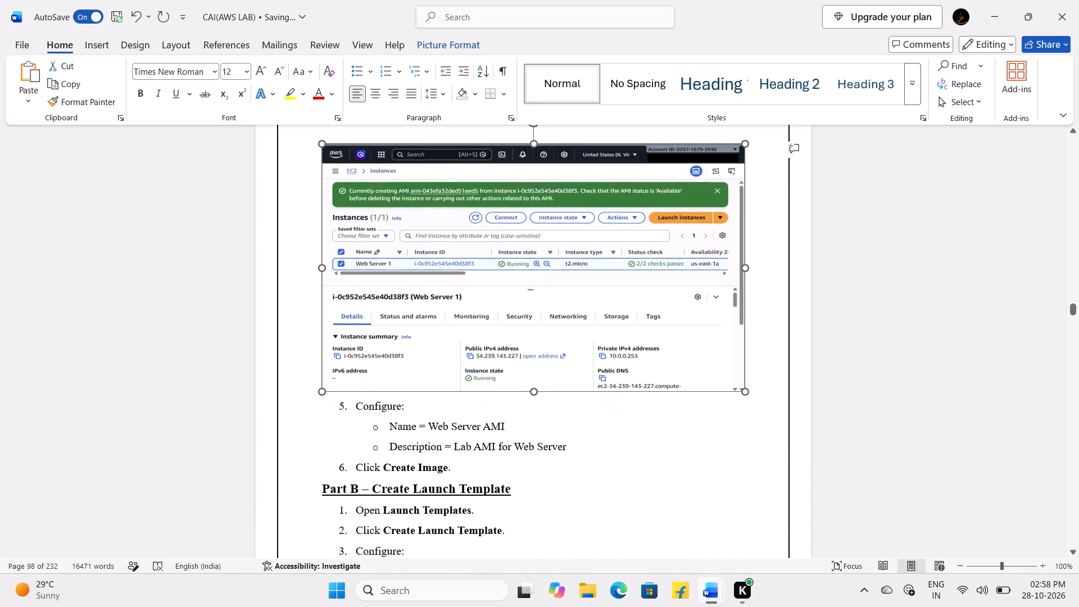
{"action": "left_click_drag", "start_coordinate": [530, 386], "coordinate": [529, 329]}
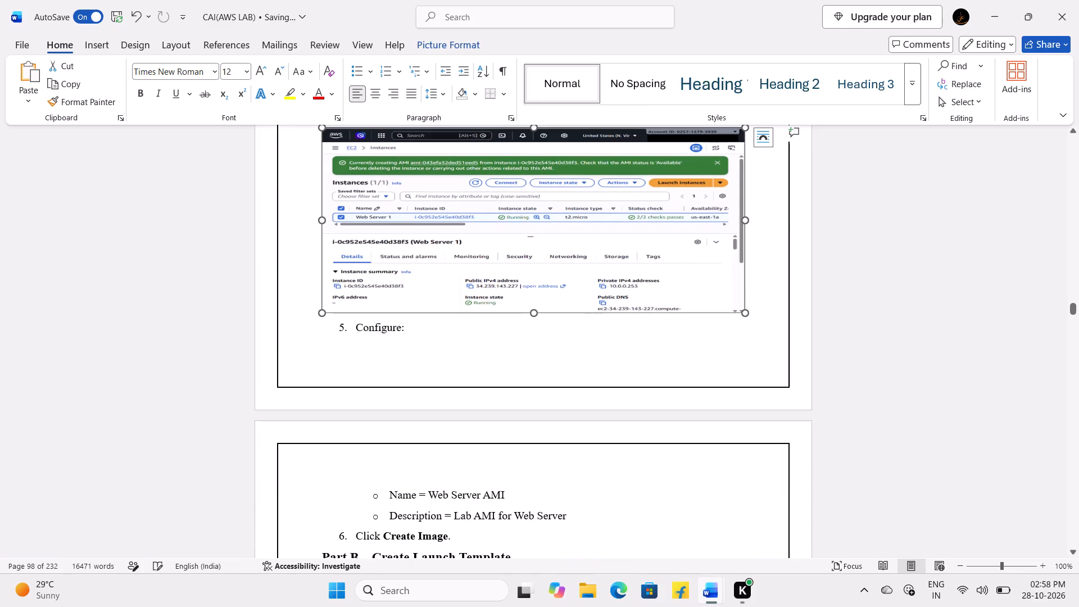
{"action": "left_click_drag", "start_coordinate": [536, 311], "coordinate": [534, 341]}
{"action": "scroll", "coordinate": [529, 343], "scroll_direction": "up", "scroll_amount": 2}
{"action": "scroll", "coordinate": [528, 344], "scroll_direction": "down", "scroll_amount": 1}
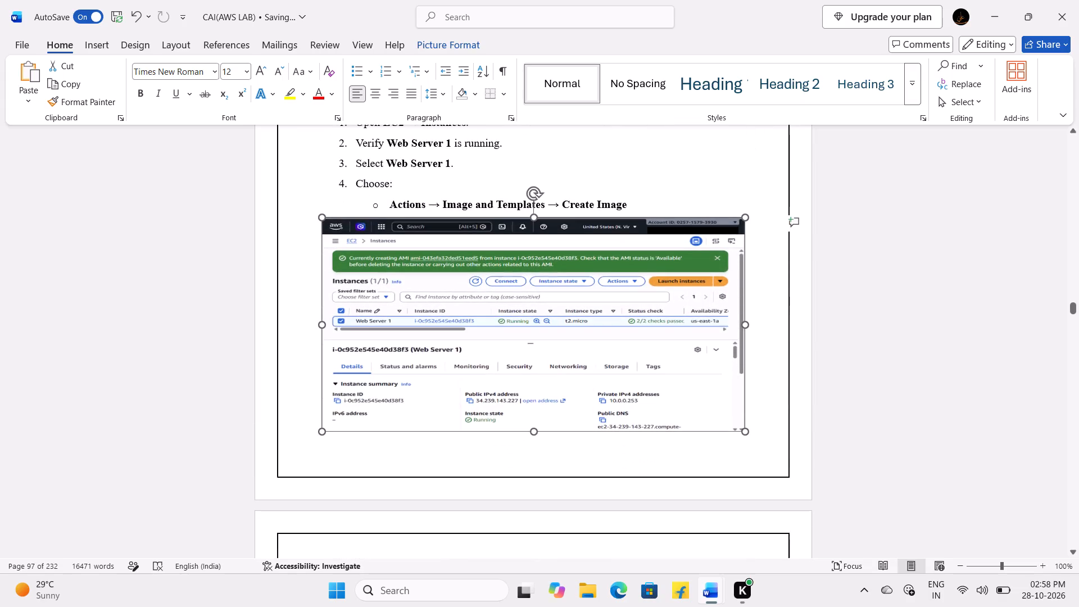
{"action": "left_click", "coordinate": [533, 432]}
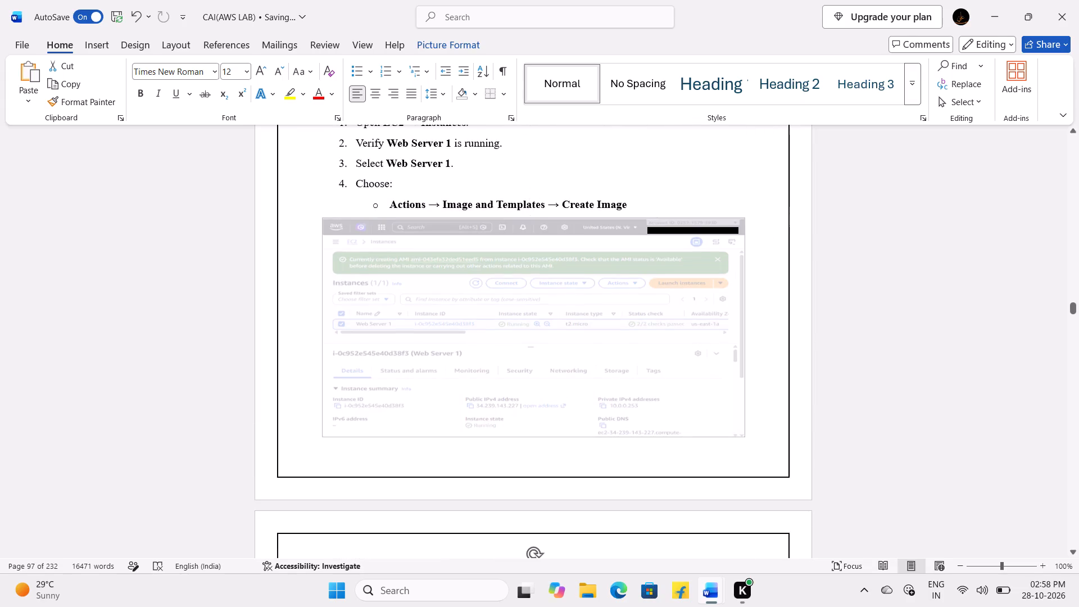
Shorten the launch template success screenshot so it fits on the page below the Part B – Create Launch Template steps.
{"action": "scroll", "coordinate": [533, 445], "scroll_direction": "down", "scroll_amount": 5}
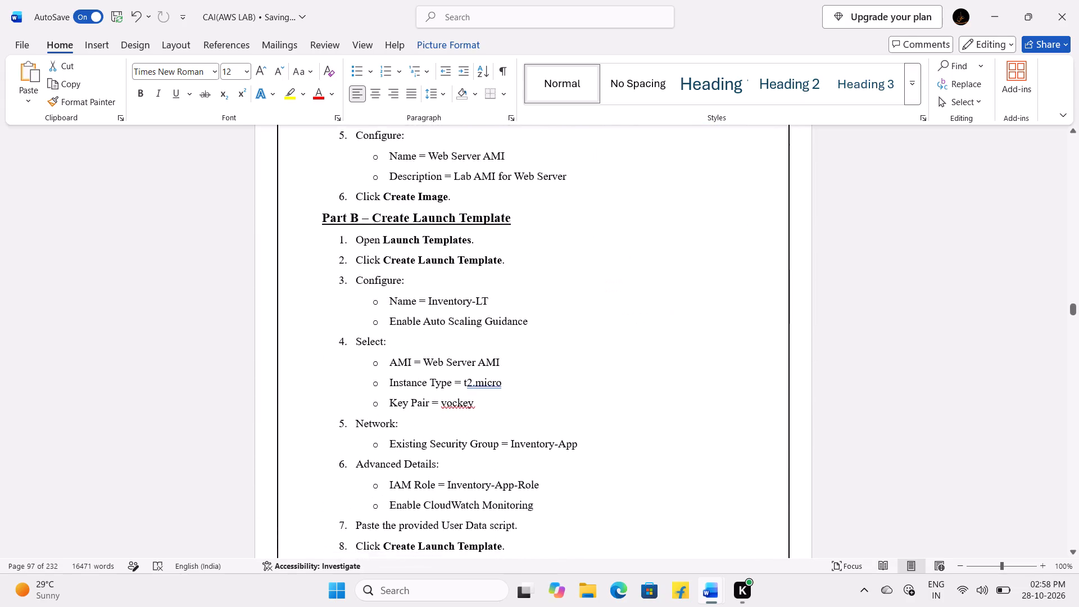
{"action": "scroll", "coordinate": [513, 397], "scroll_direction": "down", "scroll_amount": 8}
{"action": "scroll", "coordinate": [513, 397], "scroll_direction": "up", "scroll_amount": 5}
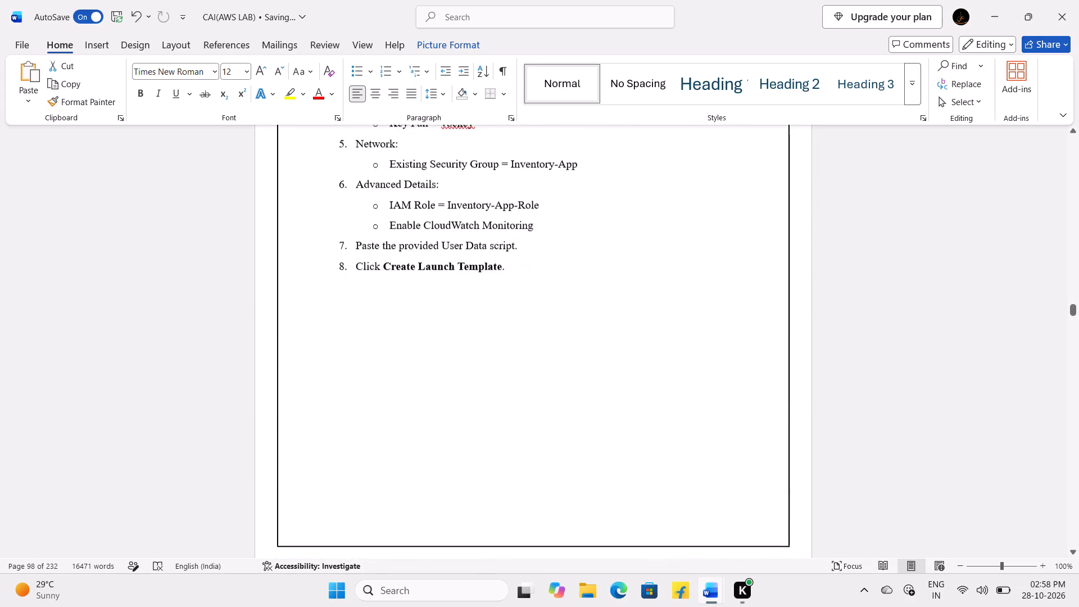
{"action": "scroll", "coordinate": [513, 397], "scroll_direction": "down", "scroll_amount": 5}
{"action": "left_click", "coordinate": [513, 397]}
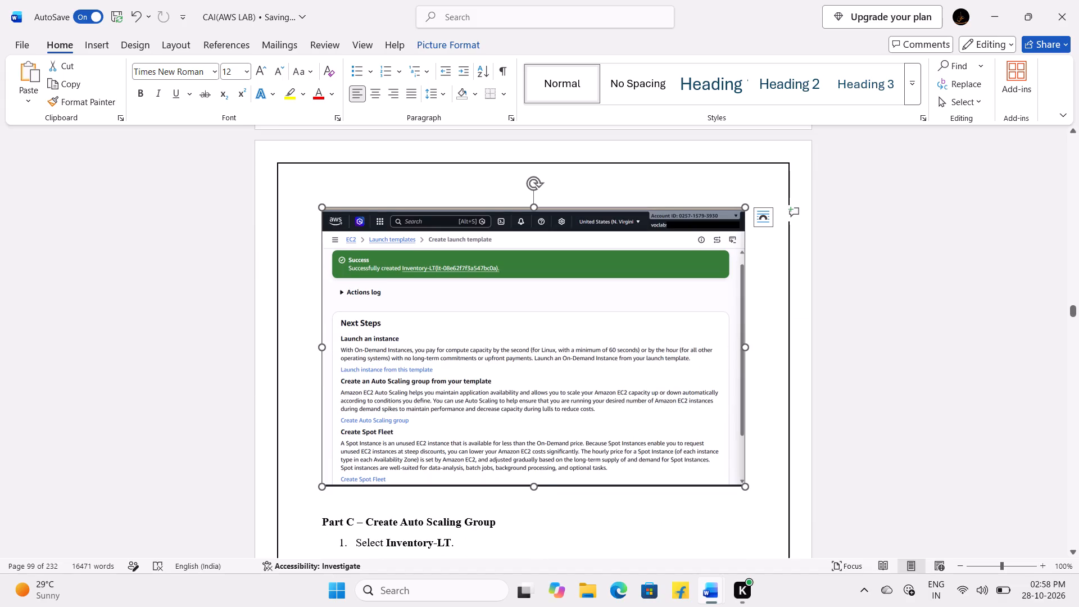
{"action": "left_click_drag", "start_coordinate": [533, 483], "coordinate": [536, 408]}
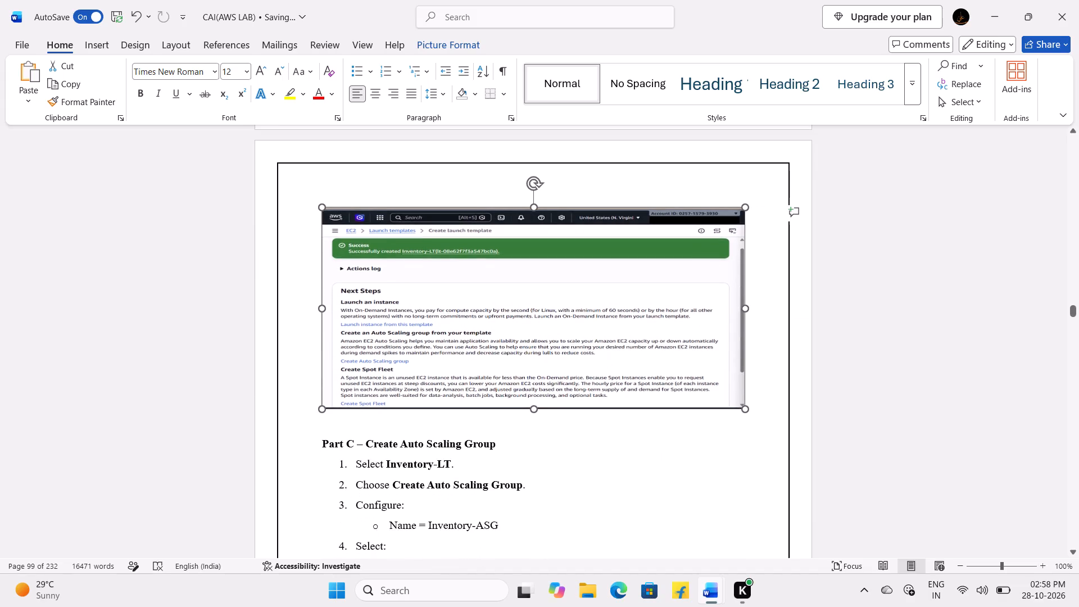
{"action": "left_click_drag", "start_coordinate": [536, 408], "coordinate": [538, 390]}
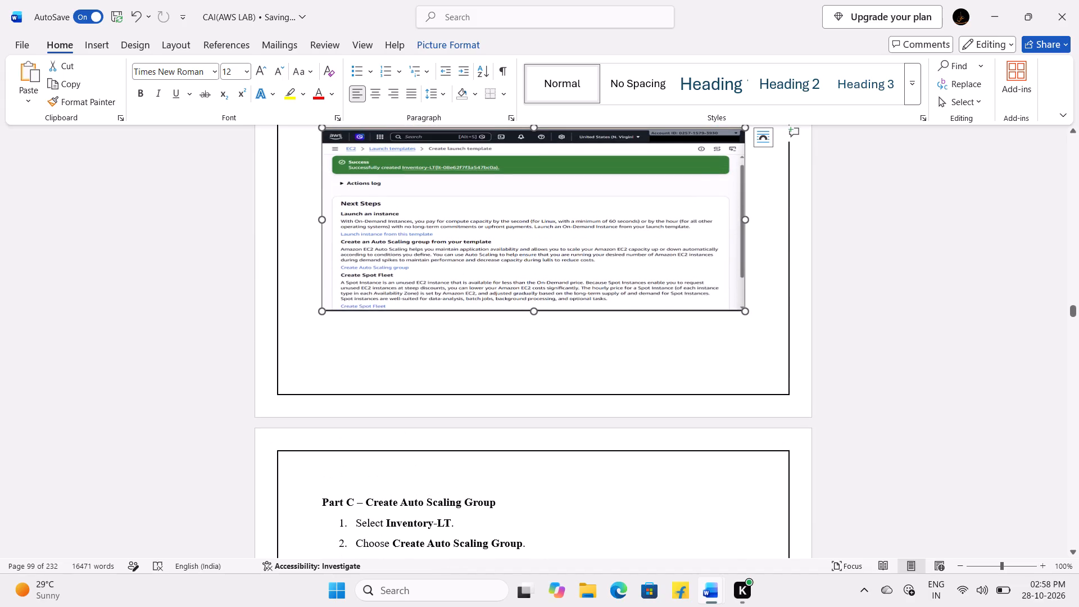
{"action": "left_click_drag", "start_coordinate": [533, 309], "coordinate": [529, 354]}
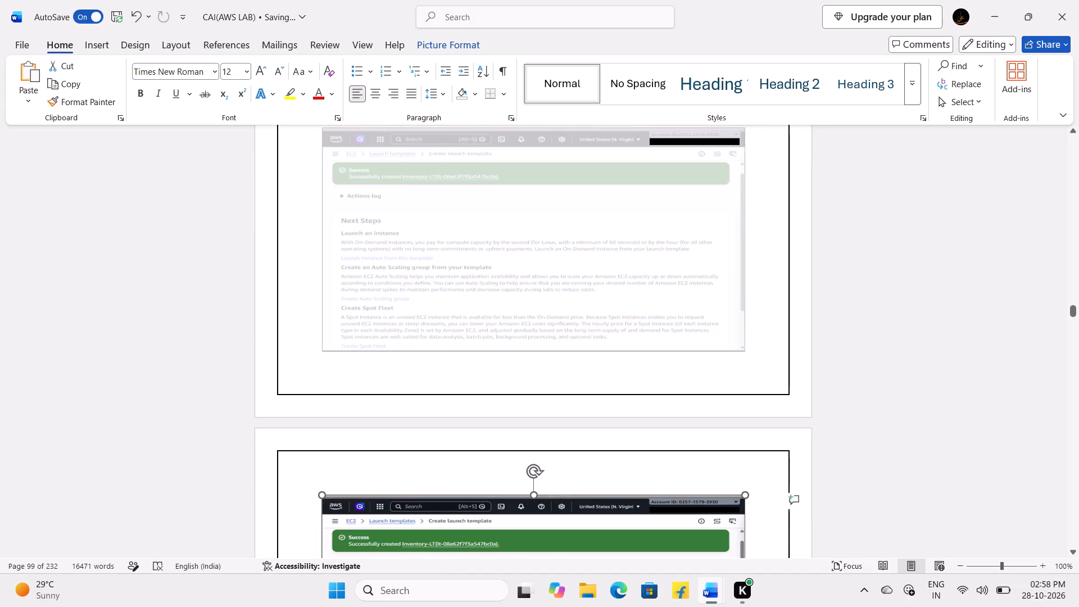
{"action": "left_click_drag", "start_coordinate": [529, 354], "coordinate": [529, 347]}
Delete the empty line above the Part C – Create Auto Scaling Group heading.
{"action": "scroll", "coordinate": [514, 381], "scroll_direction": "down", "scroll_amount": 2}
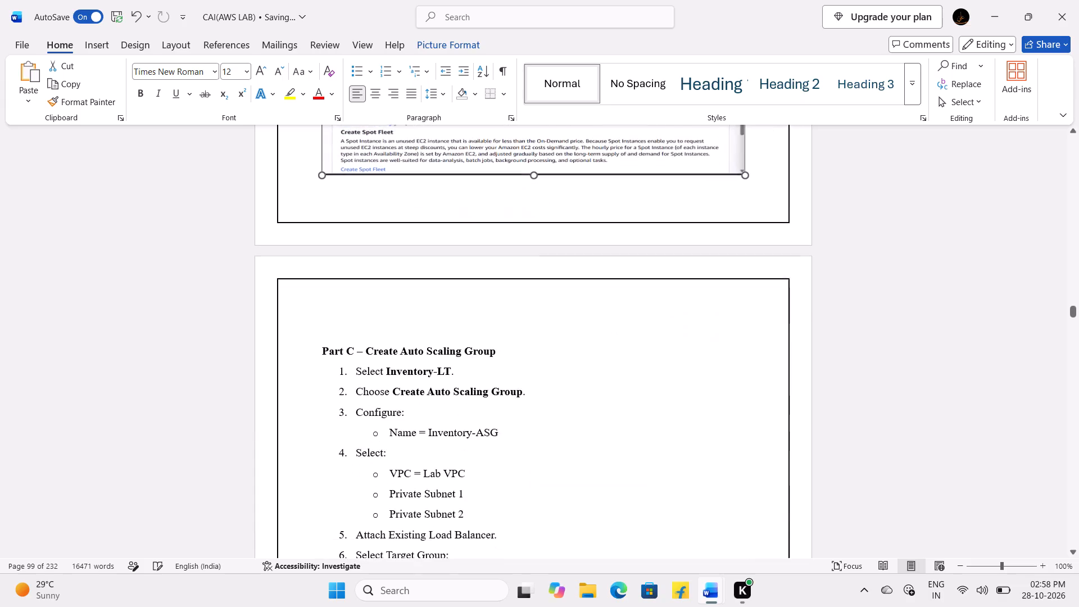
{"action": "left_click", "coordinate": [344, 314]}
{"action": "key", "text": "BackSpace"}
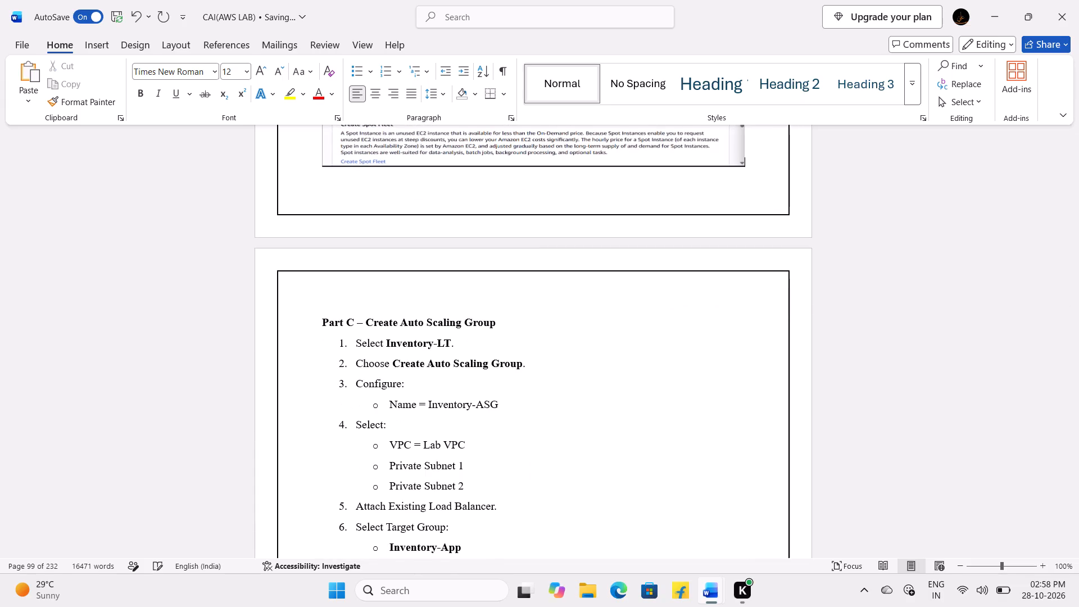
Reduce the height of the first Auto Scaling groups screenshot, the one showing Inventory-ASG updating capacity, after the Part C steps.
{"action": "scroll", "coordinate": [412, 320], "scroll_direction": "down", "scroll_amount": 7}
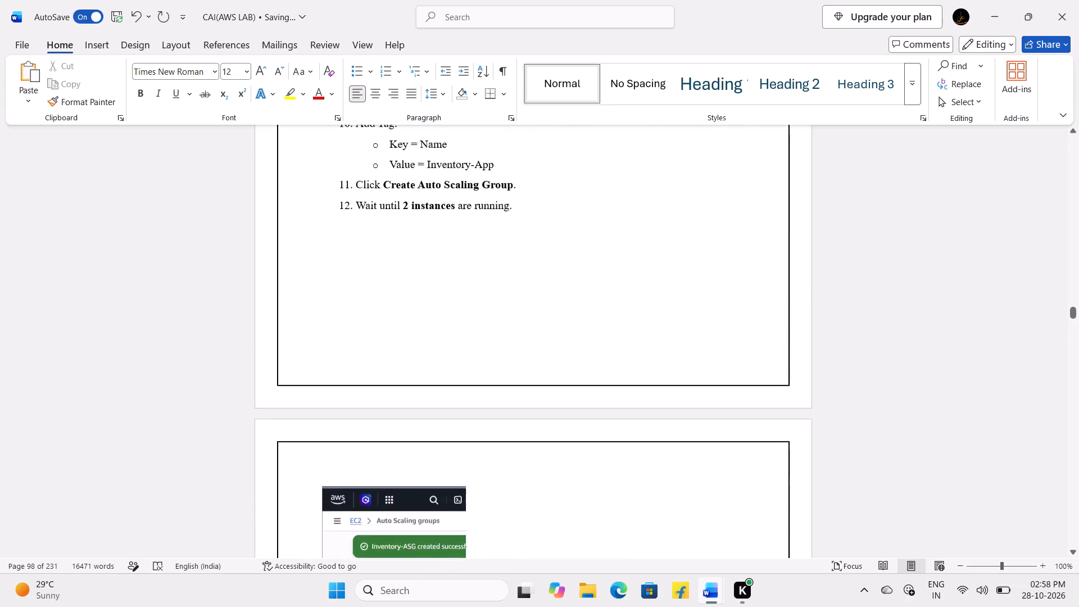
{"action": "scroll", "coordinate": [425, 334], "scroll_direction": "down", "scroll_amount": 6}
{"action": "scroll", "coordinate": [425, 334], "scroll_direction": "up", "scroll_amount": 7}
{"action": "scroll", "coordinate": [425, 334], "scroll_direction": "down", "scroll_amount": 4}
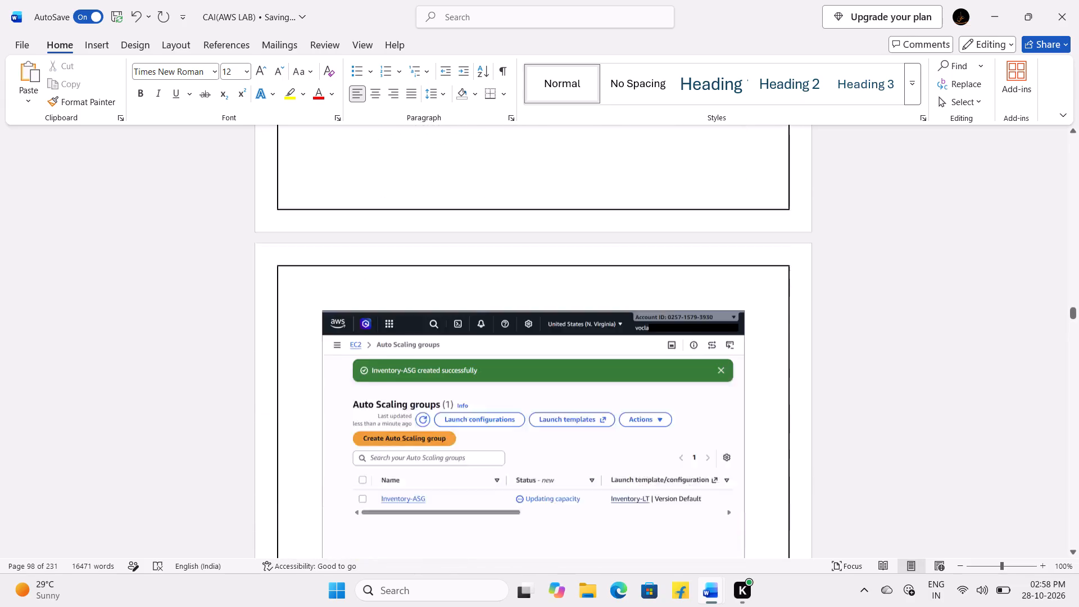
{"action": "scroll", "coordinate": [425, 334], "scroll_direction": "down", "scroll_amount": 2}
{"action": "left_click", "coordinate": [448, 305]}
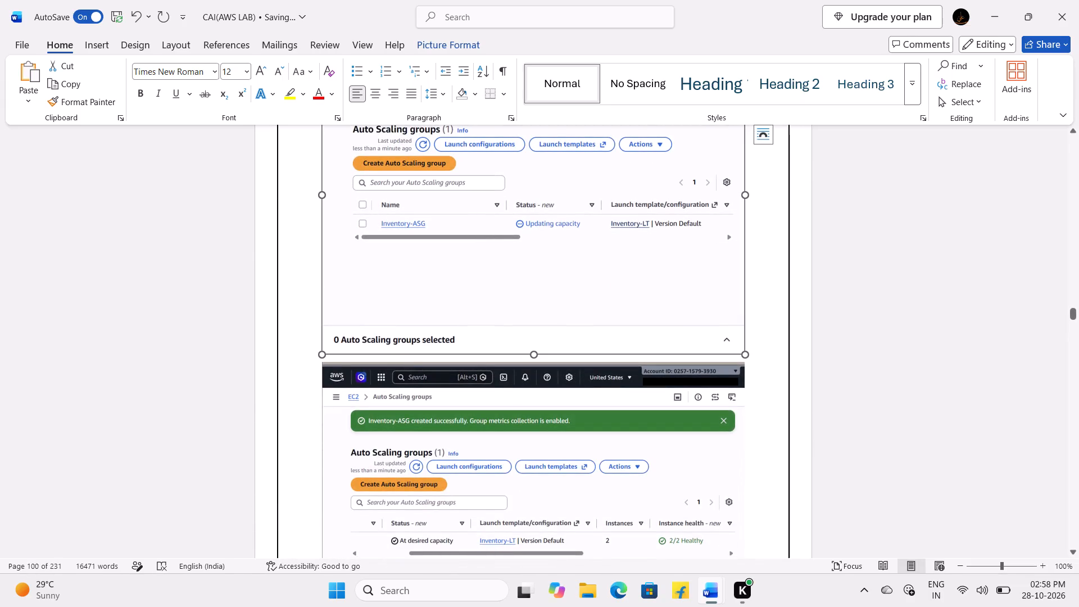
{"action": "left_click_drag", "start_coordinate": [535, 355], "coordinate": [535, 313]}
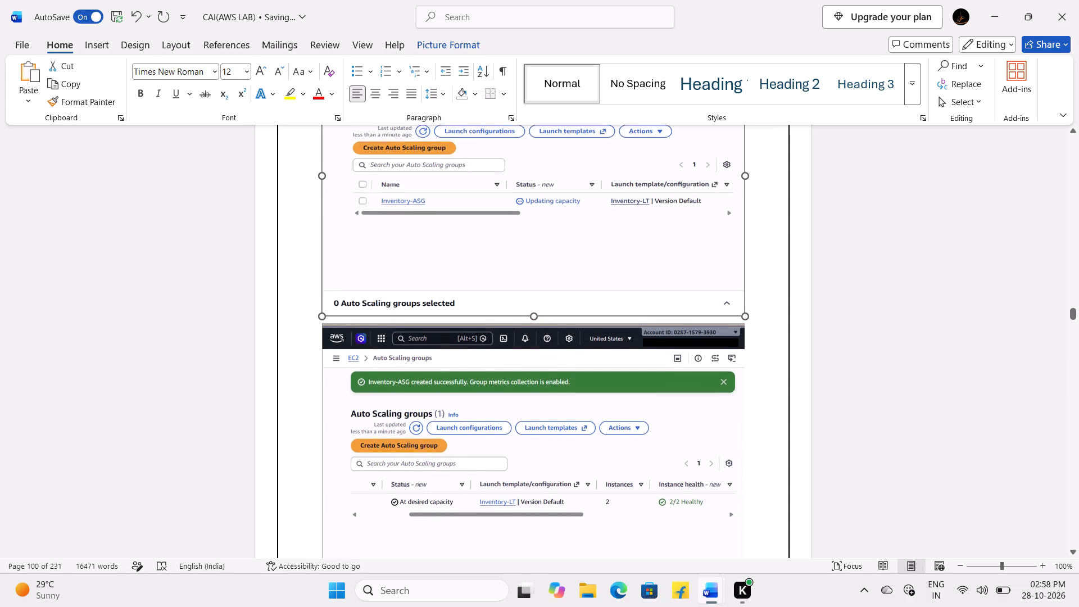
{"action": "left_click_drag", "start_coordinate": [535, 313], "coordinate": [538, 302]}
{"action": "scroll", "coordinate": [537, 303], "scroll_direction": "up", "scroll_amount": 2}
{"action": "scroll", "coordinate": [537, 303], "scroll_direction": "down", "scroll_amount": 4}
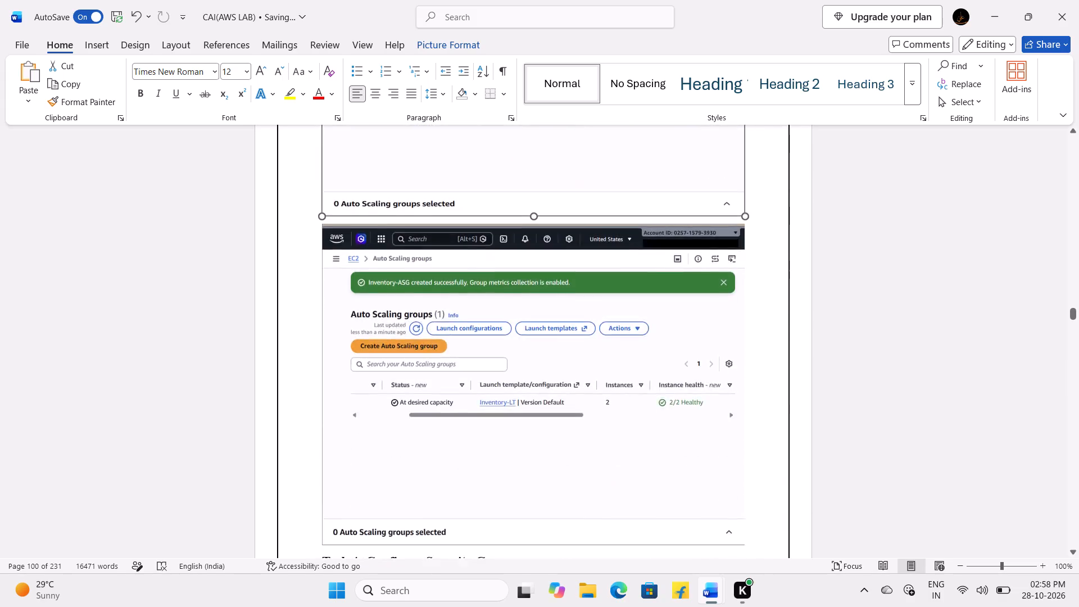
Insert two line breaks after the second Auto Scaling groups screenshot to move the Task 4: Configure Security Groups heading onto the following page.
{"action": "scroll", "coordinate": [537, 305], "scroll_direction": "down", "scroll_amount": 3}
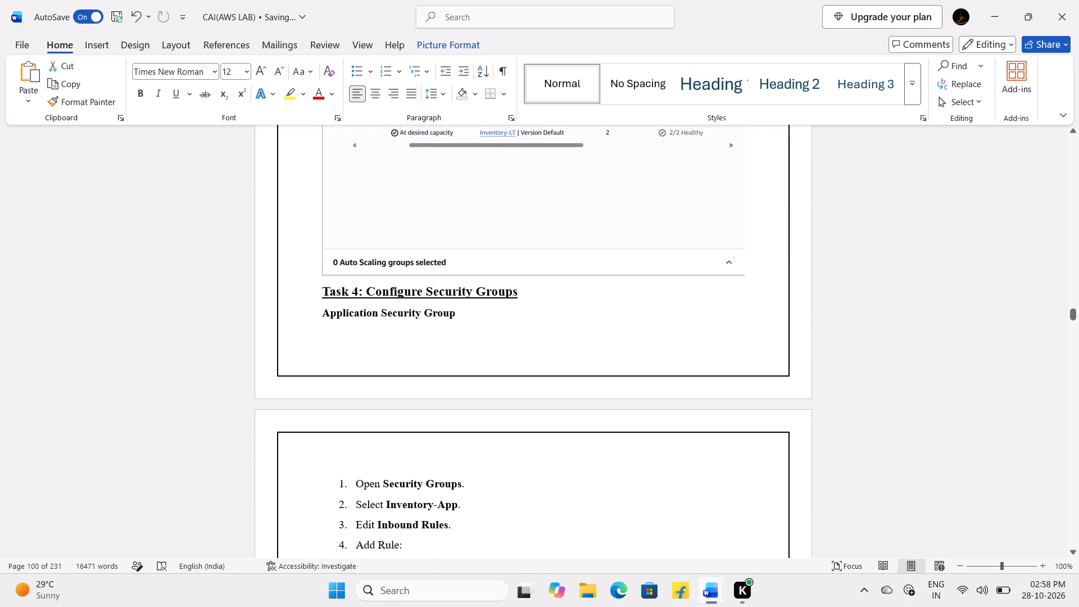
{"action": "left_click", "coordinate": [751, 265]}
{"action": "key", "text": "Return"}
{"action": "key", "text": "Return"}
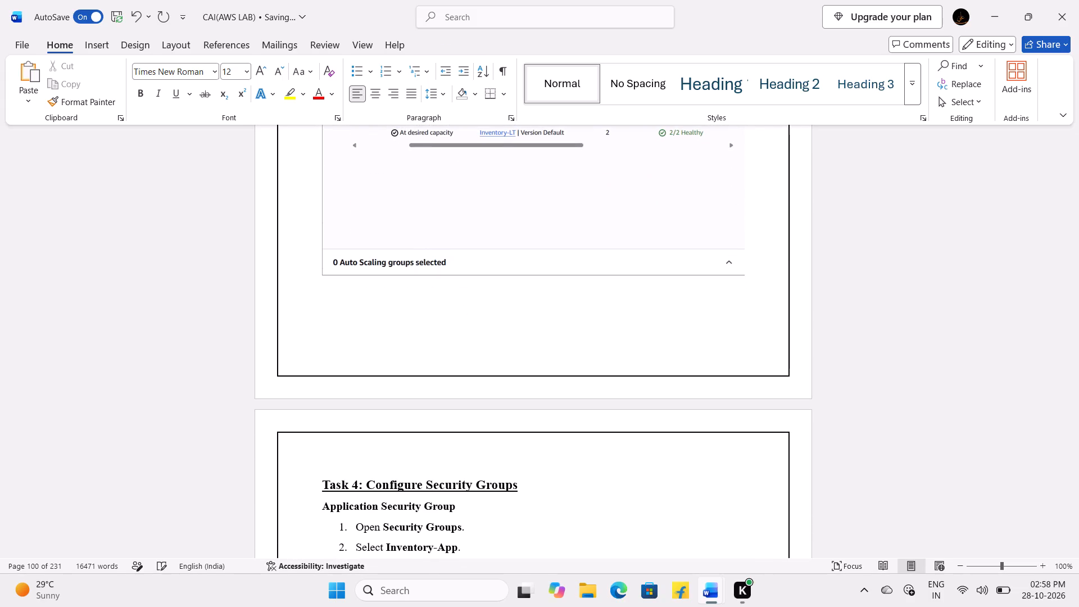
Review the Task 4: Configure Security Groups and Task 5: Test the Application pages for heading formatting and screenshot placement.
{"action": "scroll", "coordinate": [706, 350], "scroll_direction": "down", "scroll_amount": 4}
{"action": "scroll", "coordinate": [701, 354], "scroll_direction": "up", "scroll_amount": 6}
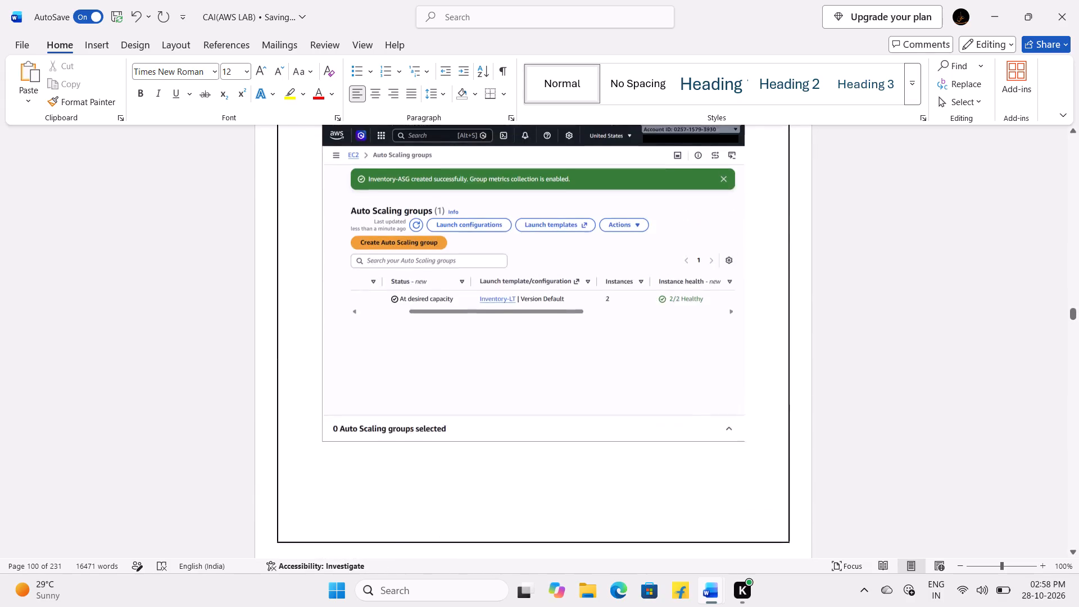
{"action": "left_click", "coordinate": [563, 342]}
{"action": "scroll", "coordinate": [566, 424], "scroll_direction": "down", "scroll_amount": 9}
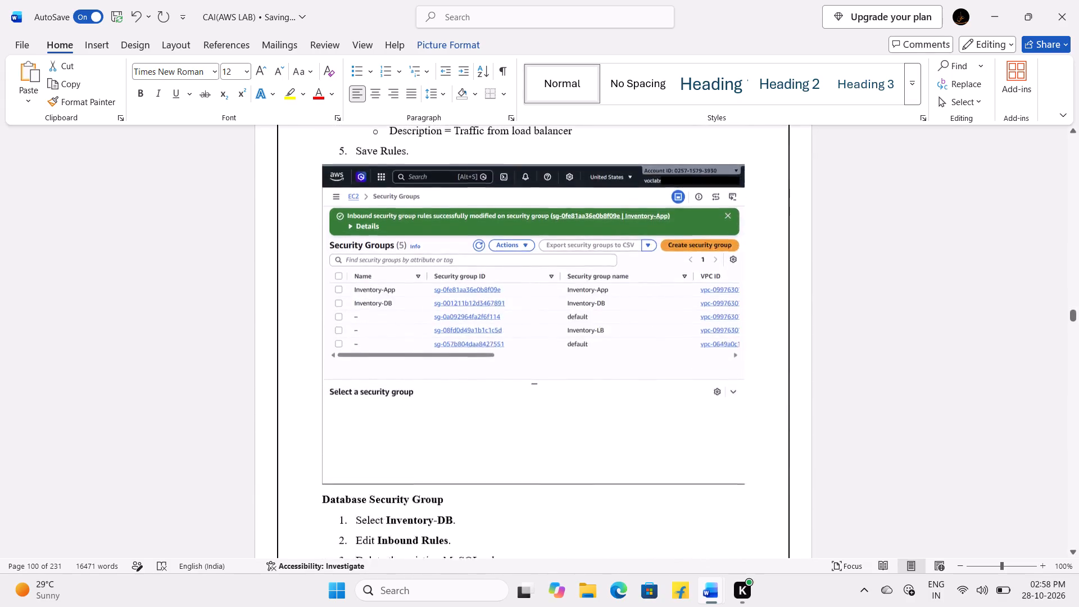
{"action": "scroll", "coordinate": [568, 428], "scroll_direction": "down", "scroll_amount": 8}
{"action": "scroll", "coordinate": [568, 428], "scroll_direction": "up", "scroll_amount": 1}
{"action": "scroll", "coordinate": [568, 428], "scroll_direction": "down", "scroll_amount": 2}
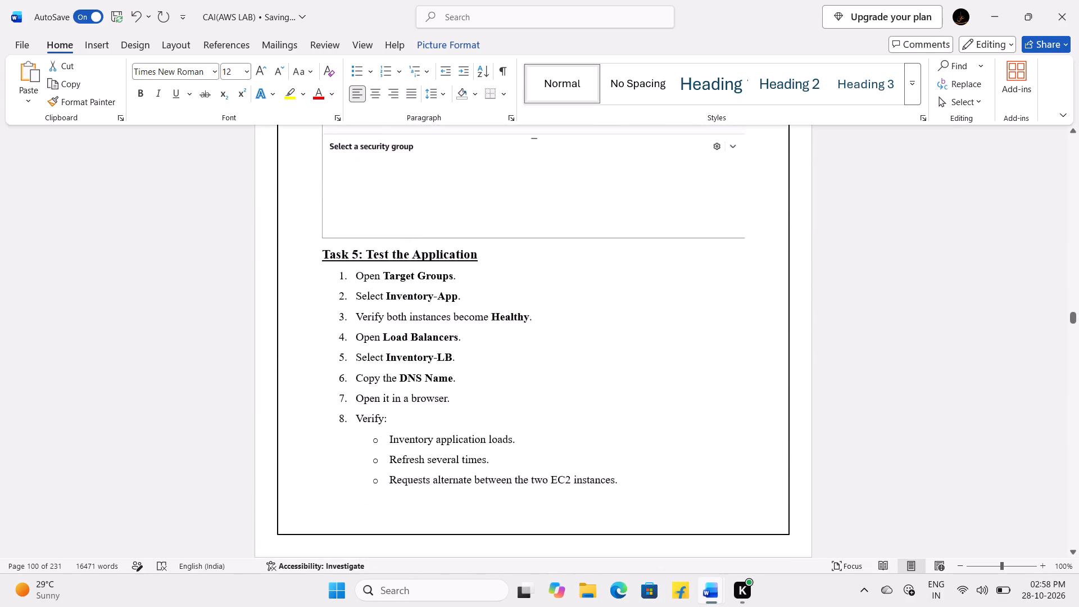
Review the rest of the load balancer lab, including the RDS, NAT gateway and route table pages and the task summary, for layout gaps.
{"action": "scroll", "coordinate": [568, 428], "scroll_direction": "down", "scroll_amount": 14}
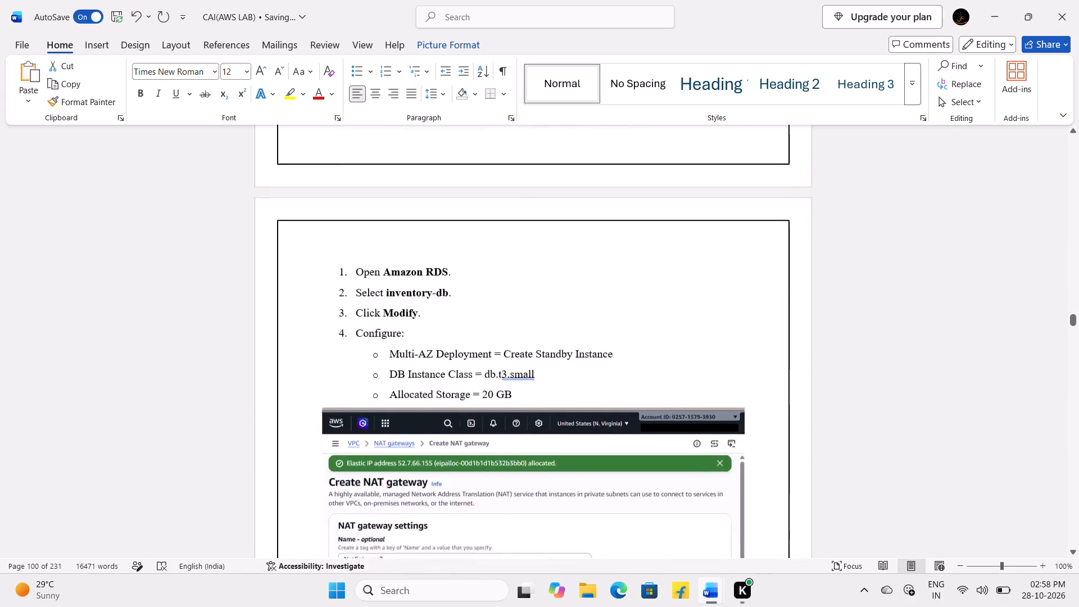
{"action": "scroll", "coordinate": [568, 428], "scroll_direction": "down", "scroll_amount": 15}
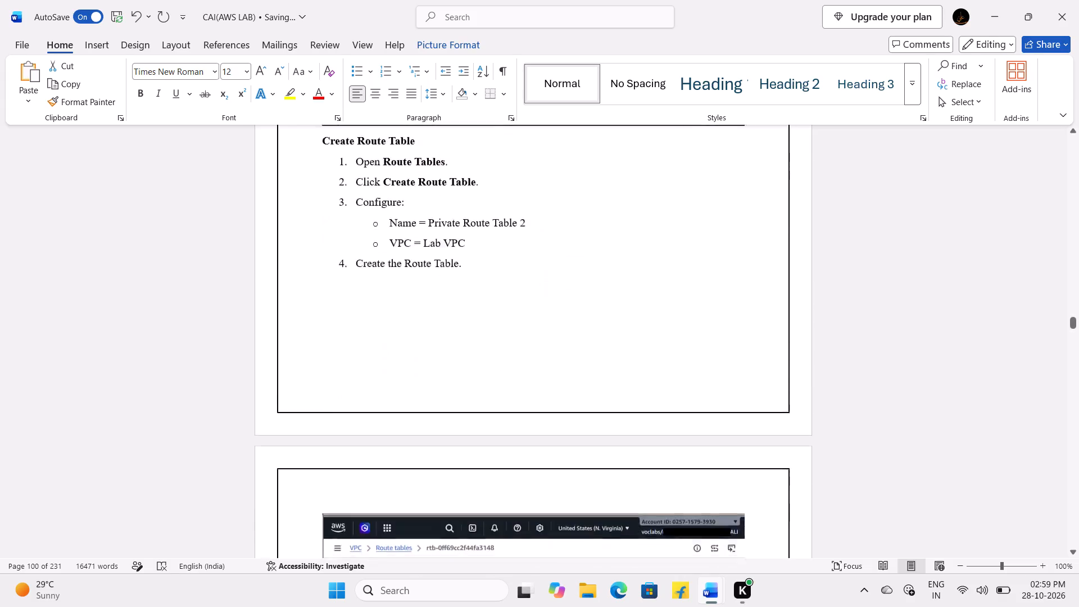
{"action": "scroll", "coordinate": [568, 428], "scroll_direction": "down", "scroll_amount": 15}
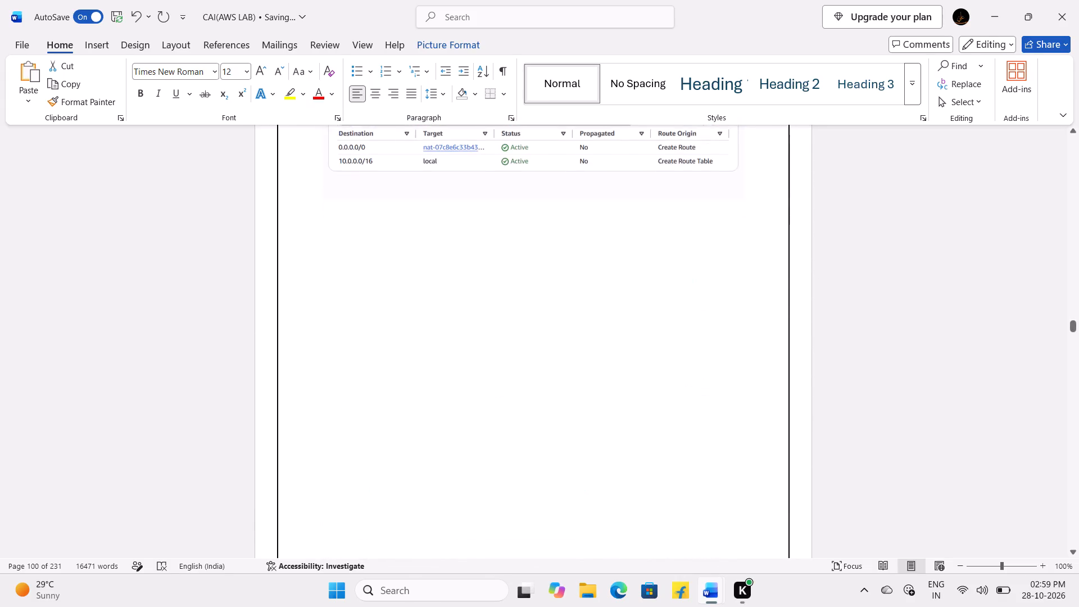
{"action": "scroll", "coordinate": [568, 428], "scroll_direction": "down", "scroll_amount": 15}
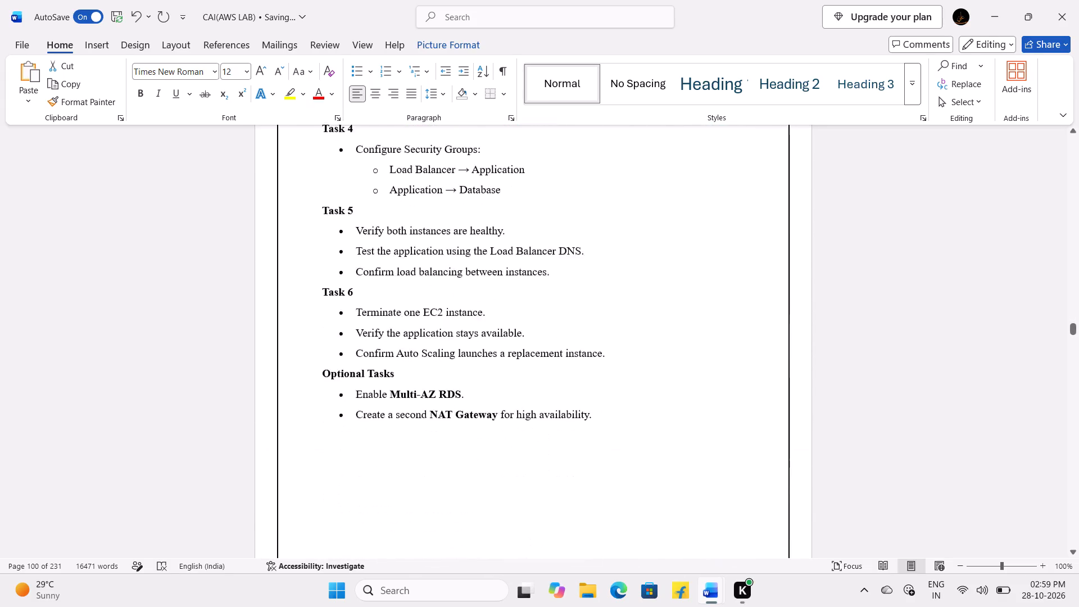
Review the opening of LAB-12, covering Task 1: Inspect the Environment and Task 2: Update the Network for Multiple Availability Zones, for heading formatting.
{"action": "scroll", "coordinate": [568, 428], "scroll_direction": "down", "scroll_amount": 13}
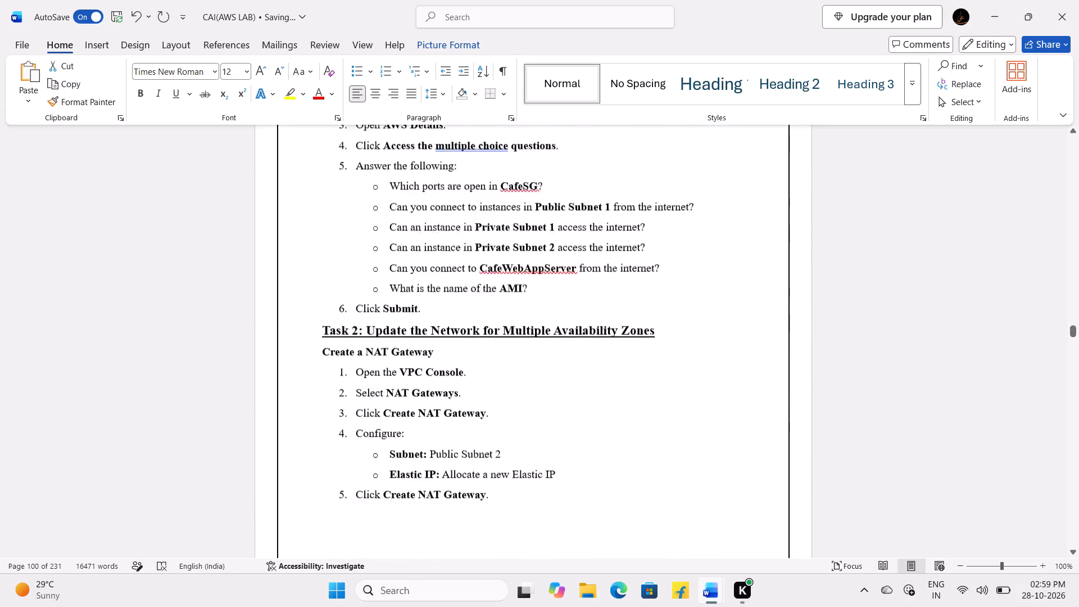
{"action": "scroll", "coordinate": [568, 428], "scroll_direction": "down", "scroll_amount": 9}
{"action": "scroll", "coordinate": [568, 428], "scroll_direction": "up", "scroll_amount": 10}
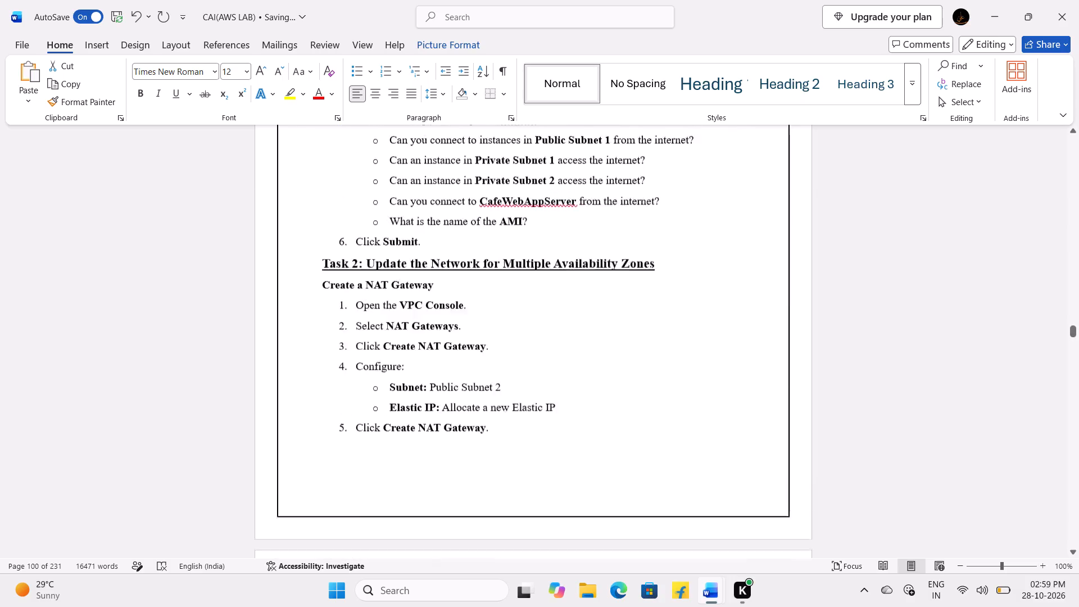
{"action": "scroll", "coordinate": [568, 428], "scroll_direction": "up", "scroll_amount": 5}
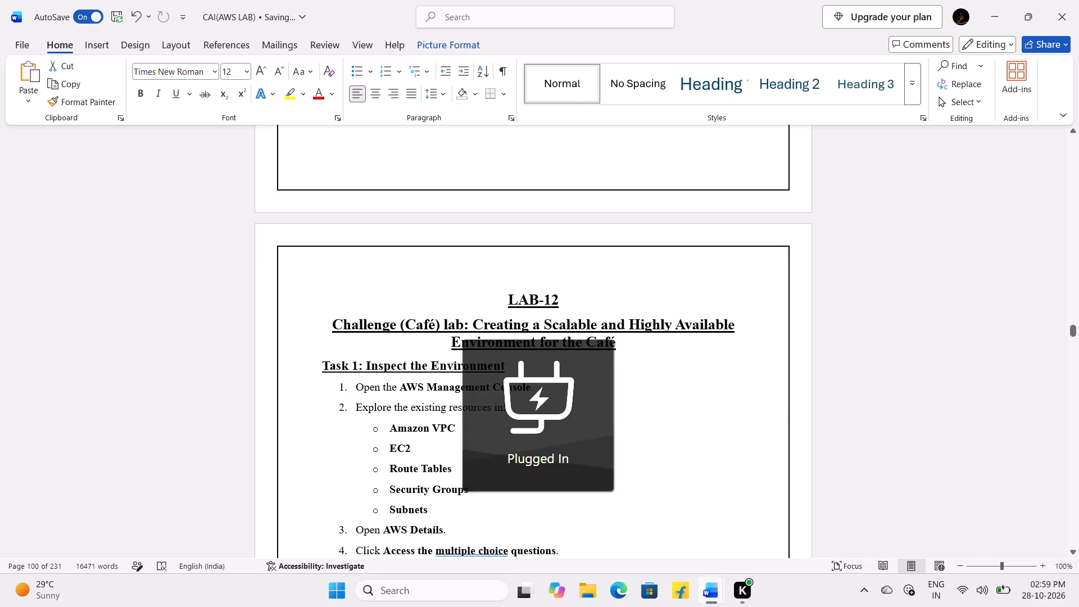
Review LAB-12 from the NAT gateway and route table screenshots through Task 4: Create an Auto Scaling Group for page gaps and heading formatting.
{"action": "scroll", "coordinate": [618, 399], "scroll_direction": "down", "scroll_amount": 16}
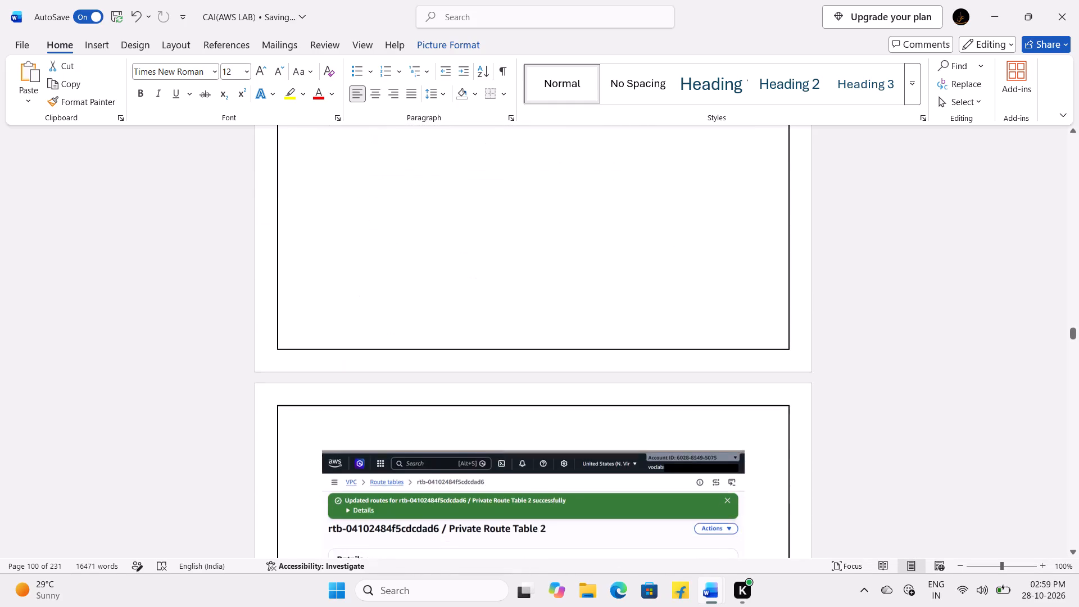
{"action": "scroll", "coordinate": [619, 400], "scroll_direction": "down", "scroll_amount": 3}
{"action": "scroll", "coordinate": [619, 400], "scroll_direction": "up", "scroll_amount": 7}
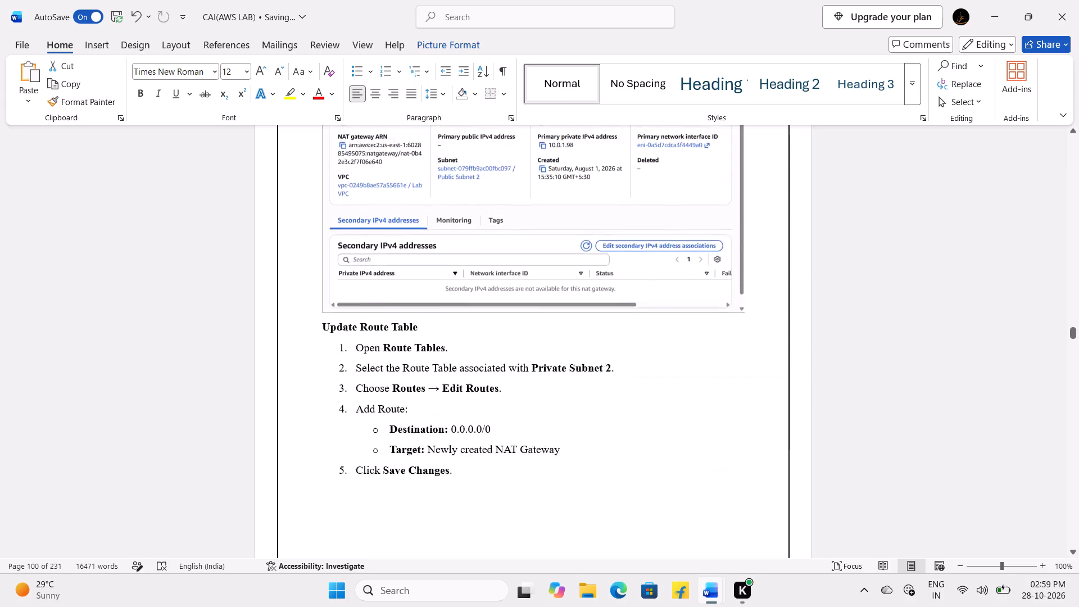
{"action": "scroll", "coordinate": [619, 400], "scroll_direction": "down", "scroll_amount": 10}
{"action": "scroll", "coordinate": [619, 400], "scroll_direction": "up", "scroll_amount": 5}
{"action": "scroll", "coordinate": [617, 410], "scroll_direction": "down", "scroll_amount": 3}
{"action": "scroll", "coordinate": [572, 400], "scroll_direction": "up", "scroll_amount": 6}
{"action": "scroll", "coordinate": [572, 400], "scroll_direction": "down", "scroll_amount": 5}
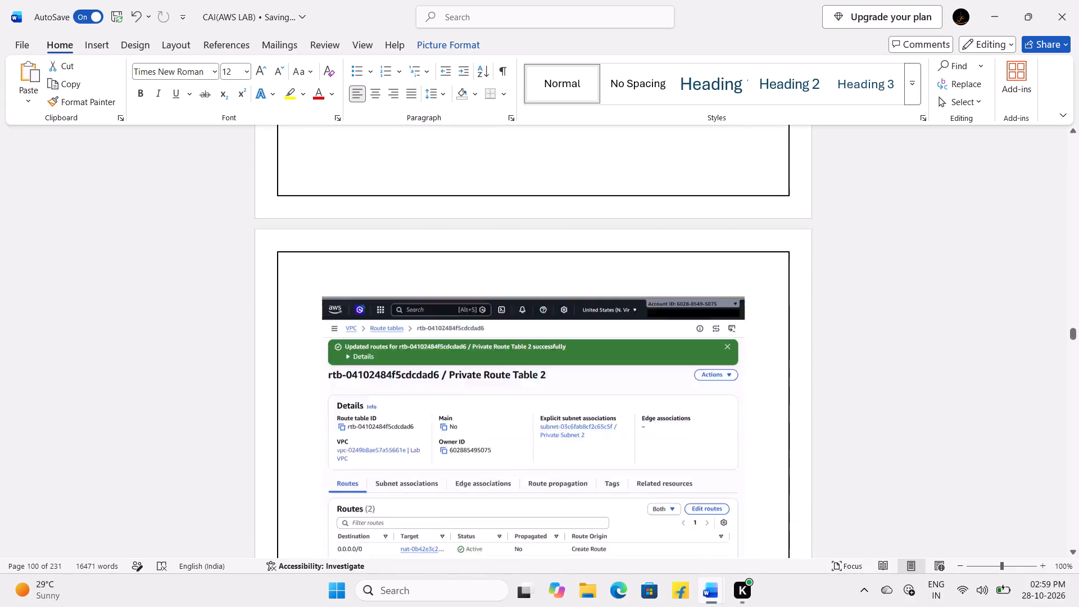
{"action": "scroll", "coordinate": [572, 400], "scroll_direction": "down", "scroll_amount": 13}
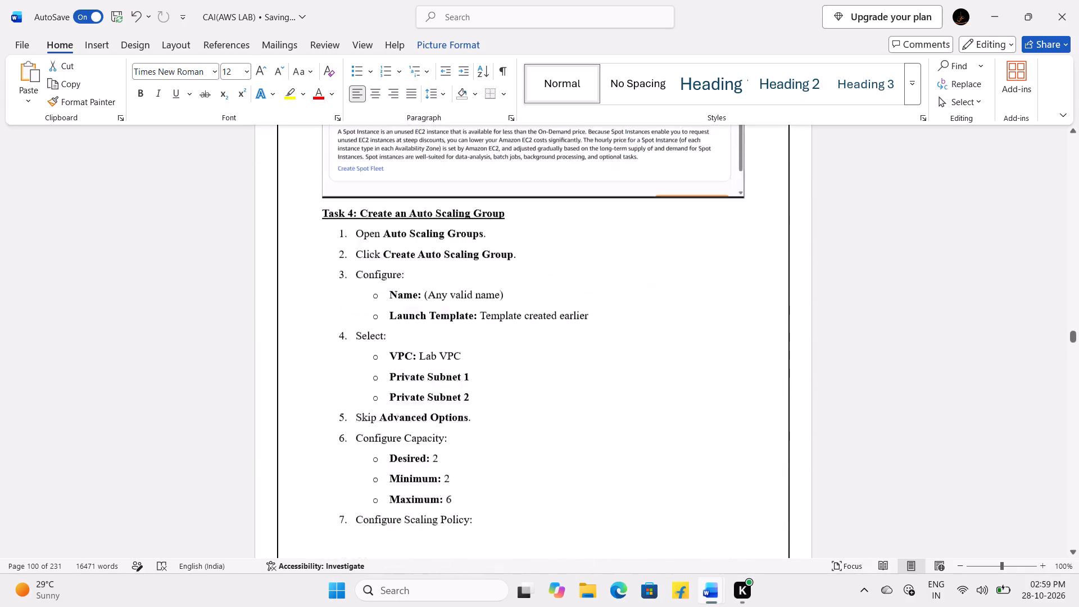
Insert a blank line after the Demo-LB screenshot to push down the Attach Load Balancer to Auto Scaling Group heading.
{"action": "scroll", "coordinate": [573, 401], "scroll_direction": "down", "scroll_amount": 19}
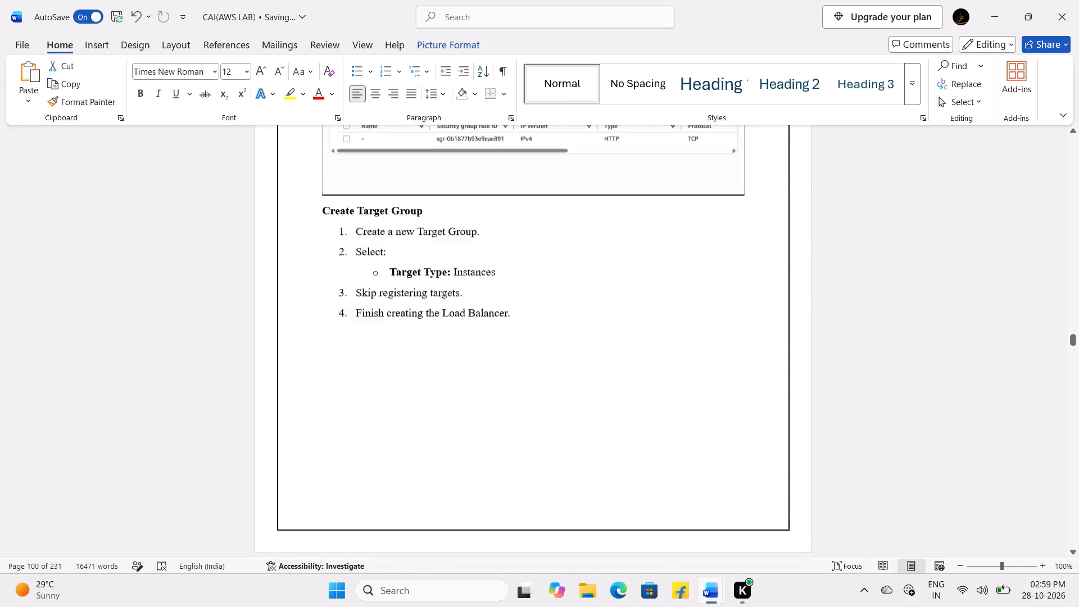
{"action": "scroll", "coordinate": [573, 401], "scroll_direction": "down", "scroll_amount": 10}
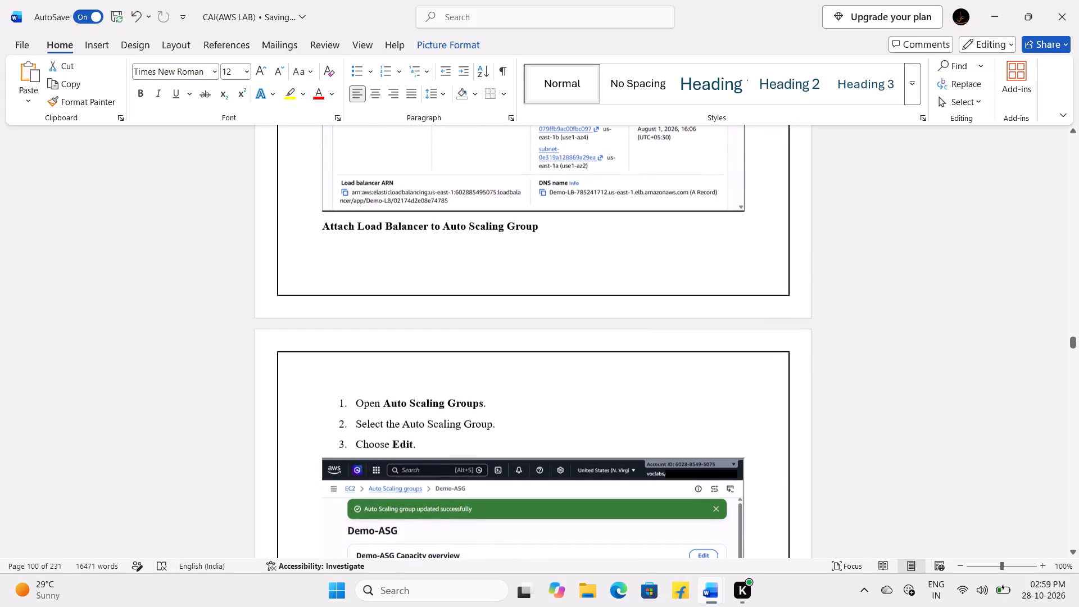
{"action": "scroll", "coordinate": [573, 401], "scroll_direction": "up", "scroll_amount": 2}
{"action": "scroll", "coordinate": [791, 348], "scroll_direction": "up", "scroll_amount": 1}
{"action": "left_click", "coordinate": [758, 464]}
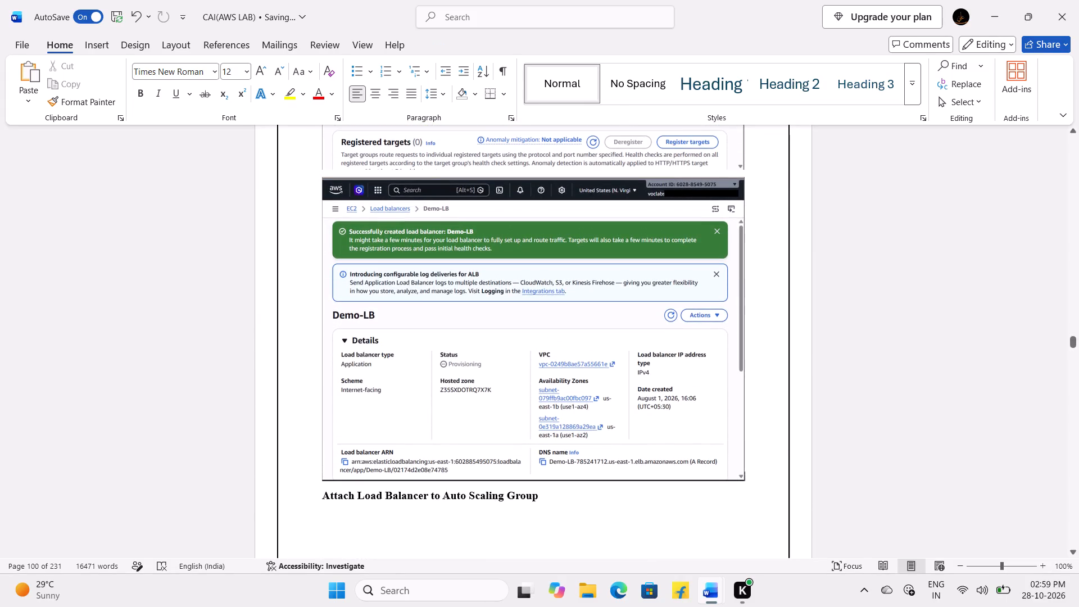
{"action": "key", "text": "Return"}
Delete the blank line above the LAB-13 title at the start of its page.
{"action": "scroll", "coordinate": [758, 465], "scroll_direction": "down", "scroll_amount": 10}
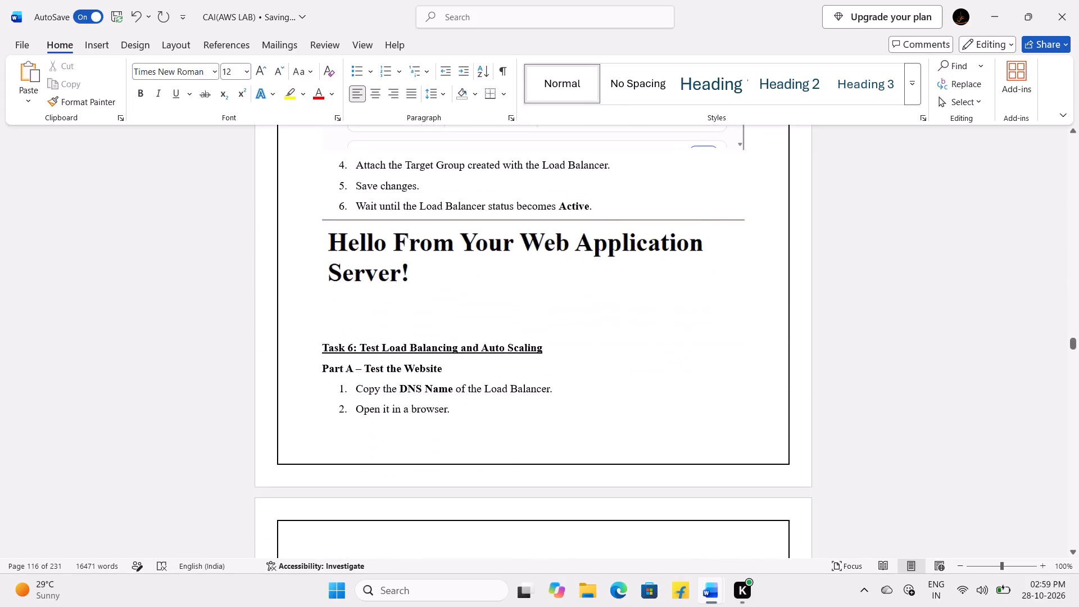
{"action": "scroll", "coordinate": [483, 455], "scroll_direction": "down", "scroll_amount": 6}
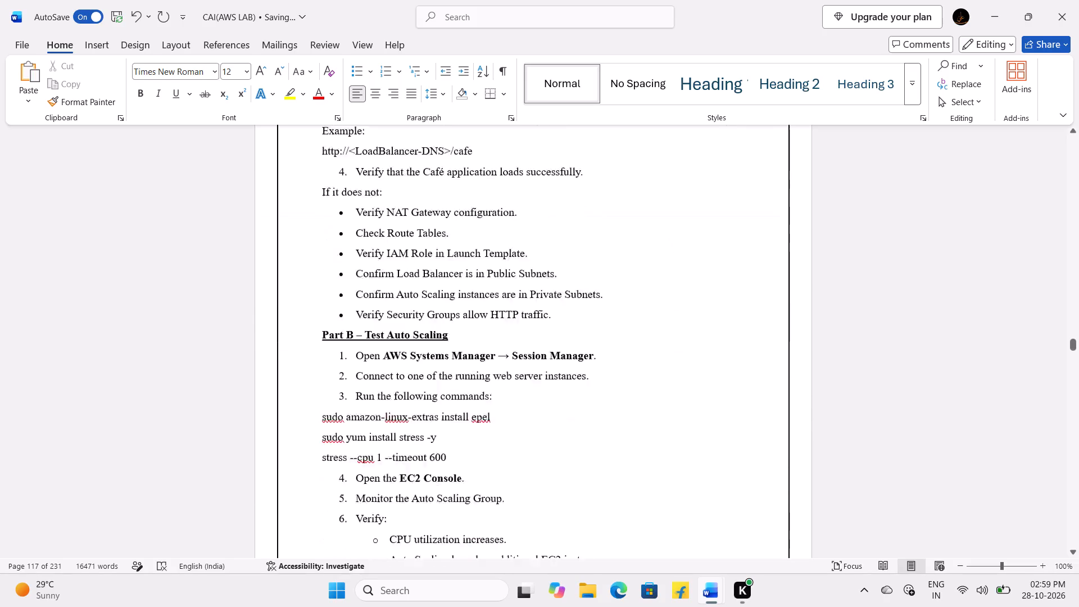
{"action": "scroll", "coordinate": [483, 455], "scroll_direction": "down", "scroll_amount": 12}
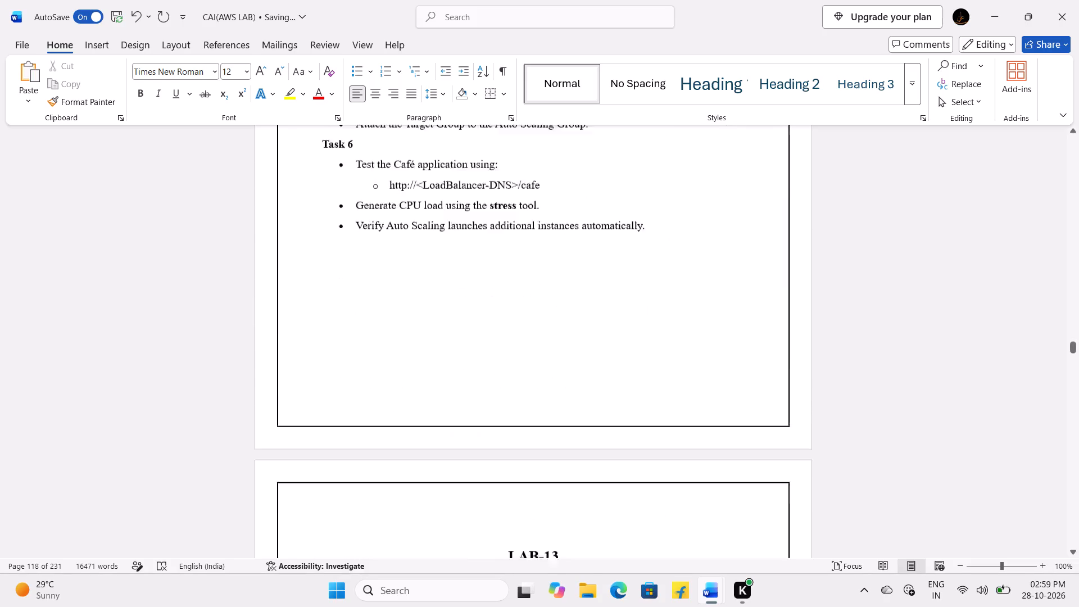
{"action": "scroll", "coordinate": [483, 457], "scroll_direction": "down", "scroll_amount": 6}
{"action": "scroll", "coordinate": [483, 457], "scroll_direction": "up", "scroll_amount": 5}
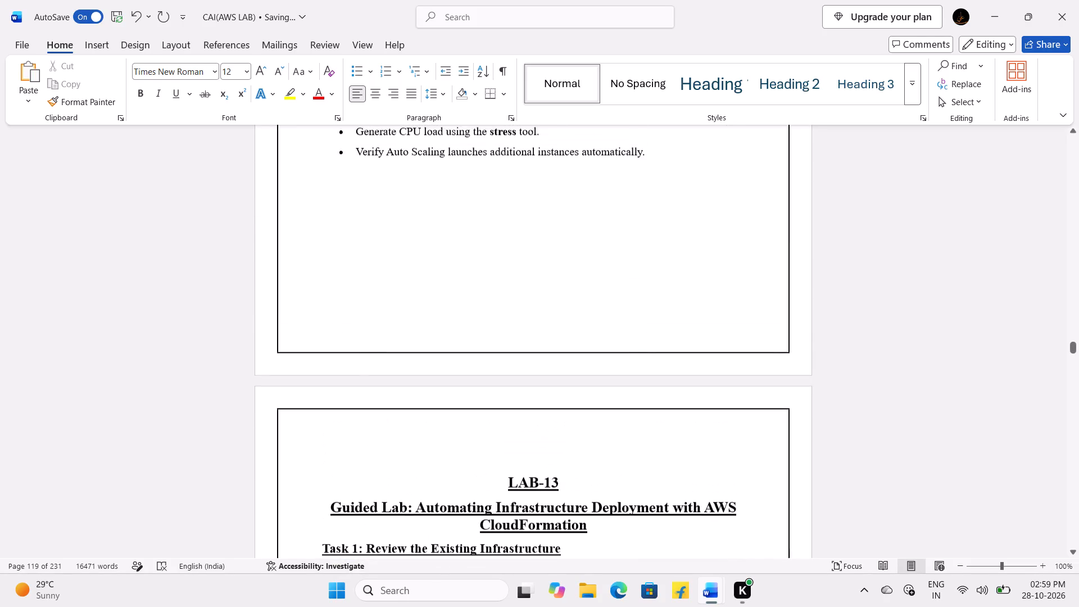
{"action": "left_click", "coordinate": [514, 444]}
{"action": "key", "text": "BackSpace"}
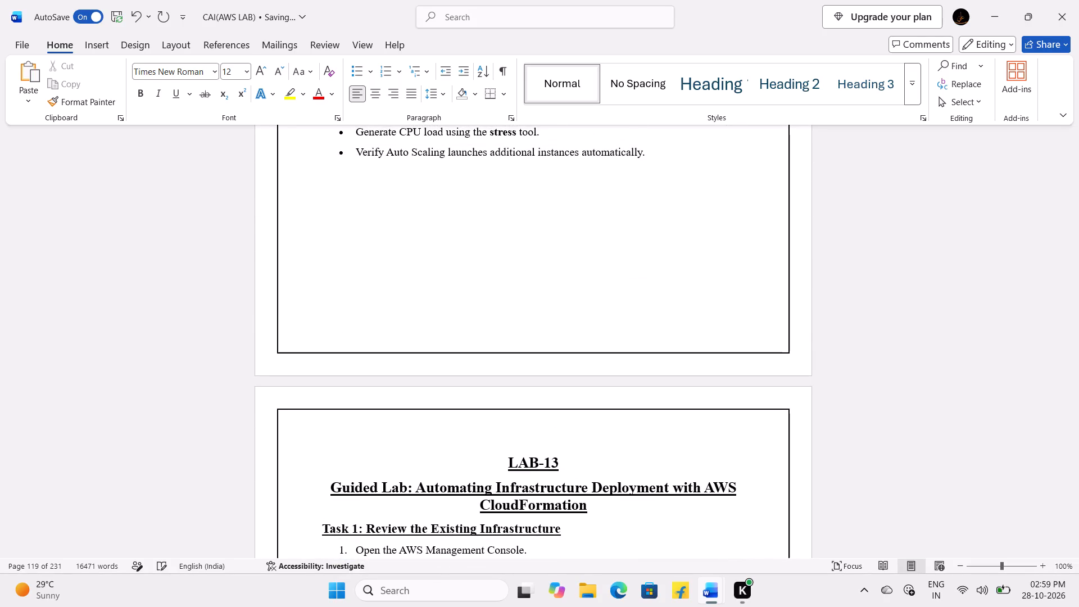
Check the formatting of the LAB-13 title lines and the gaps around the Task 1: Review the Existing Infrastructure screenshots.
{"action": "scroll", "coordinate": [535, 482], "scroll_direction": "down", "scroll_amount": 2}
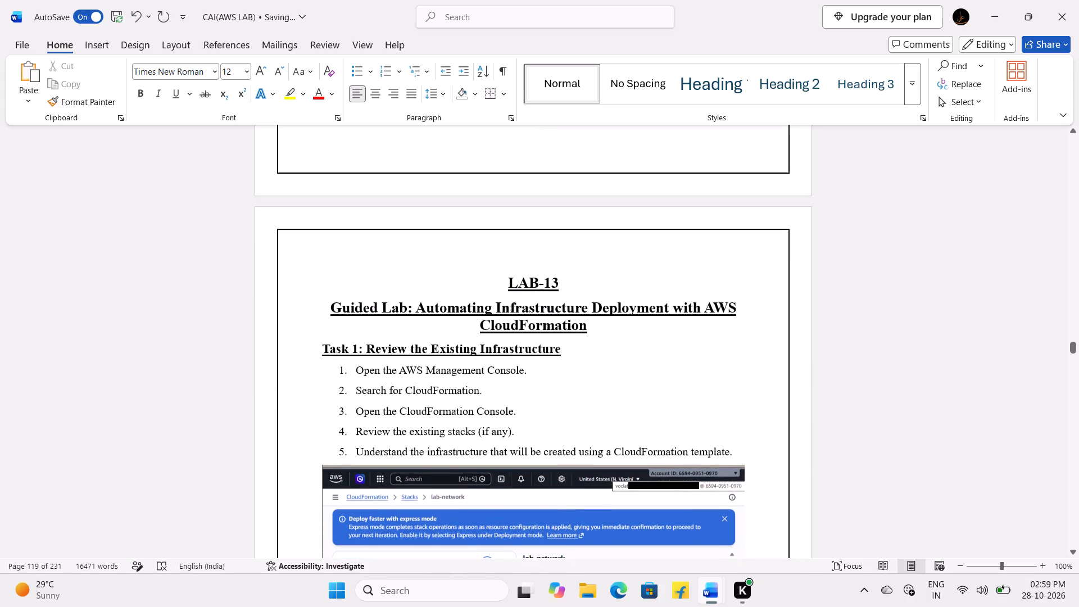
{"action": "left_click_drag", "start_coordinate": [337, 269], "coordinate": [566, 328]}
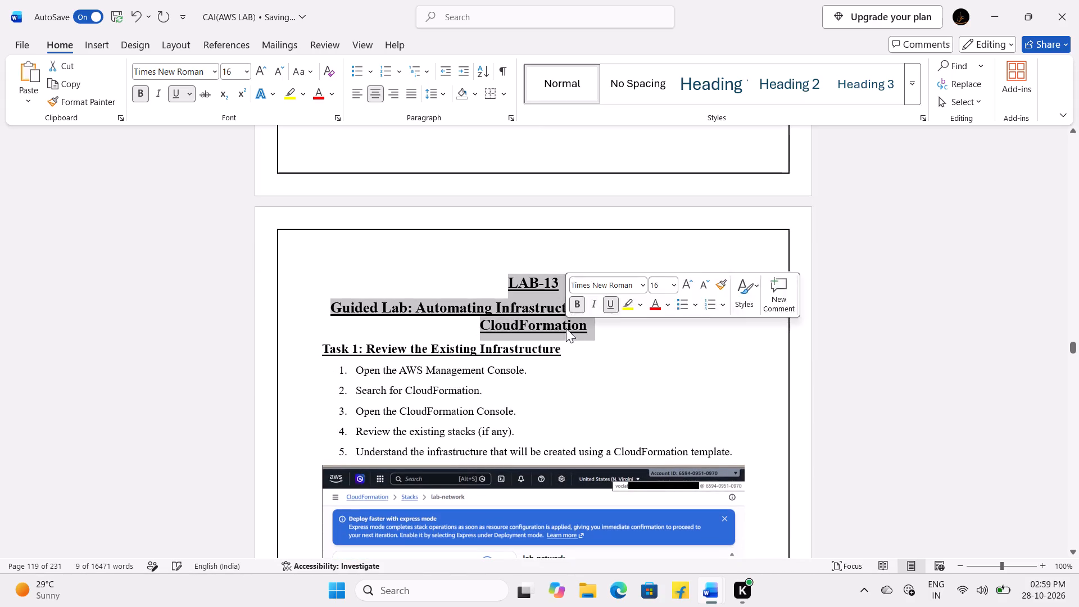
{"action": "left_click", "coordinate": [654, 354]}
{"action": "scroll", "coordinate": [643, 370], "scroll_direction": "down", "scroll_amount": 8}
{"action": "scroll", "coordinate": [641, 375], "scroll_direction": "up", "scroll_amount": 6}
{"action": "scroll", "coordinate": [641, 376], "scroll_direction": "down", "scroll_amount": 8}
{"action": "scroll", "coordinate": [641, 376], "scroll_direction": "up", "scroll_amount": 7}
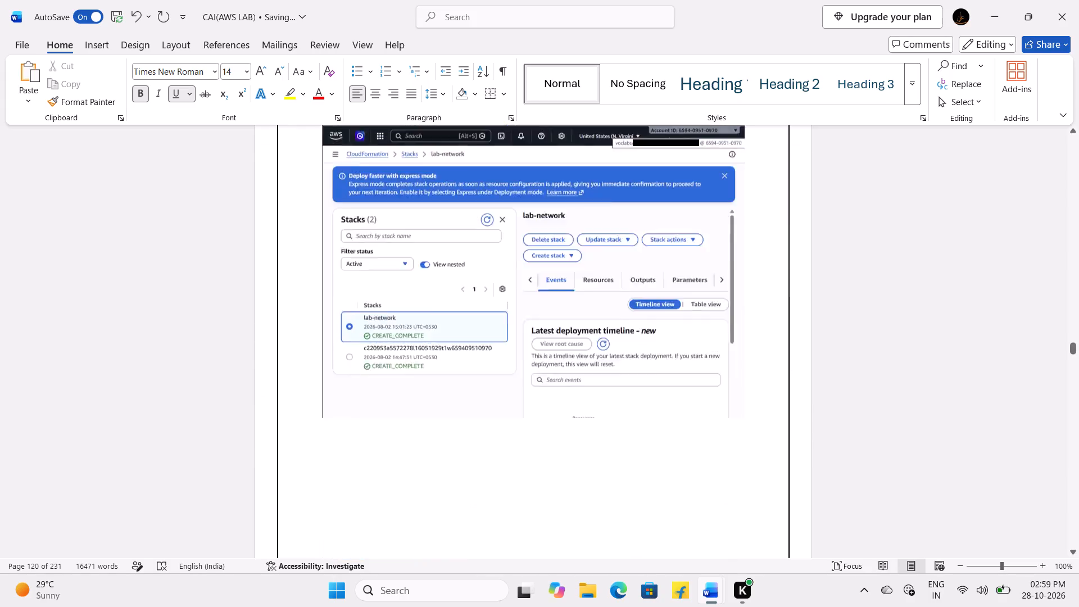
Review LAB-13 from Task 2: Launch a CloudFormation Stack into the following lab's Task 3 for page gaps and heading formatting.
{"action": "scroll", "coordinate": [603, 385], "scroll_direction": "down", "scroll_amount": 8}
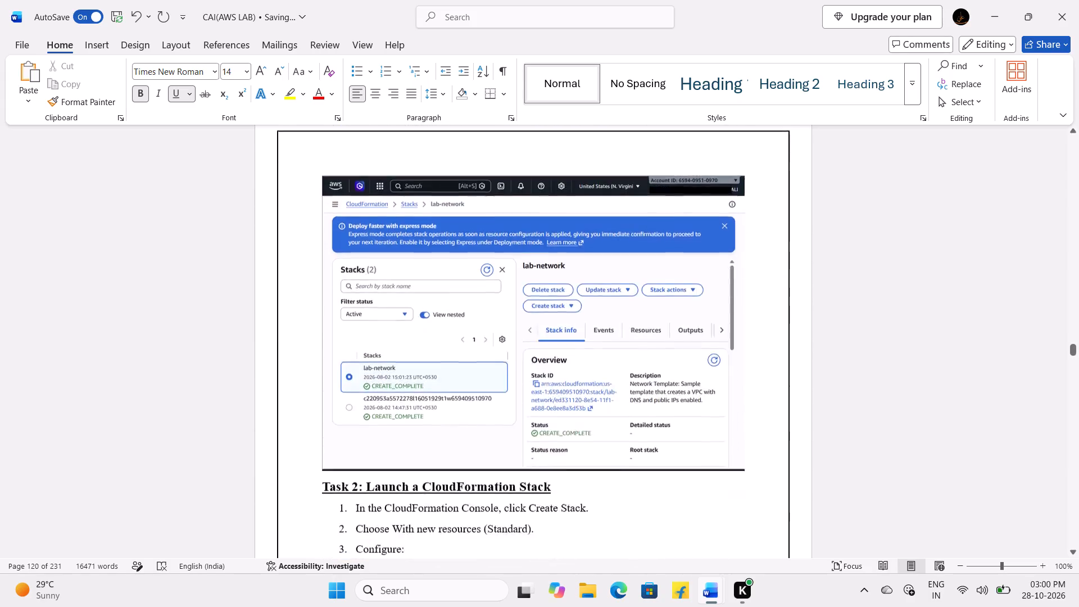
{"action": "scroll", "coordinate": [603, 388], "scroll_direction": "down", "scroll_amount": 13}
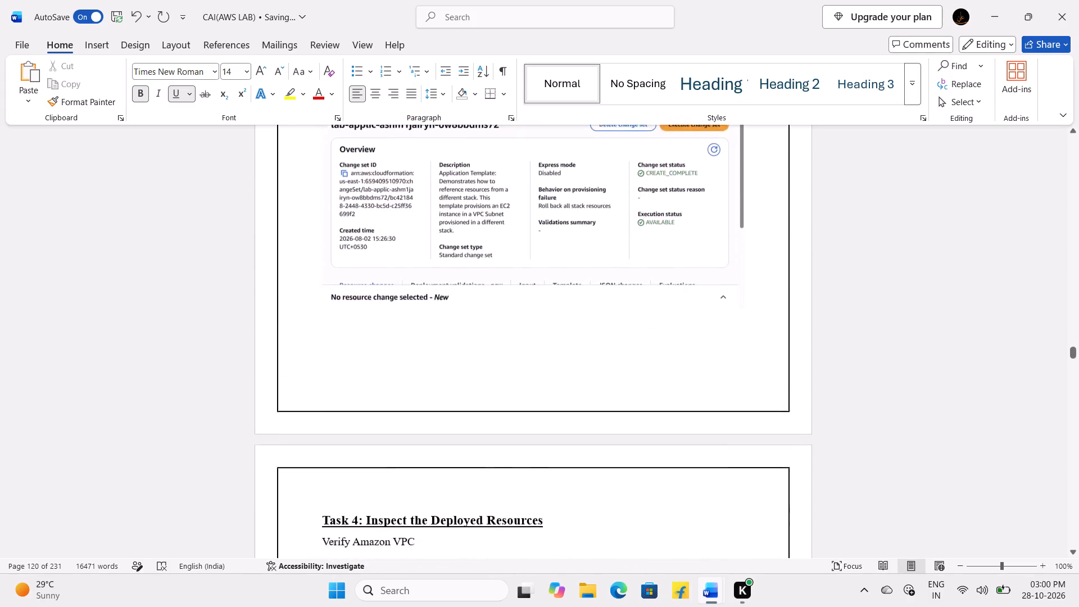
{"action": "scroll", "coordinate": [603, 390], "scroll_direction": "down", "scroll_amount": 13}
{"action": "scroll", "coordinate": [603, 390], "scroll_direction": "down", "scroll_amount": 9}
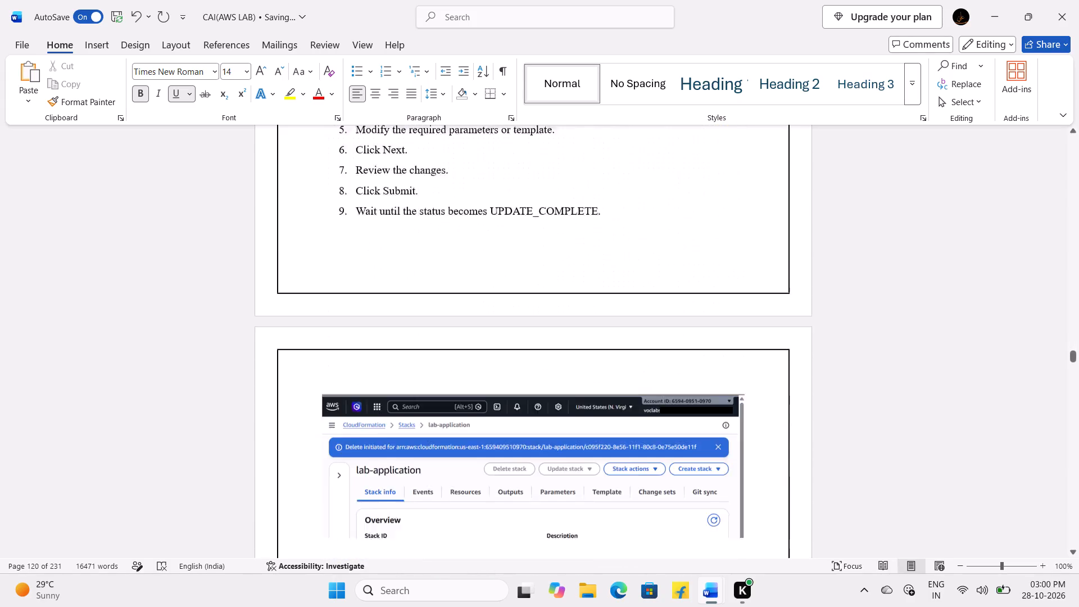
{"action": "scroll", "coordinate": [603, 390], "scroll_direction": "down", "scroll_amount": 18}
{"action": "scroll", "coordinate": [603, 390], "scroll_direction": "down", "scroll_amount": 3}
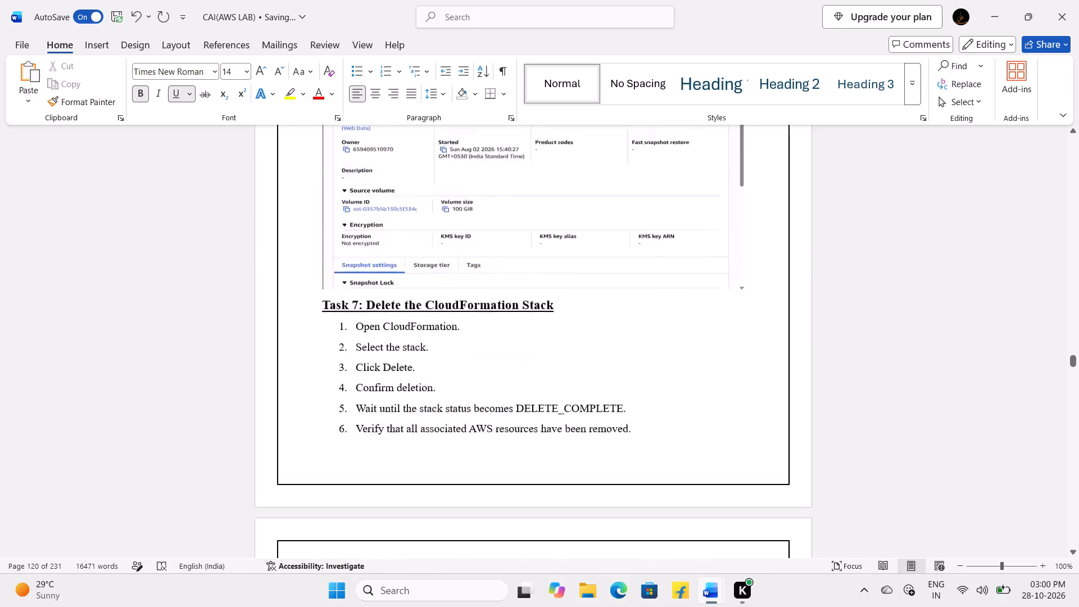
{"action": "scroll", "coordinate": [603, 390], "scroll_direction": "down", "scroll_amount": 18}
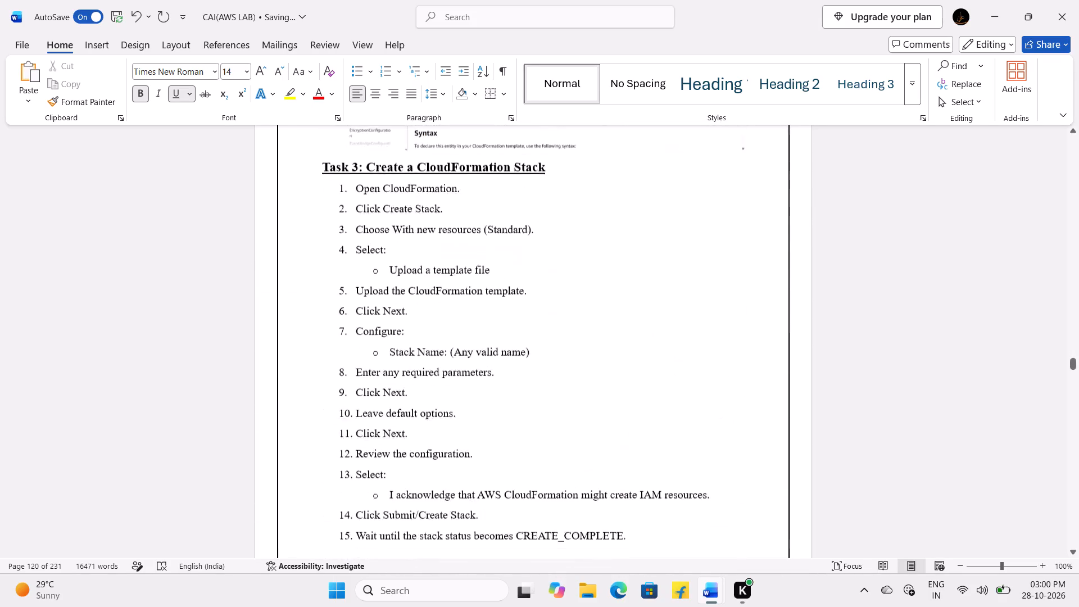
{"action": "scroll", "coordinate": [603, 390], "scroll_direction": "down", "scroll_amount": 18}
Resize the CFTemplatesRepo screenshot above Task 5: Verify the Infrastructure so it moves up and fills the empty space on the preceding page.
{"action": "scroll", "coordinate": [603, 390], "scroll_direction": "up", "scroll_amount": 4}
{"action": "scroll", "coordinate": [603, 390], "scroll_direction": "down", "scroll_amount": 9}
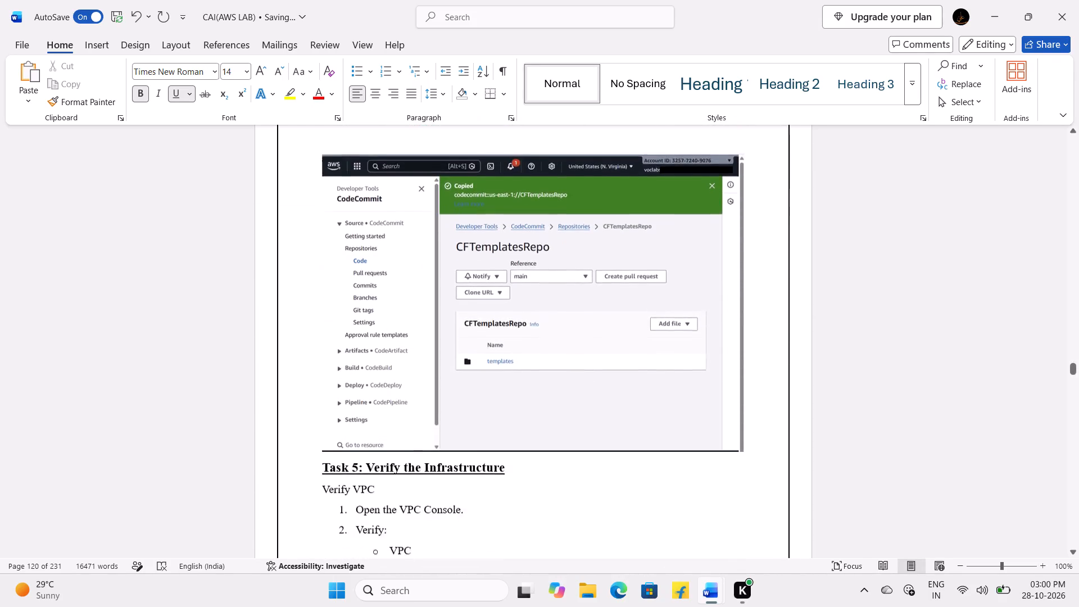
{"action": "scroll", "coordinate": [603, 390], "scroll_direction": "up", "scroll_amount": 6}
{"action": "scroll", "coordinate": [603, 390], "scroll_direction": "down", "scroll_amount": 3}
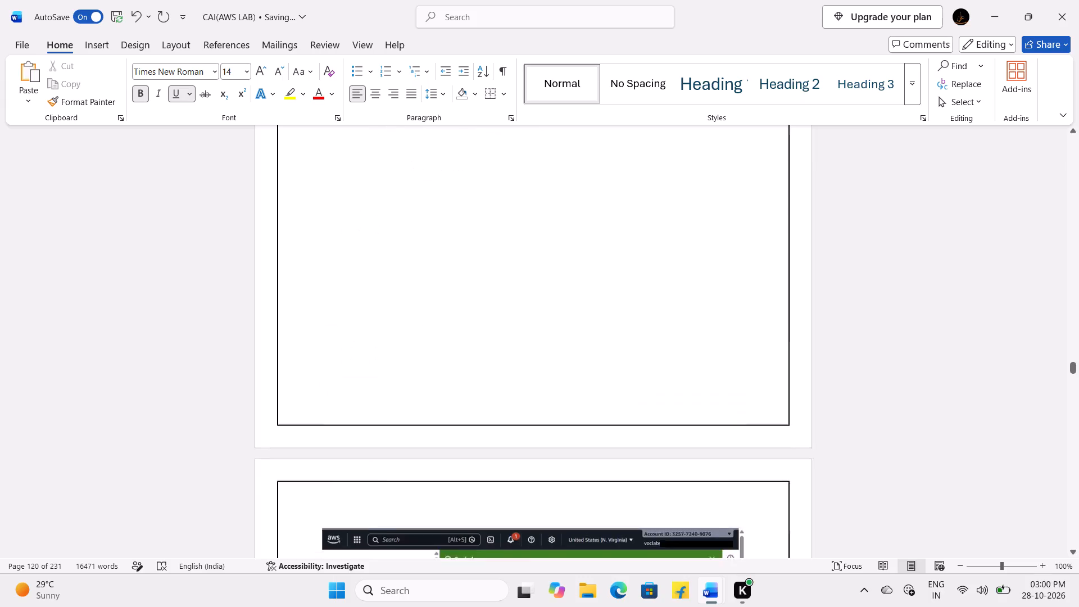
{"action": "scroll", "coordinate": [602, 400], "scroll_direction": "down", "scroll_amount": 2}
{"action": "left_click", "coordinate": [589, 395]}
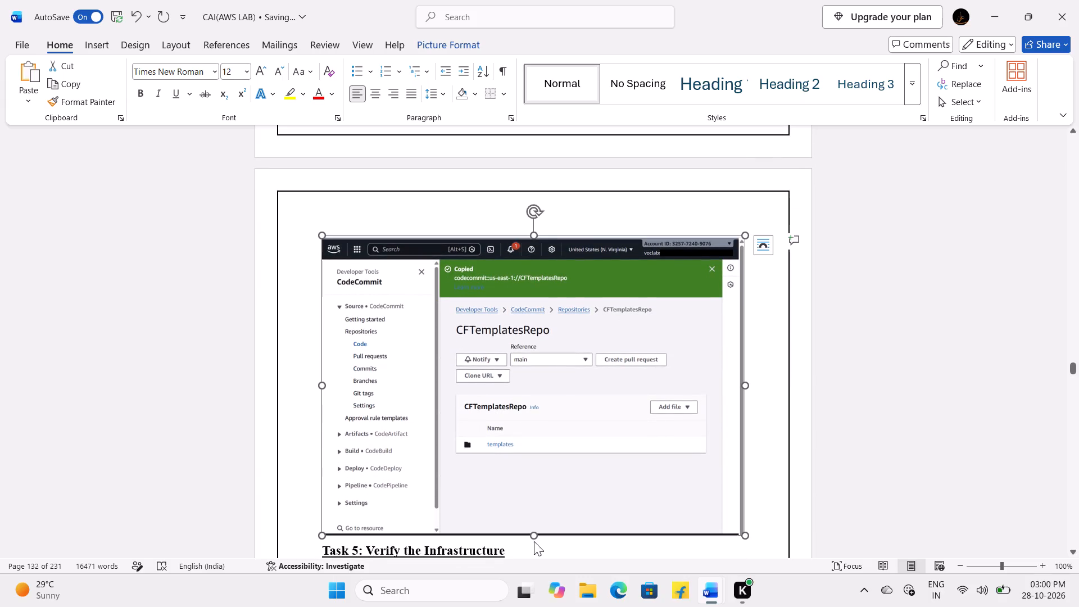
{"action": "left_click_drag", "start_coordinate": [531, 536], "coordinate": [538, 445]}
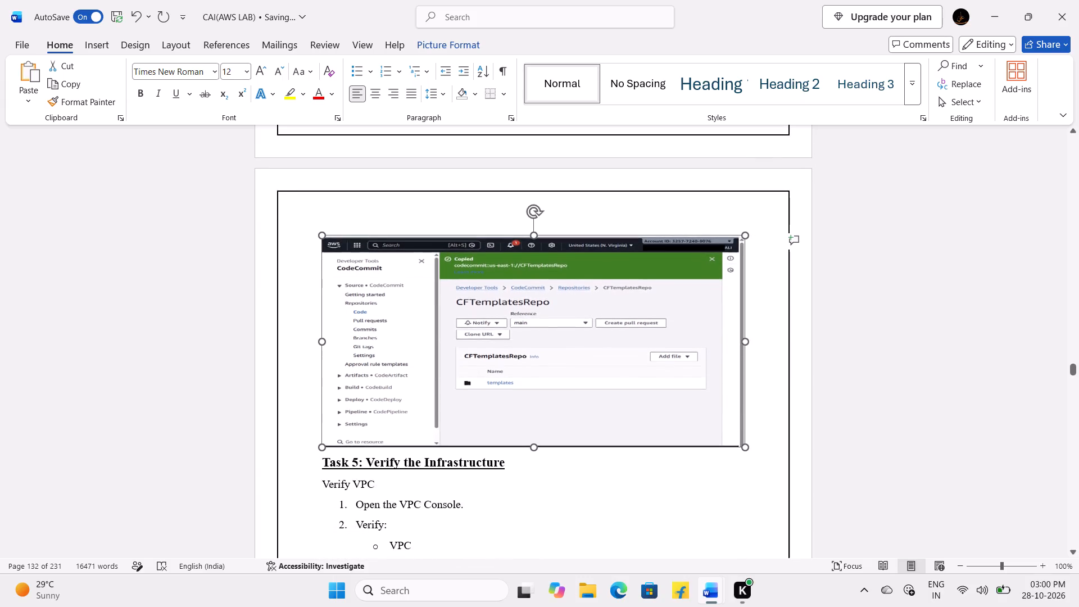
{"action": "left_click_drag", "start_coordinate": [538, 445], "coordinate": [539, 437]}
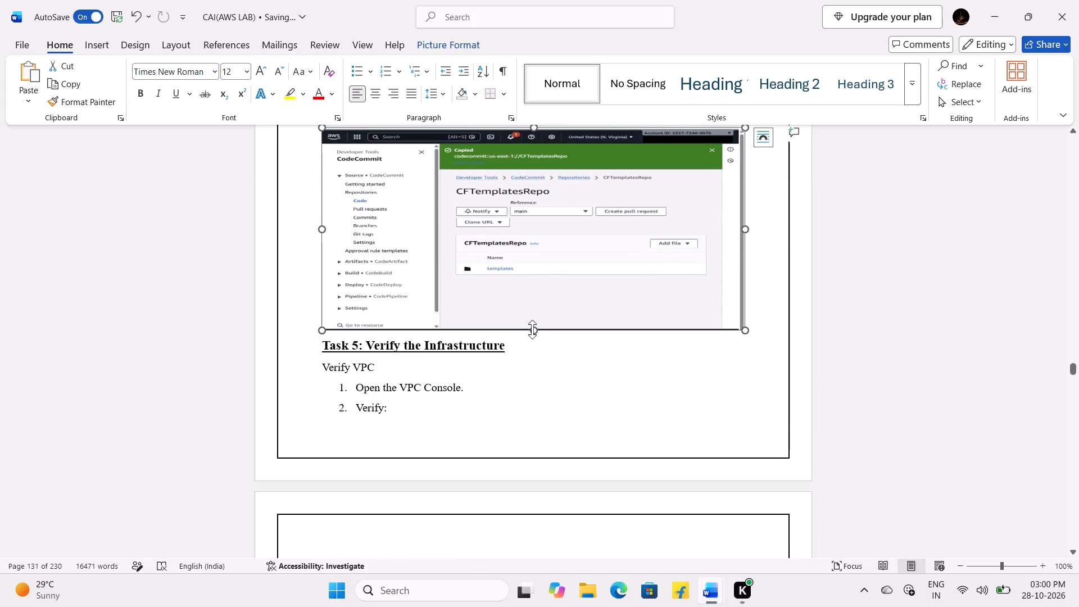
{"action": "left_click_drag", "start_coordinate": [532, 329], "coordinate": [527, 418]}
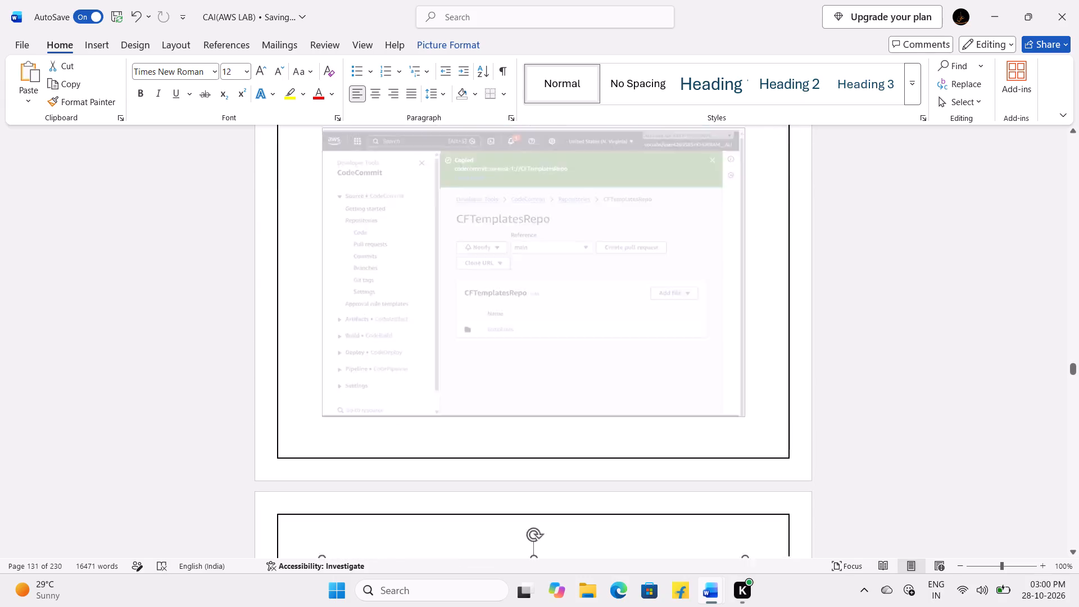
{"action": "left_click_drag", "start_coordinate": [527, 418], "coordinate": [528, 411]}
Review the pages from Task 5: Verify the Infrastructure through the CodePipeline screenshots for page gaps and screenshot placement.
{"action": "scroll", "coordinate": [528, 420], "scroll_direction": "down", "scroll_amount": 2}
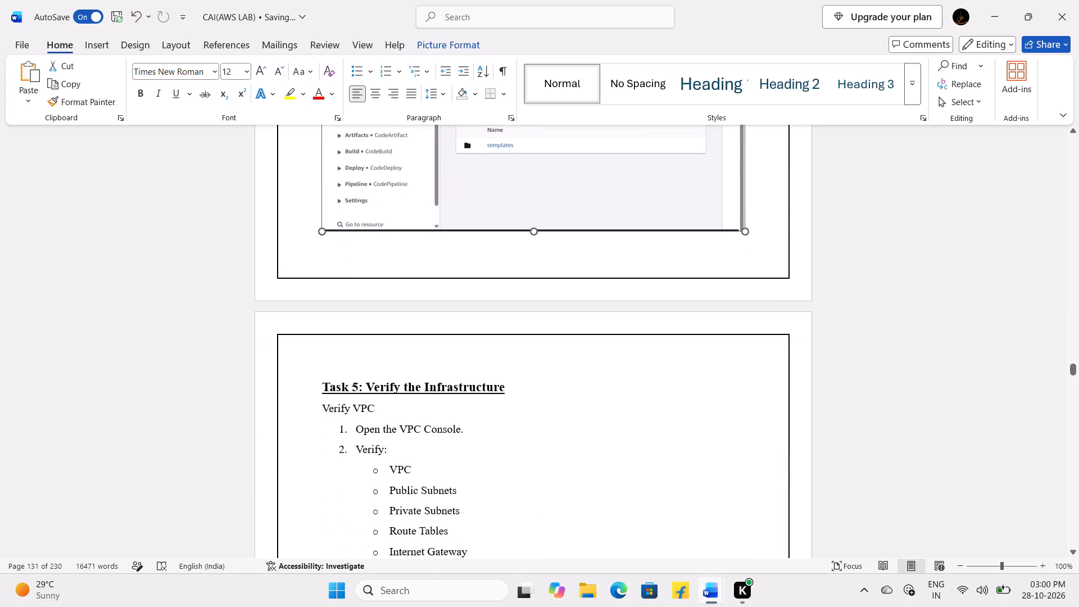
{"action": "scroll", "coordinate": [460, 418], "scroll_direction": "down", "scroll_amount": 14}
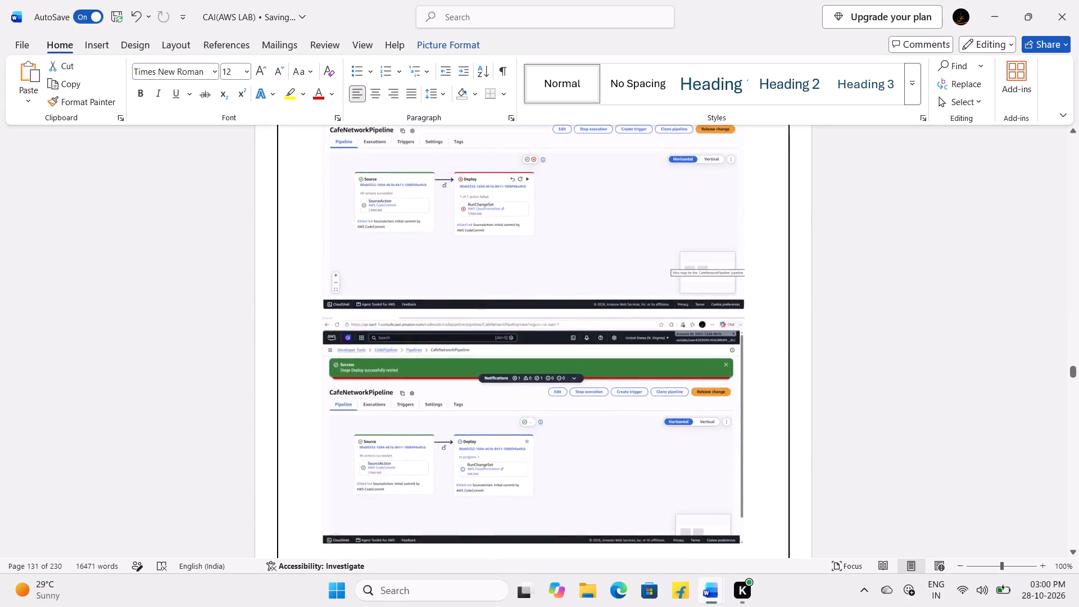
{"action": "scroll", "coordinate": [461, 420], "scroll_direction": "down", "scroll_amount": 15}
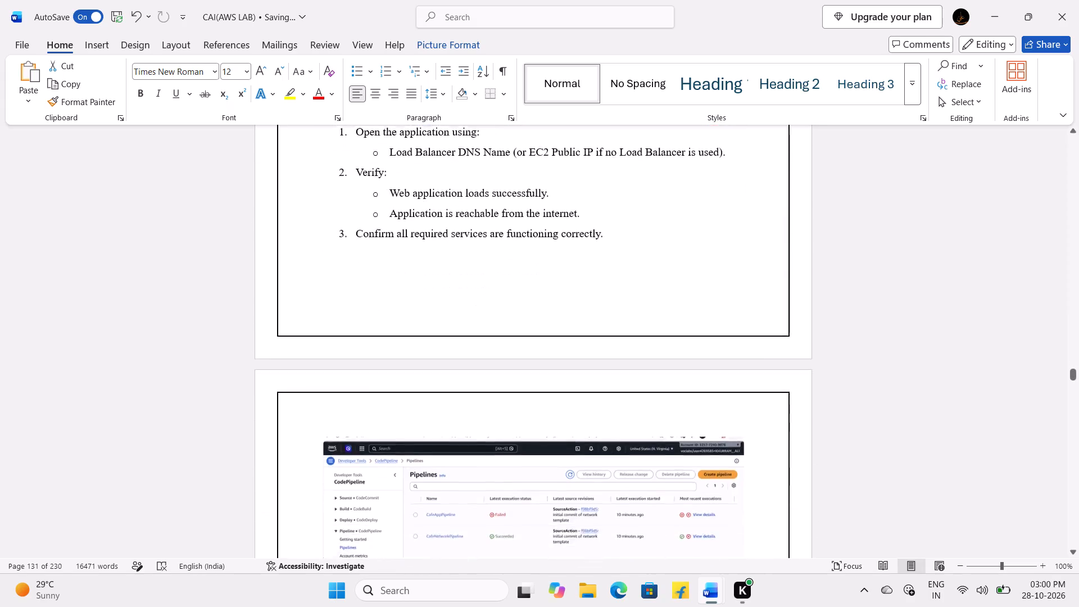
{"action": "scroll", "coordinate": [461, 420], "scroll_direction": "down", "scroll_amount": 9}
{"action": "scroll", "coordinate": [461, 420], "scroll_direction": "up", "scroll_amount": 3}
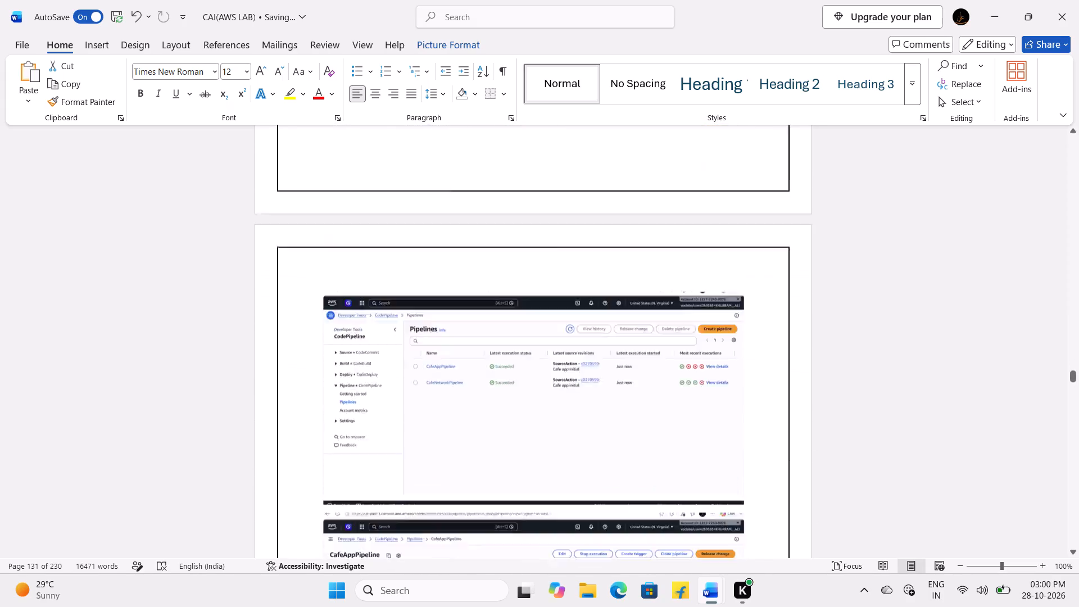
{"action": "scroll", "coordinate": [461, 420], "scroll_direction": "up", "scroll_amount": 5}
{"action": "scroll", "coordinate": [461, 420], "scroll_direction": "down", "scroll_amount": 11}
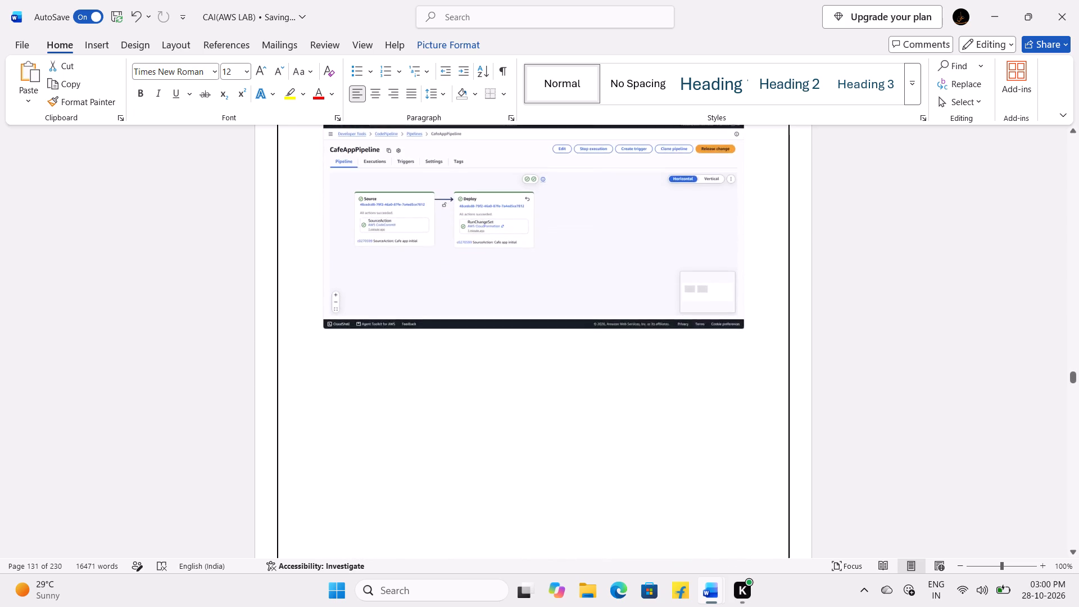
{"action": "scroll", "coordinate": [461, 420], "scroll_direction": "down", "scroll_amount": 3}
{"action": "scroll", "coordinate": [461, 420], "scroll_direction": "up", "scroll_amount": 1}
Delete the blank line above Quick Revision (Exam Notes), following Task 9: Delete the Stack (Cleanup).
{"action": "scroll", "coordinate": [461, 420], "scroll_direction": "down", "scroll_amount": 8}
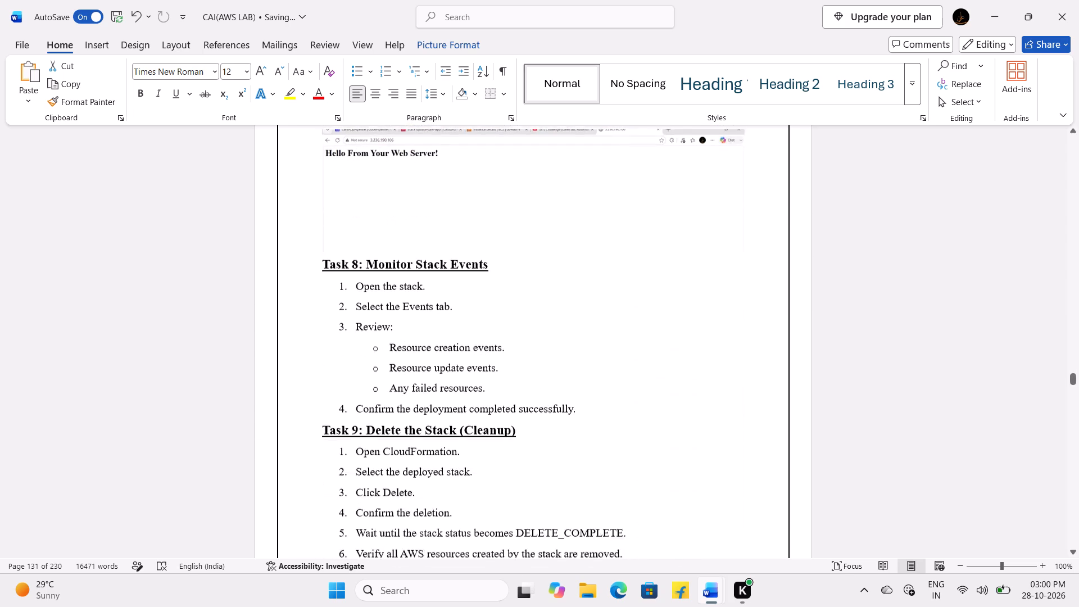
{"action": "scroll", "coordinate": [461, 420], "scroll_direction": "down", "scroll_amount": 5}
{"action": "scroll", "coordinate": [461, 421], "scroll_direction": "up", "scroll_amount": 3}
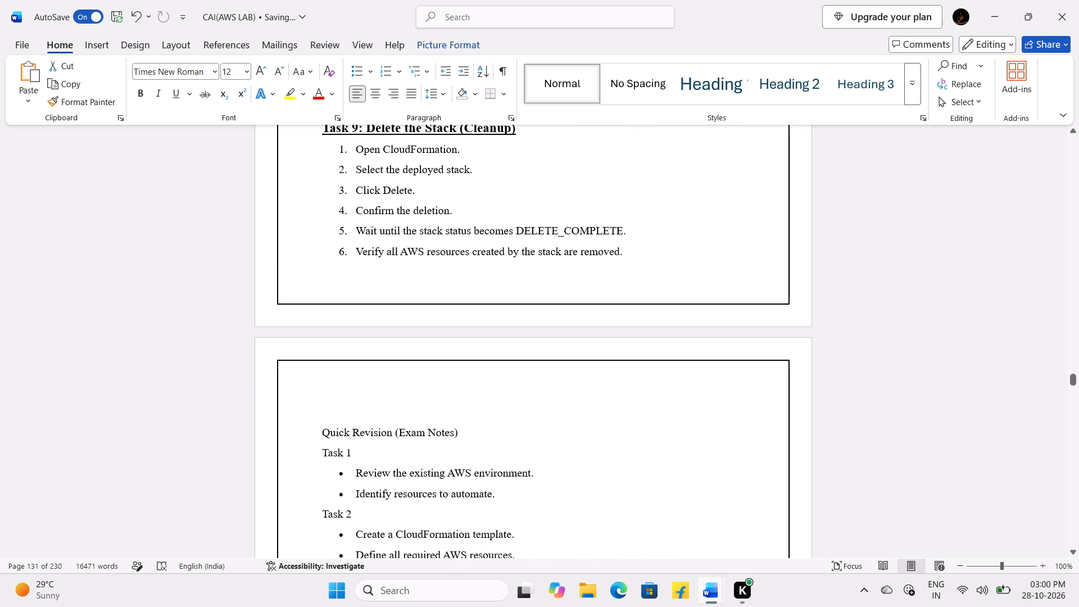
{"action": "left_click", "coordinate": [361, 413]}
{"action": "key", "text": "BackSpace"}
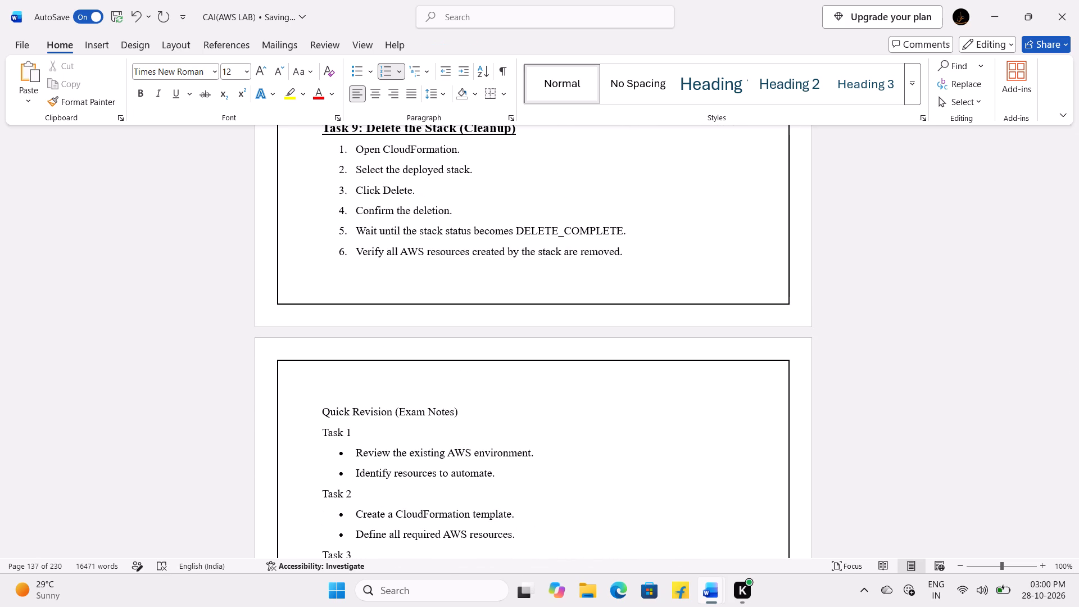
Insert a blank line above the LAB-15 heading to push it onto the page with its guided lab title.
{"action": "scroll", "coordinate": [359, 413], "scroll_direction": "up", "scroll_amount": 5}
{"action": "scroll", "coordinate": [359, 418], "scroll_direction": "down", "scroll_amount": 2}
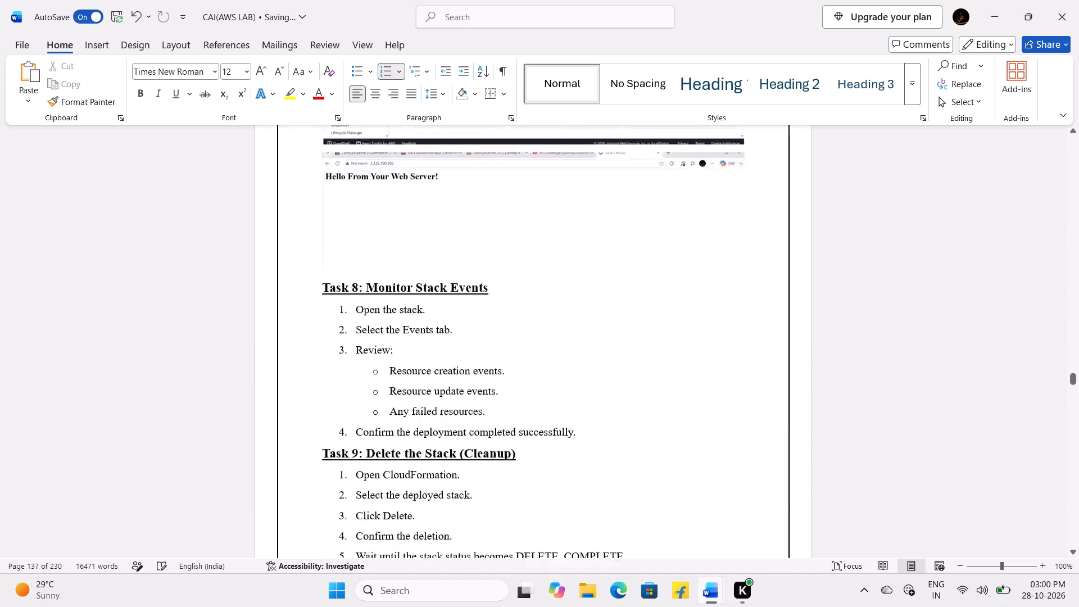
{"action": "scroll", "coordinate": [358, 428], "scroll_direction": "down", "scroll_amount": 18}
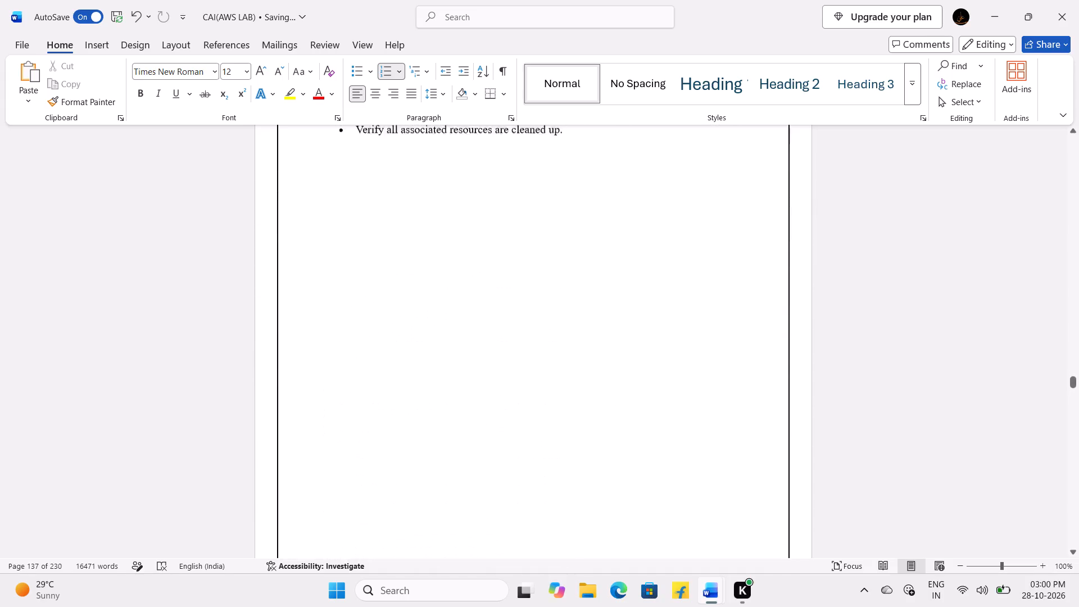
{"action": "scroll", "coordinate": [358, 428], "scroll_direction": "down", "scroll_amount": 4}
{"action": "scroll", "coordinate": [358, 428], "scroll_direction": "up", "scroll_amount": 2}
{"action": "left_click", "coordinate": [532, 268]}
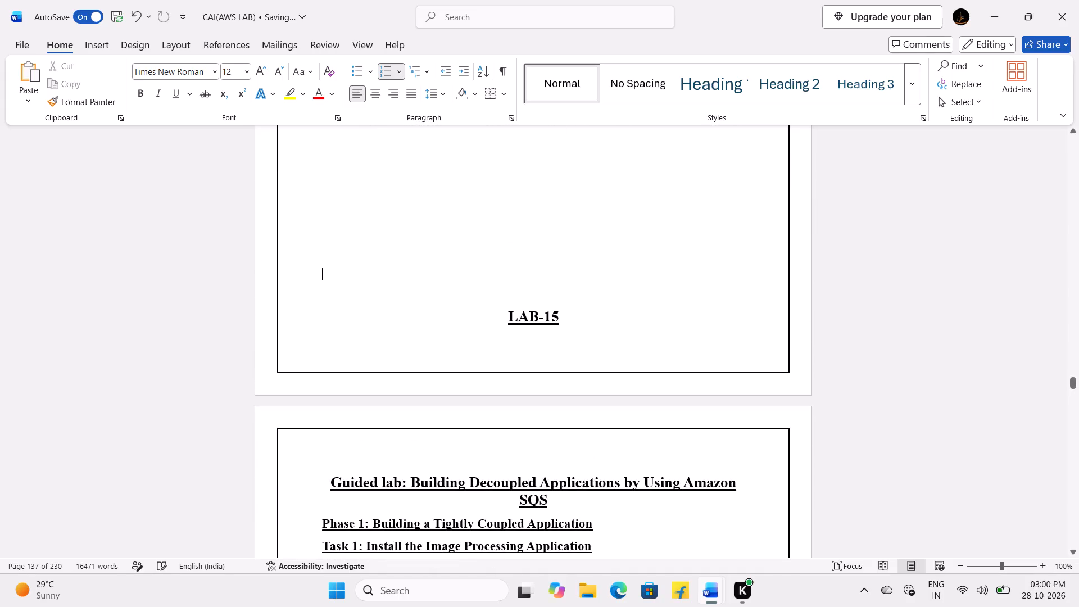
{"action": "key", "text": "Return"}
Insert two blank lines below the terminal screenshot, above 'At this point, Phase 1 contains:' in LAB-15.
{"action": "scroll", "coordinate": [542, 271], "scroll_direction": "down", "scroll_amount": 8}
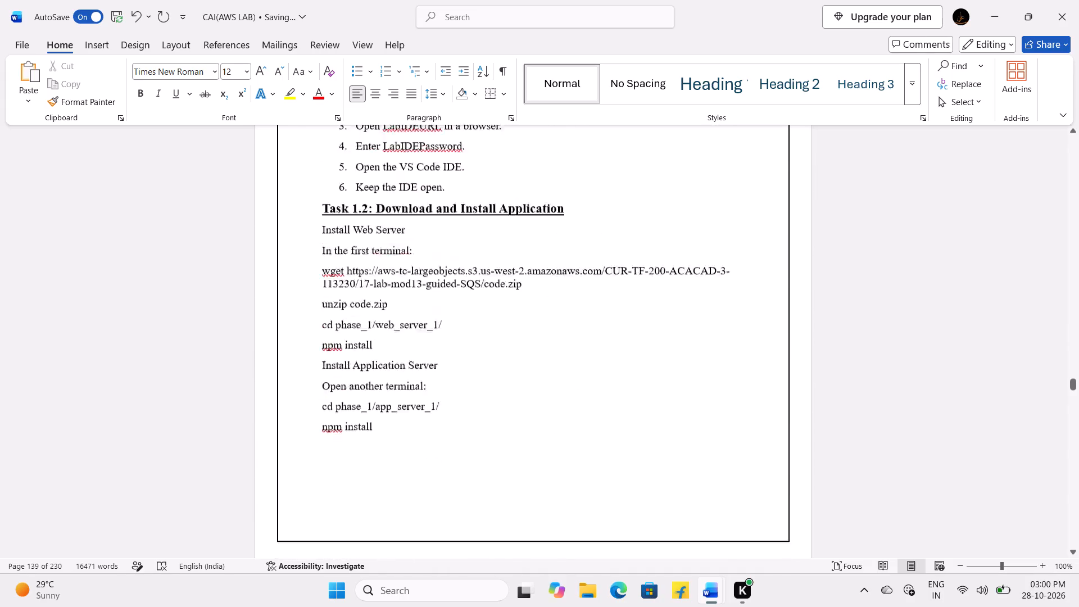
{"action": "scroll", "coordinate": [542, 275], "scroll_direction": "down", "scroll_amount": 11}
{"action": "scroll", "coordinate": [542, 275], "scroll_direction": "up", "scroll_amount": 3}
{"action": "scroll", "coordinate": [542, 275], "scroll_direction": "down", "scroll_amount": 4}
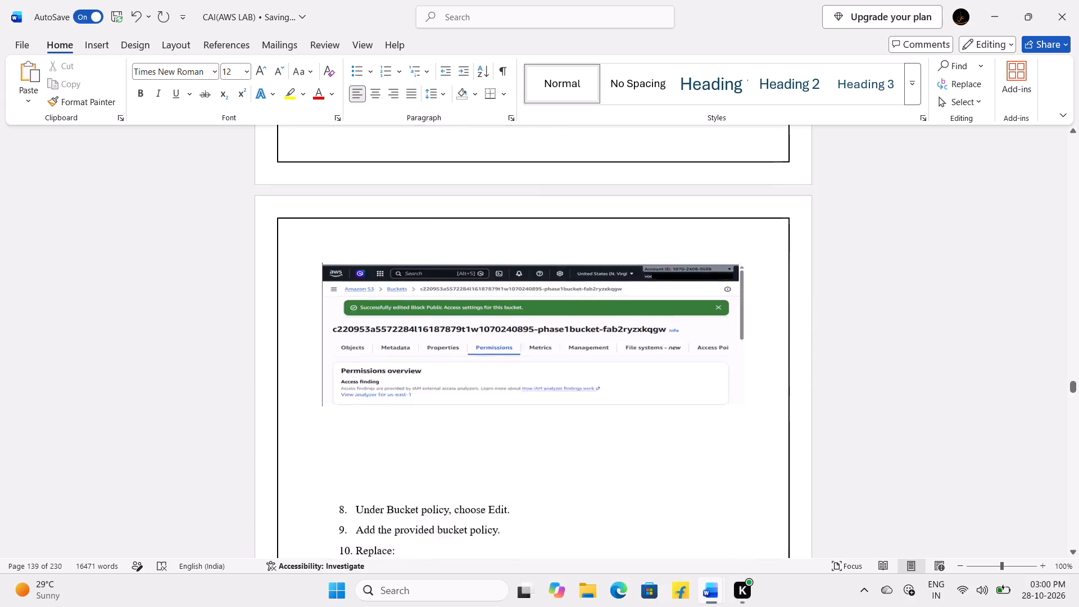
{"action": "scroll", "coordinate": [542, 275], "scroll_direction": "down", "scroll_amount": 3}
{"action": "scroll", "coordinate": [542, 275], "scroll_direction": "up", "scroll_amount": 7}
{"action": "scroll", "coordinate": [610, 225], "scroll_direction": "up", "scroll_amount": 1}
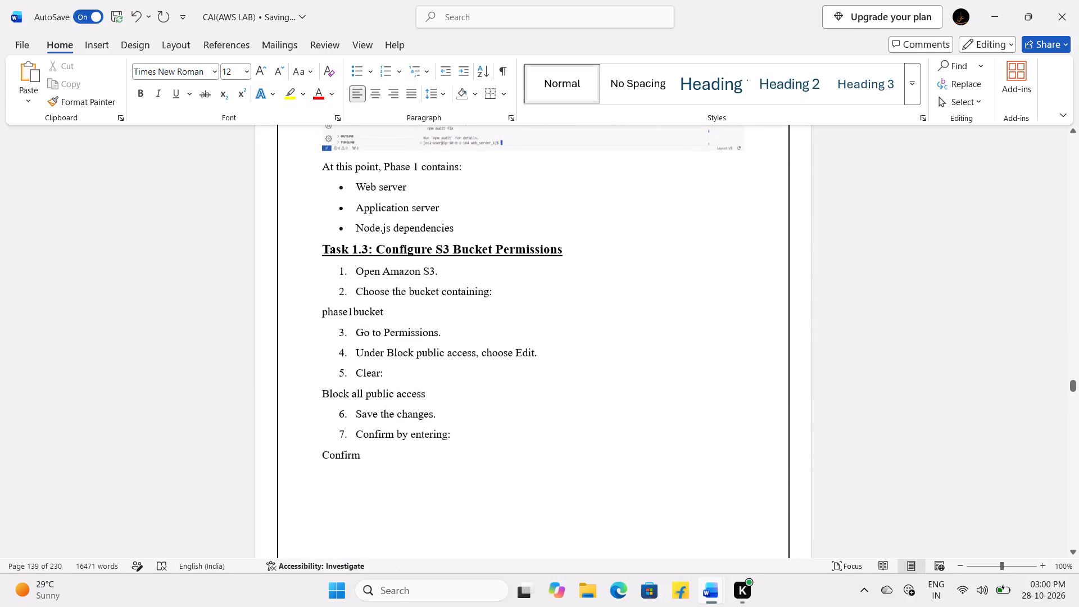
{"action": "scroll", "coordinate": [624, 216], "scroll_direction": "up", "scroll_amount": 1}
{"action": "left_click", "coordinate": [763, 225]}
{"action": "key", "text": "Return"}
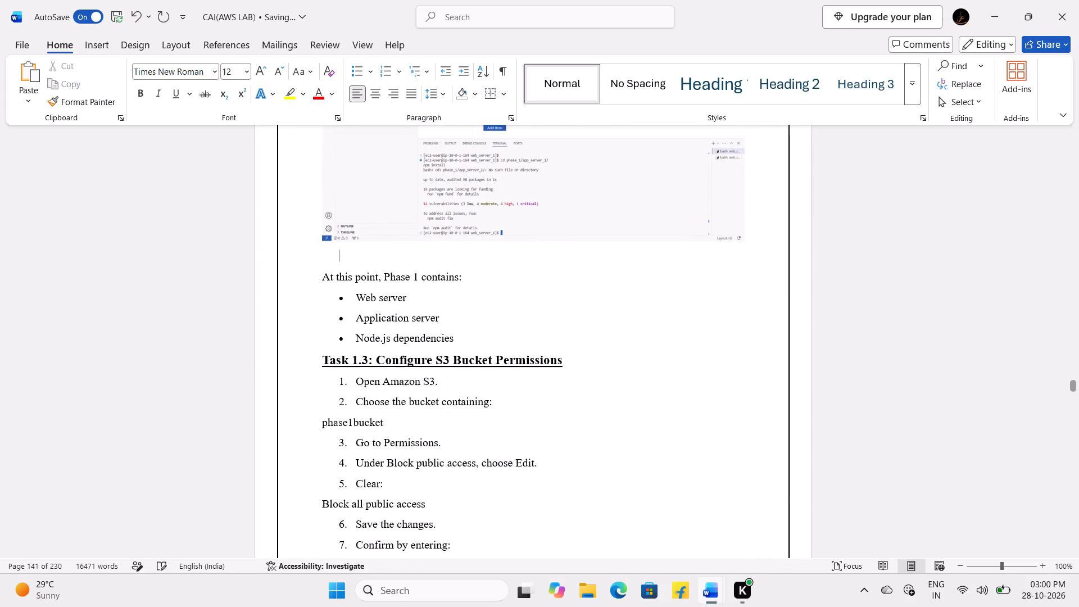
{"action": "key", "text": "Return"}
Insert two blank lines above the Task 1.4: Configure and Start the Application heading to push it onto the page with its tier list.
{"action": "scroll", "coordinate": [759, 230], "scroll_direction": "down", "scroll_amount": 5}
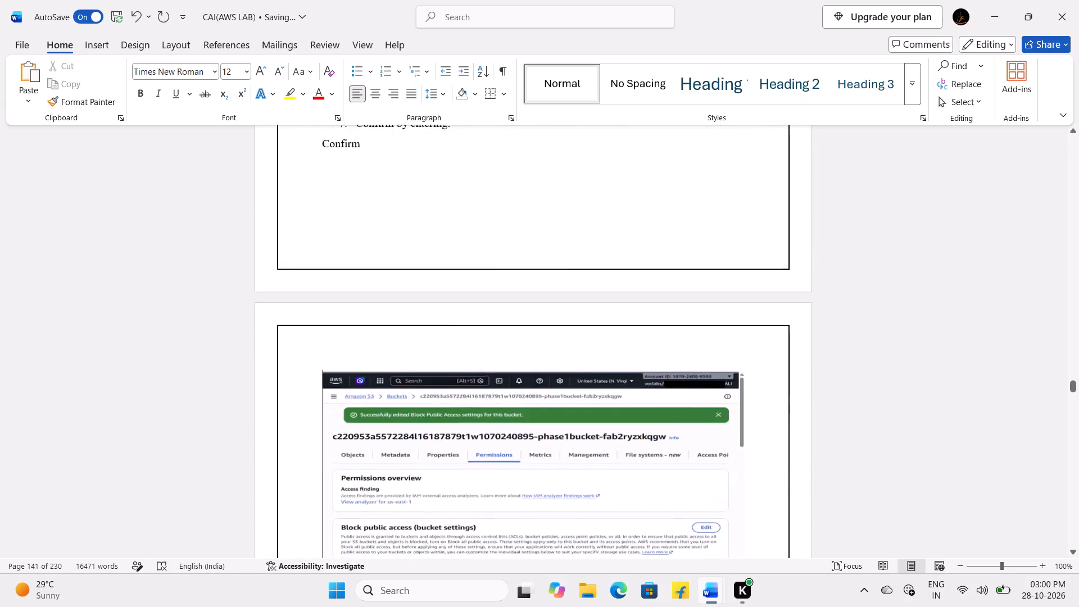
{"action": "scroll", "coordinate": [686, 270], "scroll_direction": "down", "scroll_amount": 9}
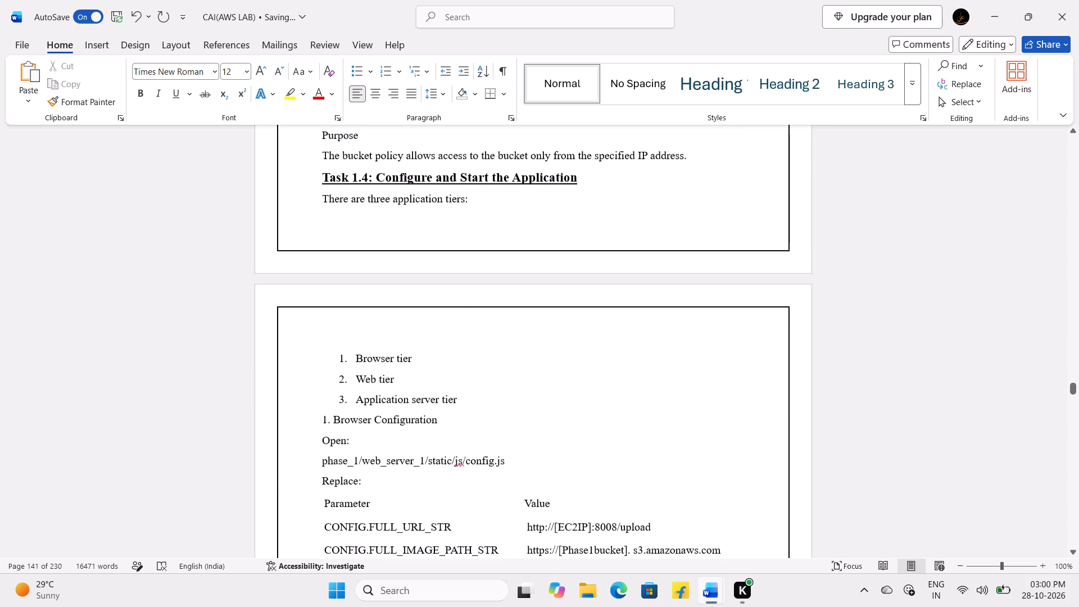
{"action": "scroll", "coordinate": [682, 273], "scroll_direction": "up", "scroll_amount": 2}
{"action": "left_click", "coordinate": [693, 333]}
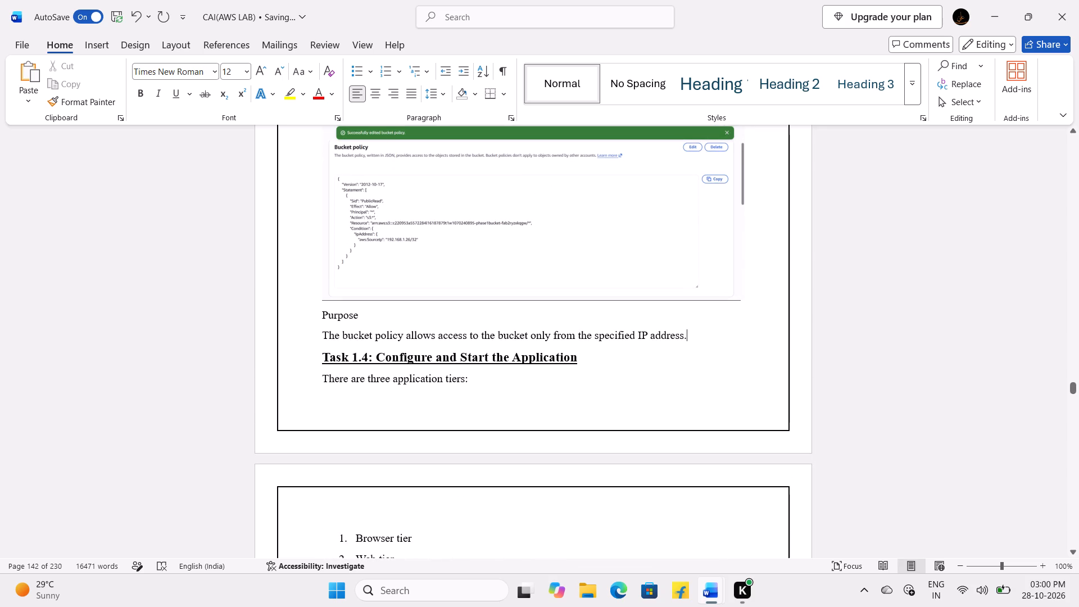
{"action": "key", "text": "Return"}
{"action": "key", "text": "Return"}
Review the rest of LAB-15, from Task 1.4 through Finish Testing, for page gaps, heading placement and screenshot placement.
{"action": "scroll", "coordinate": [693, 333], "scroll_direction": "down", "scroll_amount": 4}
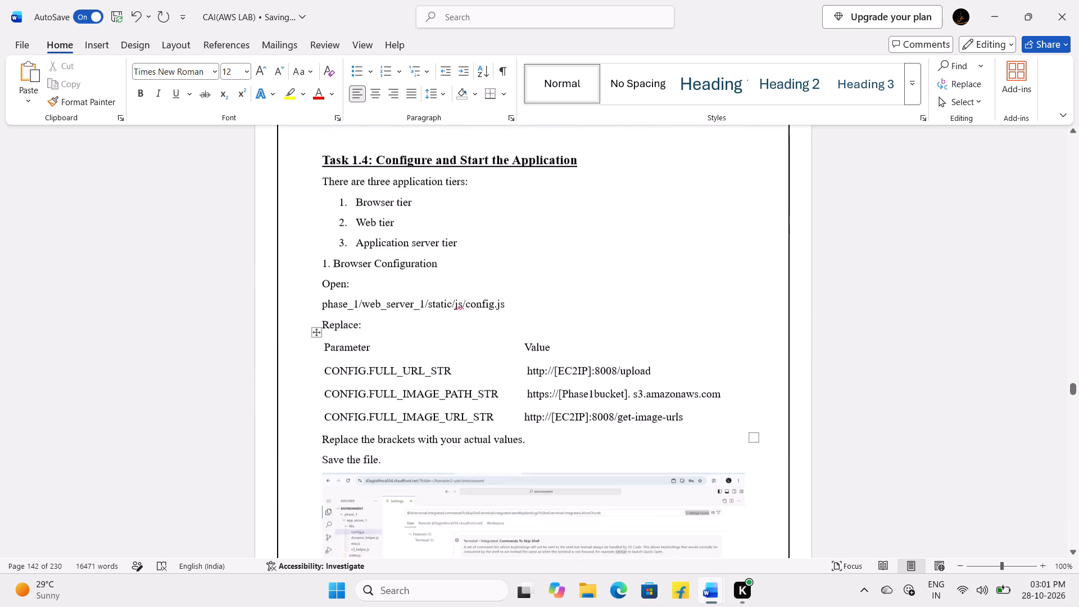
{"action": "scroll", "coordinate": [677, 361], "scroll_direction": "down", "scroll_amount": 12}
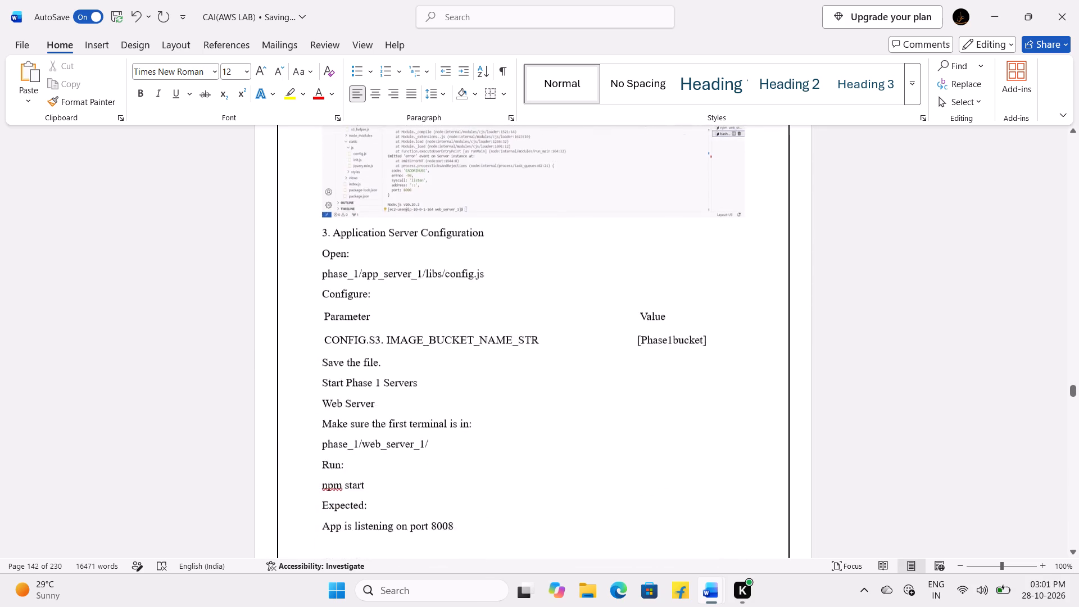
{"action": "scroll", "coordinate": [675, 363], "scroll_direction": "down", "scroll_amount": 14}
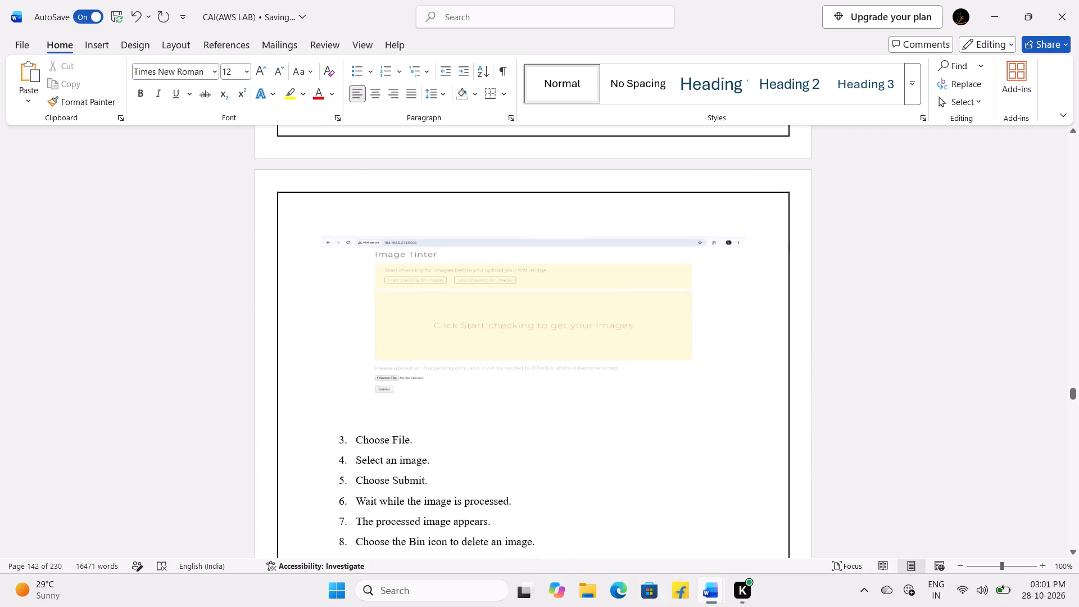
{"action": "scroll", "coordinate": [675, 364], "scroll_direction": "down", "scroll_amount": 13}
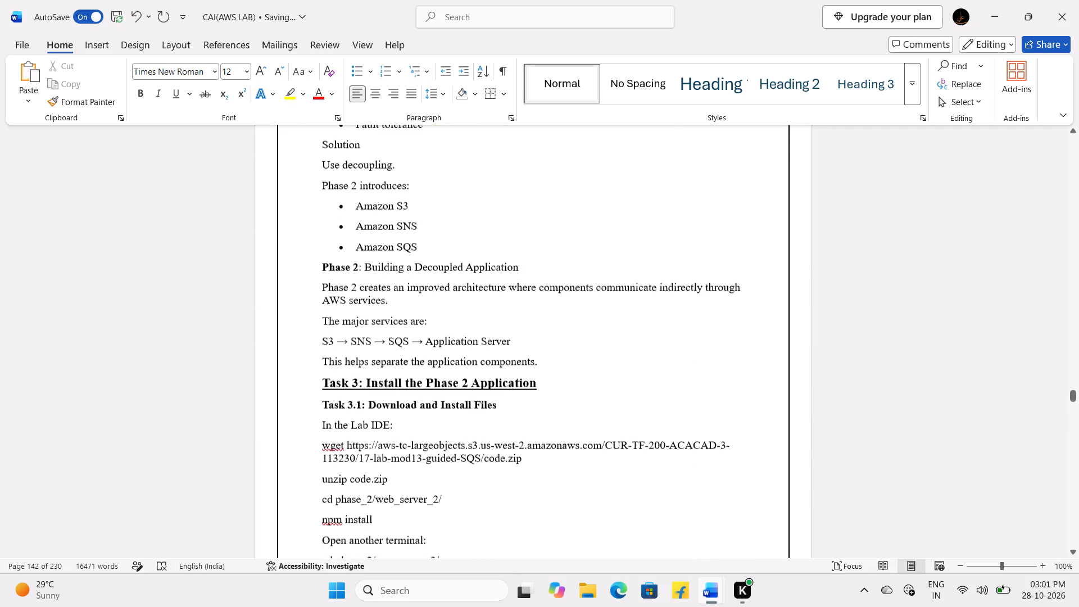
{"action": "scroll", "coordinate": [675, 364], "scroll_direction": "down", "scroll_amount": 7}
{"action": "scroll", "coordinate": [675, 364], "scroll_direction": "up", "scroll_amount": 3}
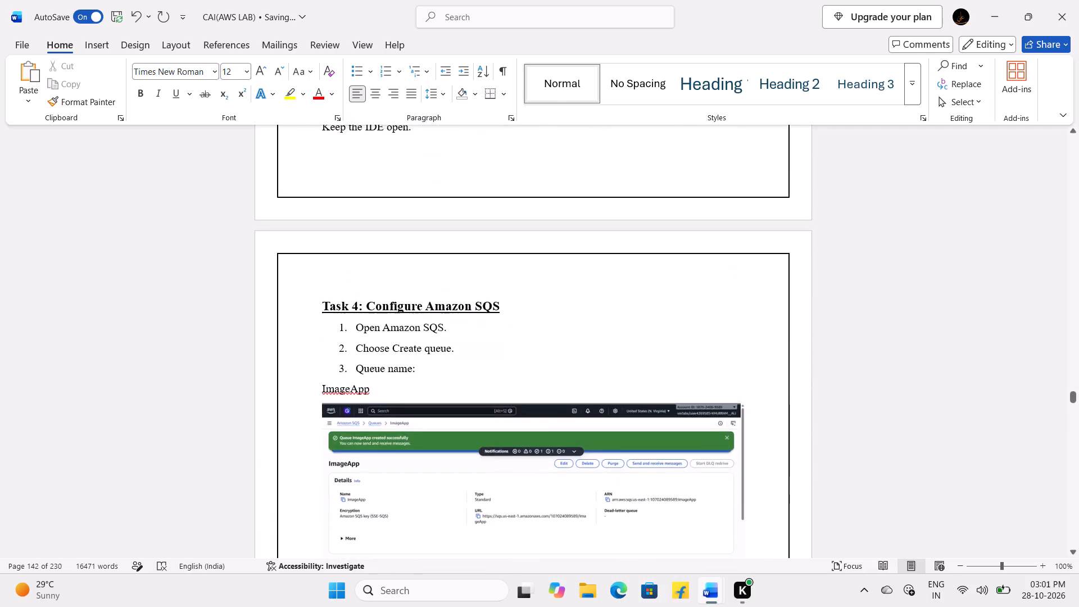
{"action": "scroll", "coordinate": [675, 364], "scroll_direction": "down", "scroll_amount": 18}
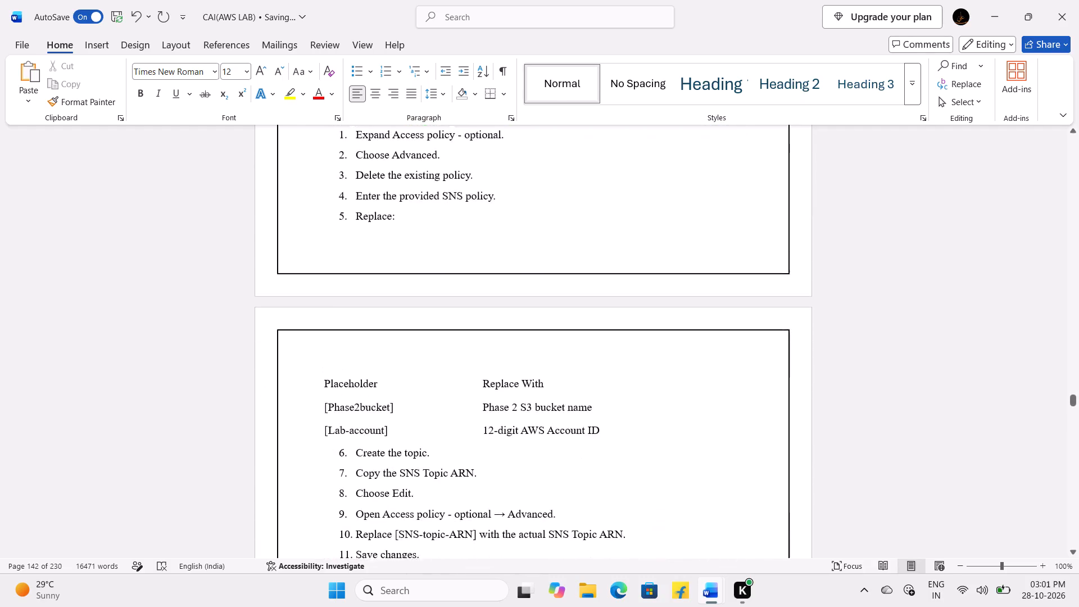
{"action": "scroll", "coordinate": [675, 364], "scroll_direction": "down", "scroll_amount": 18}
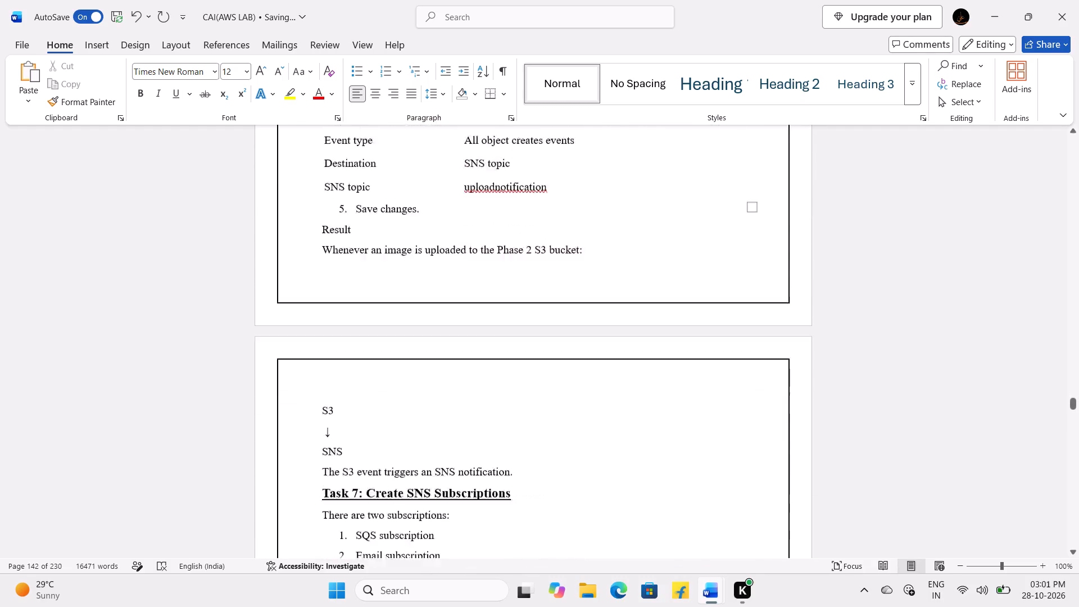
{"action": "scroll", "coordinate": [675, 364], "scroll_direction": "down", "scroll_amount": 20}
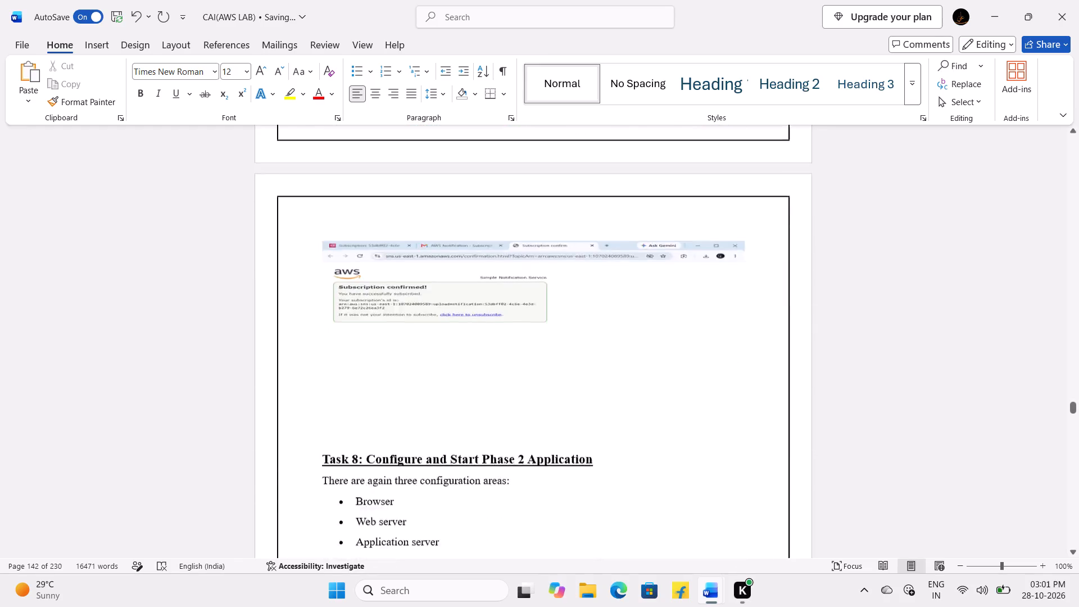
{"action": "scroll", "coordinate": [675, 364], "scroll_direction": "down", "scroll_amount": 20}
{"action": "scroll", "coordinate": [675, 364], "scroll_direction": "down", "scroll_amount": 3}
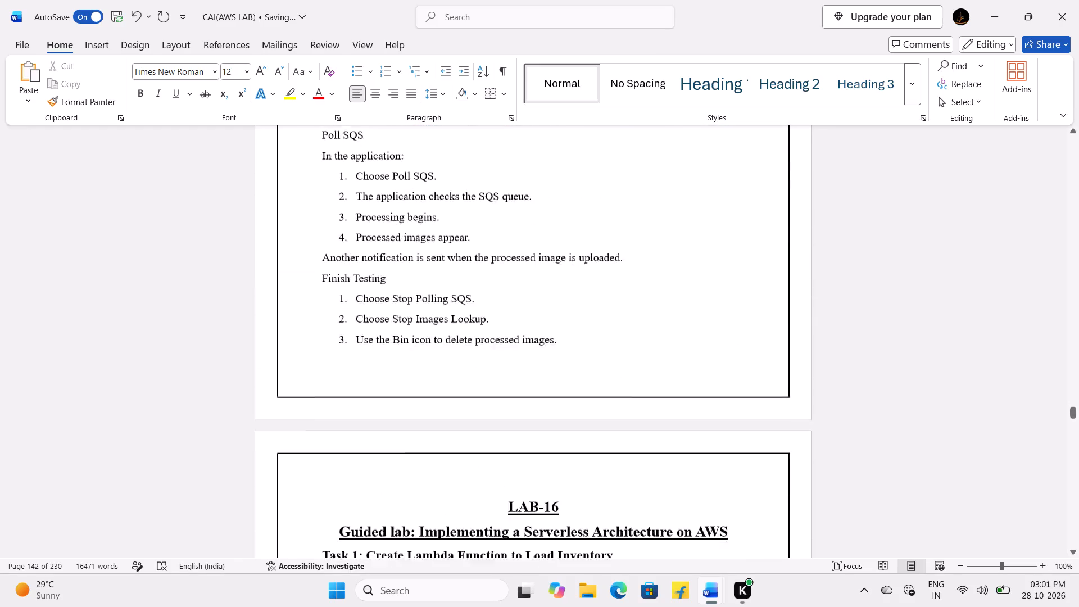
Review the LAB-16 serverless architecture pages for heading placement, screenshot layout and page gaps.
{"action": "scroll", "coordinate": [675, 364], "scroll_direction": "down", "scroll_amount": 4}
{"action": "scroll", "coordinate": [675, 364], "scroll_direction": "up", "scroll_amount": 2}
{"action": "scroll", "coordinate": [675, 364], "scroll_direction": "down", "scroll_amount": 9}
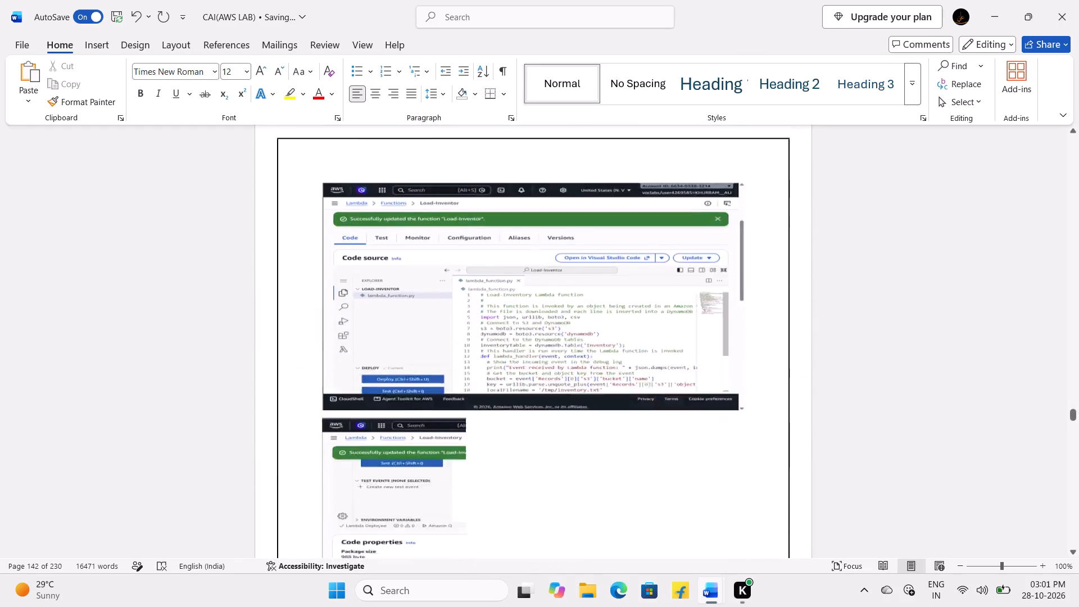
{"action": "scroll", "coordinate": [675, 364], "scroll_direction": "down", "scroll_amount": 20}
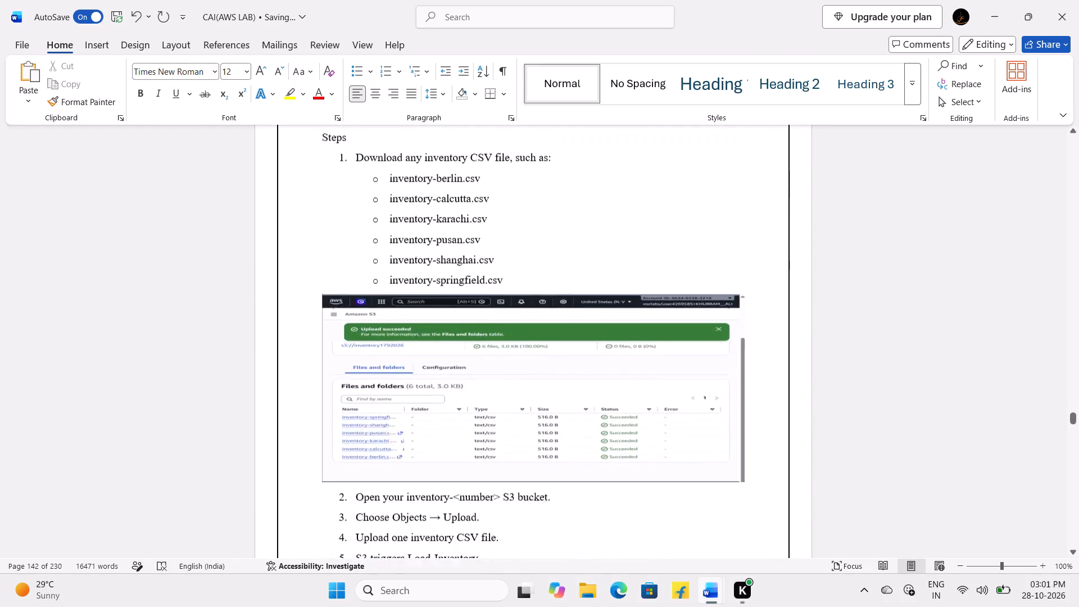
{"action": "scroll", "coordinate": [675, 364], "scroll_direction": "down", "scroll_amount": 20}
{"action": "scroll", "coordinate": [675, 364], "scroll_direction": "down", "scroll_amount": 1}
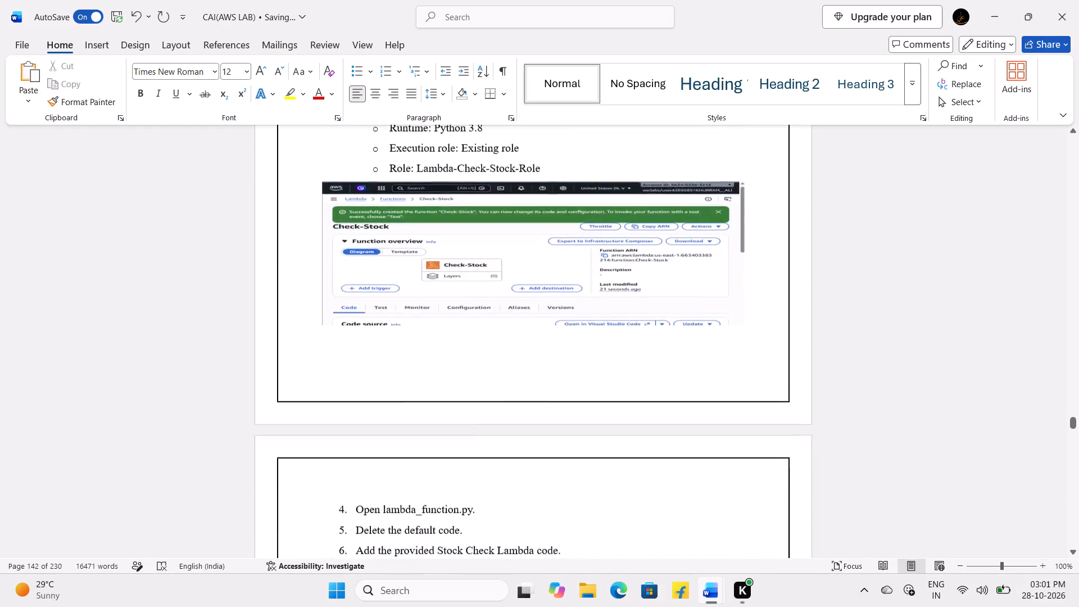
{"action": "scroll", "coordinate": [675, 365], "scroll_direction": "down", "scroll_amount": 20}
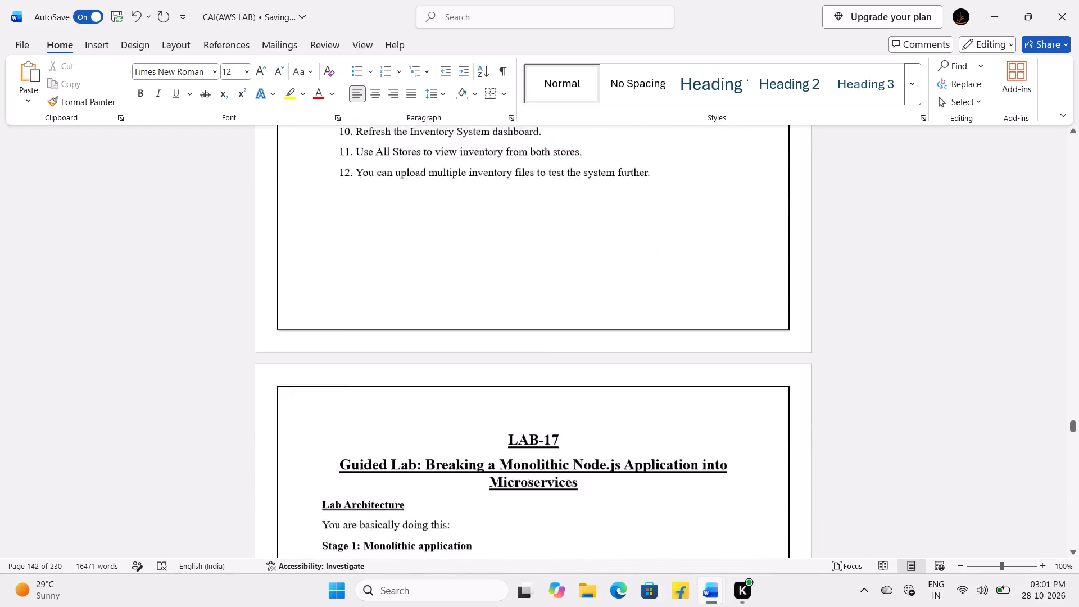
Review LAB-17 from its title through TASK 3 — Containerize the Monolith for heading formatting and page gaps.
{"action": "scroll", "coordinate": [675, 365], "scroll_direction": "down", "scroll_amount": 14}
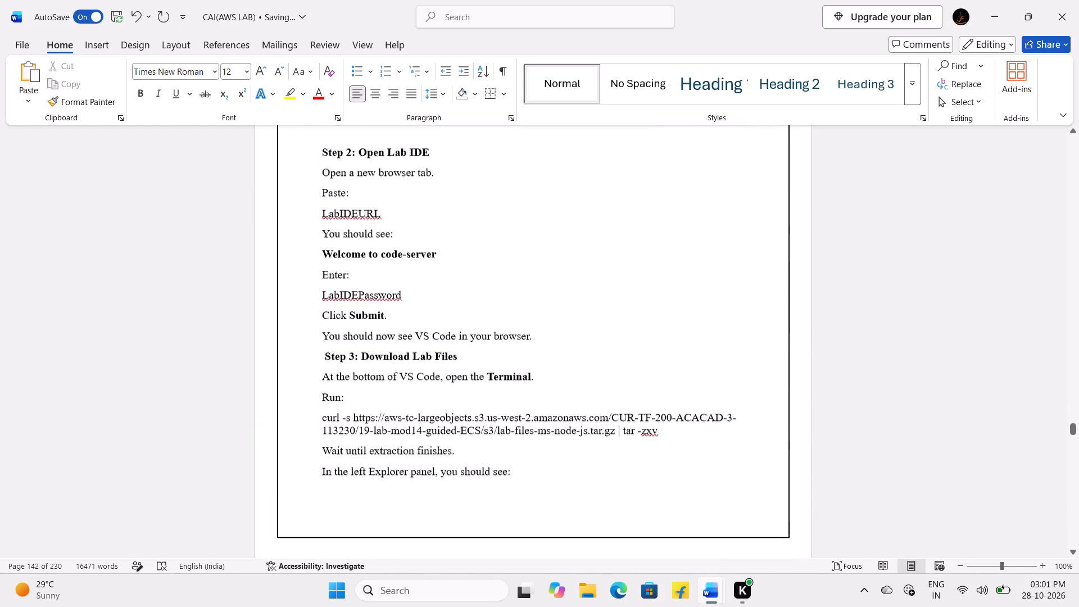
{"action": "scroll", "coordinate": [675, 365], "scroll_direction": "down", "scroll_amount": 19}
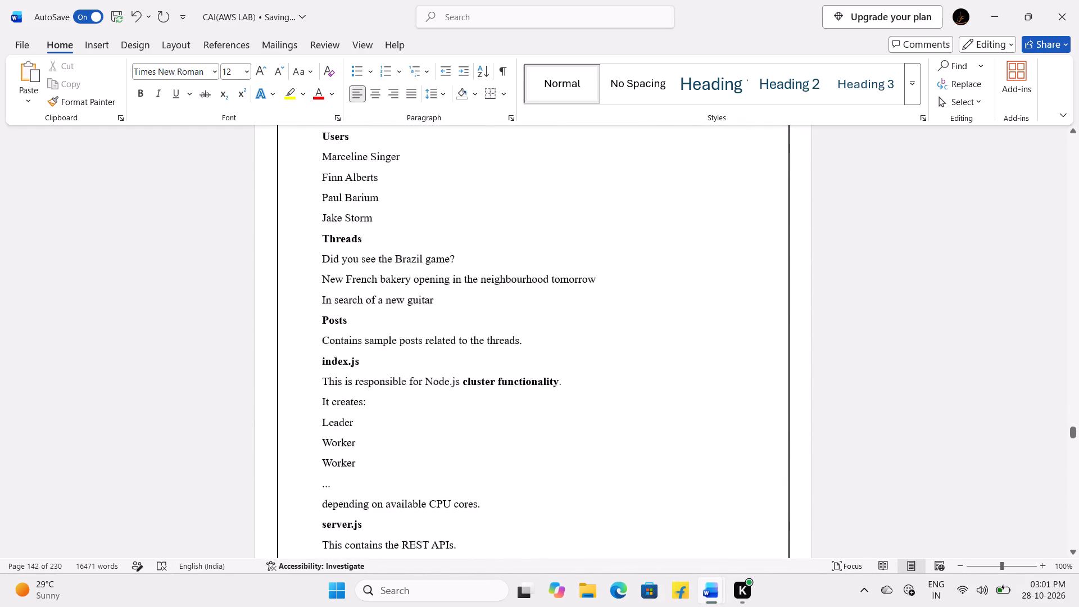
{"action": "scroll", "coordinate": [675, 365], "scroll_direction": "down", "scroll_amount": 19}
{"action": "scroll", "coordinate": [675, 365], "scroll_direction": "down", "scroll_amount": 4}
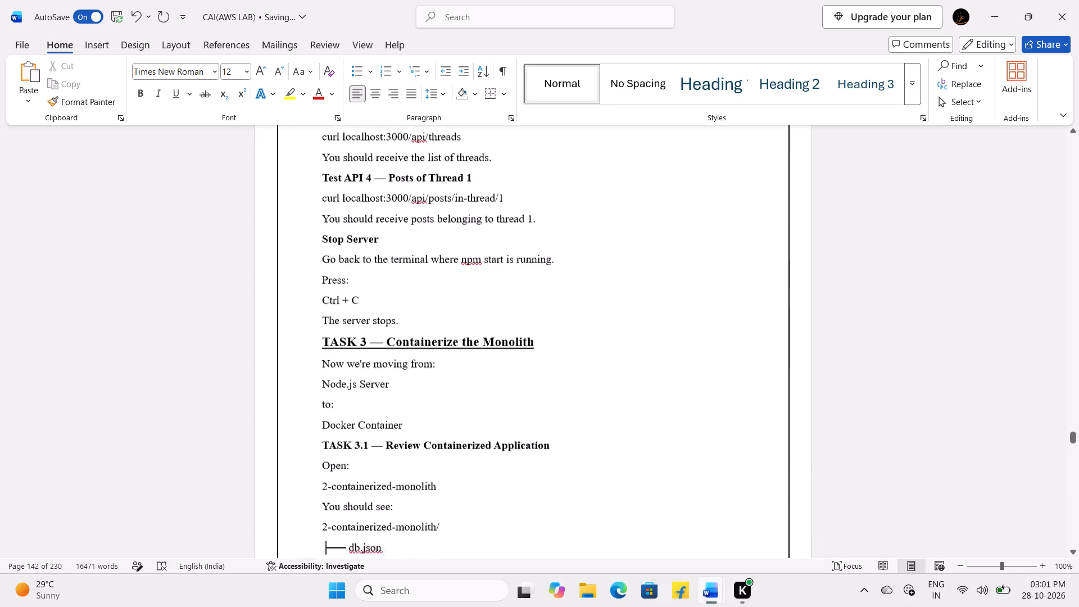
{"action": "scroll", "coordinate": [675, 365], "scroll_direction": "down", "scroll_amount": 15}
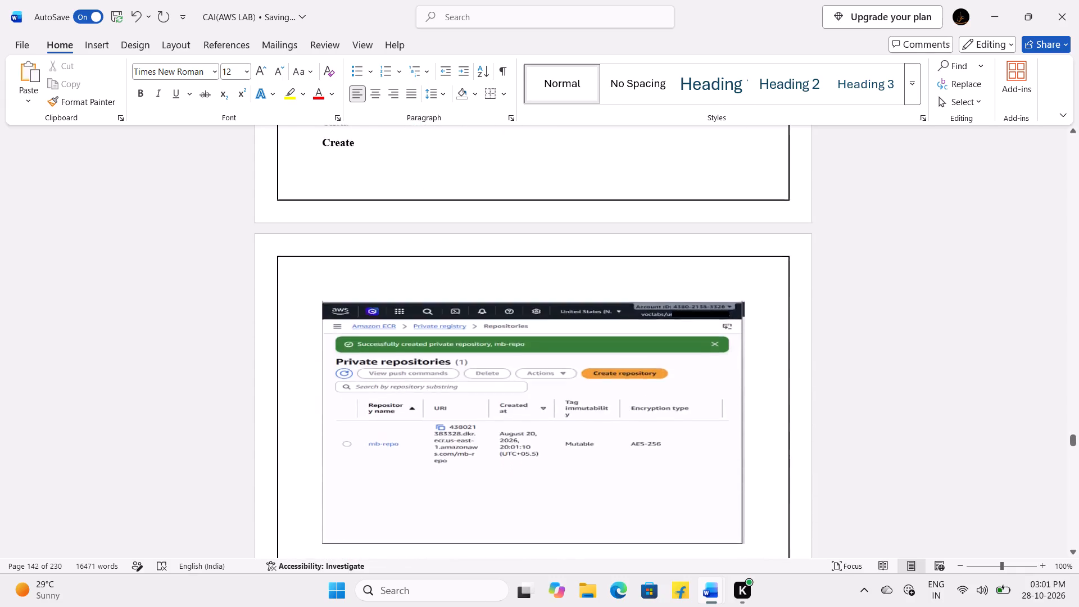
Review the LAB-17 pages from the mb-repo repository screenshot through the Load Balancing section for stray blank lines and page gaps.
{"action": "scroll", "coordinate": [675, 365], "scroll_direction": "down", "scroll_amount": 14}
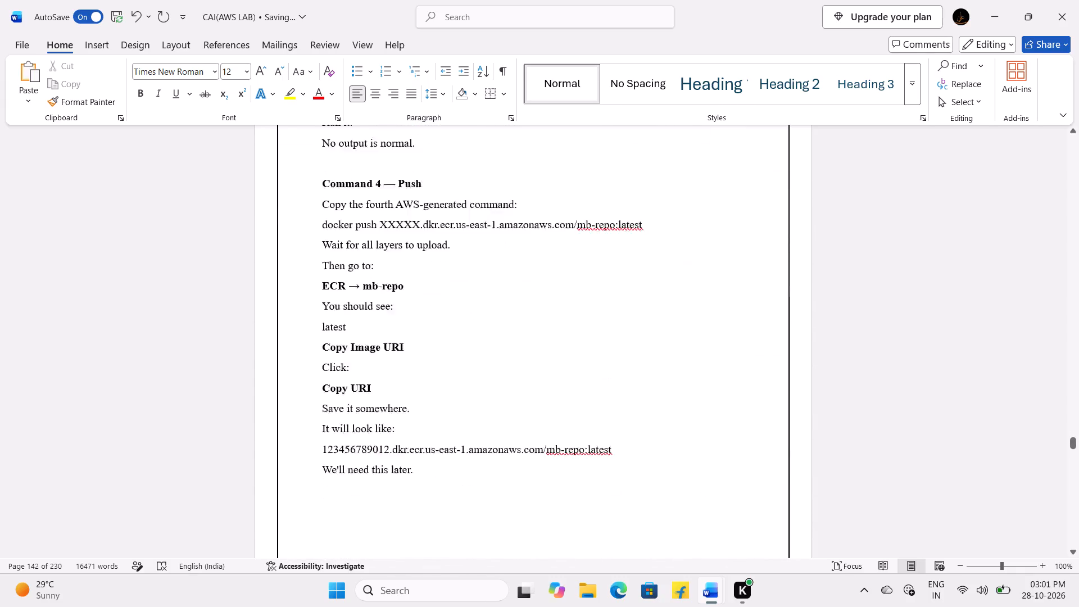
{"action": "scroll", "coordinate": [675, 365], "scroll_direction": "down", "scroll_amount": 2}
{"action": "scroll", "coordinate": [675, 365], "scroll_direction": "up", "scroll_amount": 8}
{"action": "scroll", "coordinate": [675, 365], "scroll_direction": "down", "scroll_amount": 7}
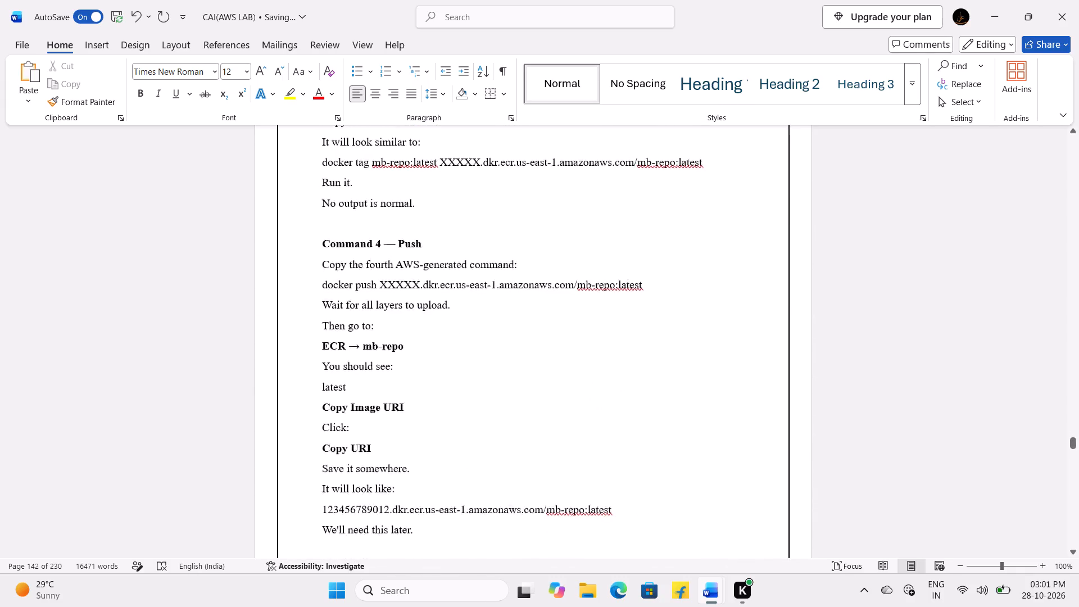
{"action": "scroll", "coordinate": [675, 365], "scroll_direction": "down", "scroll_amount": 5}
{"action": "scroll", "coordinate": [675, 366], "scroll_direction": "up", "scroll_amount": 2}
{"action": "scroll", "coordinate": [675, 366], "scroll_direction": "down", "scroll_amount": 7}
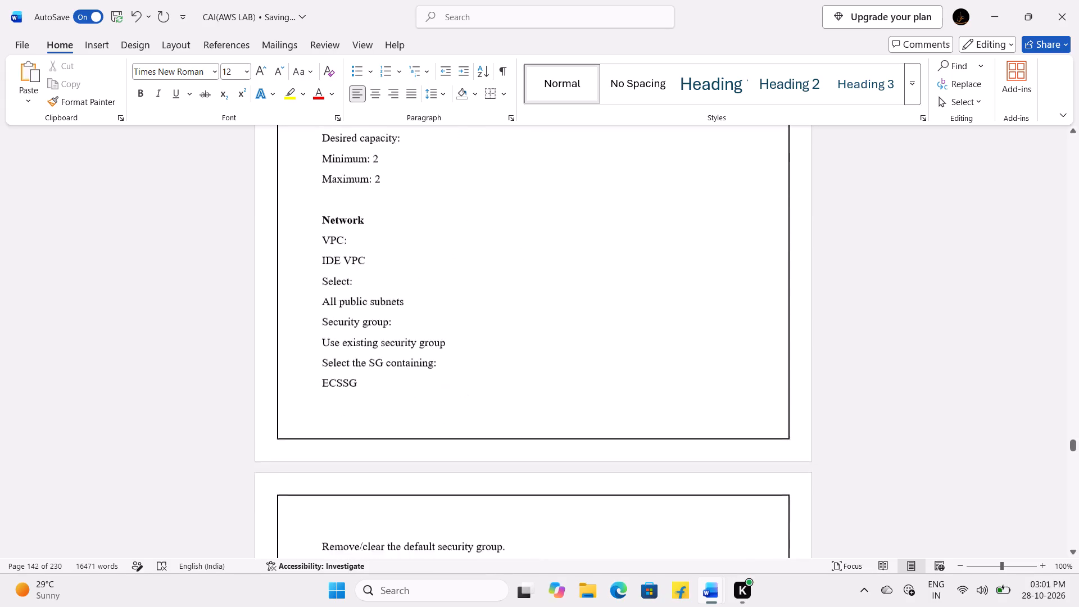
{"action": "scroll", "coordinate": [675, 364], "scroll_direction": "down", "scroll_amount": 3}
{"action": "scroll", "coordinate": [675, 364], "scroll_direction": "up", "scroll_amount": 3}
{"action": "scroll", "coordinate": [675, 364], "scroll_direction": "down", "scroll_amount": 11}
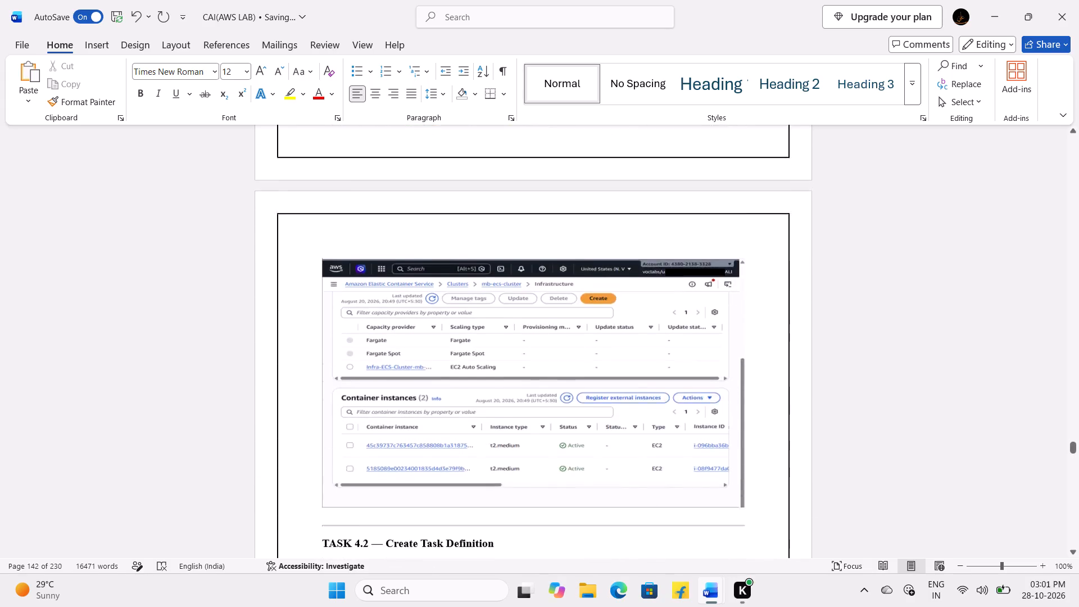
{"action": "scroll", "coordinate": [675, 364], "scroll_direction": "down", "scroll_amount": 18}
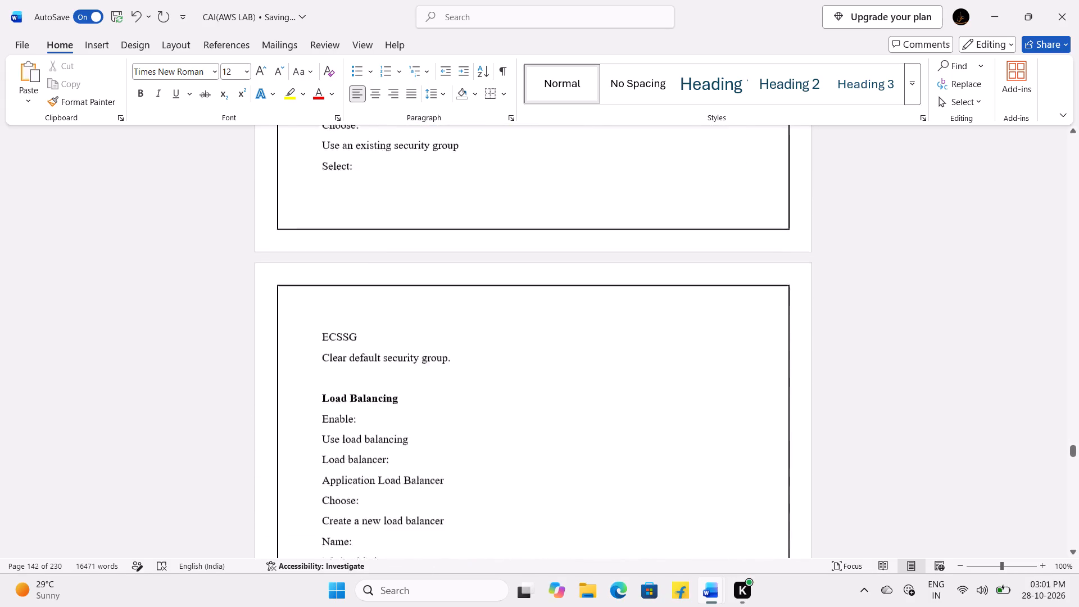
Review LAB-17 from Load Balancing through the TASK 5 and TASK 6 microservices pages for page gaps and heading placement.
{"action": "scroll", "coordinate": [675, 364], "scroll_direction": "down", "scroll_amount": 18}
{"action": "scroll", "coordinate": [675, 364], "scroll_direction": "down", "scroll_amount": 3}
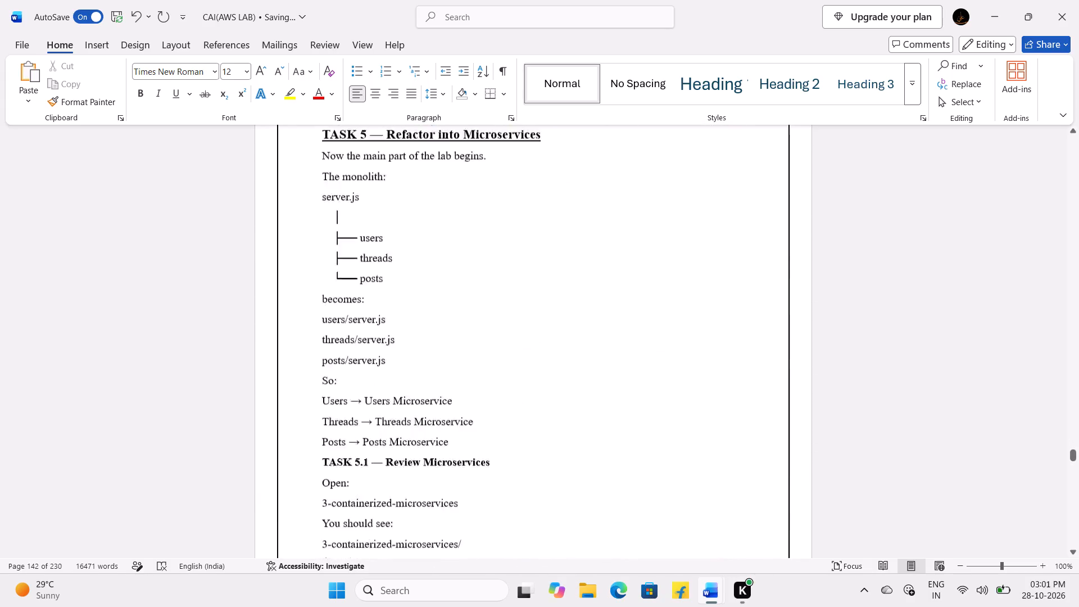
{"action": "scroll", "coordinate": [675, 364], "scroll_direction": "down", "scroll_amount": 20}
{"action": "scroll", "coordinate": [675, 364], "scroll_direction": "down", "scroll_amount": 2}
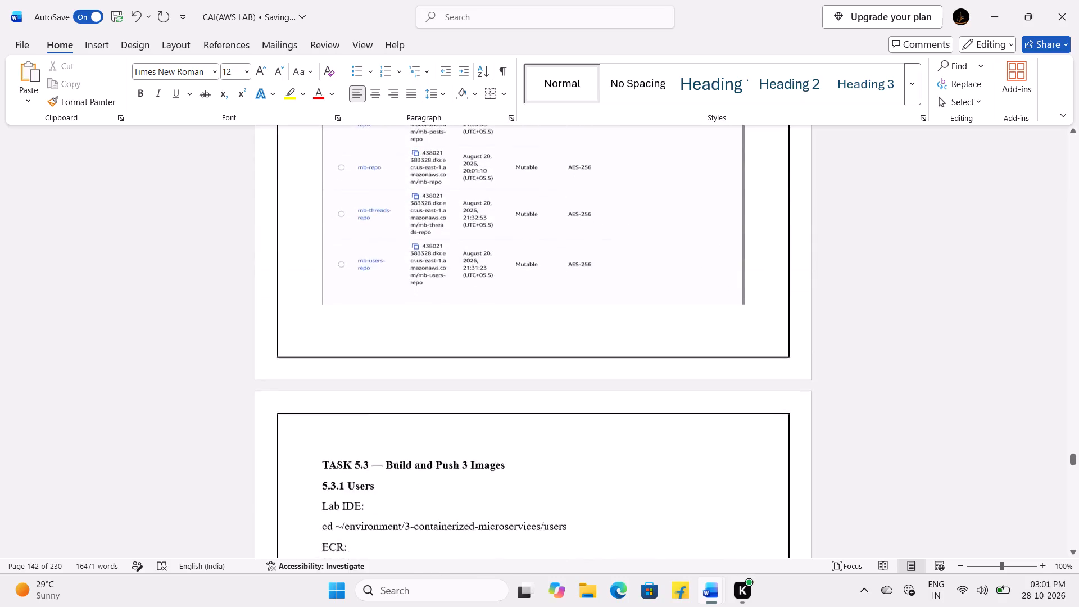
{"action": "scroll", "coordinate": [675, 364], "scroll_direction": "down", "scroll_amount": 20}
{"action": "scroll", "coordinate": [675, 364], "scroll_direction": "down", "scroll_amount": 2}
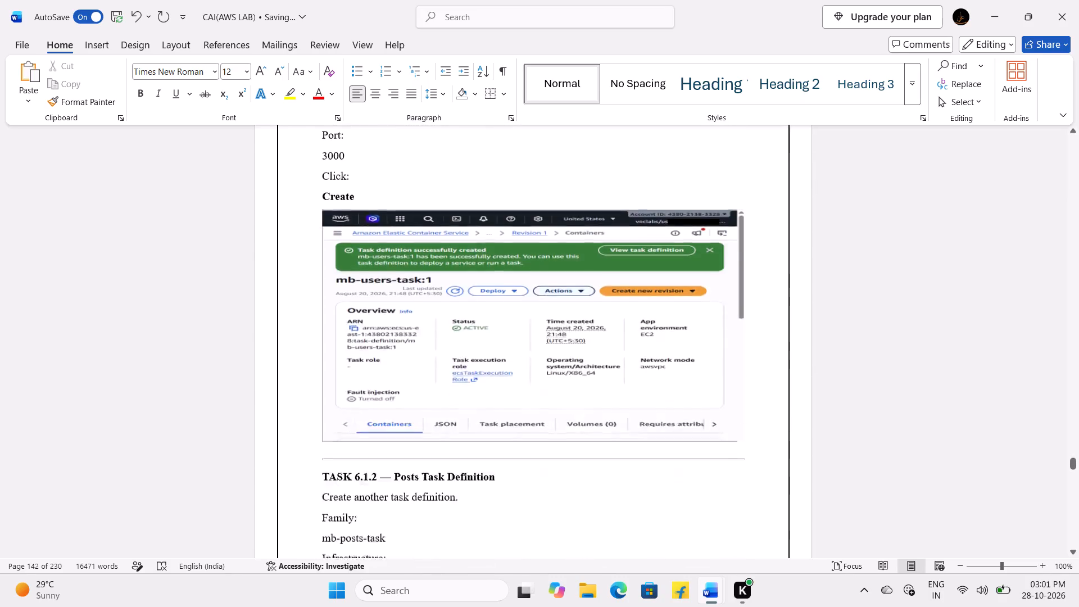
{"action": "scroll", "coordinate": [675, 364], "scroll_direction": "down", "scroll_amount": 20}
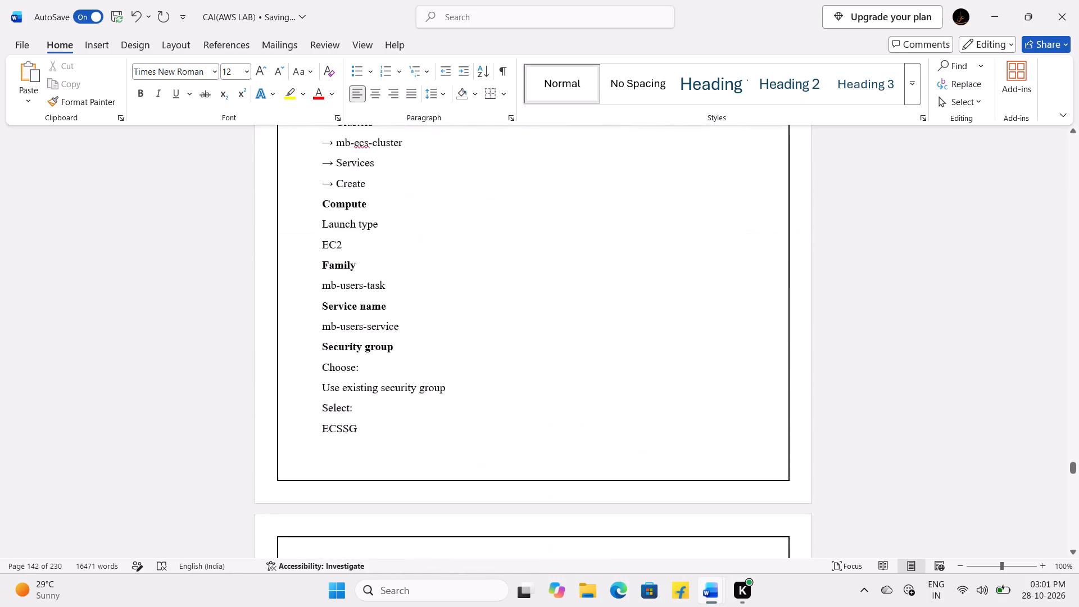
{"action": "scroll", "coordinate": [675, 364], "scroll_direction": "down", "scroll_amount": 20}
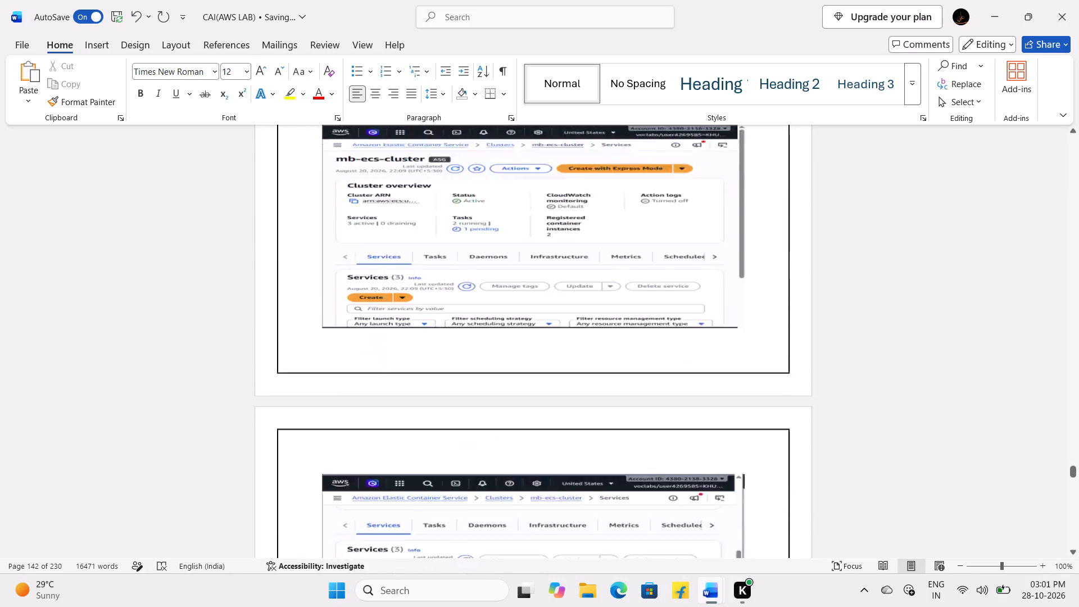
Review the remaining LAB-17 pages, from the mb-ecs-cluster screenshots through Modify Default Rule, for blank lines and screenshot placement.
{"action": "scroll", "coordinate": [675, 364], "scroll_direction": "down", "scroll_amount": 12}
{"action": "scroll", "coordinate": [675, 364], "scroll_direction": "up", "scroll_amount": 2}
{"action": "scroll", "coordinate": [675, 364], "scroll_direction": "down", "scroll_amount": 15}
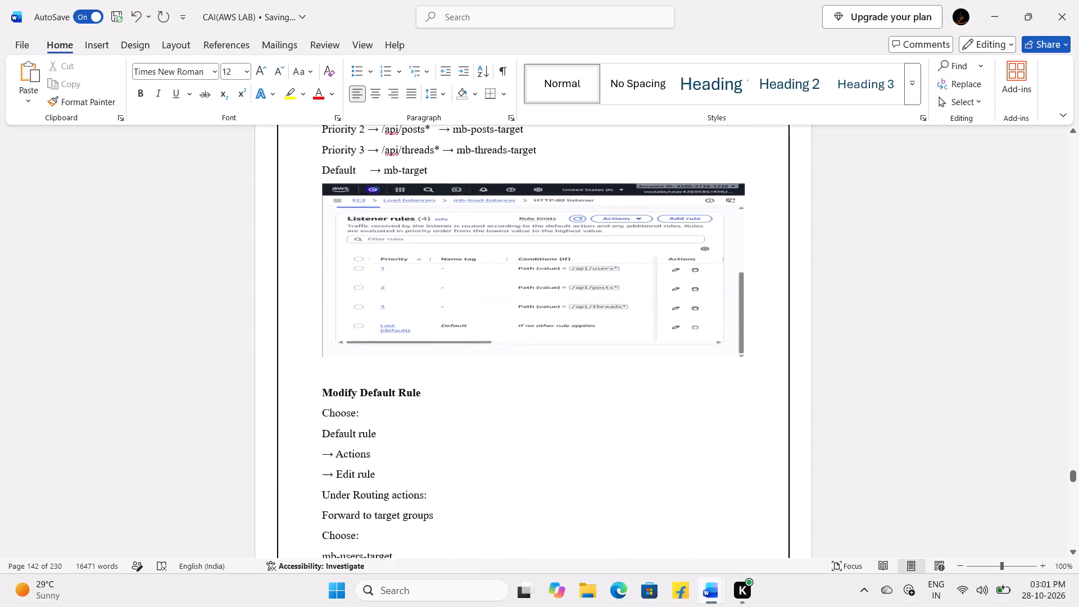
{"action": "scroll", "coordinate": [675, 364], "scroll_direction": "down", "scroll_amount": 12}
Review the sales analysis lab from TASK 1 — Download Source Code through the salesAnalysisReport function screenshot for heading formatting and page gaps.
{"action": "scroll", "coordinate": [675, 364], "scroll_direction": "down", "scroll_amount": 20}
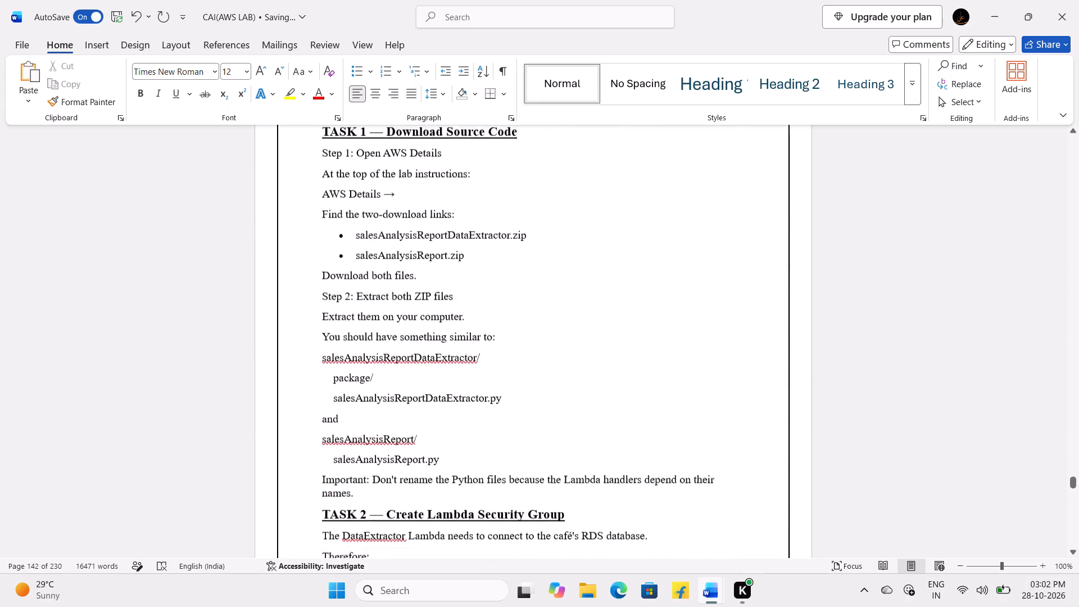
{"action": "scroll", "coordinate": [675, 364], "scroll_direction": "down", "scroll_amount": 16}
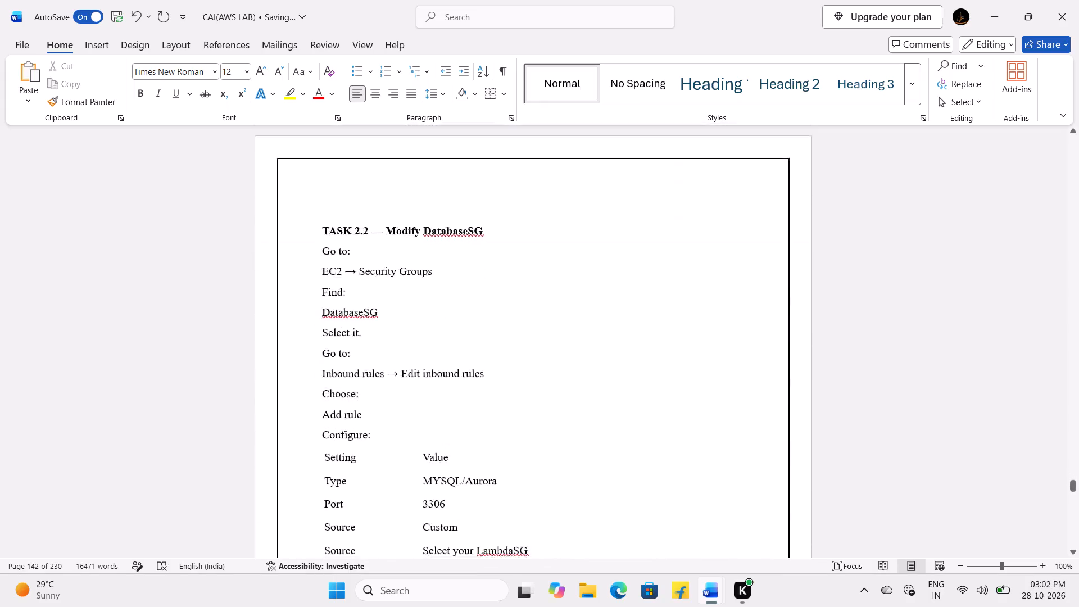
{"action": "scroll", "coordinate": [675, 364], "scroll_direction": "down", "scroll_amount": 20}
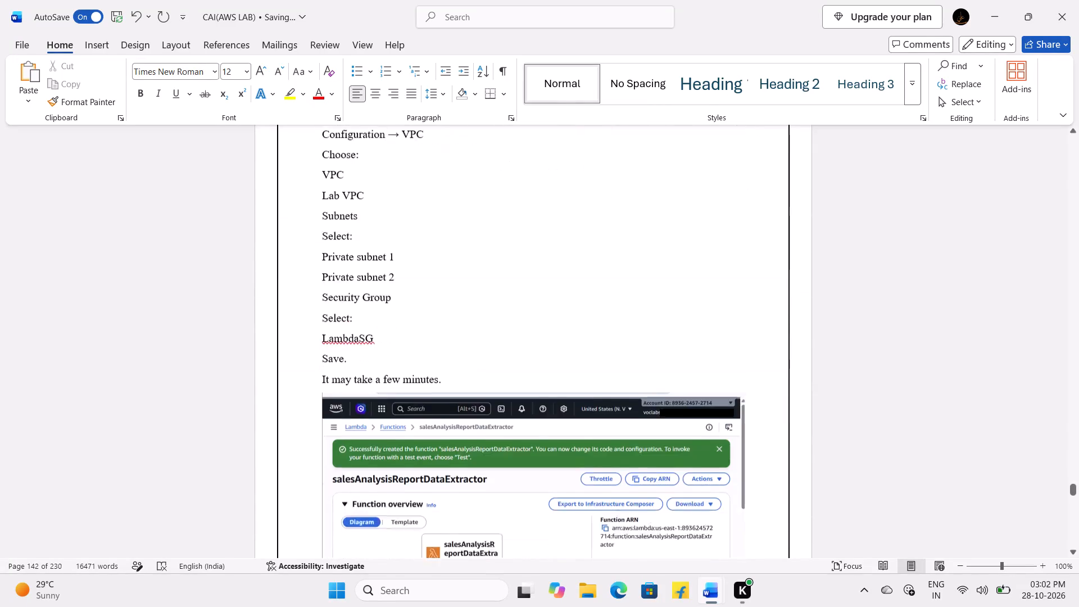
{"action": "scroll", "coordinate": [675, 364], "scroll_direction": "down", "scroll_amount": 20}
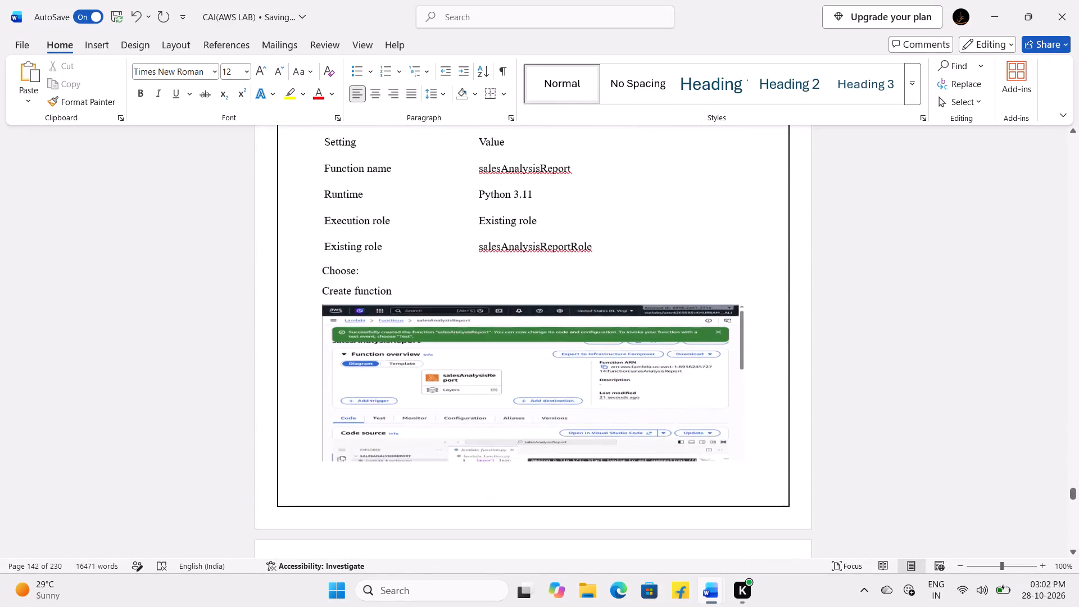
Review the sales analysis lab from TASK 4 — Create SNS Topic through TASK 7.4 — Wait for Trigger for heading and screenshot placement.
{"action": "scroll", "coordinate": [675, 364], "scroll_direction": "down", "scroll_amount": 18}
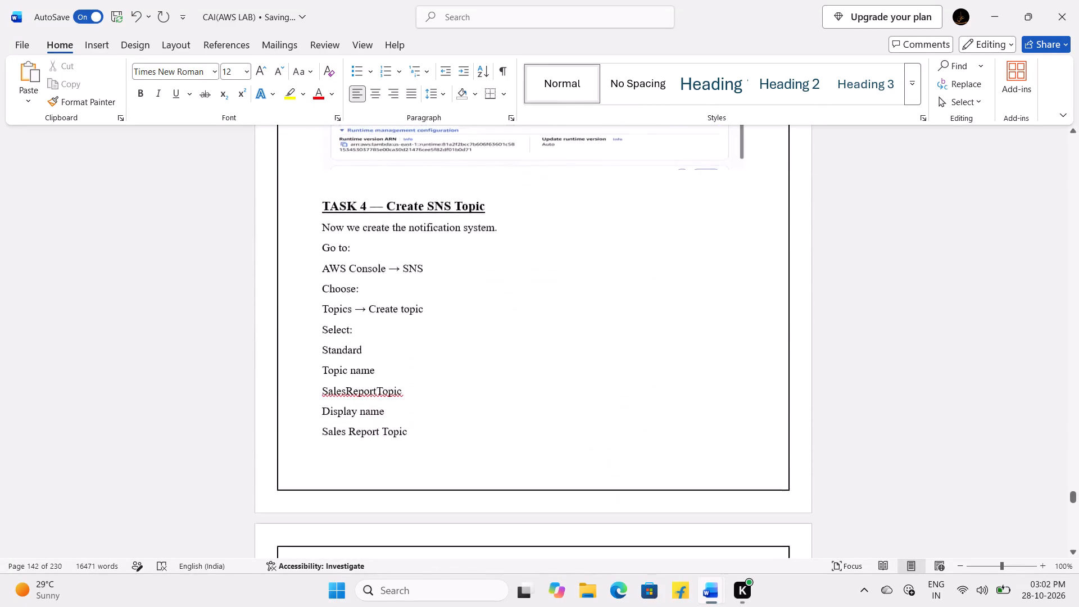
{"action": "scroll", "coordinate": [675, 364], "scroll_direction": "down", "scroll_amount": 17}
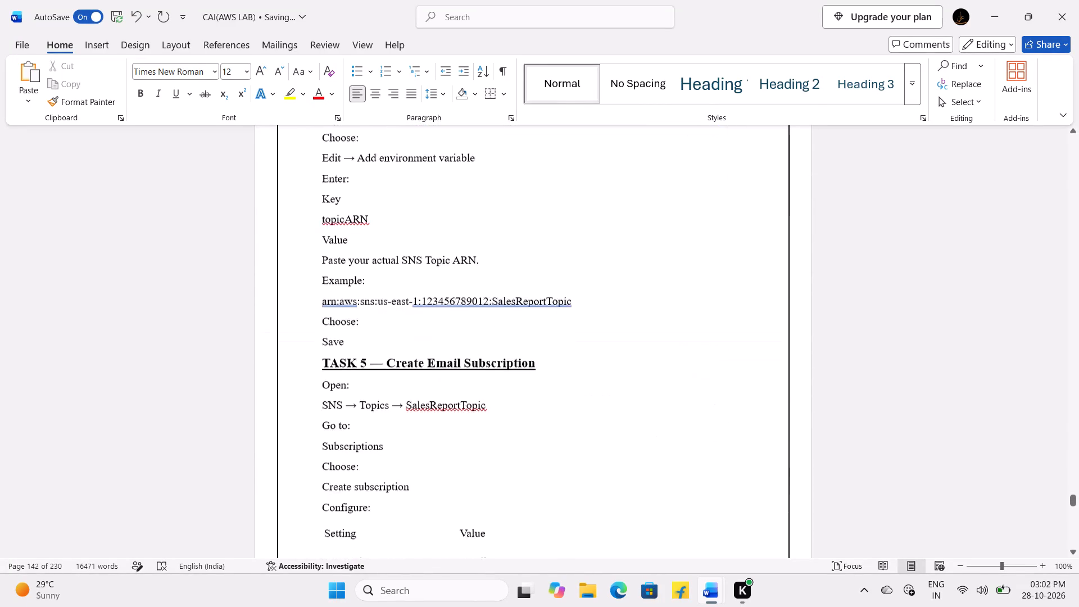
{"action": "scroll", "coordinate": [676, 363], "scroll_direction": "down", "scroll_amount": 19}
{"action": "scroll", "coordinate": [676, 363], "scroll_direction": "down", "scroll_amount": 2}
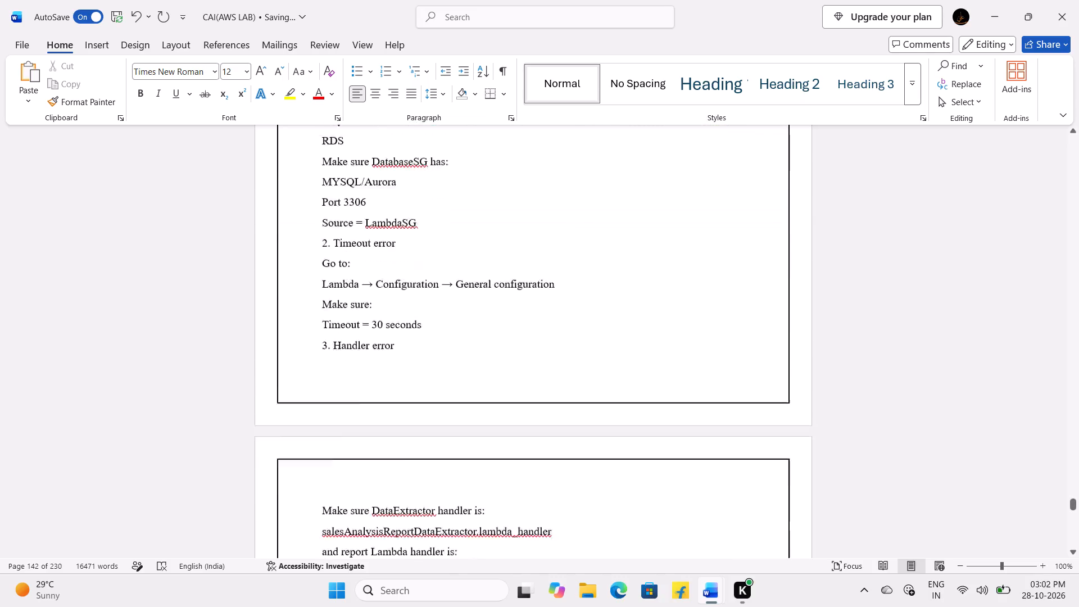
{"action": "scroll", "coordinate": [676, 363], "scroll_direction": "down", "scroll_amount": 20}
{"action": "scroll", "coordinate": [676, 363], "scroll_direction": "down", "scroll_amount": 8}
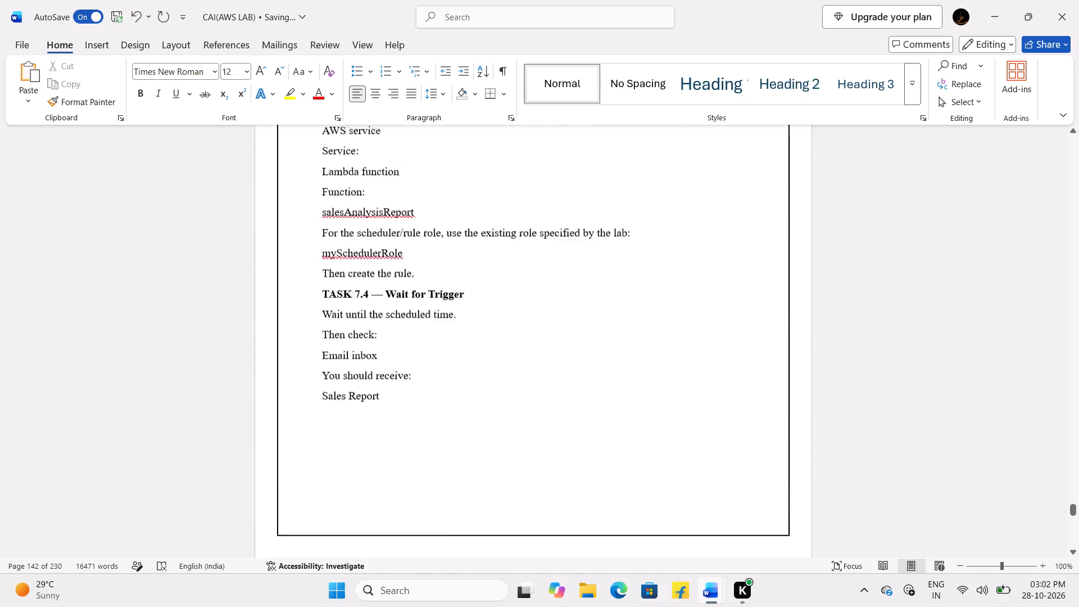
Recheck the page gap after TASK 7.4, the EventBridge trigger screenshot and the page break before LAB-18.
{"action": "scroll", "coordinate": [676, 363], "scroll_direction": "down", "scroll_amount": 11}
{"action": "scroll", "coordinate": [676, 363], "scroll_direction": "up", "scroll_amount": 3}
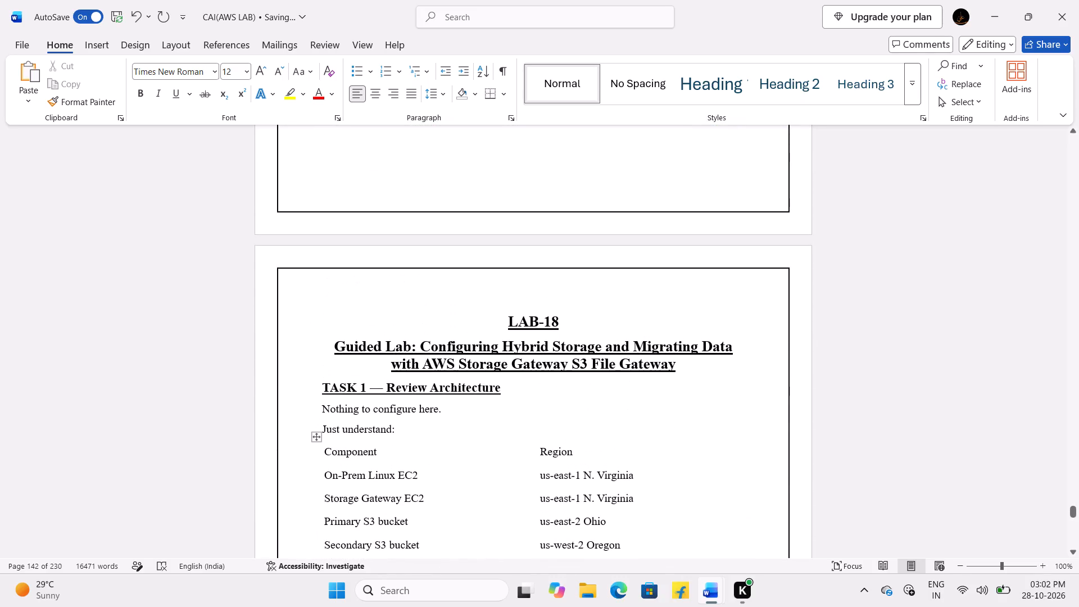
{"action": "scroll", "coordinate": [676, 363], "scroll_direction": "up", "scroll_amount": 12}
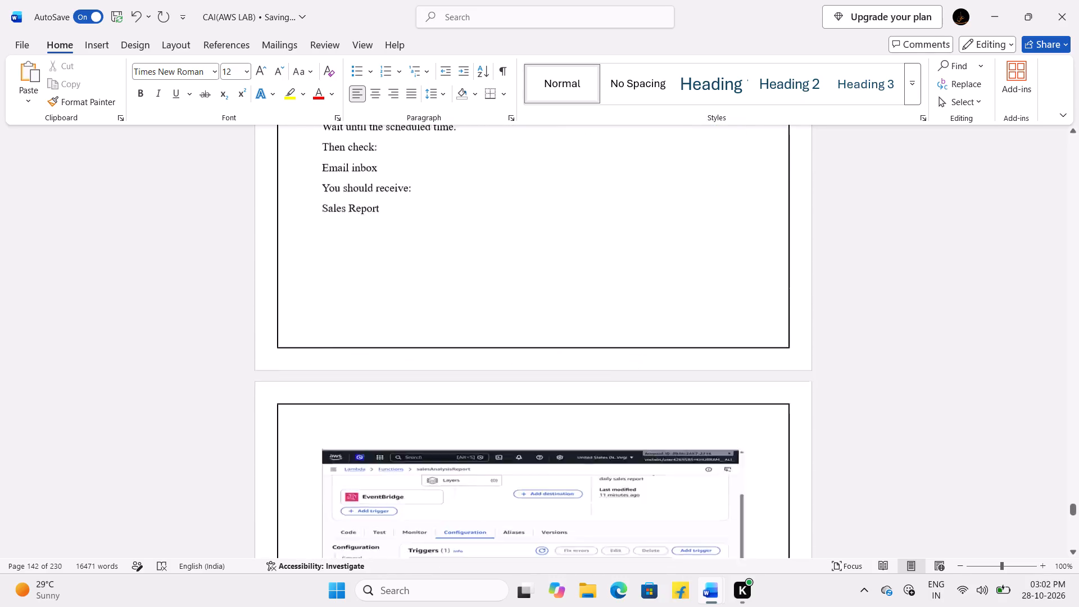
{"action": "scroll", "coordinate": [676, 363], "scroll_direction": "up", "scroll_amount": 17}
{"action": "scroll", "coordinate": [676, 363], "scroll_direction": "down", "scroll_amount": 6}
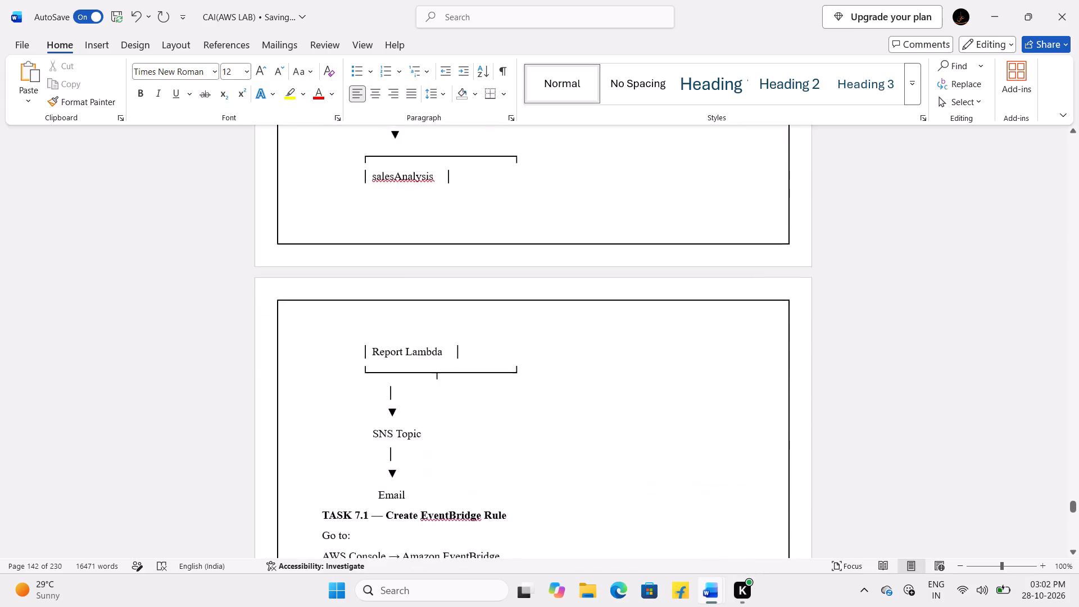
Review LAB-18 from its title to the closing AWS Academy badge page for heading formatting, screenshot layout and page gaps.
{"action": "scroll", "coordinate": [676, 363], "scroll_direction": "down", "scroll_amount": 20}
{"action": "scroll", "coordinate": [676, 363], "scroll_direction": "down", "scroll_amount": 5}
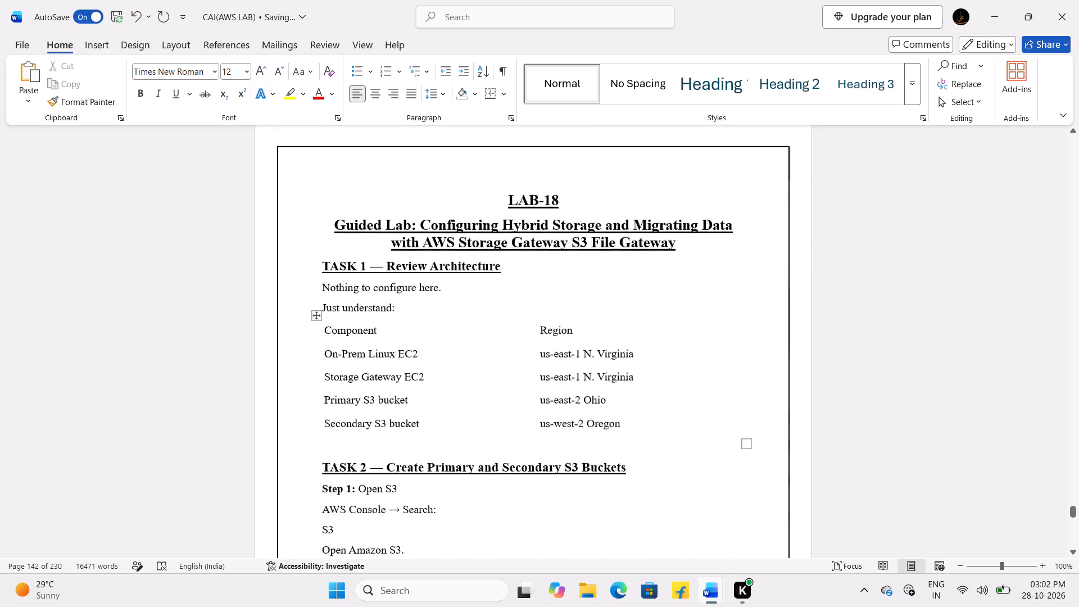
{"action": "scroll", "coordinate": [676, 363], "scroll_direction": "down", "scroll_amount": 20}
{"action": "scroll", "coordinate": [676, 363], "scroll_direction": "down", "scroll_amount": 1}
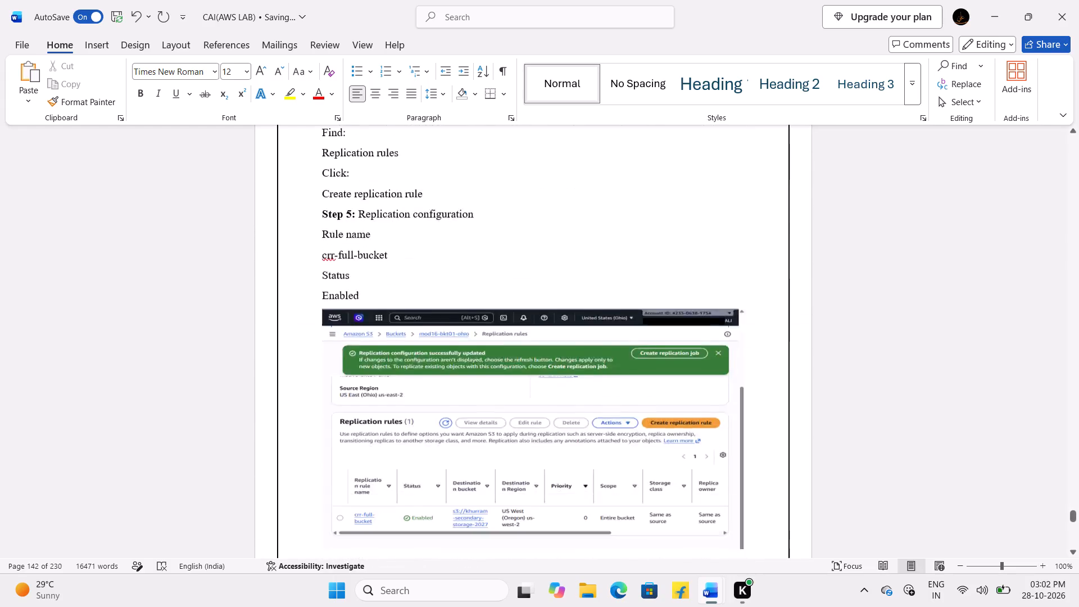
{"action": "scroll", "coordinate": [676, 363], "scroll_direction": "down", "scroll_amount": 20}
{"action": "scroll", "coordinate": [676, 363], "scroll_direction": "down", "scroll_amount": 15}
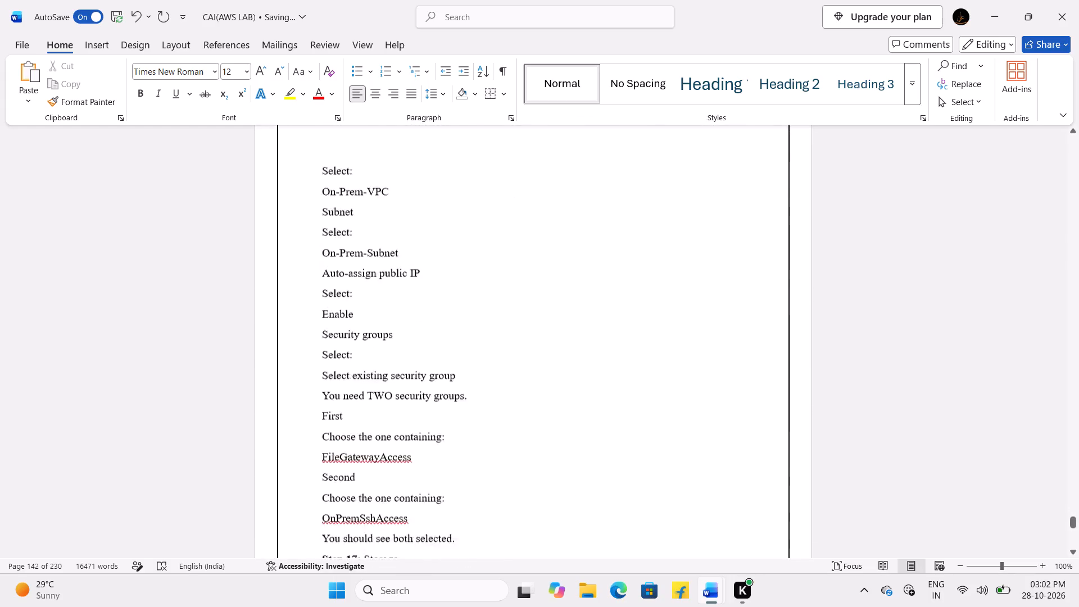
{"action": "scroll", "coordinate": [676, 363], "scroll_direction": "down", "scroll_amount": 20}
{"action": "scroll", "coordinate": [676, 363], "scroll_direction": "down", "scroll_amount": 18}
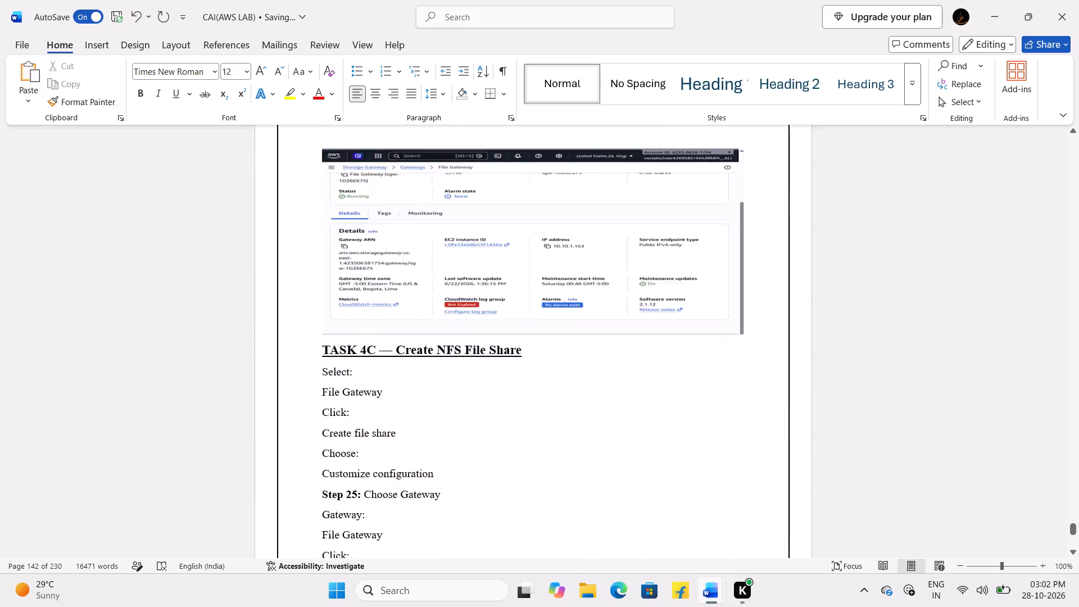
{"action": "scroll", "coordinate": [676, 363], "scroll_direction": "down", "scroll_amount": 20}
{"action": "scroll", "coordinate": [676, 363], "scroll_direction": "down", "scroll_amount": 10}
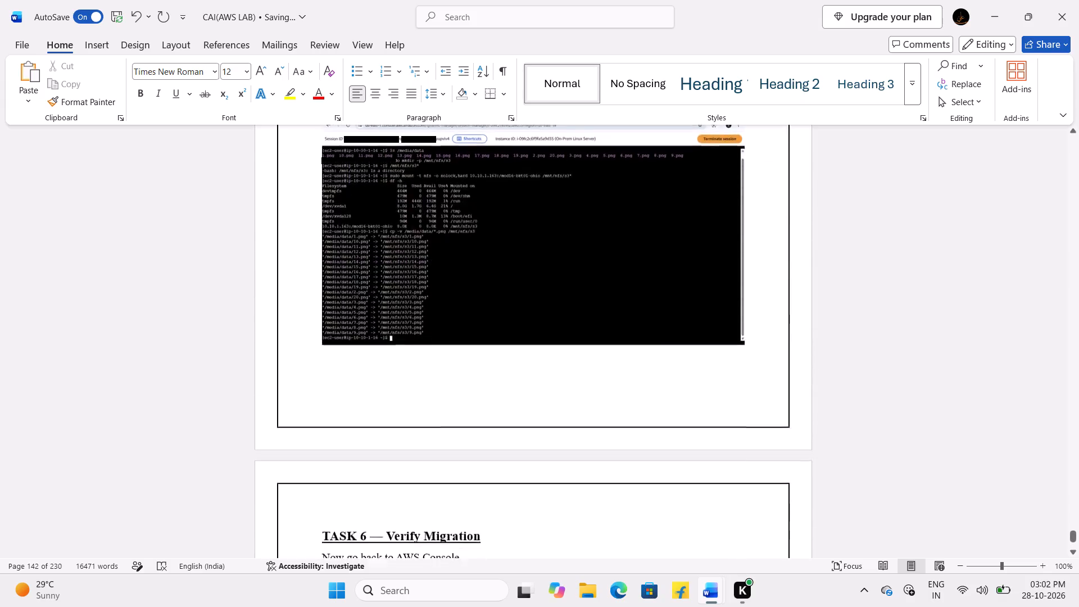
{"action": "scroll", "coordinate": [676, 363], "scroll_direction": "down", "scroll_amount": 14}
{"action": "scroll", "coordinate": [676, 363], "scroll_direction": "down", "scroll_amount": 14}
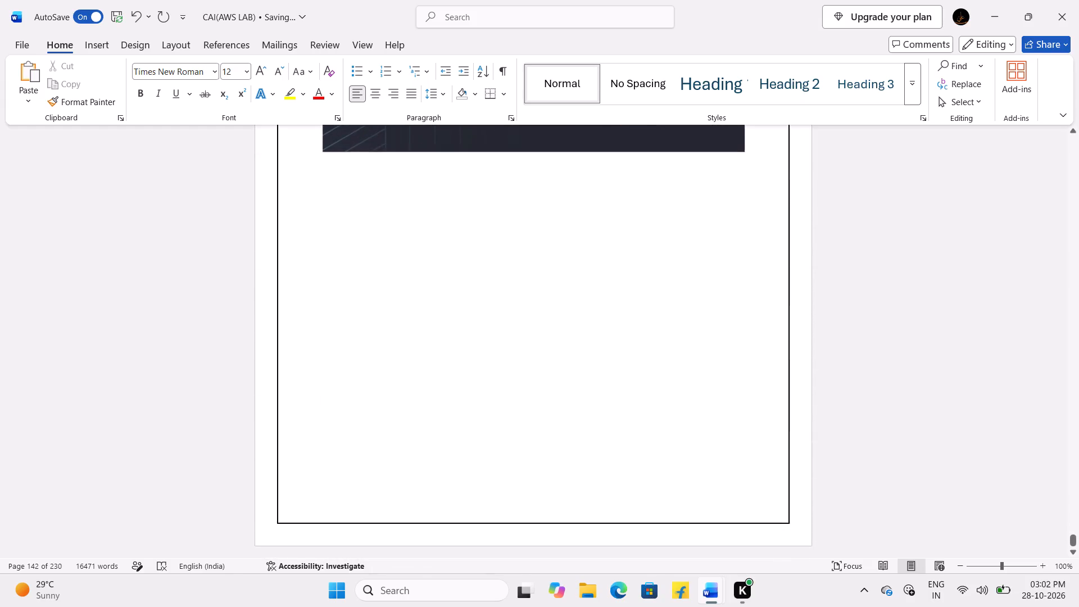
{"action": "scroll", "coordinate": [676, 365], "scroll_direction": "up", "scroll_amount": 12}
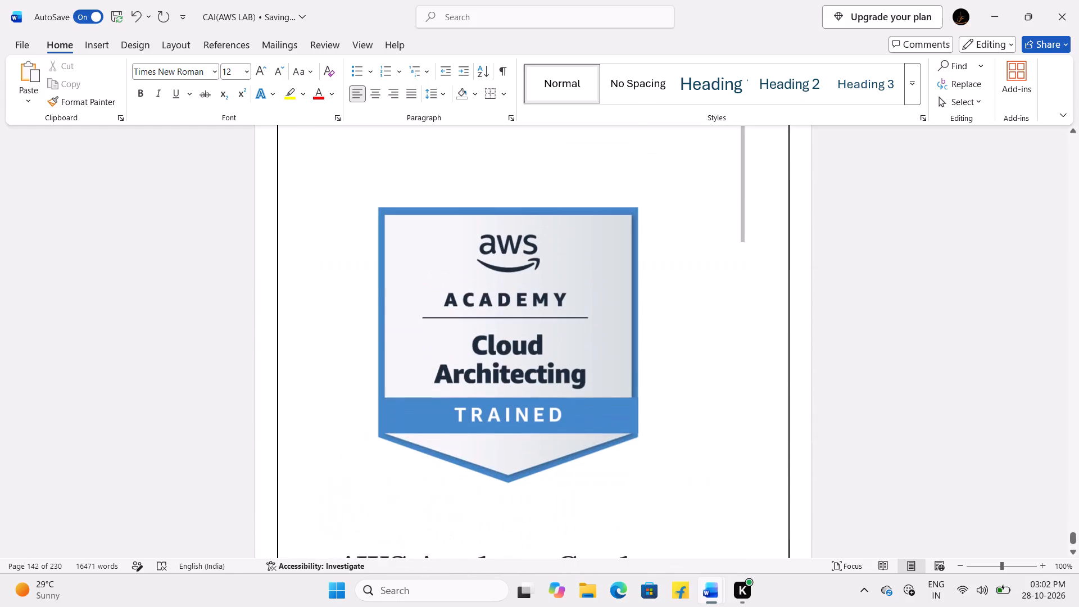
Return to the blank first page of the lab record.
{"action": "left_click_drag", "start_coordinate": [1072, 540], "coordinate": [1061, 469]}
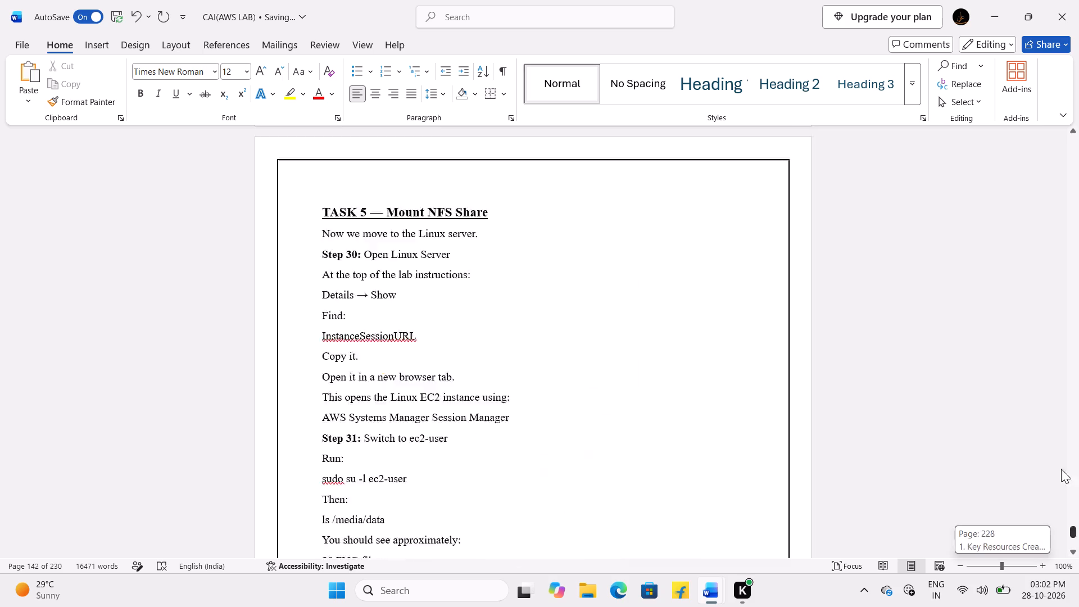
{"action": "left_click_drag", "start_coordinate": [1061, 469], "coordinate": [1044, 0]}
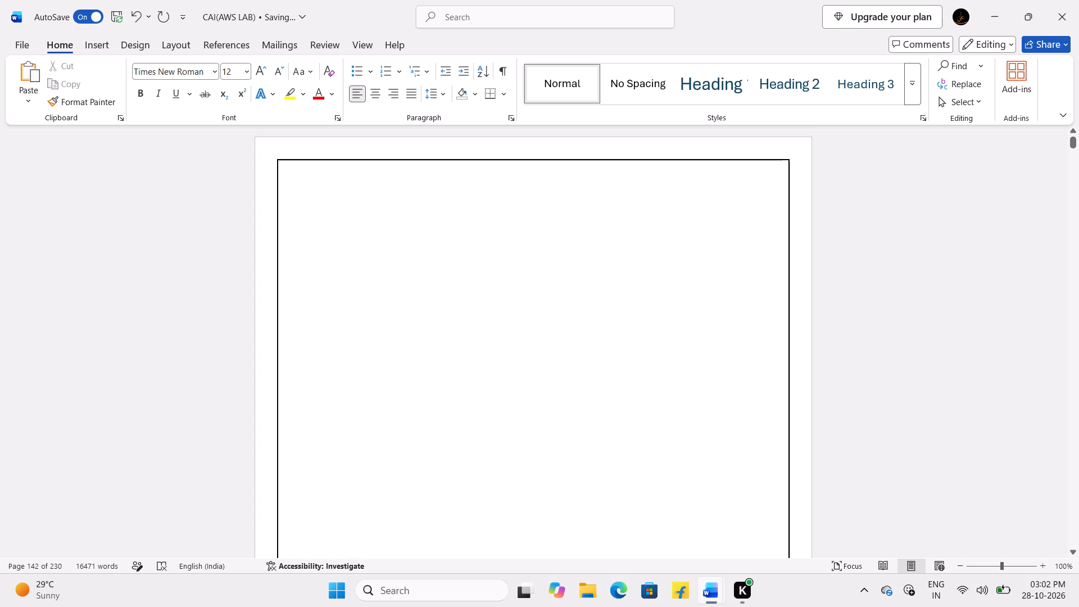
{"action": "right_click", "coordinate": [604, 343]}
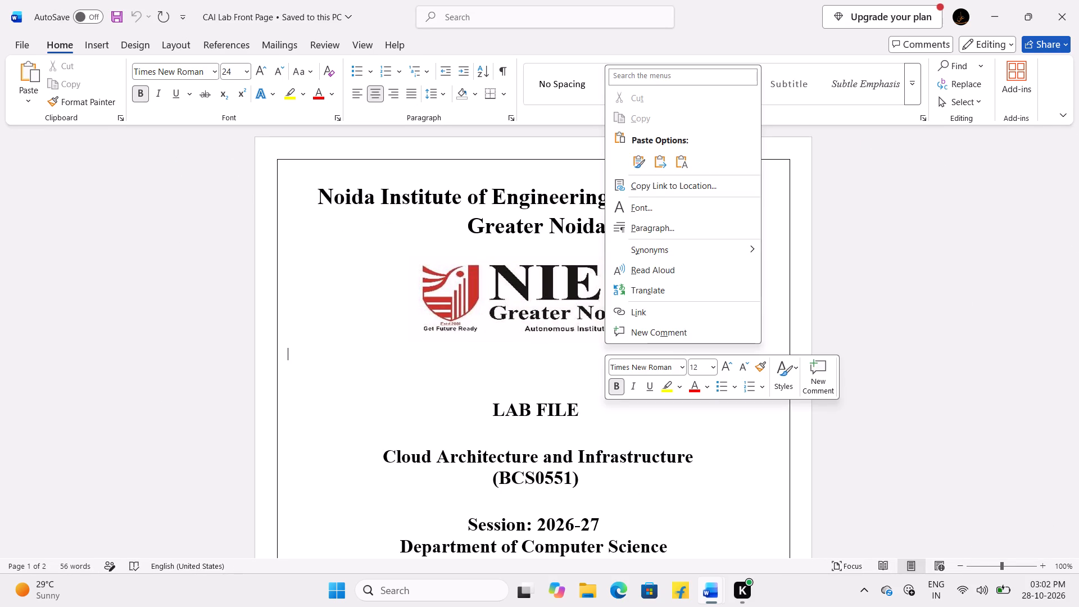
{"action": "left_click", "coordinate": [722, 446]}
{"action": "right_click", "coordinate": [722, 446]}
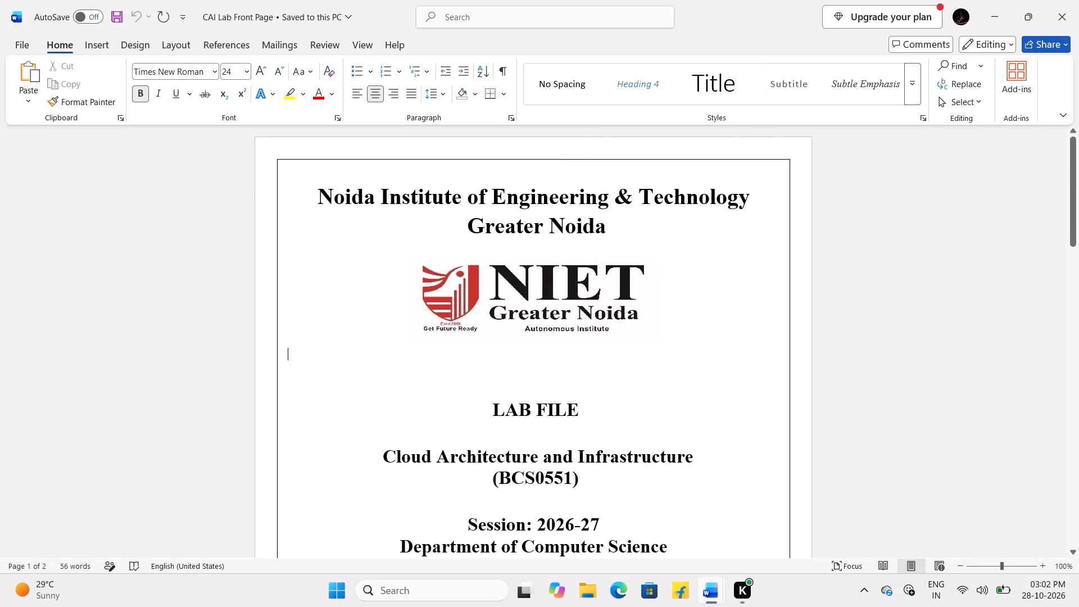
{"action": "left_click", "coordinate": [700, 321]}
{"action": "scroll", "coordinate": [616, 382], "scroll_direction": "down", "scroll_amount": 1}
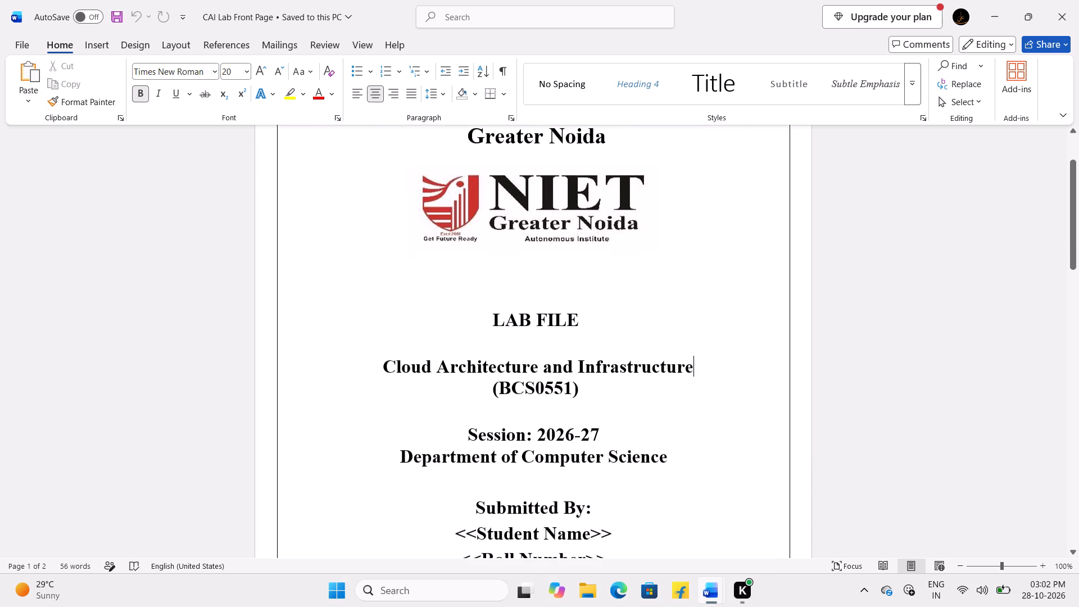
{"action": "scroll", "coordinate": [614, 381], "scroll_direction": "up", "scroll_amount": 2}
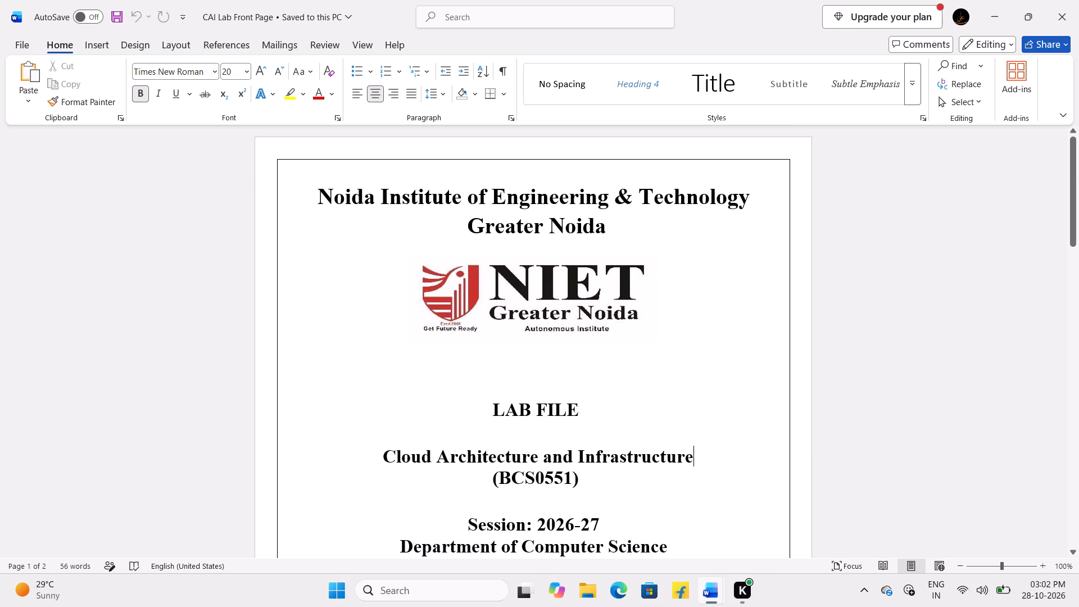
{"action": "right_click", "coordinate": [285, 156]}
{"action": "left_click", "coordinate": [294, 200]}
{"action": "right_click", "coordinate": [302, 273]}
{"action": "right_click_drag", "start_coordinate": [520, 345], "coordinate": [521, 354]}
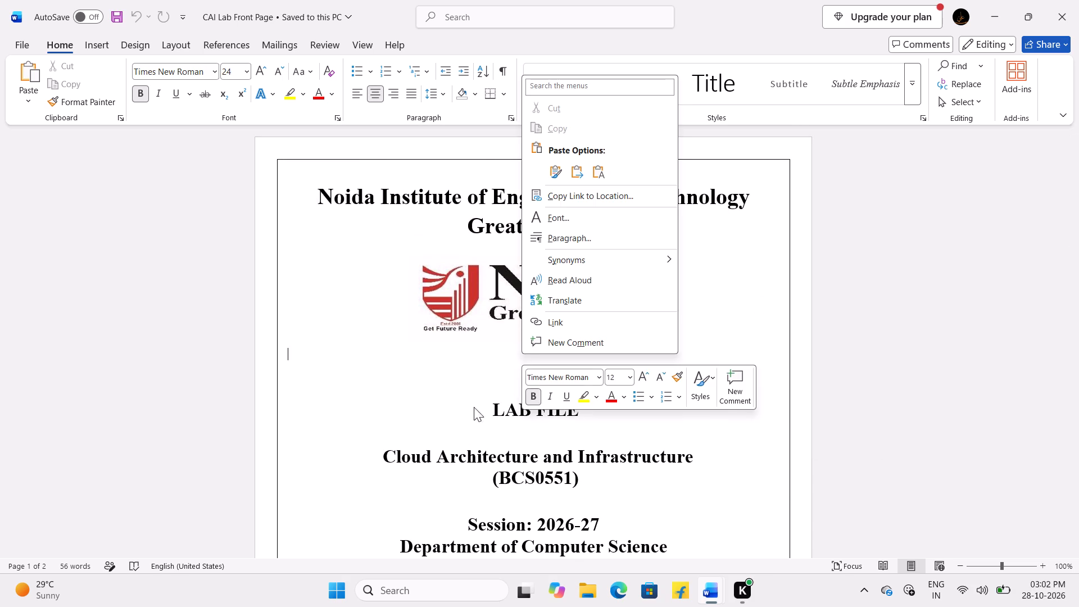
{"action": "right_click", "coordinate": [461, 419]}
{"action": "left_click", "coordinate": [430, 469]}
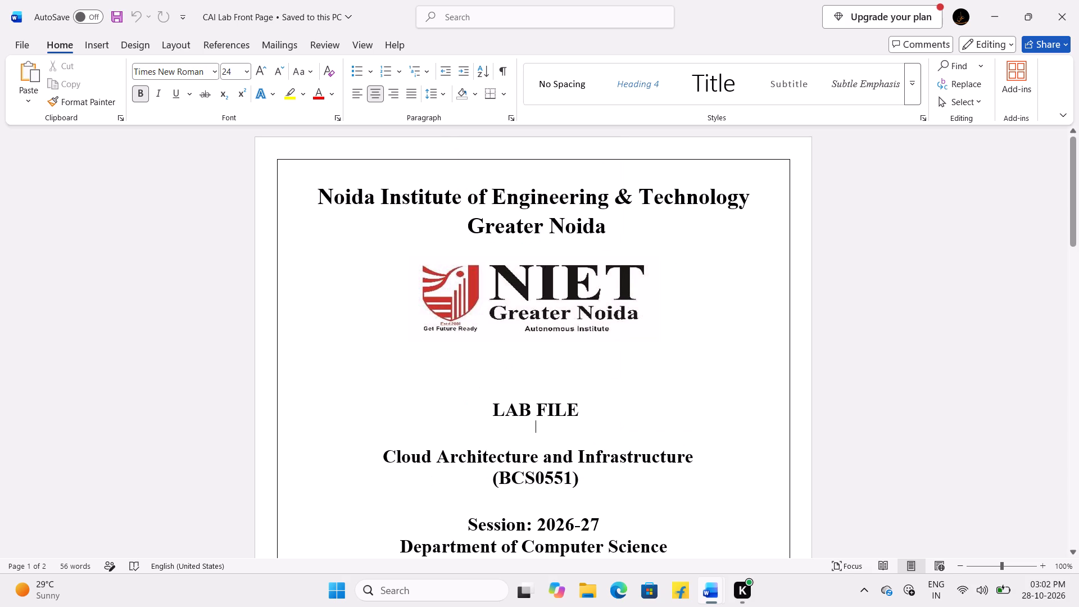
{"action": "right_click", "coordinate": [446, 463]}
Copy the entire cover page content, from the institute title through the address, in the CAI Lab Front Page document.
{"action": "scroll", "coordinate": [449, 462], "scroll_direction": "down", "scroll_amount": 5}
{"action": "left_click", "coordinate": [403, 477]}
{"action": "scroll", "coordinate": [427, 467], "scroll_direction": "down", "scroll_amount": 7}
{"action": "scroll", "coordinate": [436, 462], "scroll_direction": "up", "scroll_amount": 3}
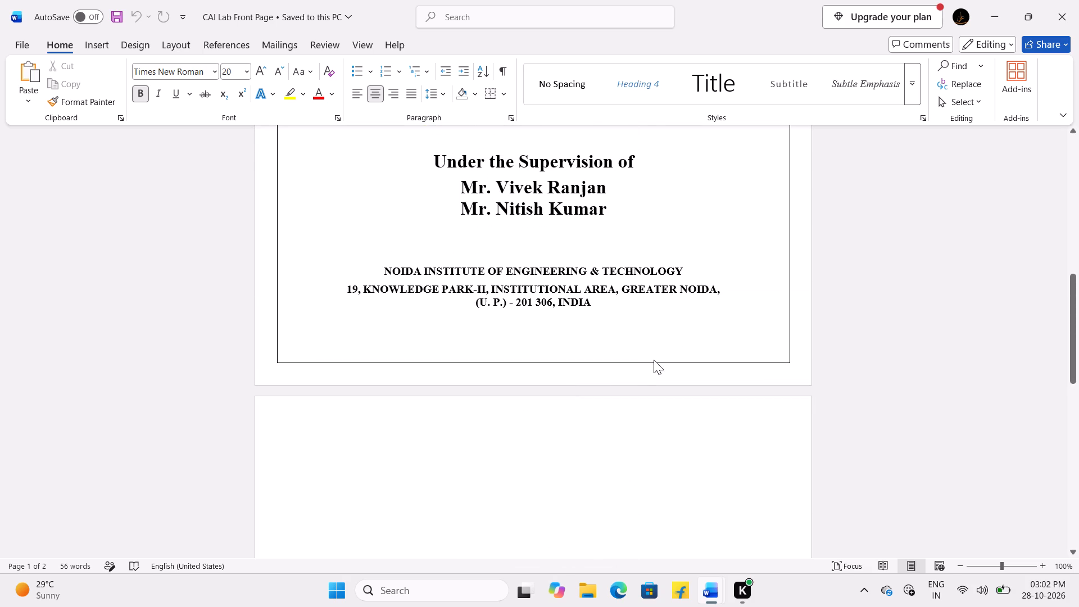
{"action": "left_click_drag", "start_coordinate": [600, 307], "coordinate": [447, 187]}
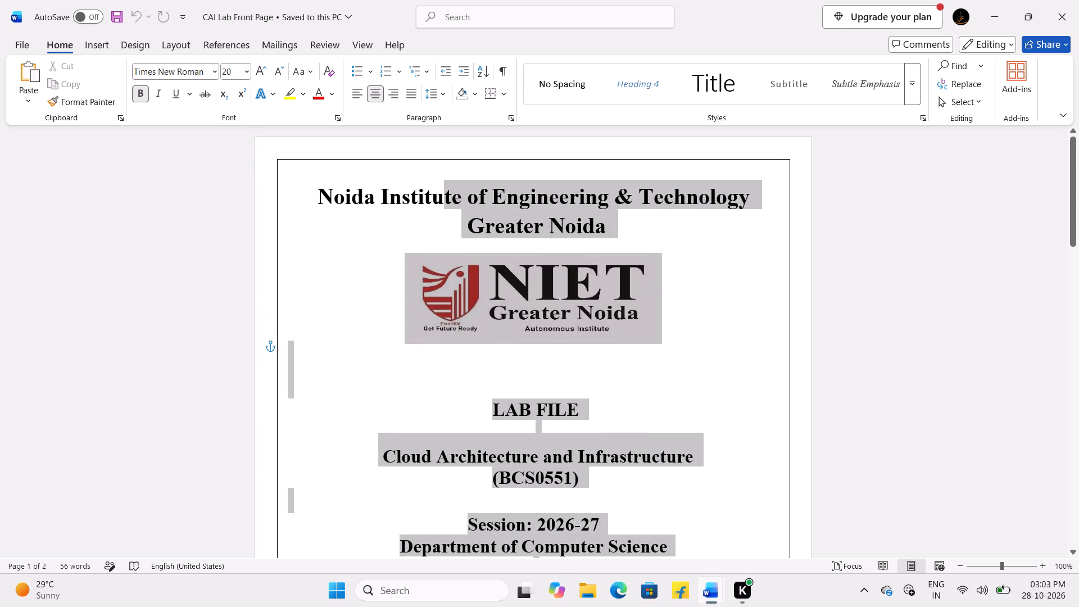
{"action": "left_click_drag", "start_coordinate": [447, 187], "coordinate": [307, 183]}
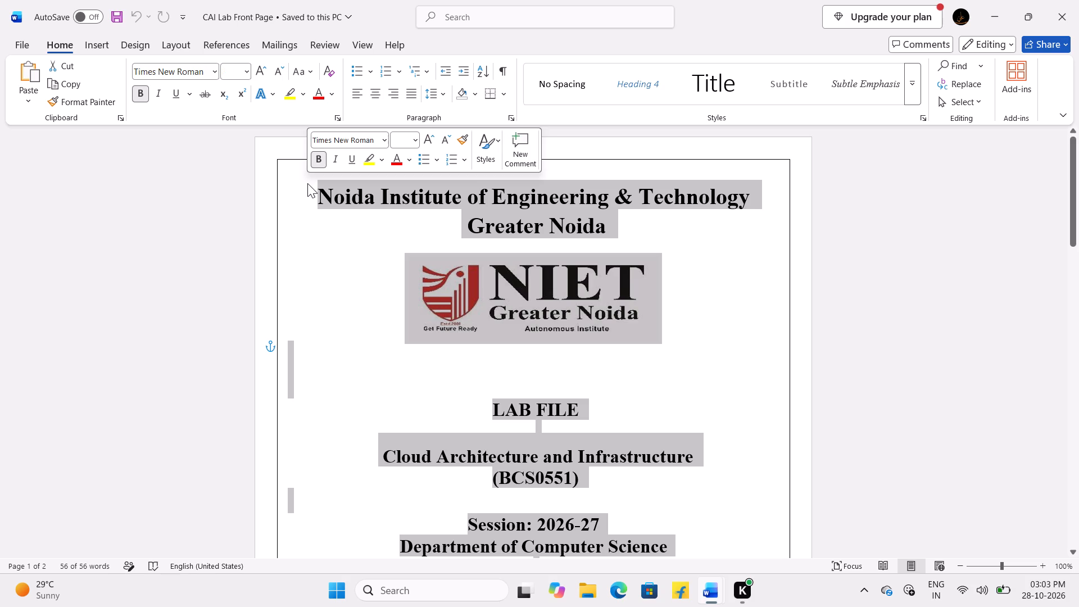
{"action": "key", "text": "ctrl+c"}
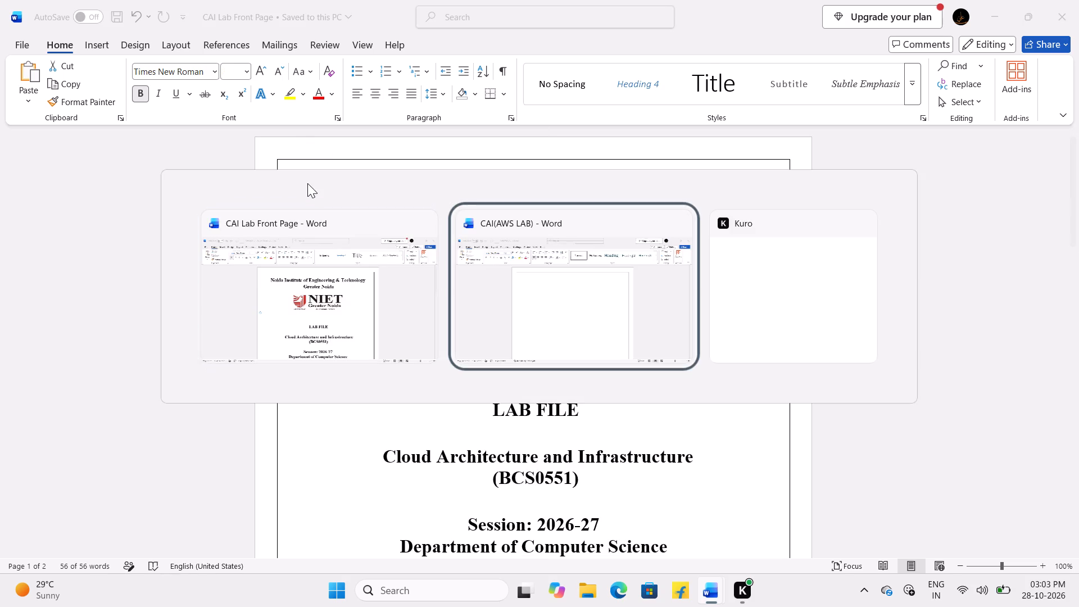
Switch to the CAI(AWS LAB) document and paste the copied cover content on its blank first page, then check the pasted layout.
{"action": "left_click", "coordinate": [359, 185]}
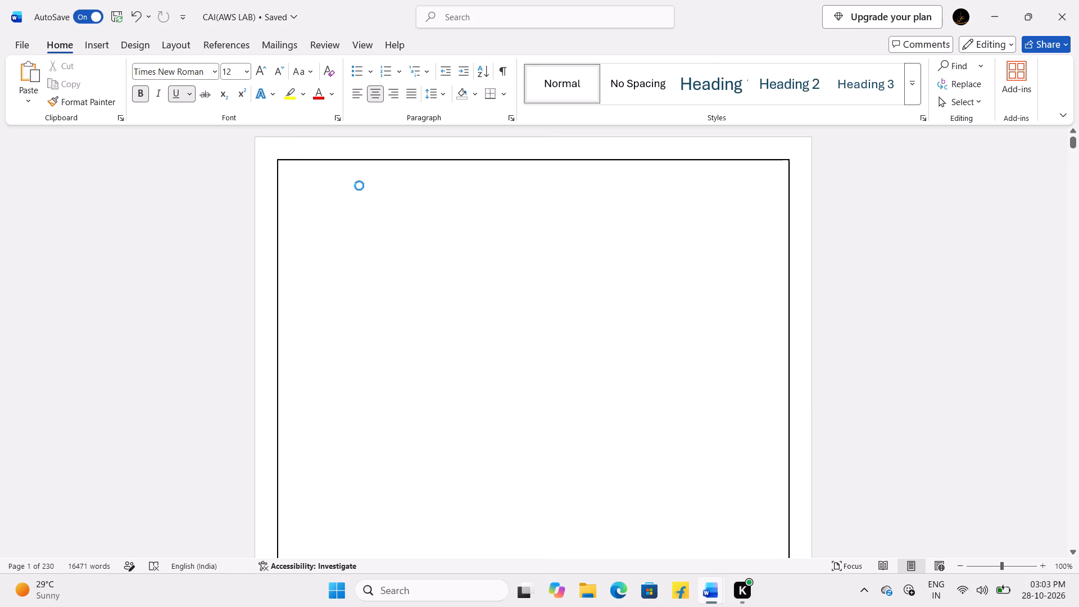
{"action": "key", "text": "ctrl+v"}
{"action": "left_click", "coordinate": [165, 219]}
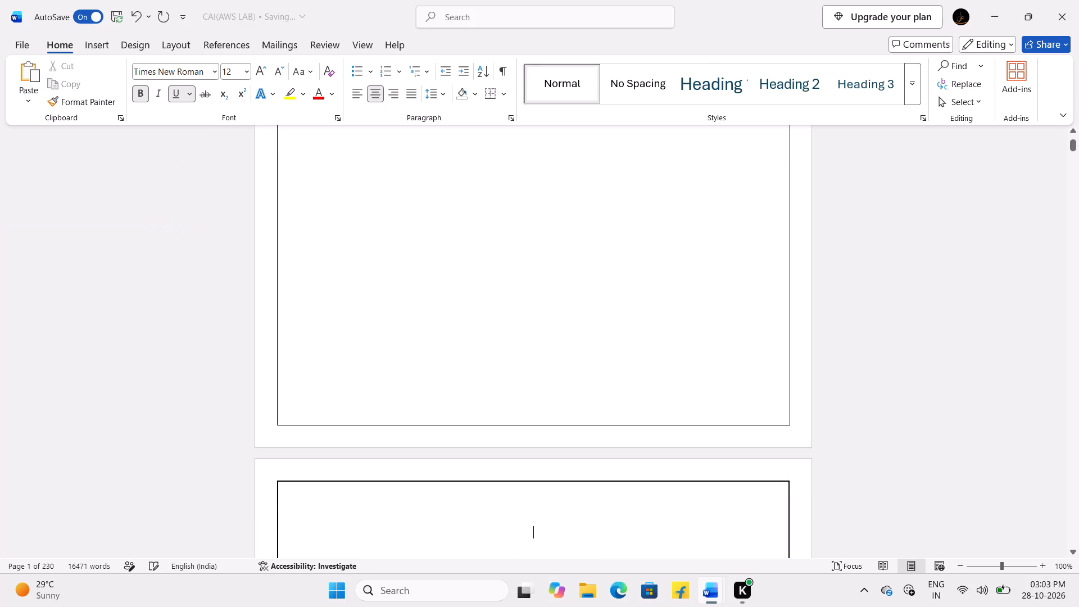
{"action": "scroll", "coordinate": [446, 347], "scroll_direction": "up", "scroll_amount": 13}
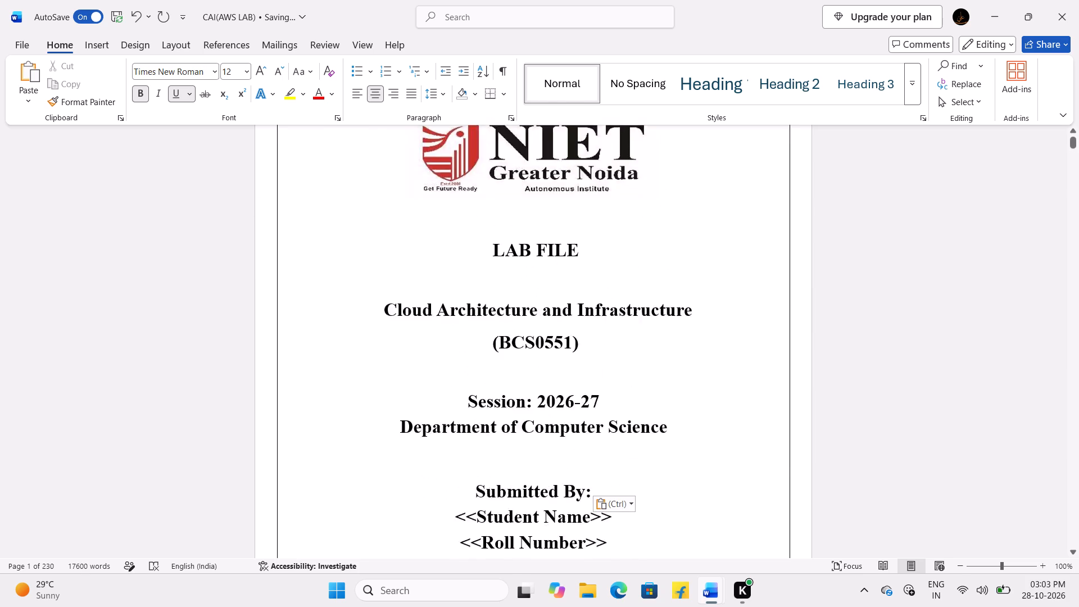
{"action": "scroll", "coordinate": [446, 348], "scroll_direction": "up", "scroll_amount": 5}
{"action": "scroll", "coordinate": [446, 347], "scroll_direction": "down", "scroll_amount": 11}
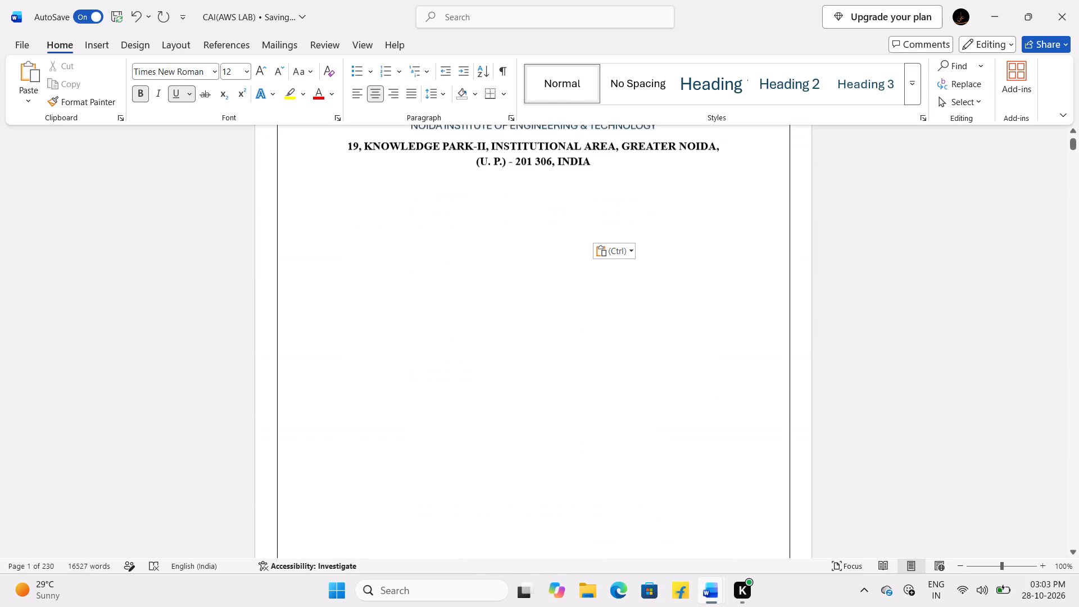
{"action": "scroll", "coordinate": [446, 347], "scroll_direction": "down", "scroll_amount": 16}
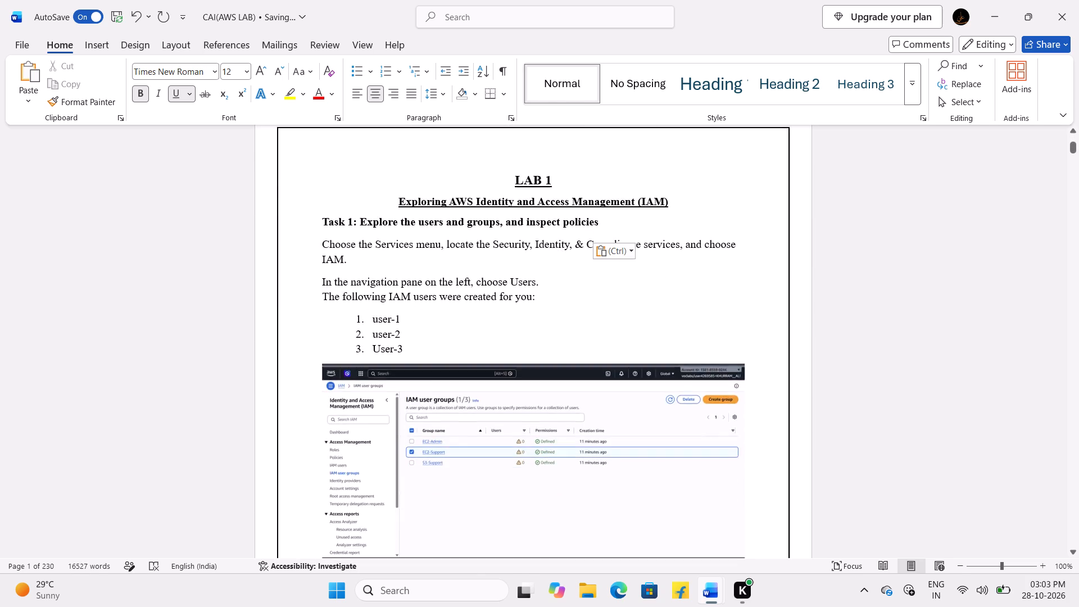
Delete blank lines on the empty page above the LAB 1 heading.
{"action": "scroll", "coordinate": [446, 347], "scroll_direction": "up", "scroll_amount": 11}
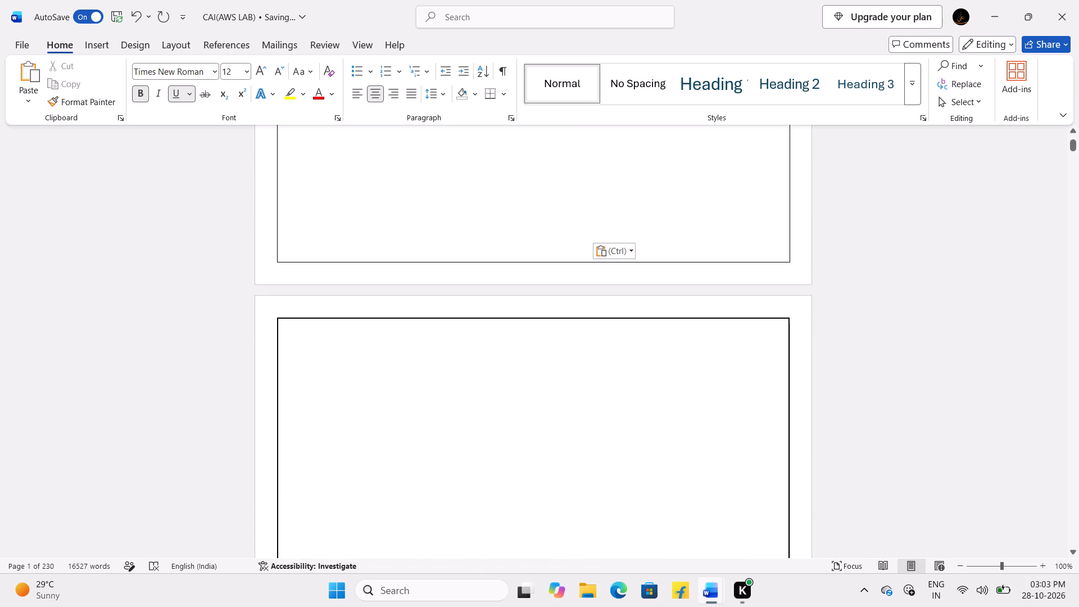
{"action": "key", "text": "Delete"}
{"action": "left_click", "coordinate": [515, 414]}
{"action": "key", "text": "Delete"}
{"action": "scroll", "coordinate": [519, 415], "scroll_direction": "down", "scroll_amount": 7}
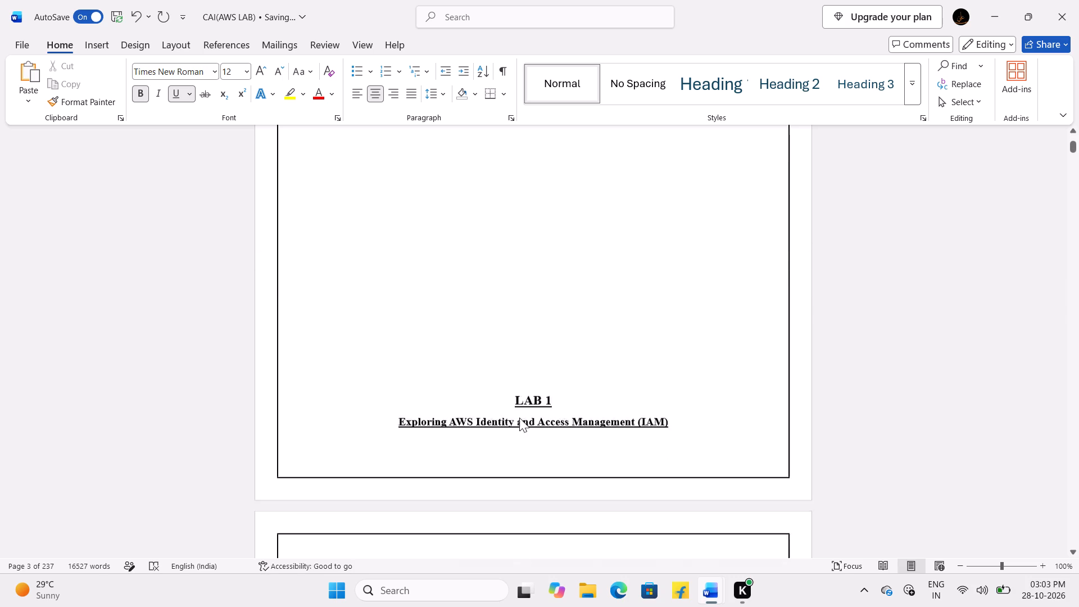
{"action": "scroll", "coordinate": [519, 418], "scroll_direction": "up", "scroll_amount": 2}
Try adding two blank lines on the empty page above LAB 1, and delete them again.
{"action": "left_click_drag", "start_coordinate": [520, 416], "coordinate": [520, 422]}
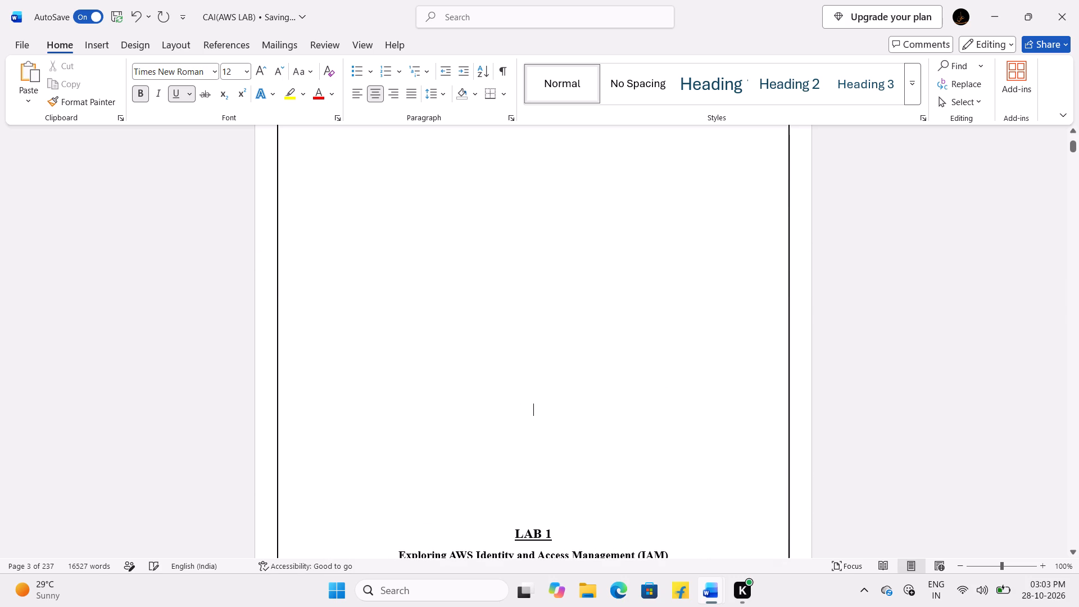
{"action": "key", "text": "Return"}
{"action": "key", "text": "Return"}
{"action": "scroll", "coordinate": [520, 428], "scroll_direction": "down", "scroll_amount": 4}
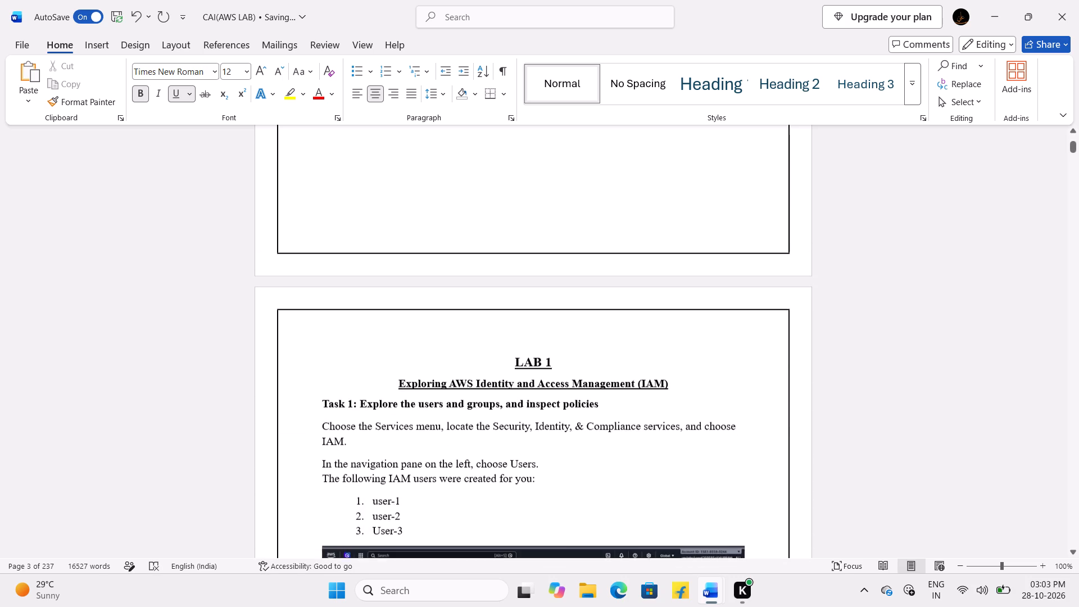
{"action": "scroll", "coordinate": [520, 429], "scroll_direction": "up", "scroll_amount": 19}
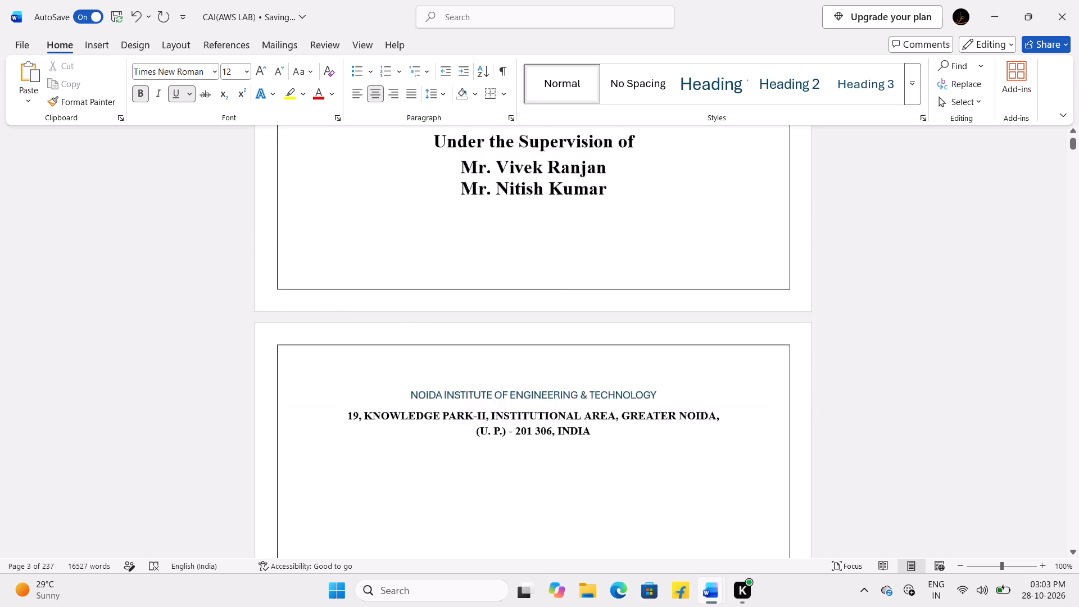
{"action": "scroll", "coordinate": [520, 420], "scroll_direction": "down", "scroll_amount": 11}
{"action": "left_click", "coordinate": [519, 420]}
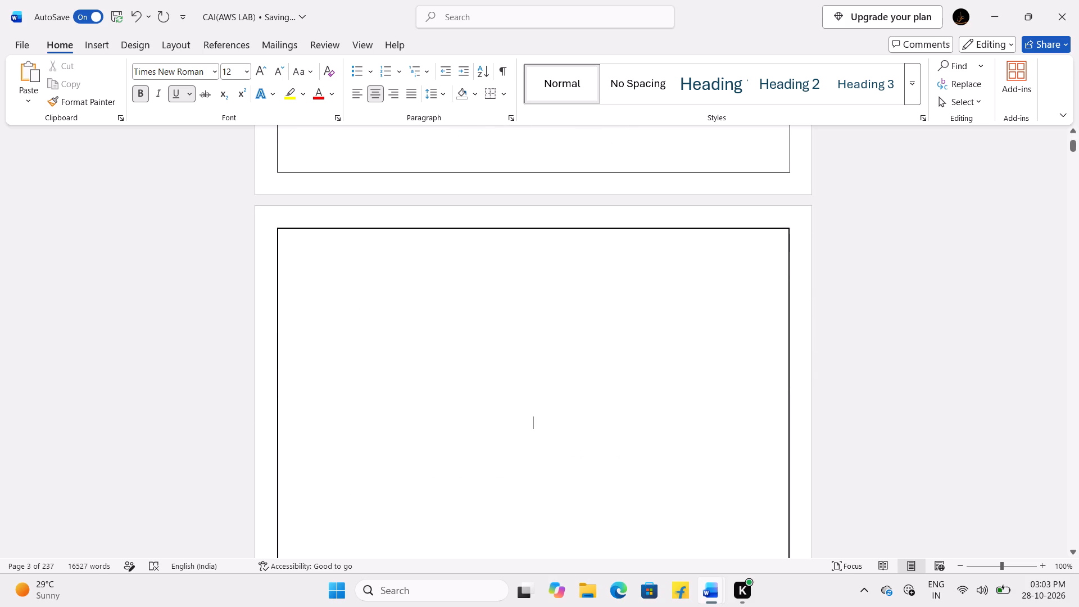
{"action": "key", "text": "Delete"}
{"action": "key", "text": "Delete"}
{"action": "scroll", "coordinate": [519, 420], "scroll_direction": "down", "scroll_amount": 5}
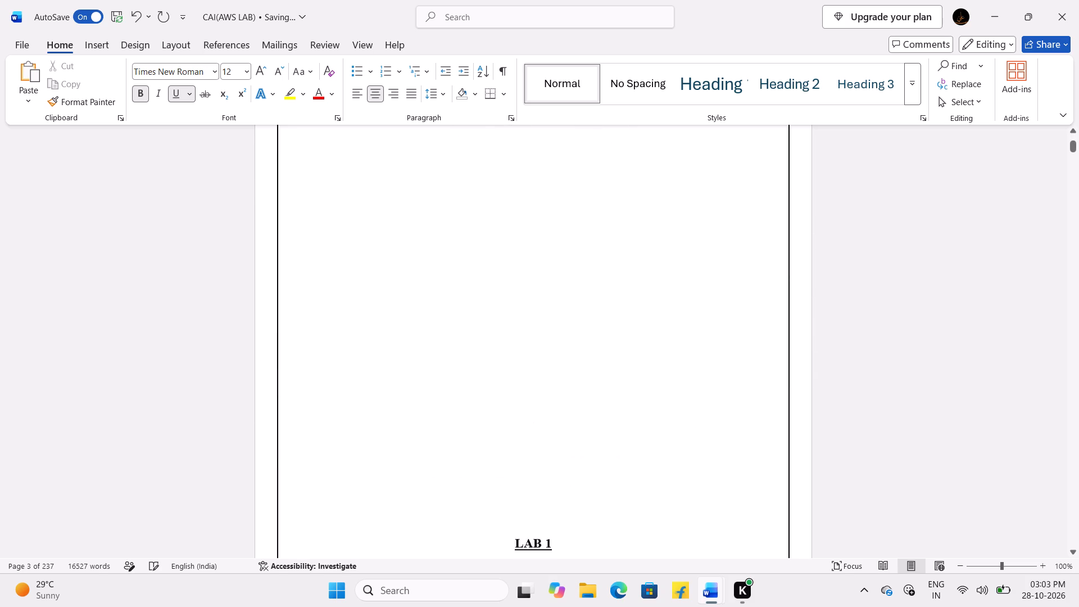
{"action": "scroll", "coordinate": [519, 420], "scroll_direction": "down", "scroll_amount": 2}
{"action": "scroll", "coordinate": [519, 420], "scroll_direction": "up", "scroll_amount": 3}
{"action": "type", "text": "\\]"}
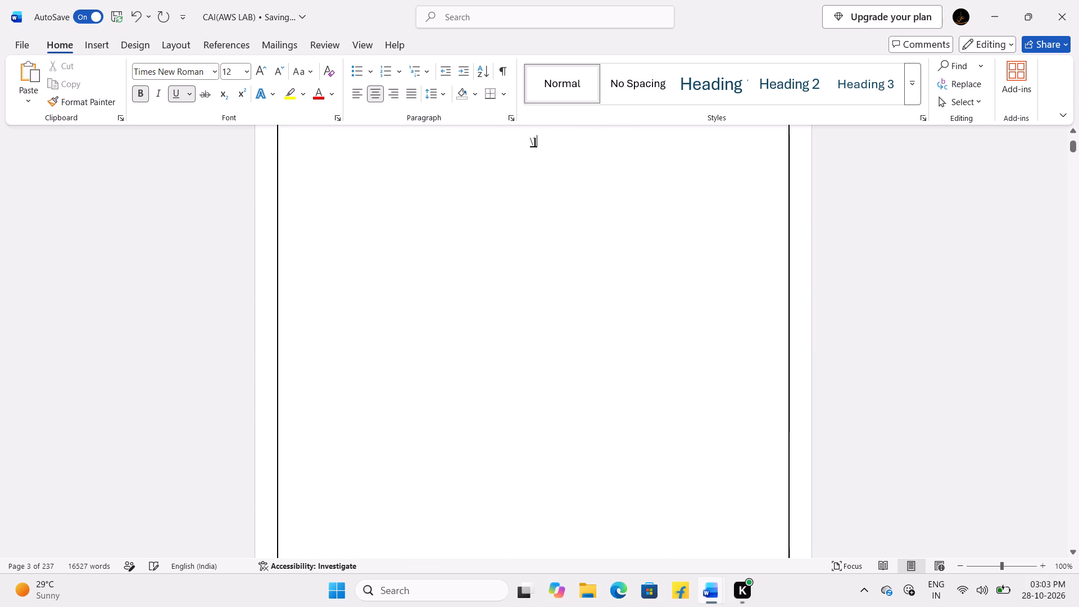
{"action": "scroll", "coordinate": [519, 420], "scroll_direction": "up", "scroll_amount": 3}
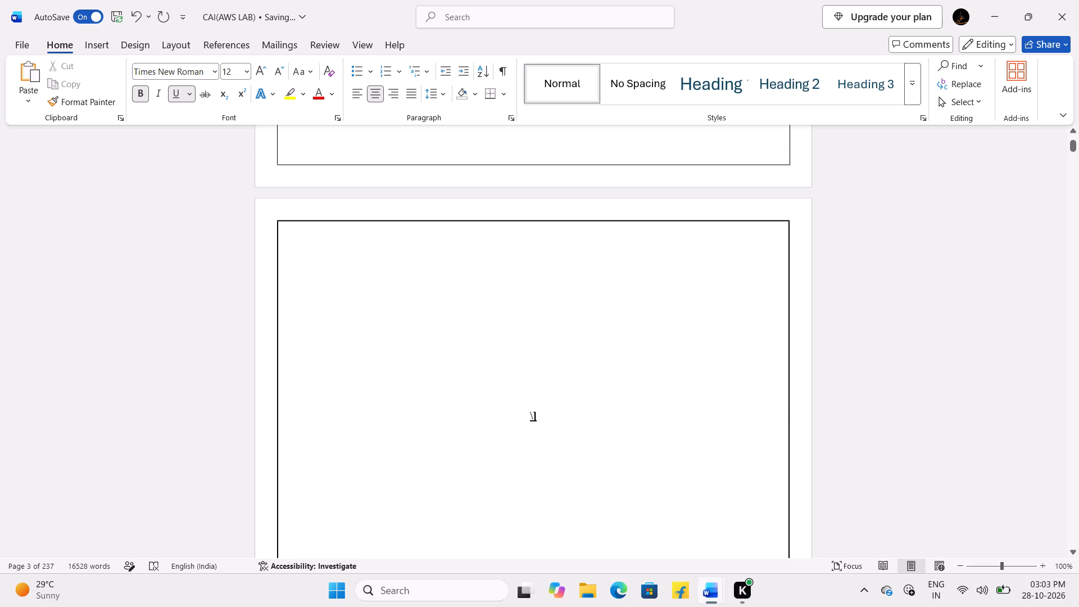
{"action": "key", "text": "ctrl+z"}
Remove the run of blank lines and the empty page between the cover's address block and the LAB 1 heading.
{"action": "scroll", "coordinate": [519, 416], "scroll_direction": "down", "scroll_amount": 5}
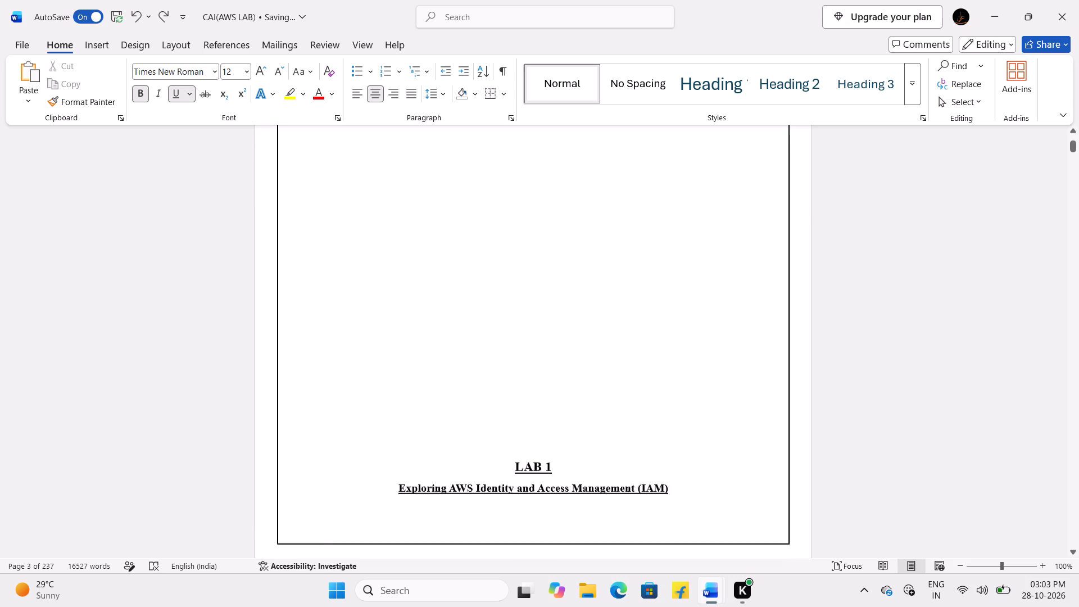
{"action": "left_click", "coordinate": [531, 391]}
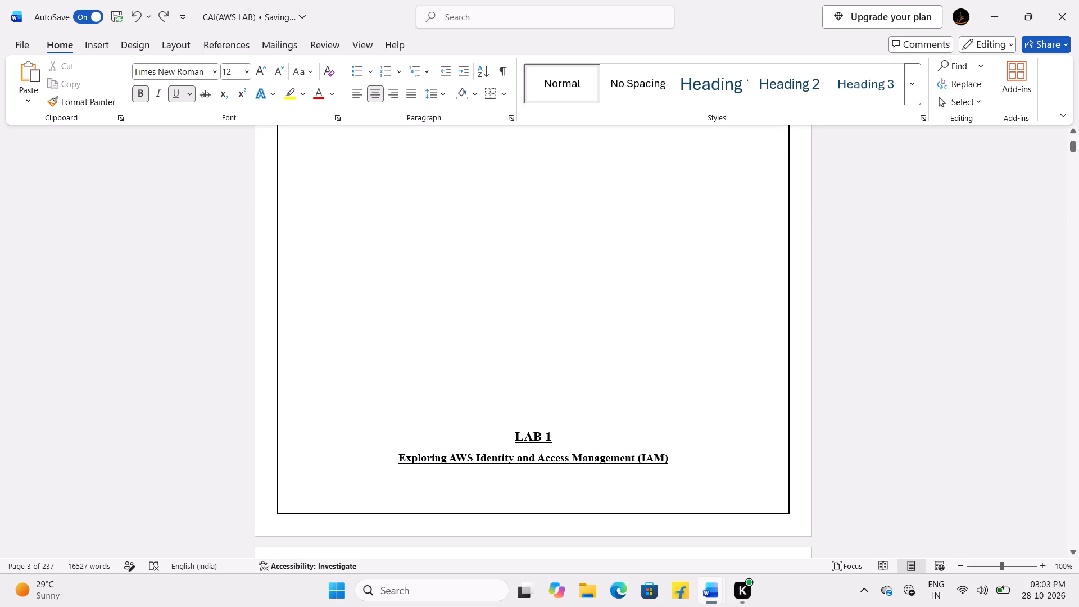
{"action": "key", "text": "BackSpace"}
{"action": "key", "text": "BackSpace"}
{"action": "key", "text": "BackSpace"}
{"action": "key", "text": "BackSpace"}
{"action": "key", "text": "BackSpace"}
{"action": "key", "text": "BackSpace"}
{"action": "key", "text": "BackSpace"}
{"action": "key", "text": "BackSpace"}
{"action": "key", "text": "BackSpace"}
{"action": "key", "text": "BackSpace"}
{"action": "key", "text": "BackSpace"}
{"action": "key", "text": "BackSpace"}
{"action": "key", "text": "BackSpace"}
{"action": "key", "text": "BackSpace"}
{"action": "key", "text": "BackSpace"}
{"action": "key", "text": "BackSpace"}
{"action": "key", "text": "BackSpace"}
{"action": "key", "text": "BackSpace"}
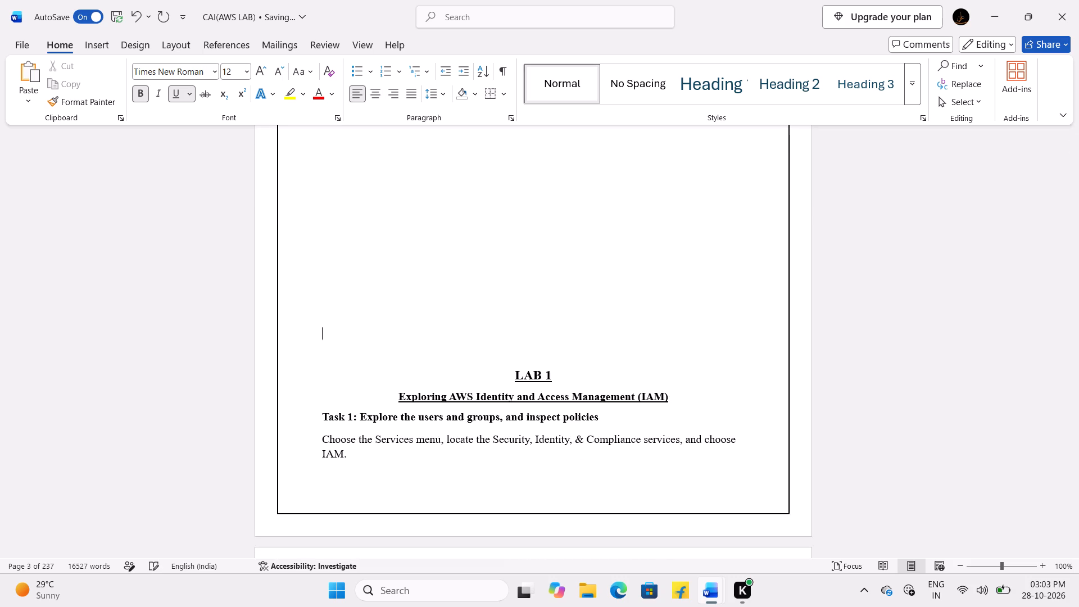
{"action": "key", "text": "BackSpace"}
{"action": "key", "text": "BackSpace"}
{"action": "key", "text": "BackSpace"}
{"action": "key", "text": "BackSpace"}
{"action": "key", "text": "BackSpace"}
{"action": "key", "text": "BackSpace"}
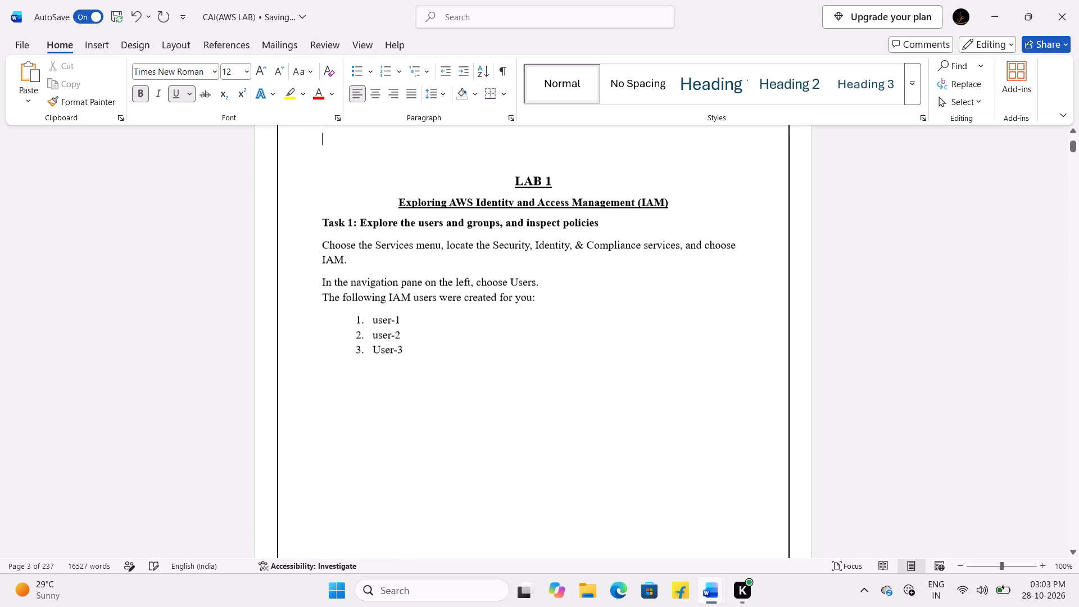
{"action": "key", "text": "BackSpace"}
{"action": "key", "text": "BackSpace"}
{"action": "key", "text": "BackSpace"}
{"action": "key", "text": "BackSpace"}
{"action": "key", "text": "BackSpace"}
{"action": "key", "text": "BackSpace"}
{"action": "key", "text": "BackSpace"}
{"action": "key", "text": "BackSpace"}
{"action": "key", "text": "BackSpace"}
{"action": "key", "text": "BackSpace"}
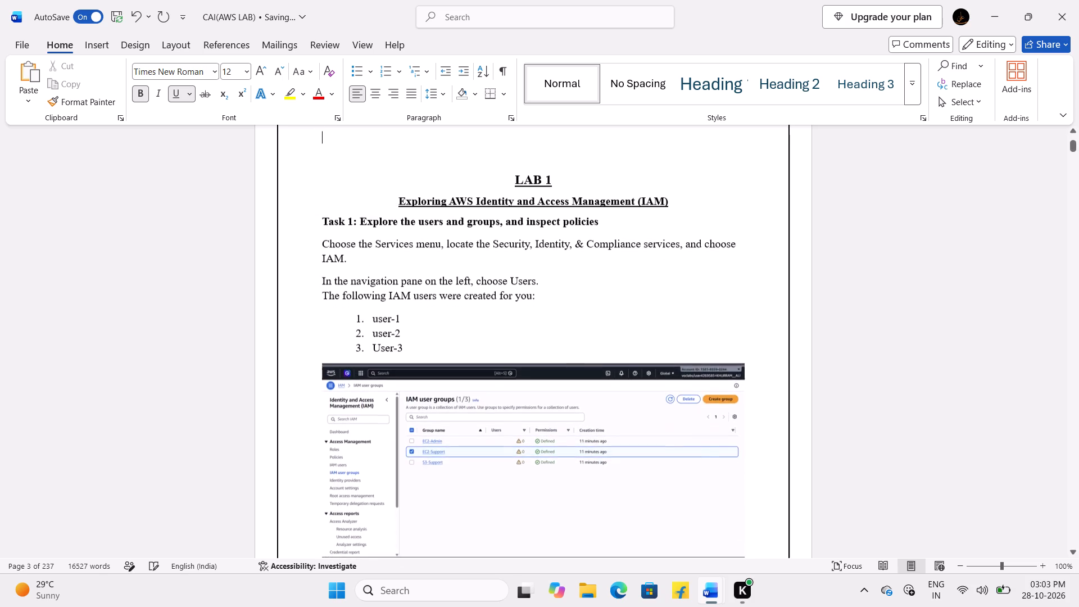
{"action": "key", "text": "BackSpace"}
{"action": "key", "text": "BackSpace"}
{"action": "key", "text": "BackSpace"}
{"action": "key", "text": "BackSpace"}
{"action": "key", "text": "BackSpace"}
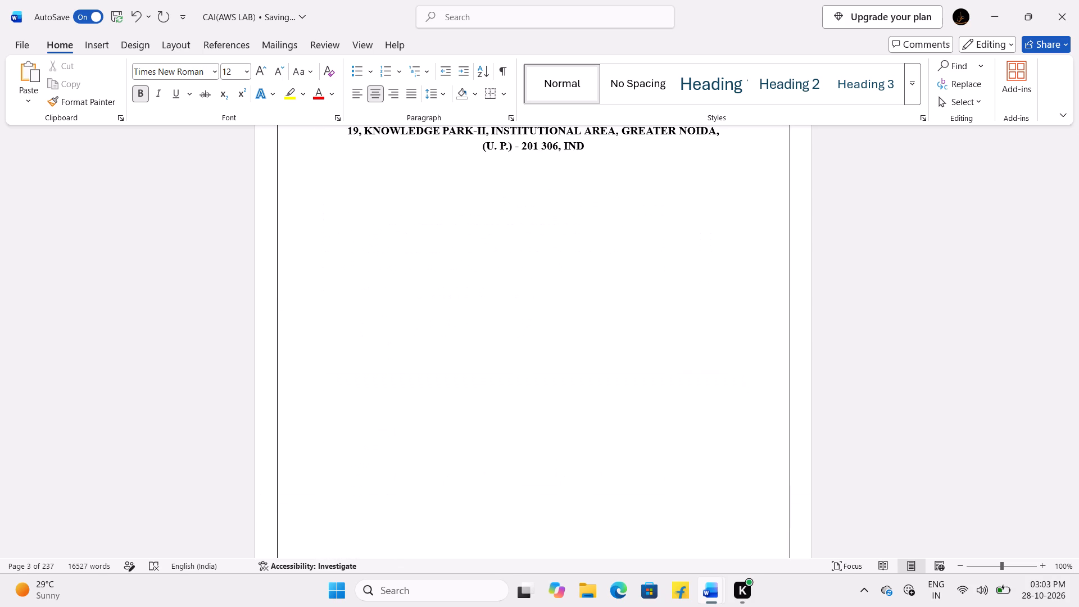
Examine the pages from the cover title through the address block to LAB 1 for page gaps and overflow.
{"action": "scroll", "coordinate": [615, 438], "scroll_direction": "down", "scroll_amount": 5}
{"action": "scroll", "coordinate": [630, 454], "scroll_direction": "up", "scroll_amount": 3}
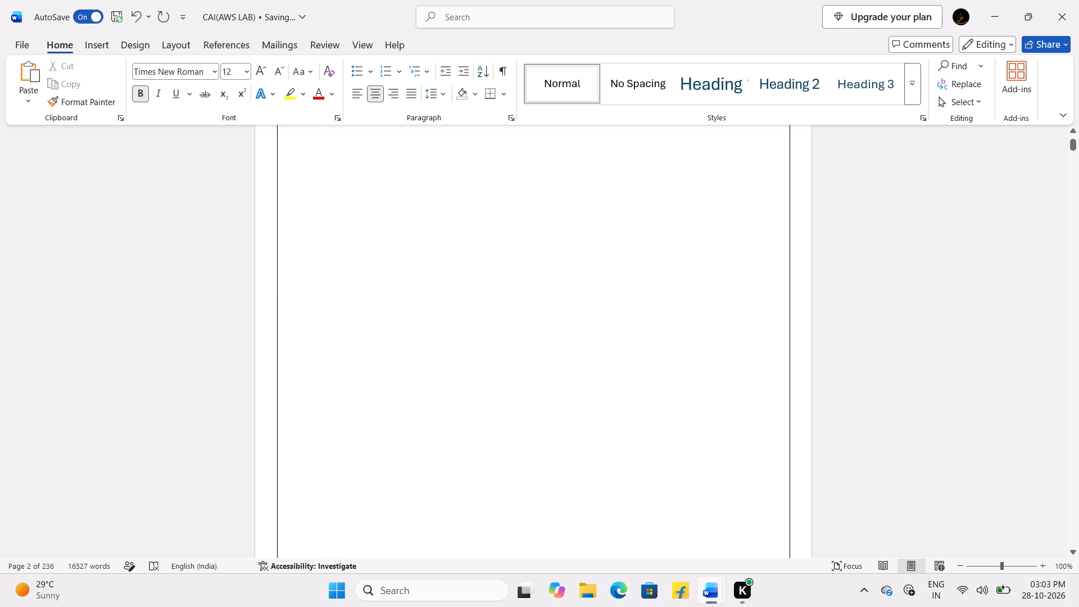
{"action": "scroll", "coordinate": [630, 454], "scroll_direction": "up", "scroll_amount": 8}
{"action": "scroll", "coordinate": [630, 454], "scroll_direction": "down", "scroll_amount": 9}
{"action": "scroll", "coordinate": [630, 454], "scroll_direction": "up", "scroll_amount": 7}
{"action": "scroll", "coordinate": [595, 415], "scroll_direction": "up", "scroll_amount": 2}
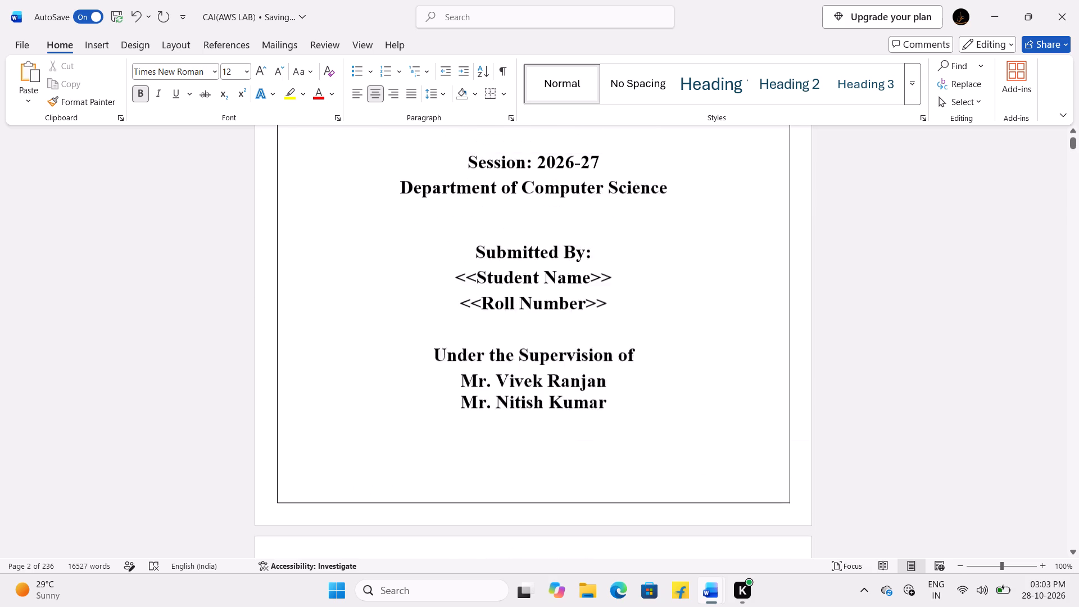
{"action": "scroll", "coordinate": [588, 401], "scroll_direction": "up", "scroll_amount": 5}
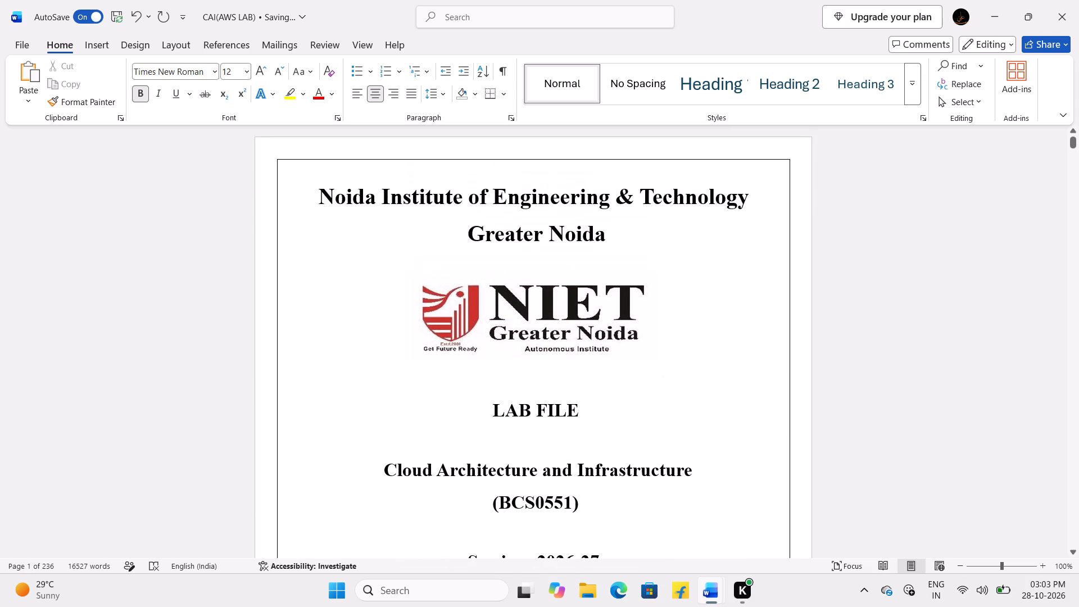
Set the font size of the two-line institute title on the cover to 22.
{"action": "left_click_drag", "start_coordinate": [614, 238], "coordinate": [362, 198]}
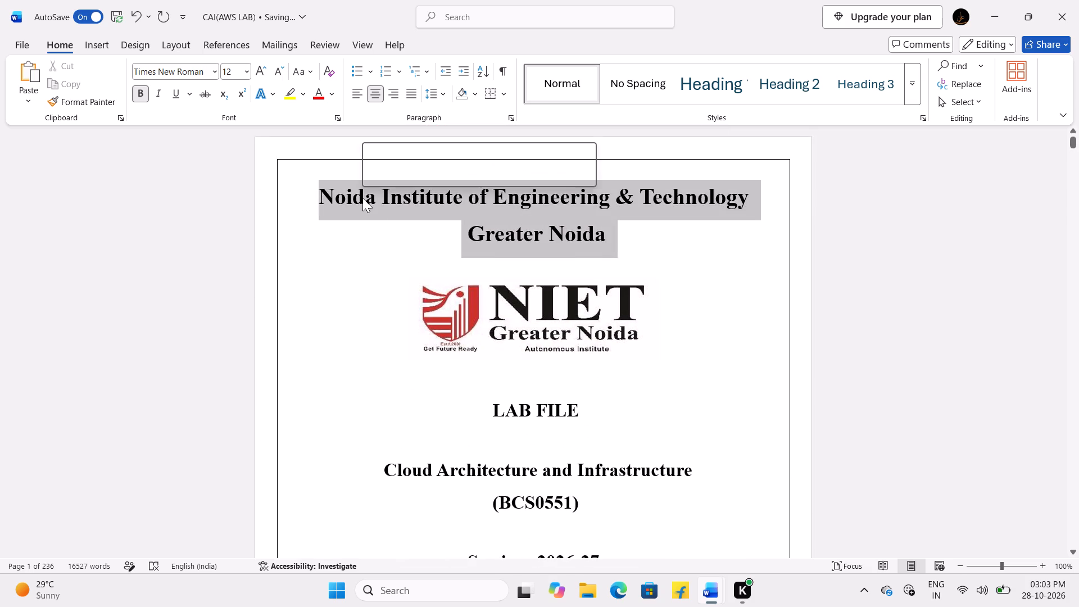
{"action": "left_click", "coordinate": [473, 156]}
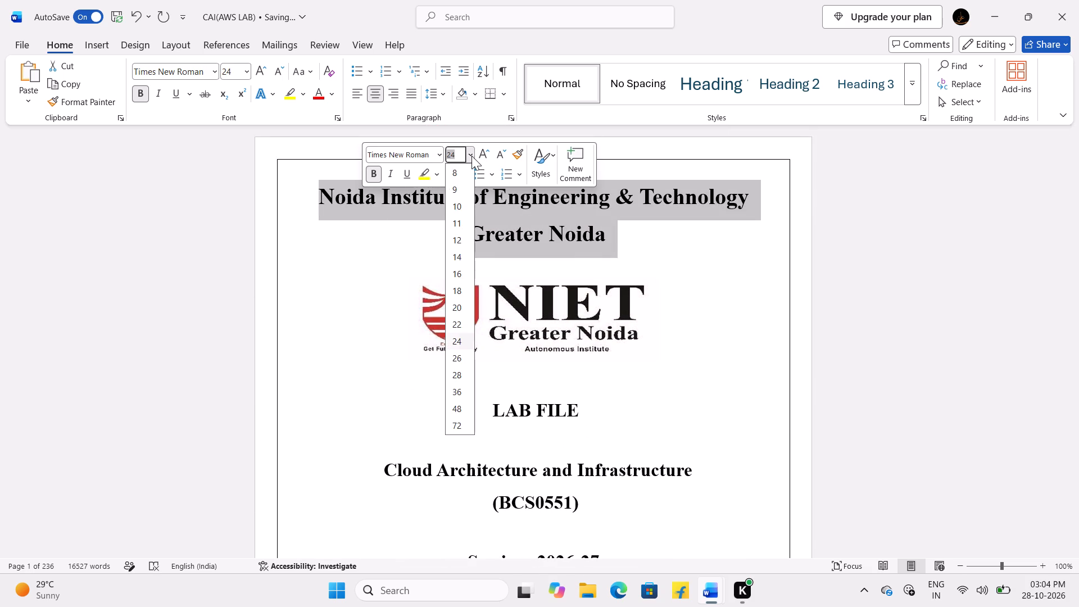
{"action": "left_click", "coordinate": [461, 318]}
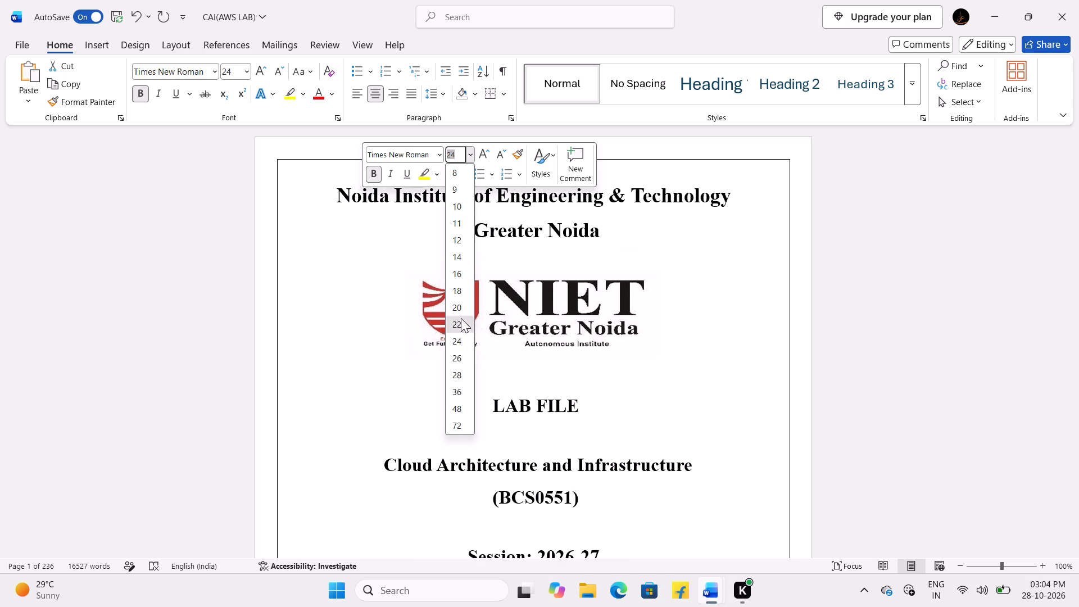
{"action": "left_click", "coordinate": [482, 273]}
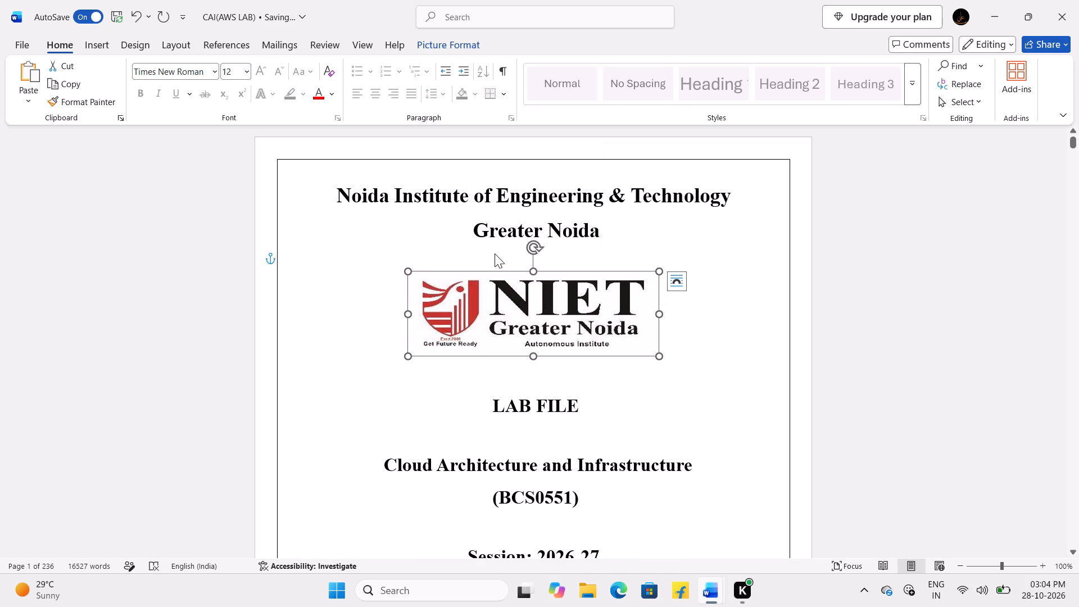
Remove the extra blank lines above and below LAB FILE and between the course code (BCS0551) and the session line on the cover.
{"action": "left_click", "coordinate": [504, 380]}
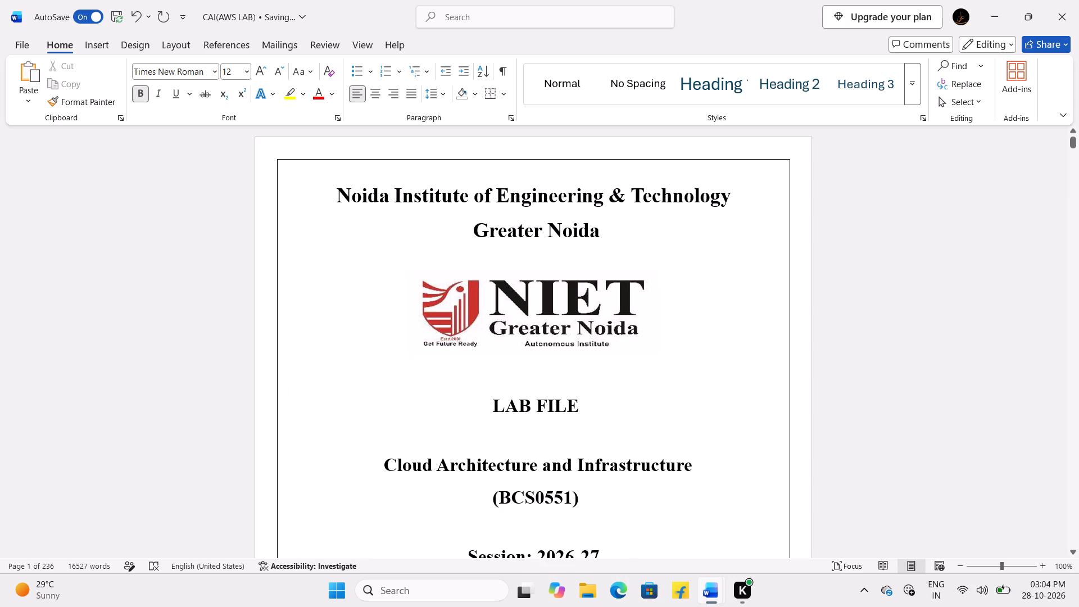
{"action": "key", "text": "BackSpace"}
{"action": "left_click", "coordinate": [551, 414]}
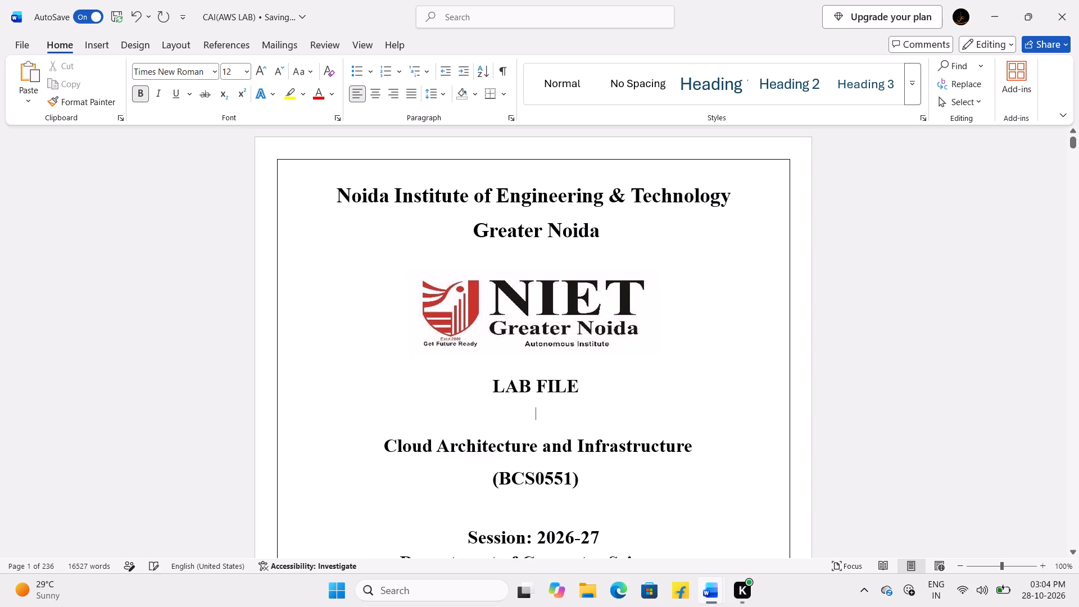
{"action": "key", "text": "BackSpace"}
{"action": "key", "text": "BackSpace"}
{"action": "key", "text": "BackSpace"}
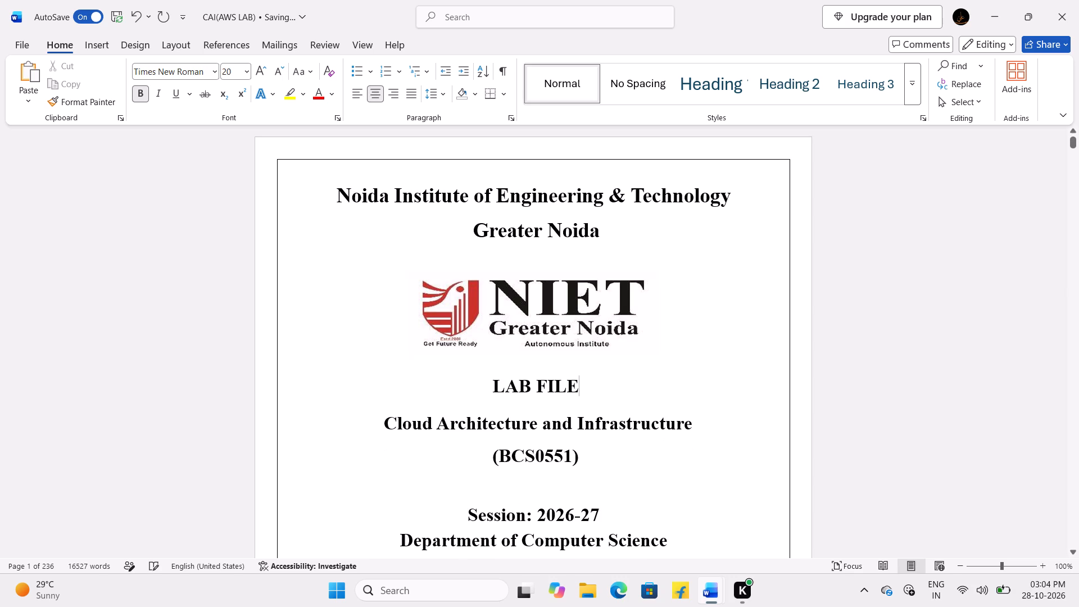
{"action": "scroll", "coordinate": [576, 472], "scroll_direction": "down", "scroll_amount": 1}
{"action": "left_click", "coordinate": [537, 404]}
{"action": "key", "text": "BackSpace"}
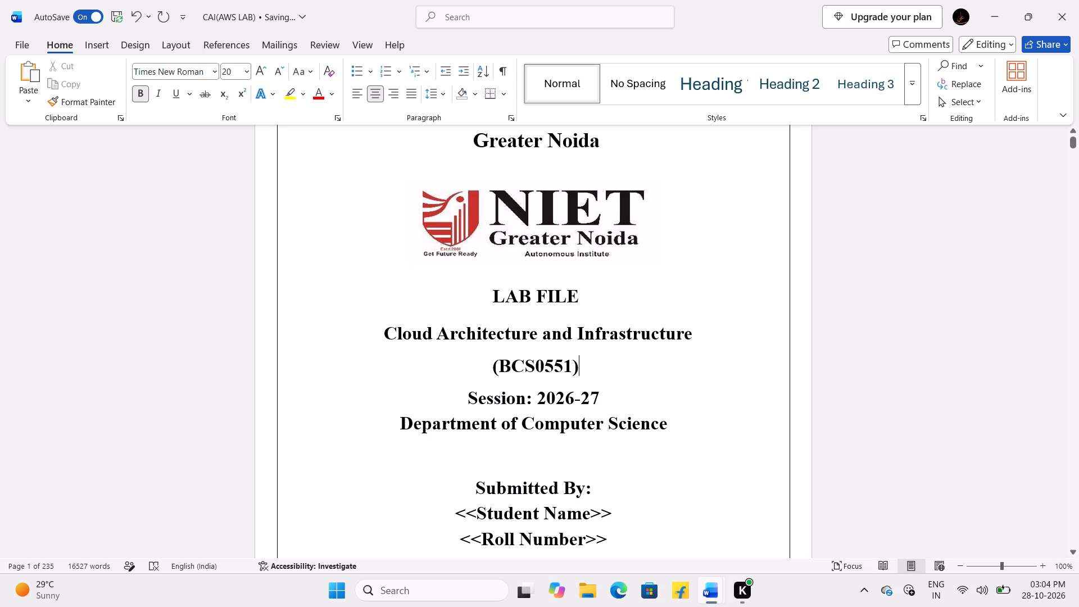
Replace the Student Name placeholder text under Submitted By with the student's full name, inside the angle brackets.
{"action": "scroll", "coordinate": [551, 491], "scroll_direction": "down", "scroll_amount": 1}
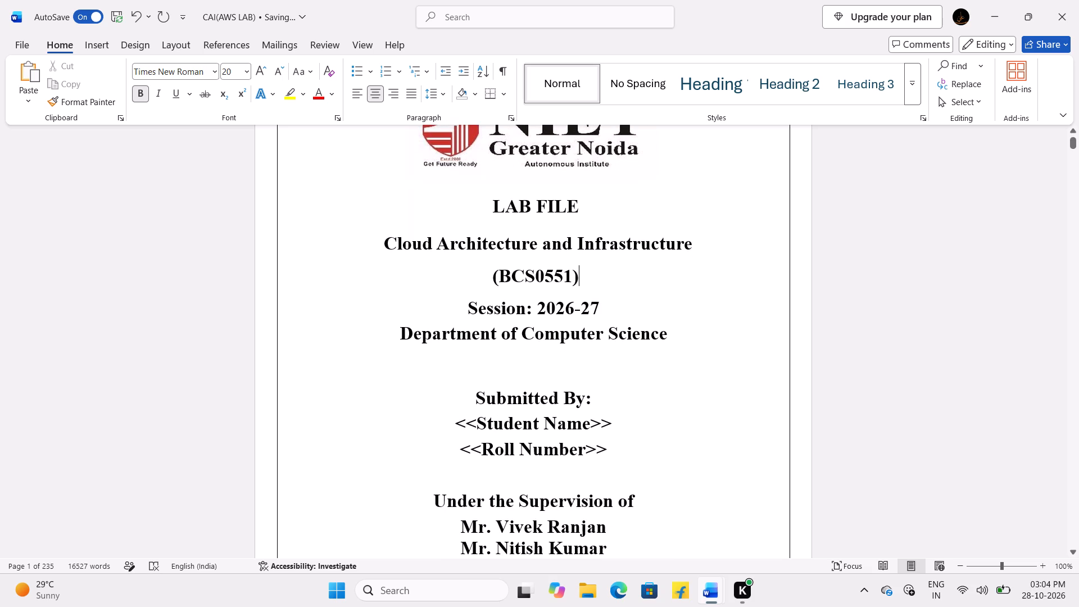
{"action": "left_click", "coordinate": [593, 424]}
{"action": "key", "text": "BackSpace"}
{"action": "key", "text": "BackSpace"}
{"action": "key", "text": "BackSpace"}
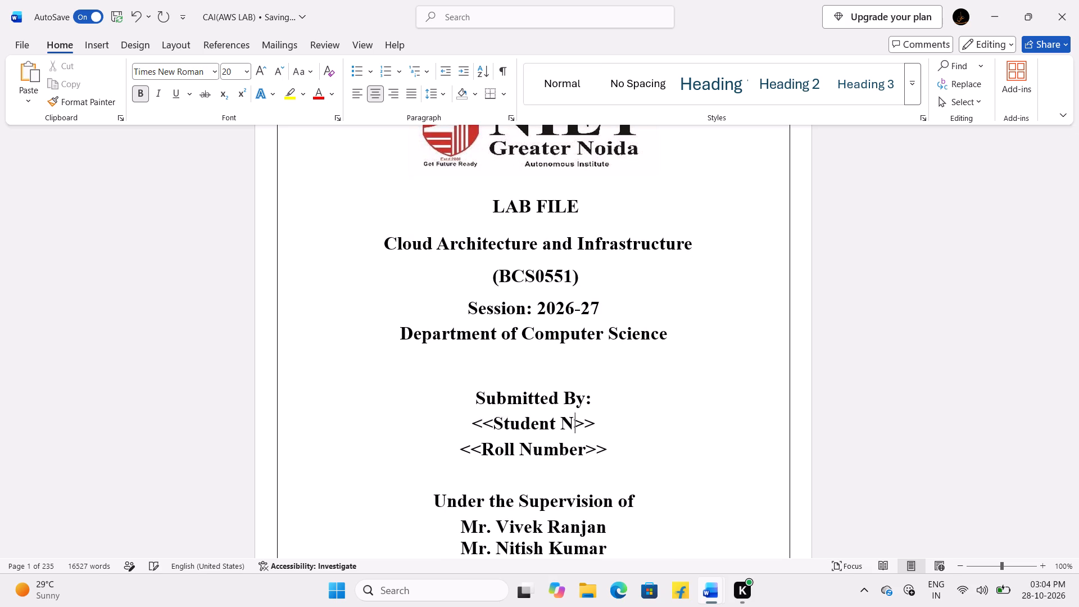
{"action": "key", "text": "BackSpace"}
{"action": "key", "text": "BackSpace"}
{"action": "key", "text": "BackSpace"}
{"action": "key", "text": "BackSpace"}
{"action": "key", "text": "BackSpace"}
{"action": "key", "text": "BackSpace"}
{"action": "key", "text": "BackSpace"}
{"action": "key", "text": "BackSpace"}
{"action": "key", "text": "BackSpace"}
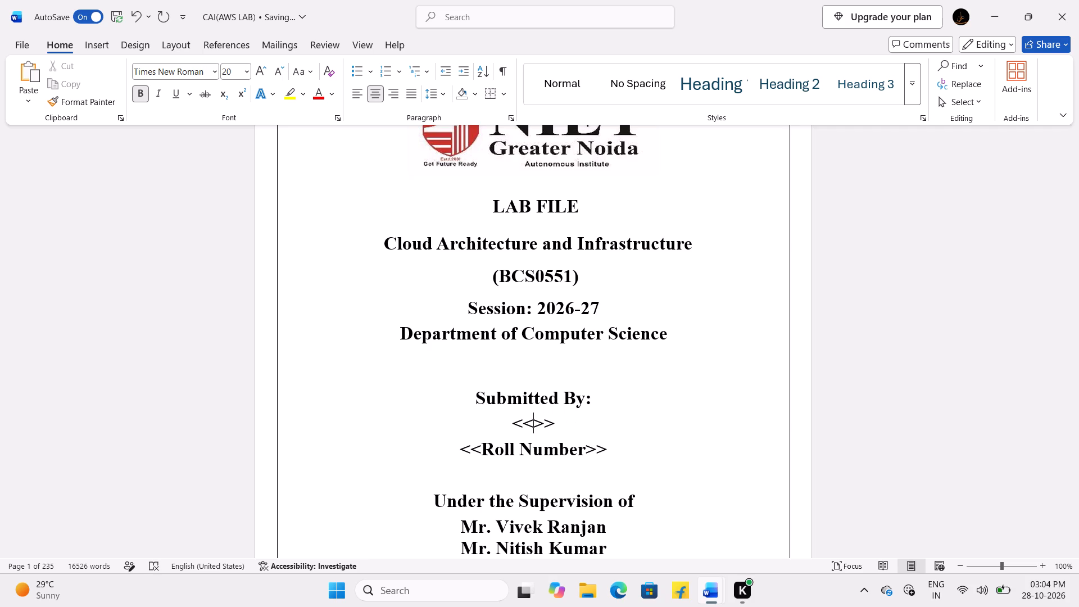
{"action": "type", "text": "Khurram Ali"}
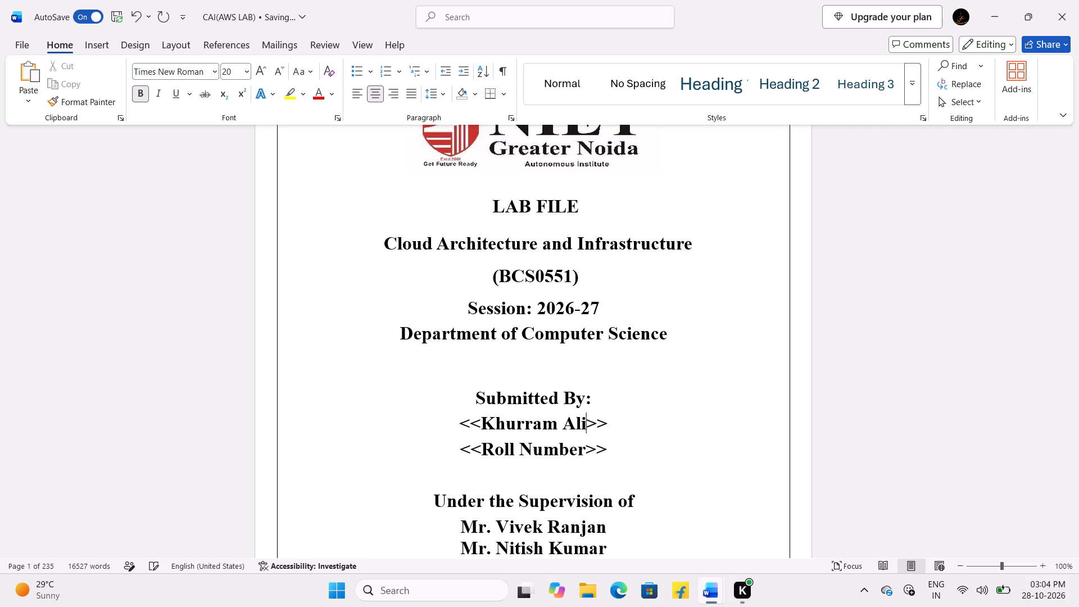
Remove the angle brackets around the student's name under Submitted By, starting with the closing pair.
{"action": "left_click", "coordinate": [613, 423]}
{"action": "key", "text": "BackSpace"}
{"action": "key", "text": "BackSpace"}
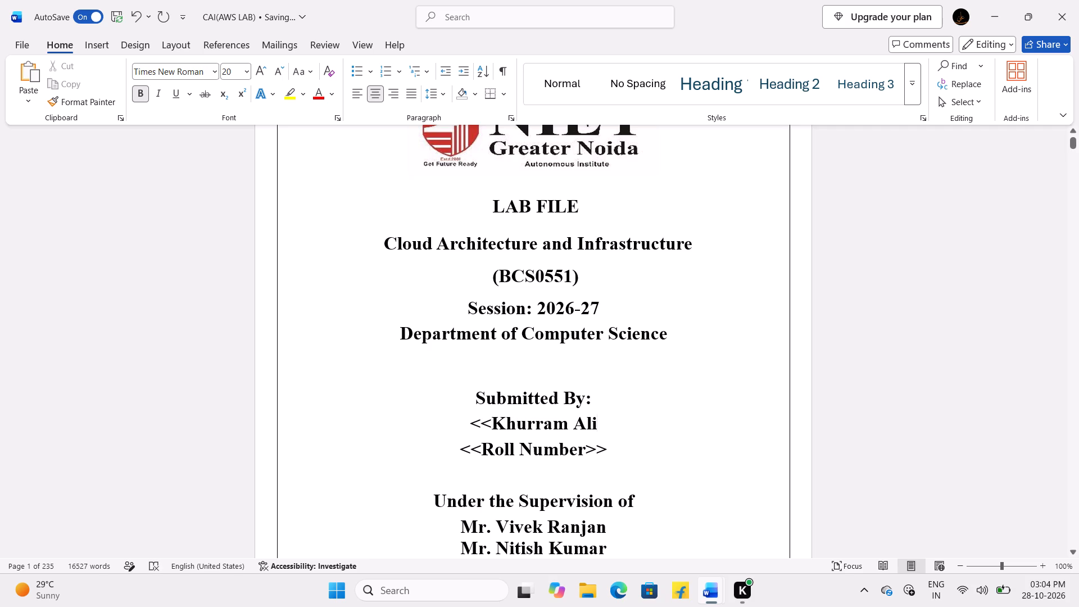
Remove the leftover << brackets before the student name under Submitted By.
{"action": "left_click", "coordinate": [492, 425]}
{"action": "key", "text": "BackSpace"}
{"action": "key", "text": "BackSpace"}
{"action": "left_click", "coordinate": [619, 455]}
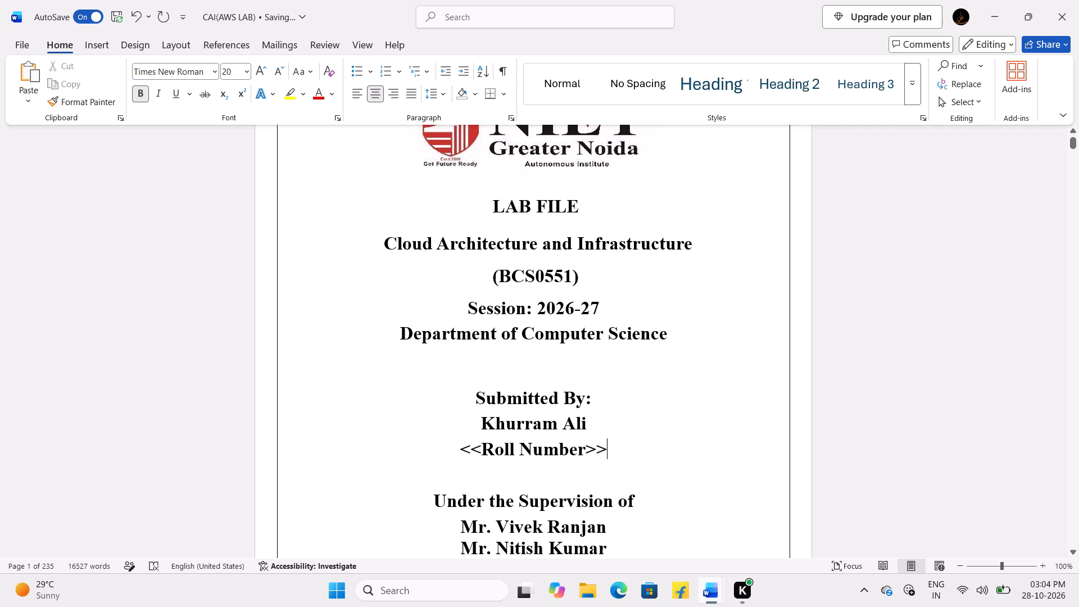
Replace the Roll Number placeholder text under Submitted By with the student's roll number.
{"action": "left_click", "coordinate": [586, 450]}
{"action": "key", "text": "BackSpace"}
{"action": "key", "text": "BackSpace"}
{"action": "key", "text": "BackSpace"}
{"action": "key", "text": "BackSpace"}
{"action": "key", "text": "BackSpace"}
{"action": "key", "text": "BackSpace"}
{"action": "key", "text": "BackSpace"}
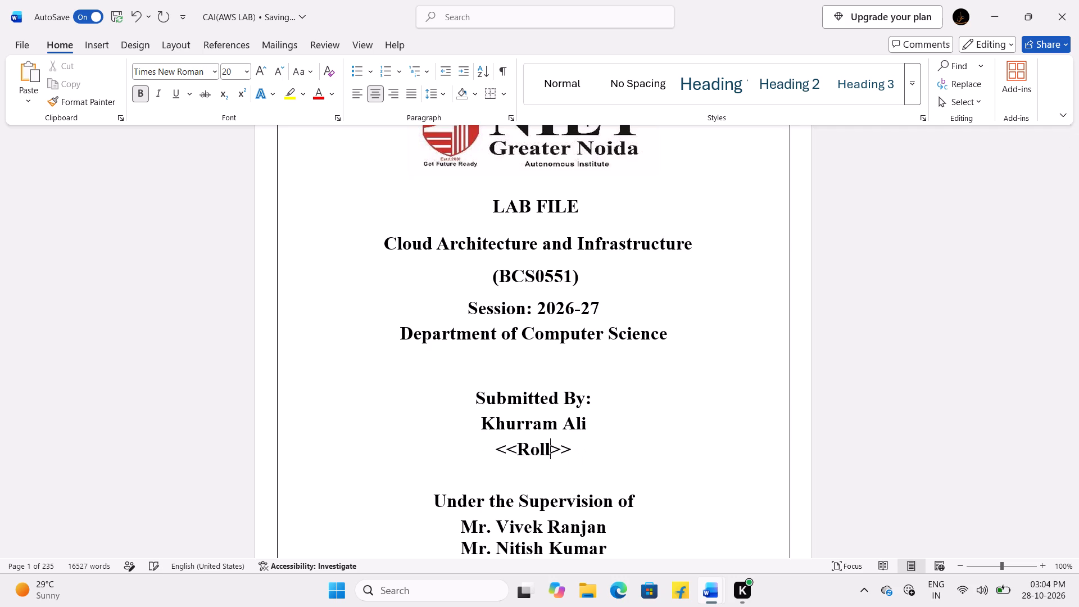
{"action": "key", "text": "BackSpace"}
{"action": "key", "text": "BackSpace"}
{"action": "key", "text": "BackSpace"}
{"action": "key", "text": "BackSpace"}
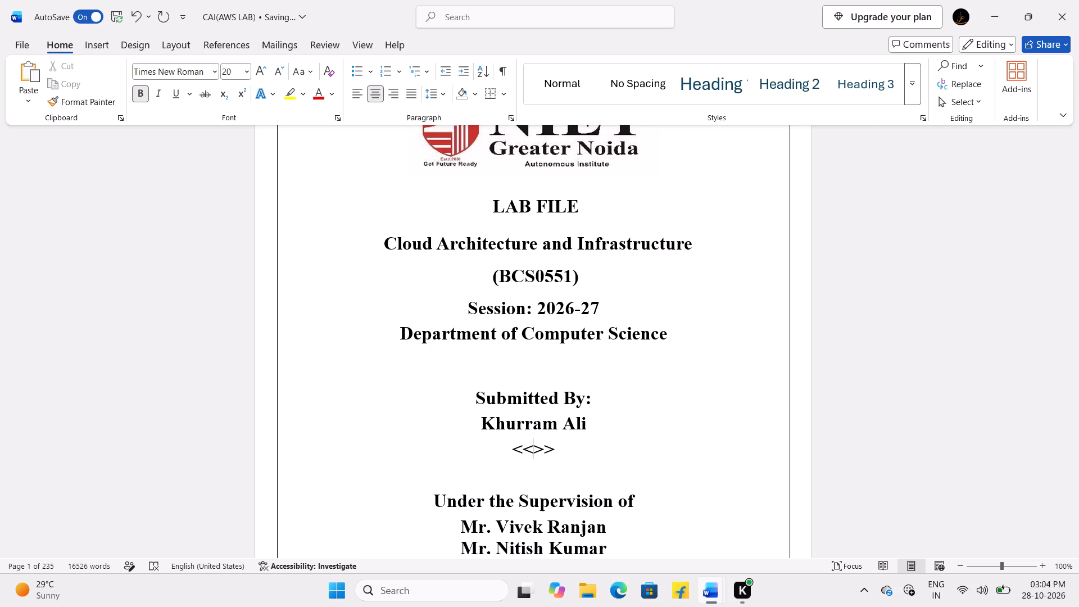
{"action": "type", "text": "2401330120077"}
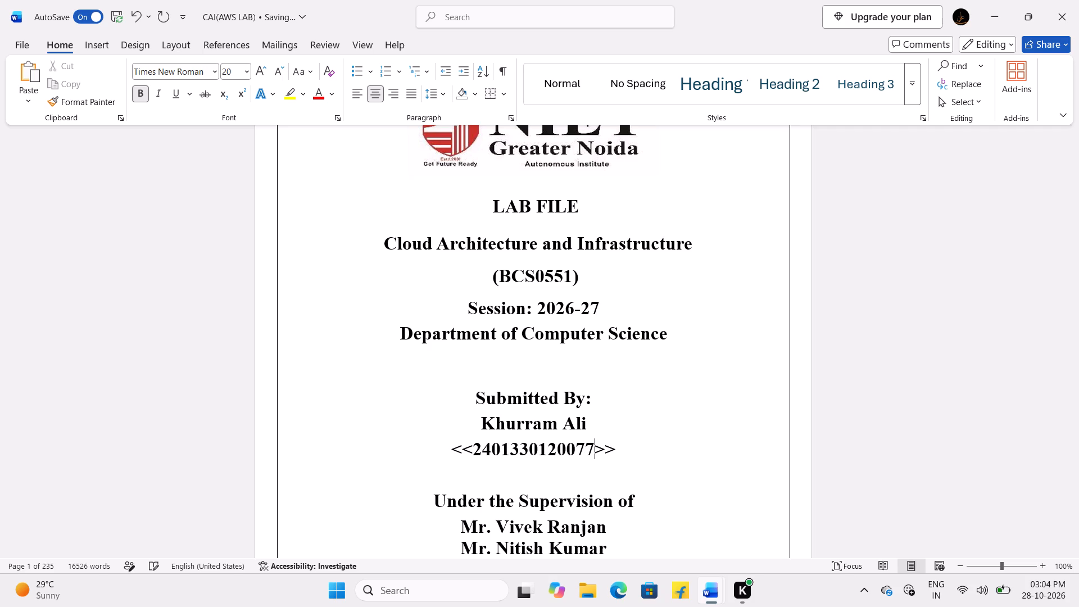
Remove the << and >> brackets around the student's roll number.
{"action": "left_click", "coordinate": [623, 445]}
{"action": "key", "text": "BackSpace"}
{"action": "key", "text": "BackSpace"}
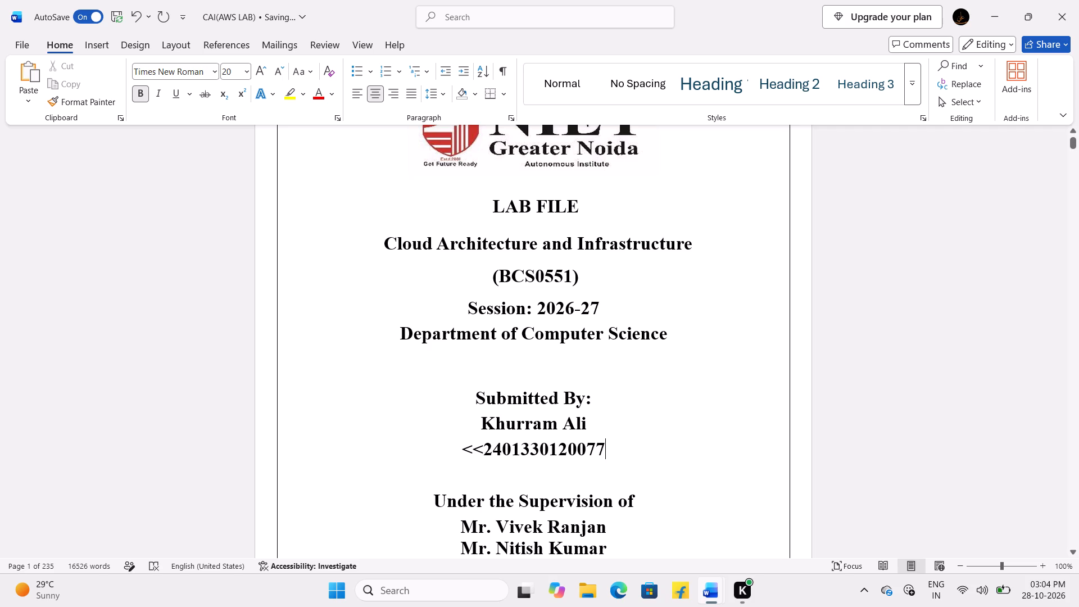
{"action": "left_click", "coordinate": [484, 451]}
{"action": "key", "text": "BackSpace"}
{"action": "key", "text": "BackSpace"}
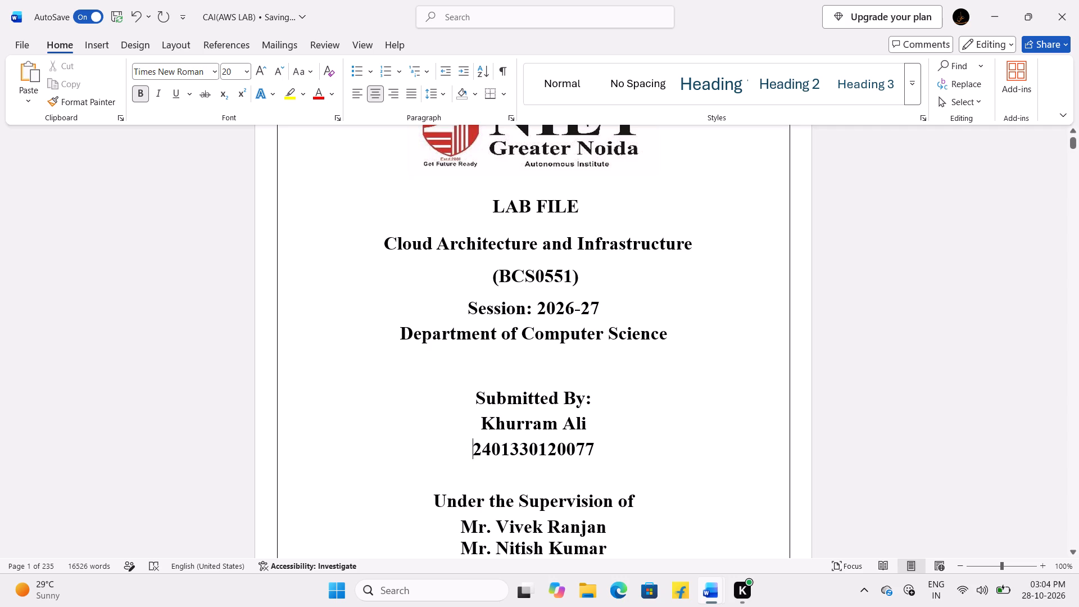
Enclose the student's name under Submitted By in square brackets.
{"action": "left_click", "coordinate": [483, 417]}
{"action": "key", "text": "shift+braceleft"}
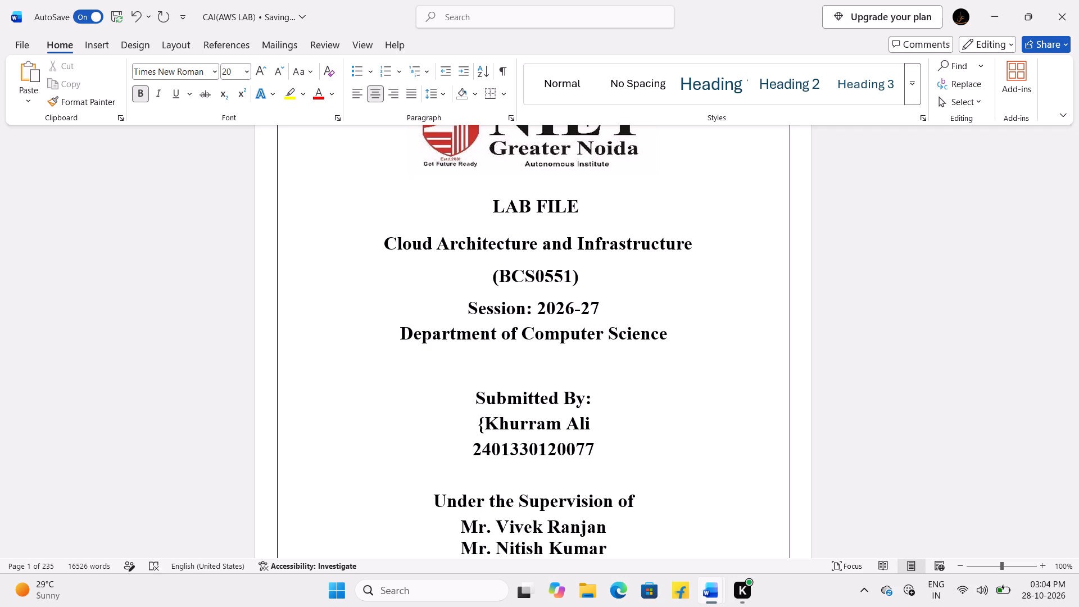
{"action": "key", "text": "BackSpace"}
{"action": "key", "text": "bracketleft"}
{"action": "key", "text": "Right"}
{"action": "key", "text": "Right"}
{"action": "key", "text": "Right"}
{"action": "key", "text": "Right"}
{"action": "key", "text": "Right"}
{"action": "key", "text": "Right"}
{"action": "key", "text": "Right"}
{"action": "key", "text": "Right"}
{"action": "key", "text": "Right"}
{"action": "key", "text": "Right"}
{"action": "key", "text": "Right"}
{"action": "key", "text": "Right"}
{"action": "key", "text": "Left"}
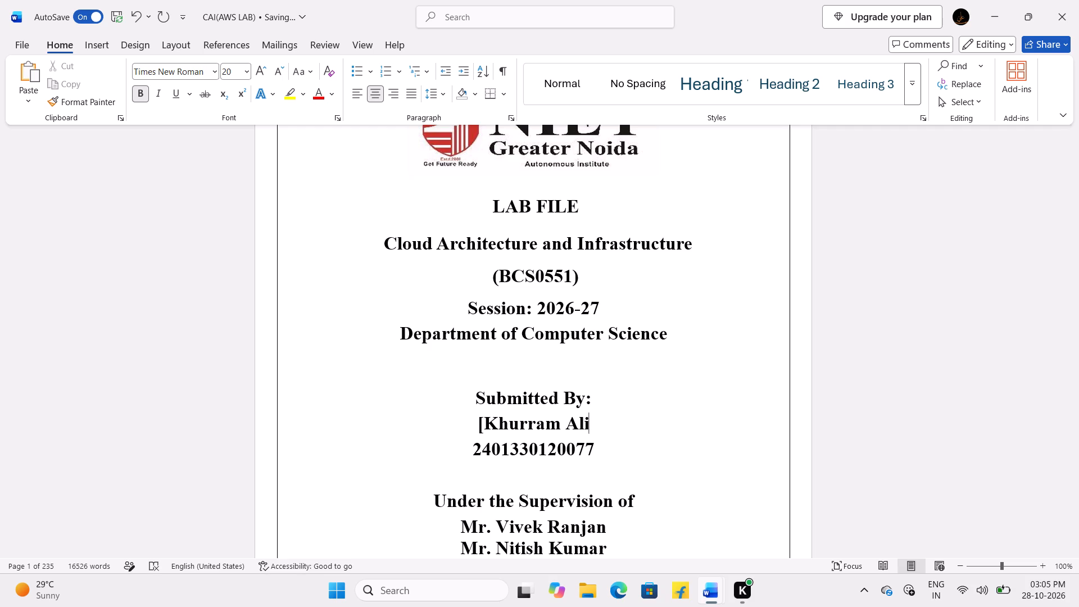
{"action": "key", "text": "bracketright"}
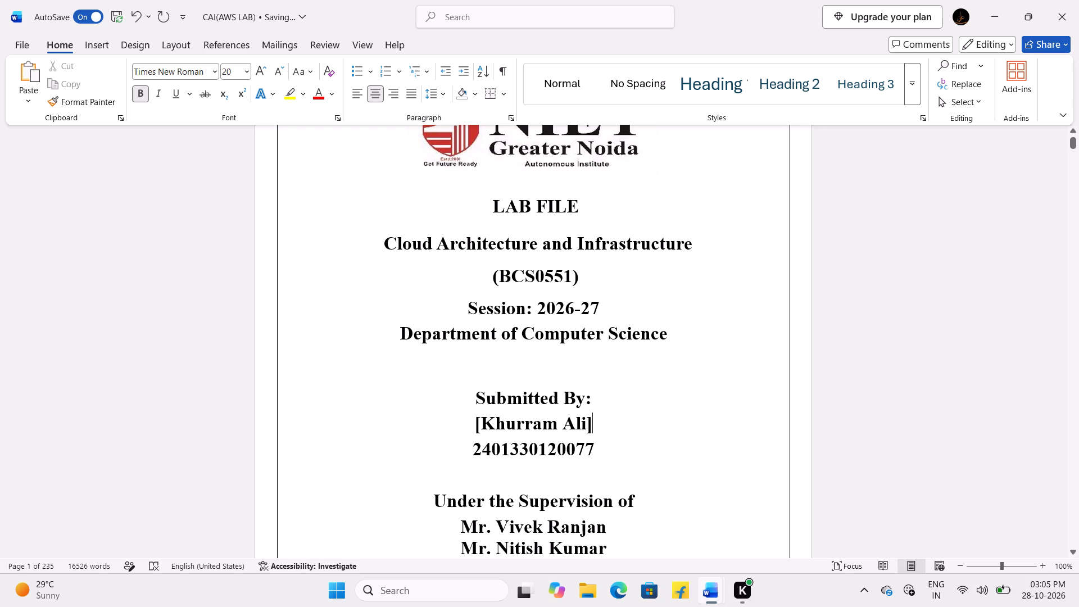
Add the label "Name: " inside the square brackets before the student's name.
{"action": "left_click", "coordinate": [480, 424]}
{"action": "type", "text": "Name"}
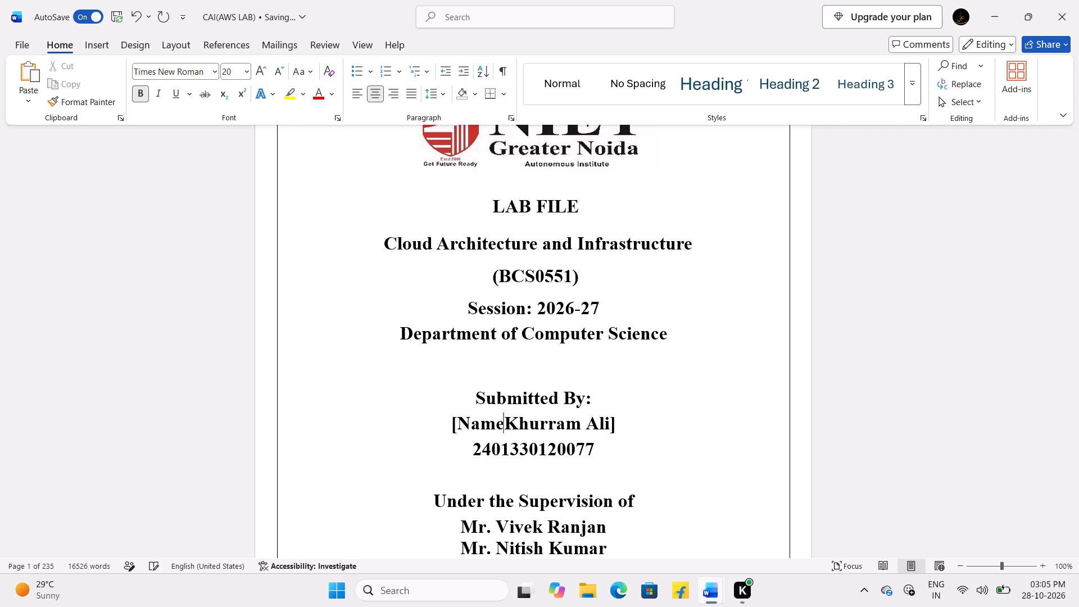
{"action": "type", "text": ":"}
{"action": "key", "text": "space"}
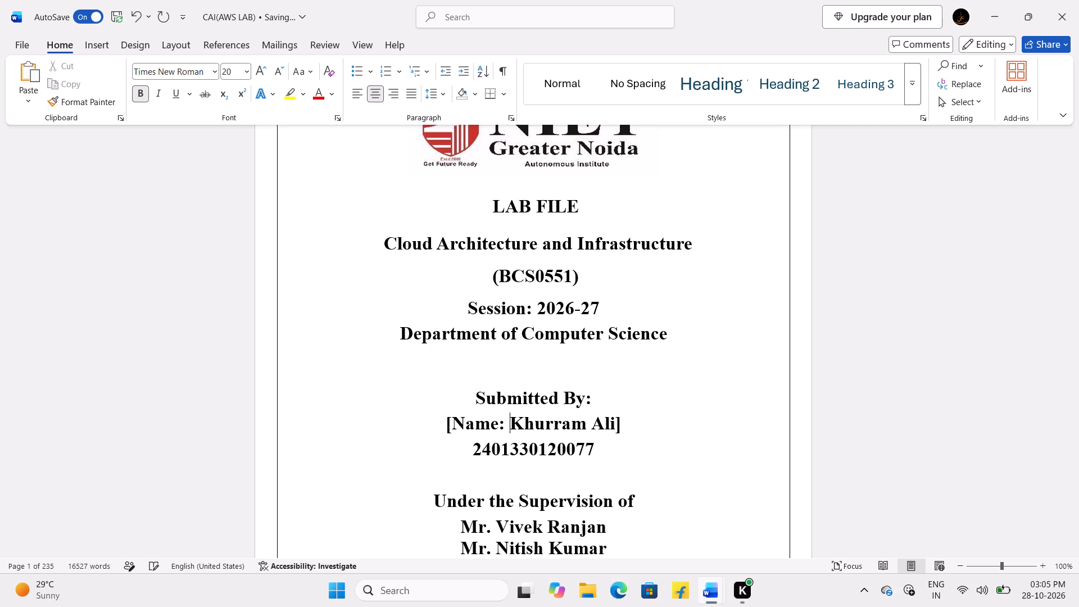
Add the label "Roll No: " before the student's roll number and enclose the whole line in square brackets.
{"action": "left_click", "coordinate": [473, 447]}
{"action": "key", "text": "bracketleft"}
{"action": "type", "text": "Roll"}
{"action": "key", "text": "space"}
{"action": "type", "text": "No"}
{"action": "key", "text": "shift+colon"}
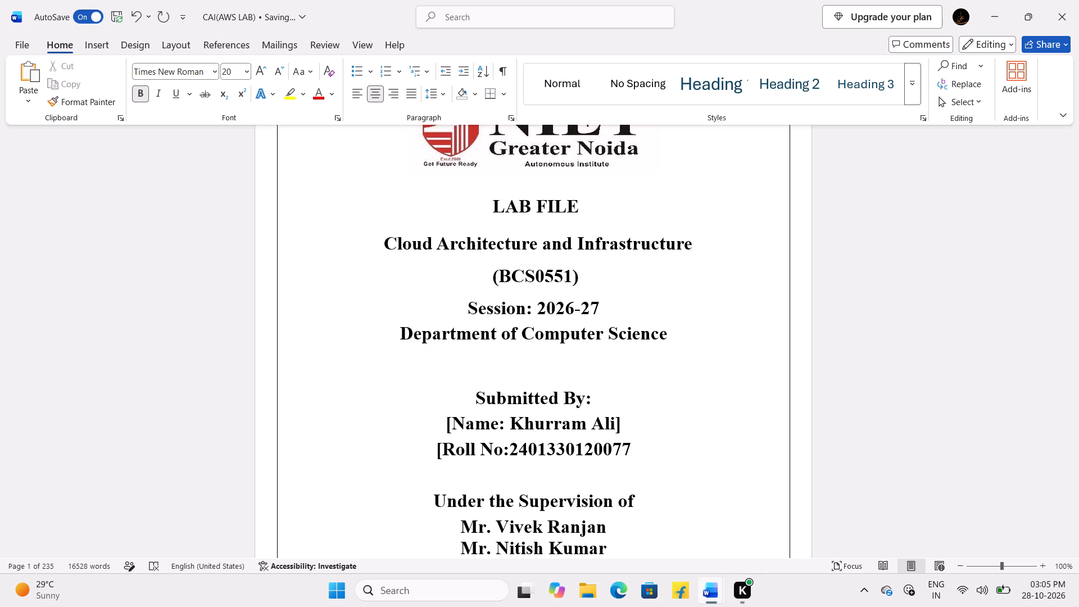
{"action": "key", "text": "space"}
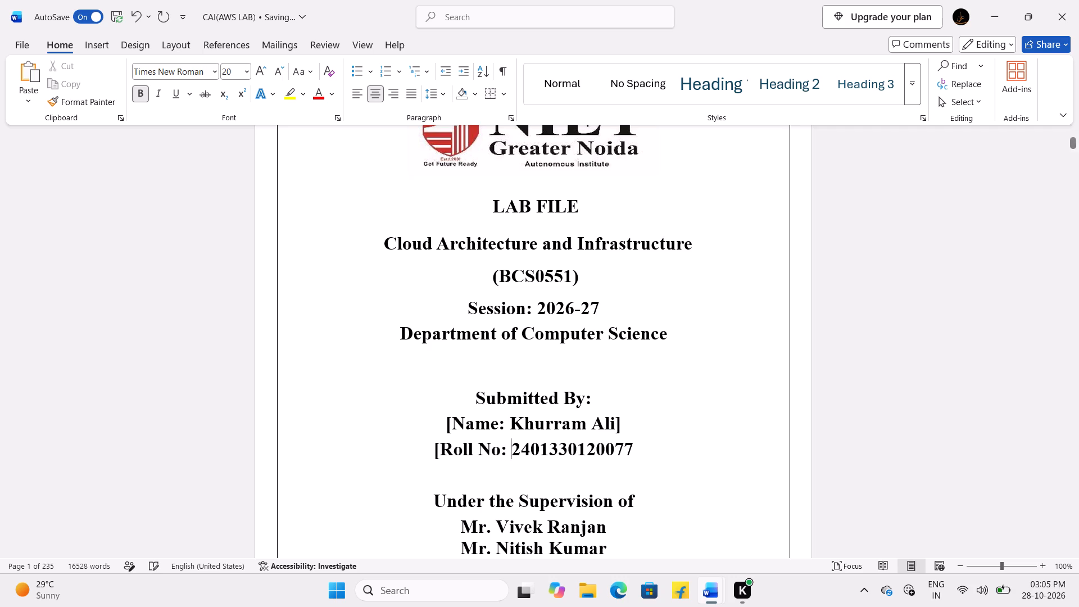
{"action": "left_click", "coordinate": [637, 451]}
{"action": "key", "text": "bracketright"}
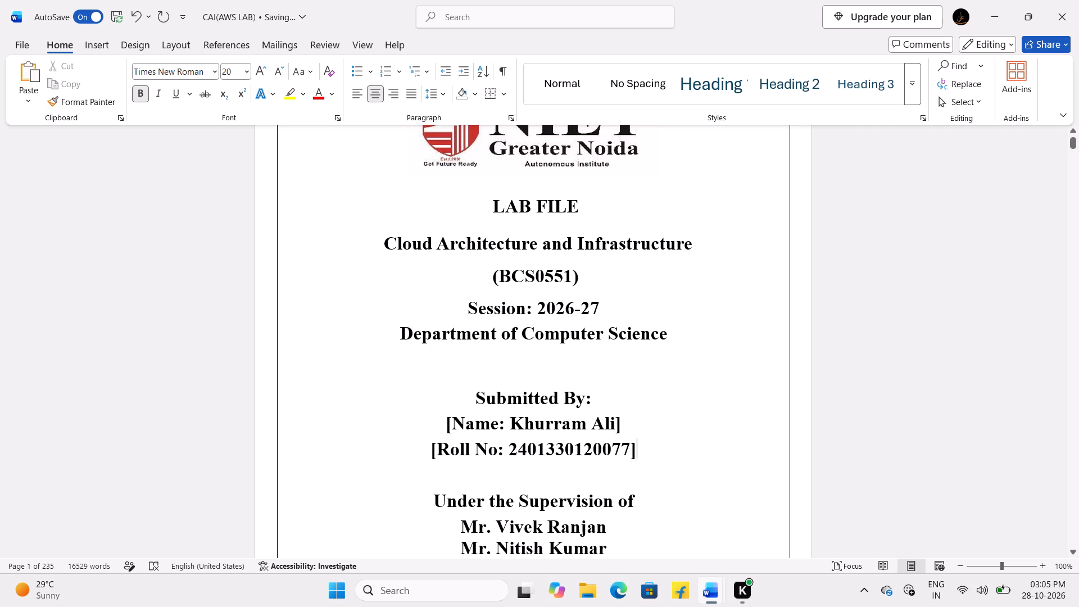
Delete extra blank lines between the supervisors' names and the institute address block on the cover.
{"action": "scroll", "coordinate": [497, 518], "scroll_direction": "down", "scroll_amount": 1}
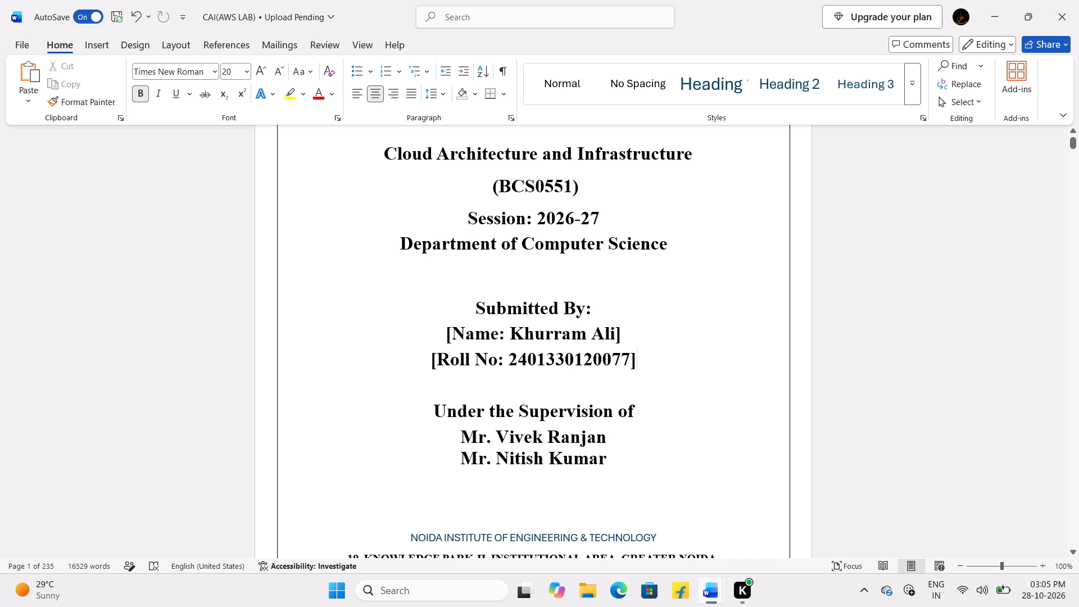
{"action": "scroll", "coordinate": [559, 496], "scroll_direction": "down", "scroll_amount": 2}
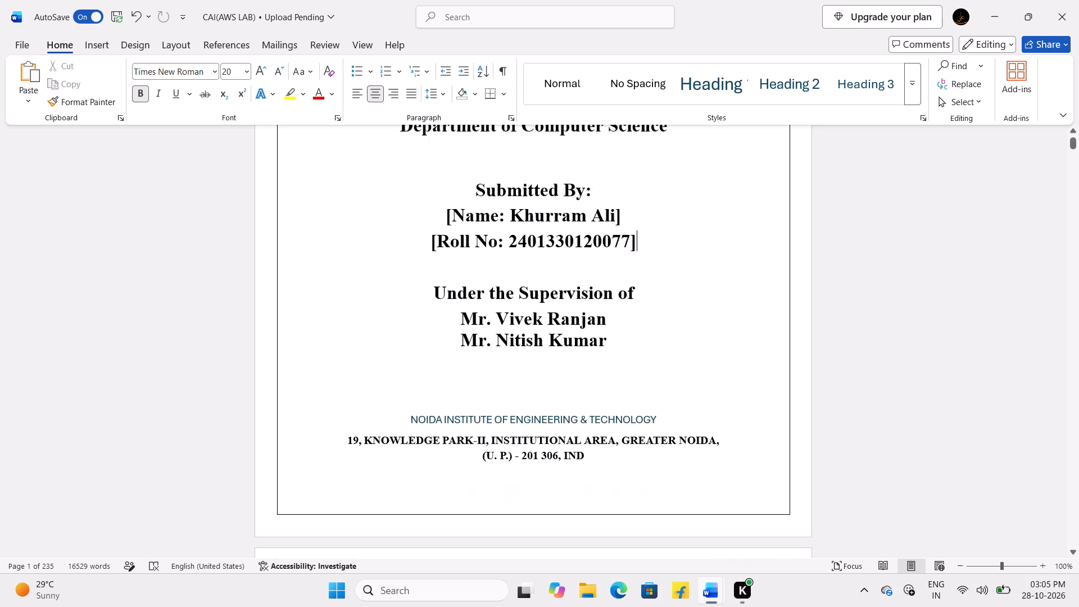
{"action": "scroll", "coordinate": [528, 425], "scroll_direction": "down", "scroll_amount": 3}
{"action": "scroll", "coordinate": [528, 425], "scroll_direction": "up", "scroll_amount": 4}
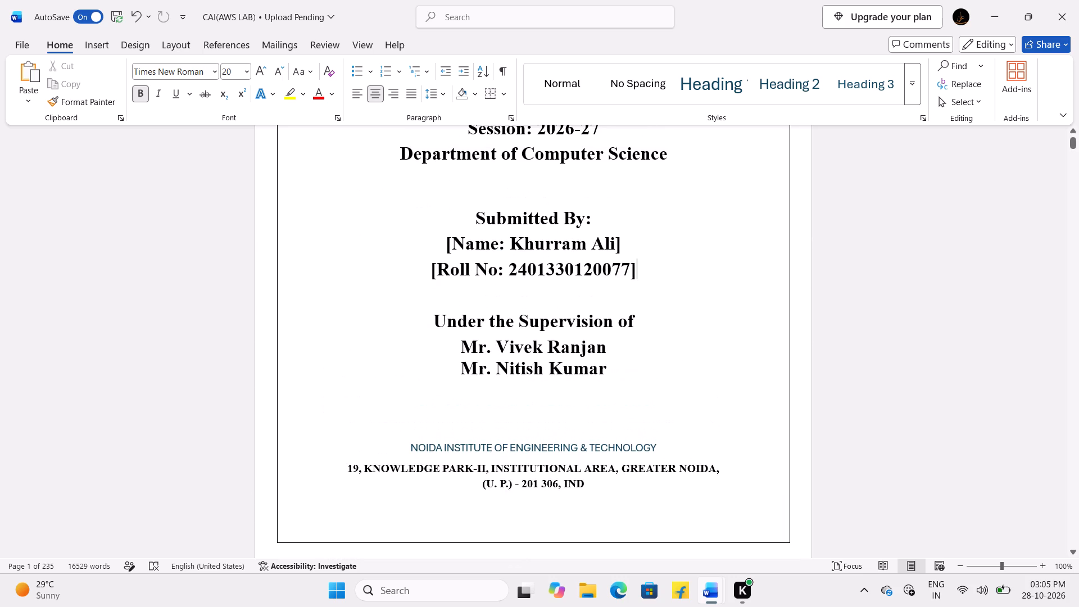
{"action": "left_click", "coordinate": [460, 418]}
{"action": "key", "text": "BackSpace"}
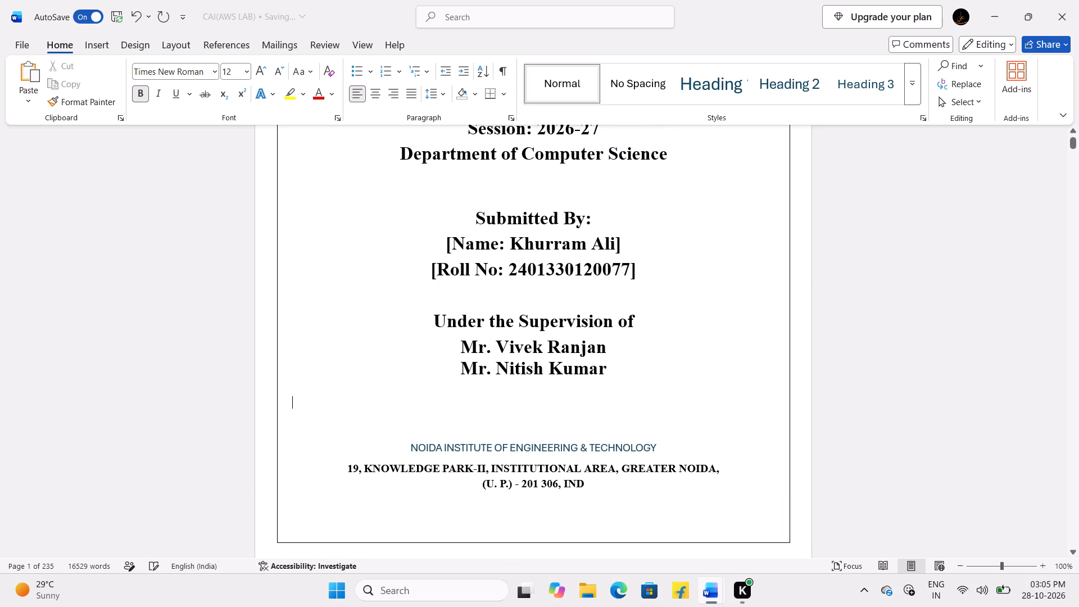
{"action": "key", "text": "BackSpace"}
{"action": "key", "text": "BackSpace"}
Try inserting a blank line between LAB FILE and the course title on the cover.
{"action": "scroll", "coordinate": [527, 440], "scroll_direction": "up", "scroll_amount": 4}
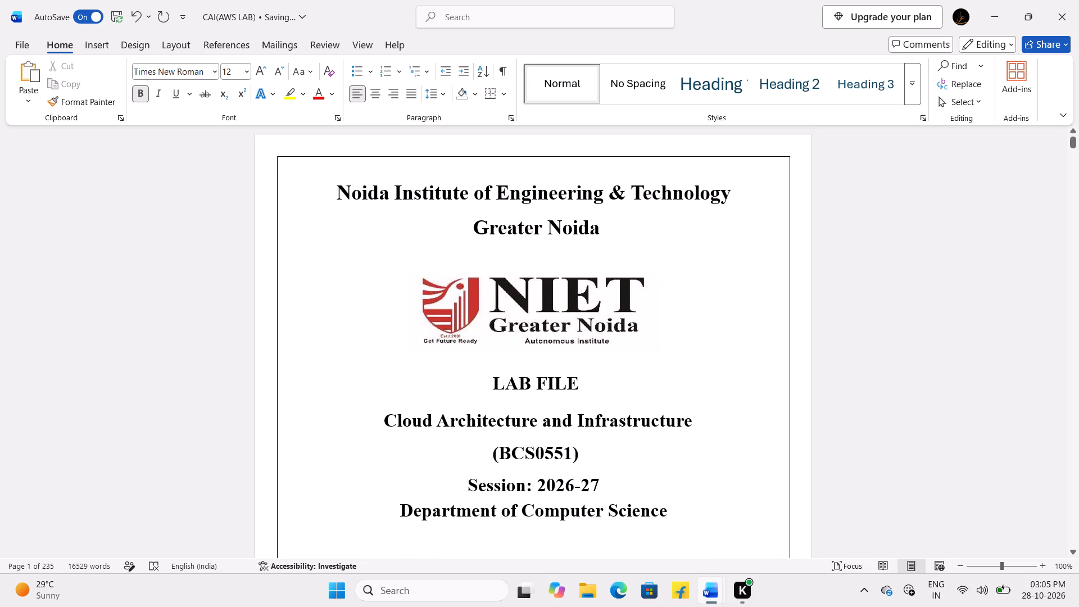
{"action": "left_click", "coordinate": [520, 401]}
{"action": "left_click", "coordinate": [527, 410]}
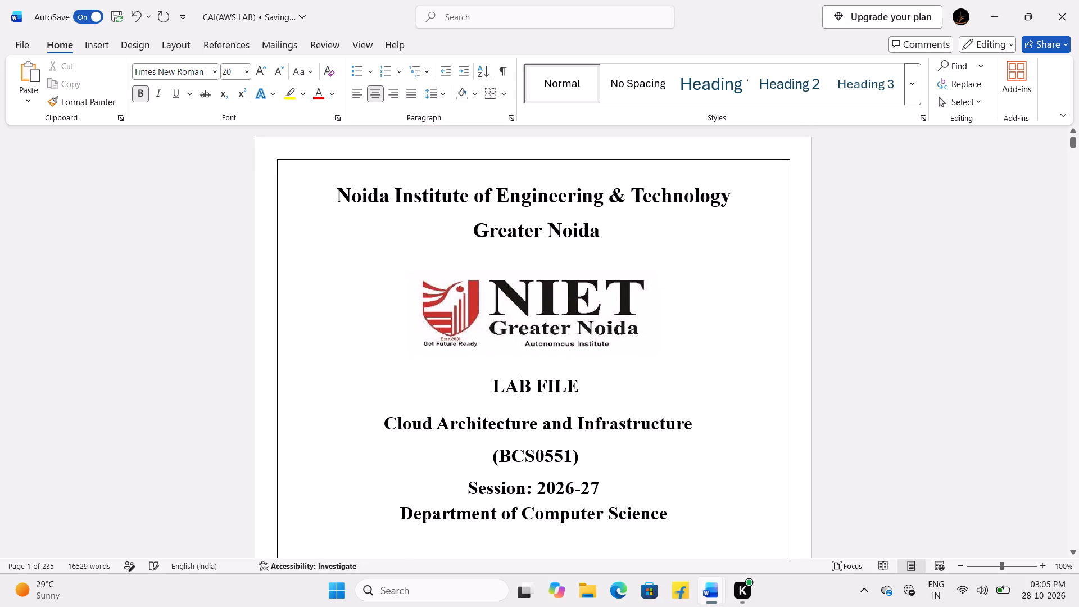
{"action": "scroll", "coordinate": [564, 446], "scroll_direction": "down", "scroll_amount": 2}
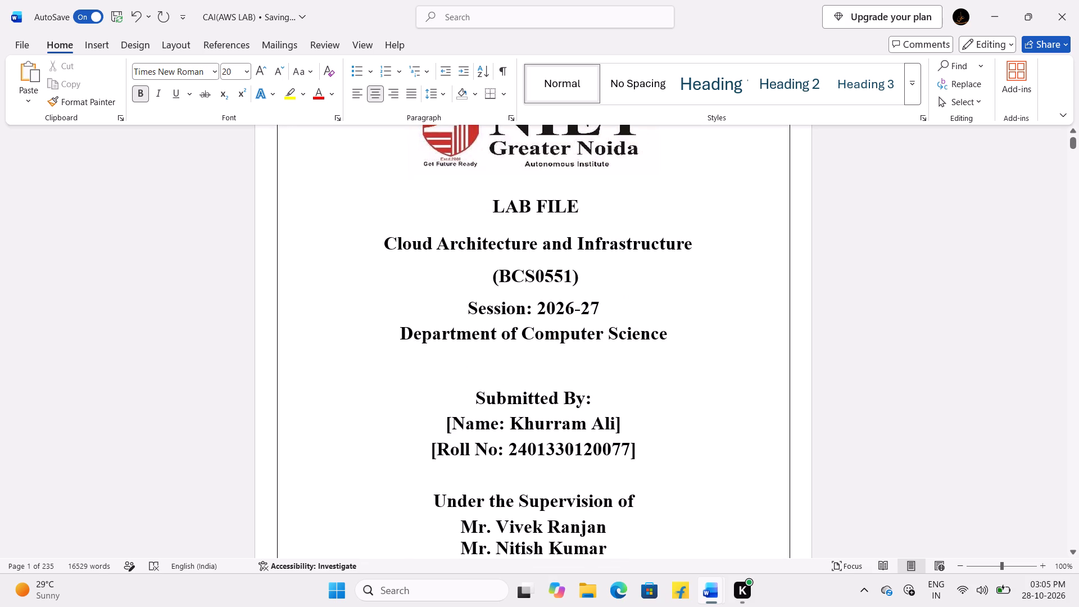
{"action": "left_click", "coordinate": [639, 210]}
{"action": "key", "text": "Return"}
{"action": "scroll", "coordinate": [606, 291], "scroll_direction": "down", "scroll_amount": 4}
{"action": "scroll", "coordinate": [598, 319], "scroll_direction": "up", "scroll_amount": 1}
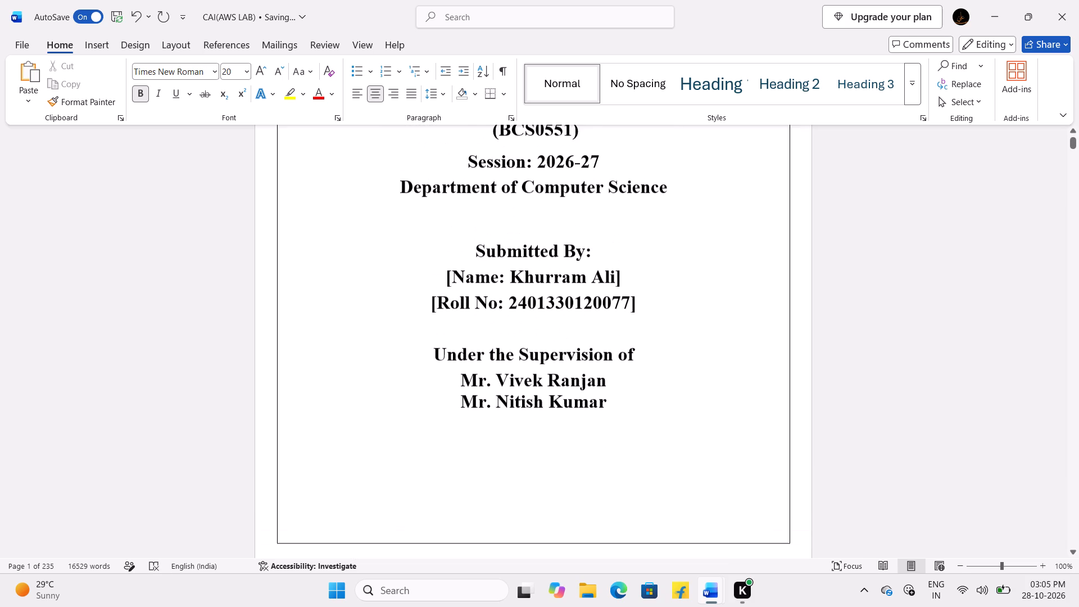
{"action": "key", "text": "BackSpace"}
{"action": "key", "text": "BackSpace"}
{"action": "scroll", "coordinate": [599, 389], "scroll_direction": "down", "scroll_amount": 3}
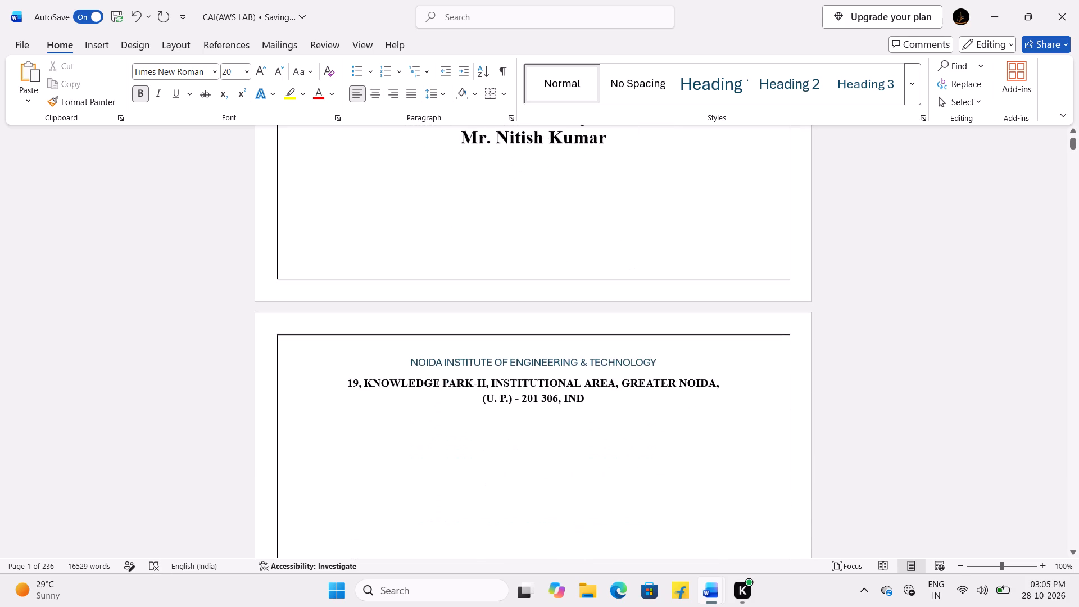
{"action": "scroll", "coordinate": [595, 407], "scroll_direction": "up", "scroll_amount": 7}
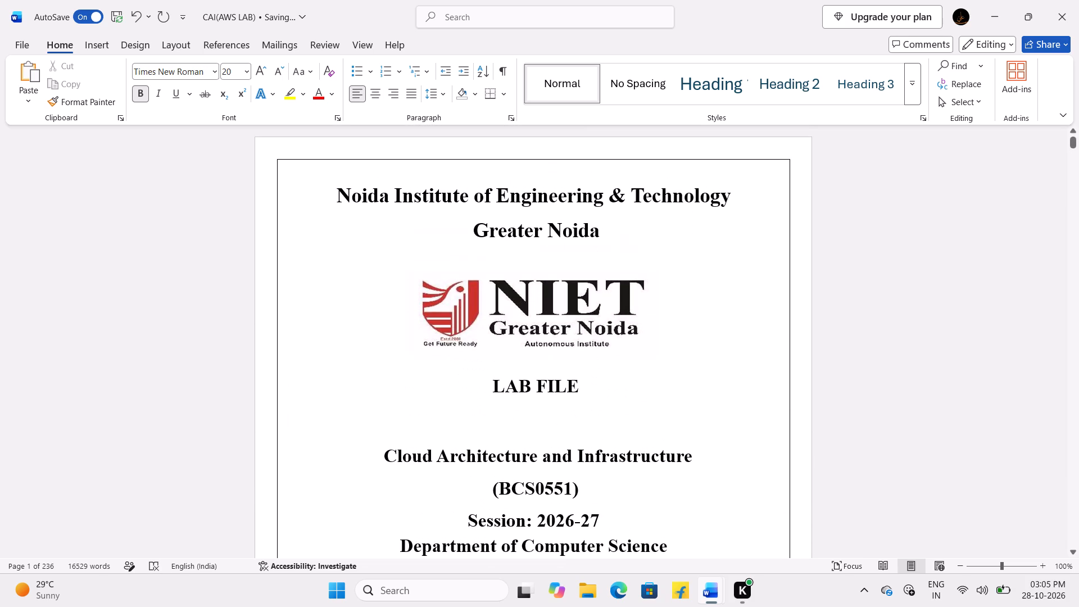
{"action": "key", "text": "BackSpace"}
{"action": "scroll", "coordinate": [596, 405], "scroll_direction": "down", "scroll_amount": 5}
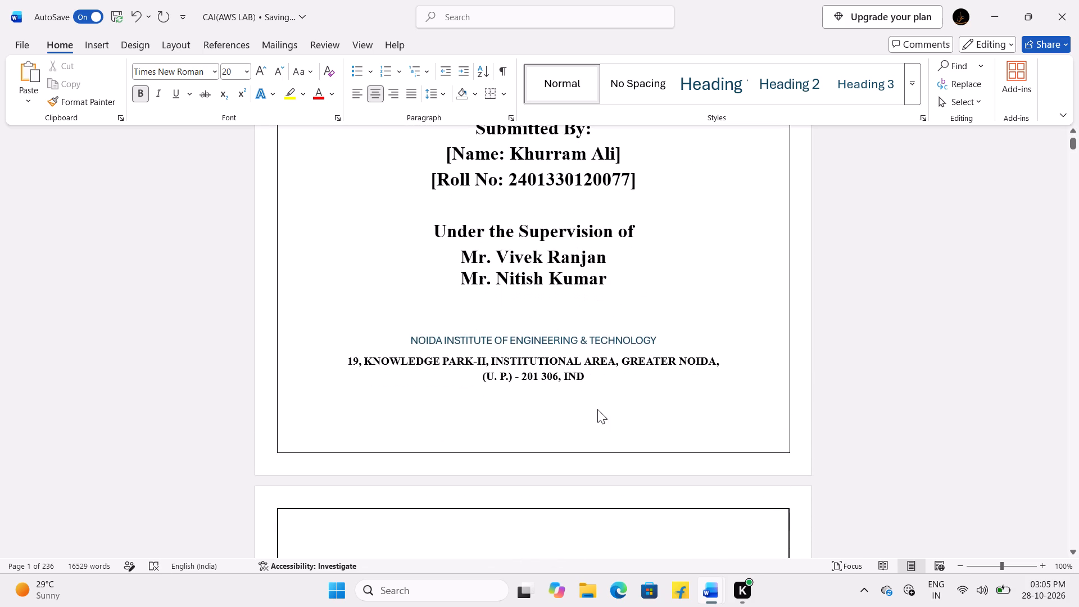
Examine the font size and formatting of the institute heading, LAB FILE and course title lines on the cover page.
{"action": "scroll", "coordinate": [597, 409], "scroll_direction": "up", "scroll_amount": 4}
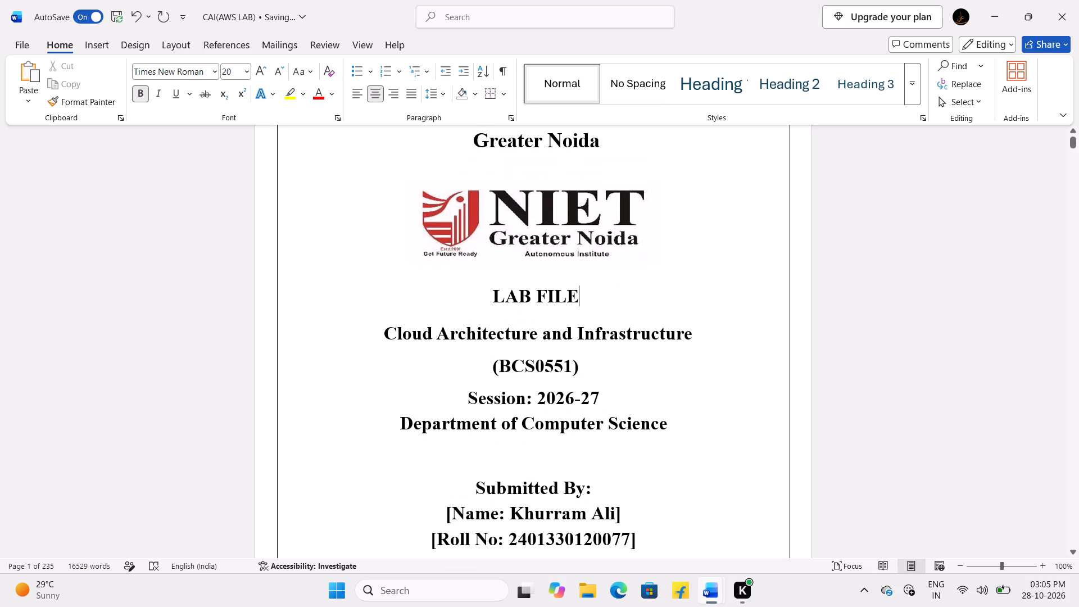
{"action": "scroll", "coordinate": [597, 409], "scroll_direction": "up", "scroll_amount": 3}
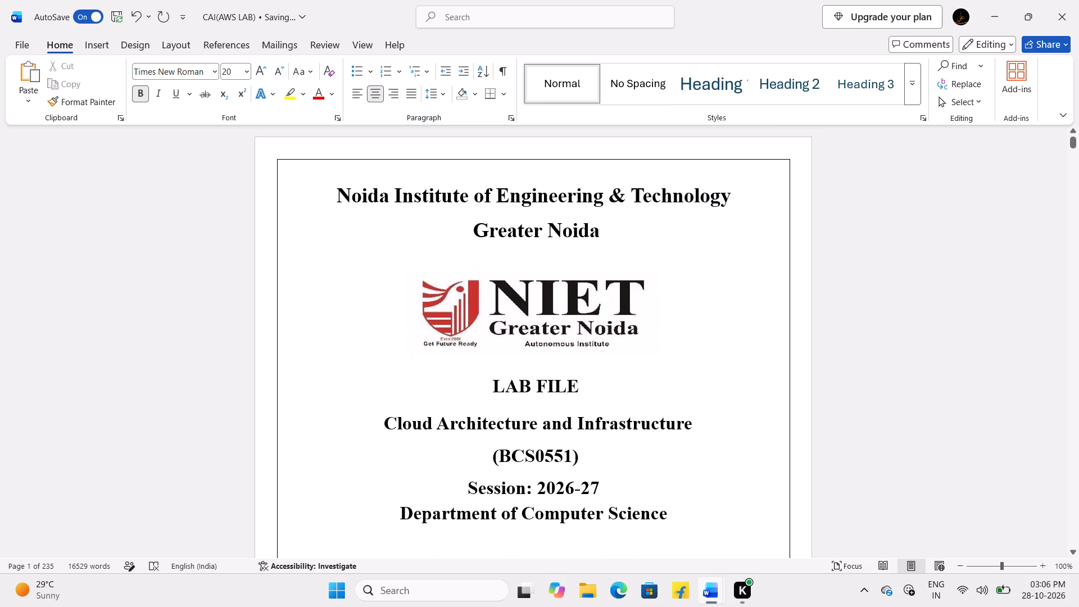
{"action": "scroll", "coordinate": [579, 309], "scroll_direction": "down", "scroll_amount": 1}
{"action": "scroll", "coordinate": [581, 351], "scroll_direction": "up", "scroll_amount": 2}
{"action": "left_click_drag", "start_coordinate": [330, 192], "coordinate": [591, 224]}
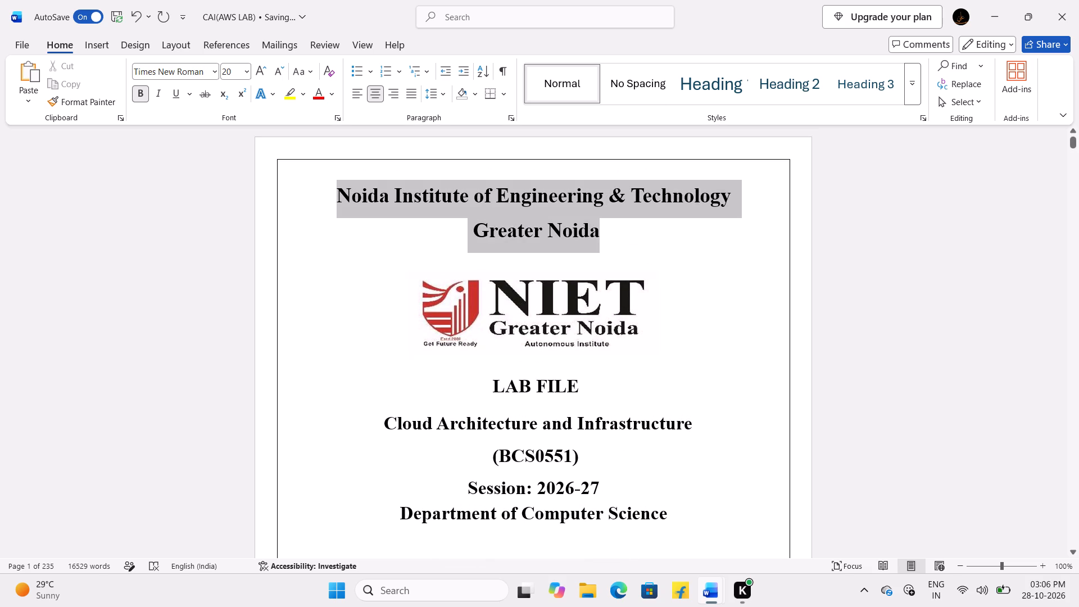
{"action": "left_click_drag", "start_coordinate": [591, 224], "coordinate": [595, 231]}
{"action": "left_click", "coordinate": [646, 384]}
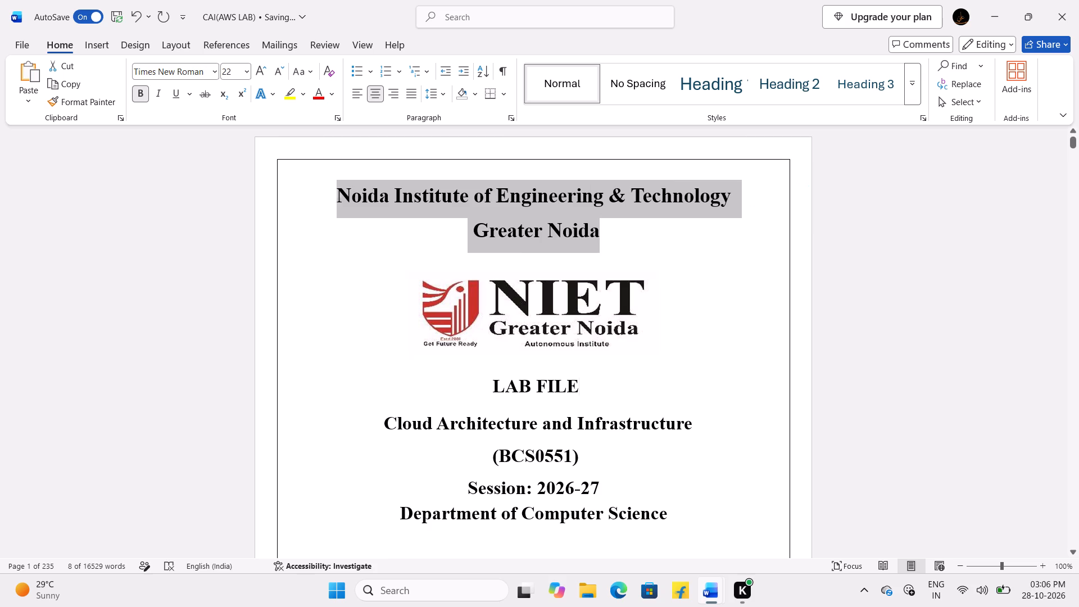
{"action": "left_click_drag", "start_coordinate": [477, 380], "coordinate": [591, 395]}
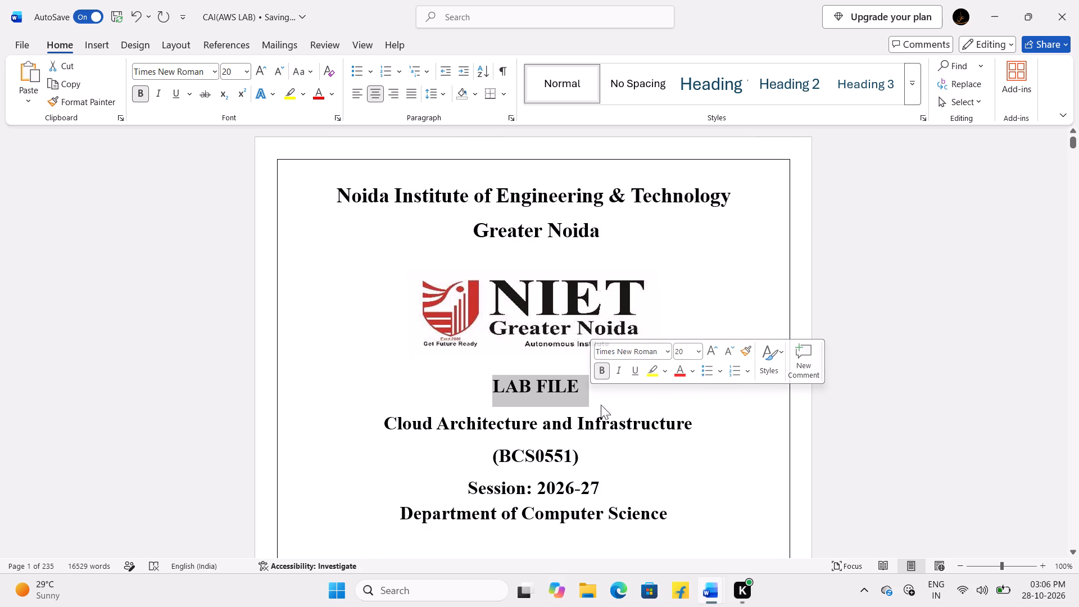
{"action": "left_click", "coordinate": [665, 419]}
{"action": "left_click_drag", "start_coordinate": [379, 414], "coordinate": [597, 450]}
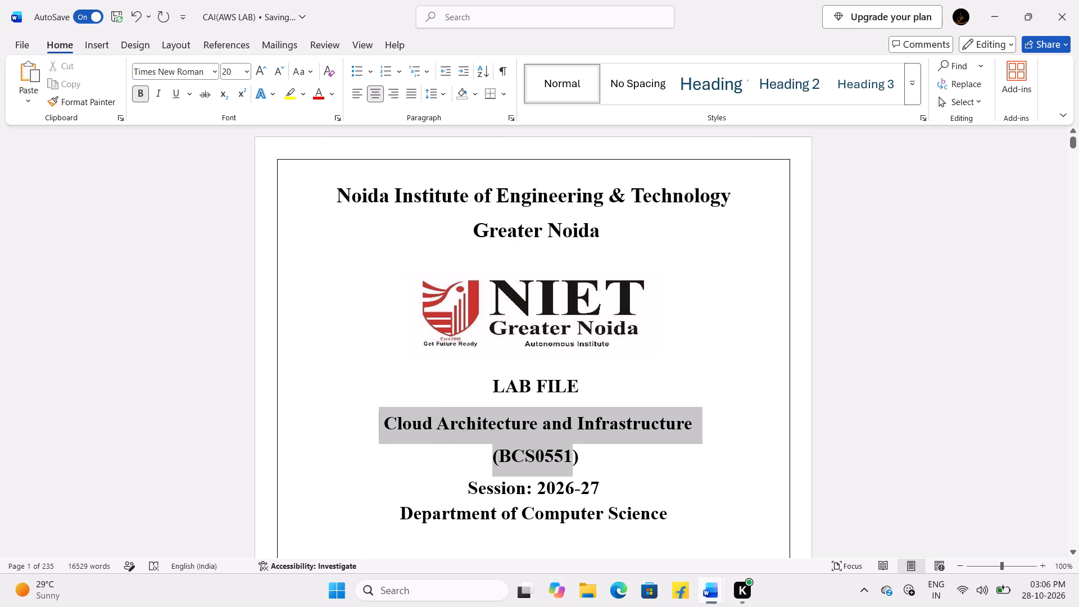
{"action": "left_click_drag", "start_coordinate": [597, 450], "coordinate": [644, 445]}
{"action": "left_click", "coordinate": [639, 475]}
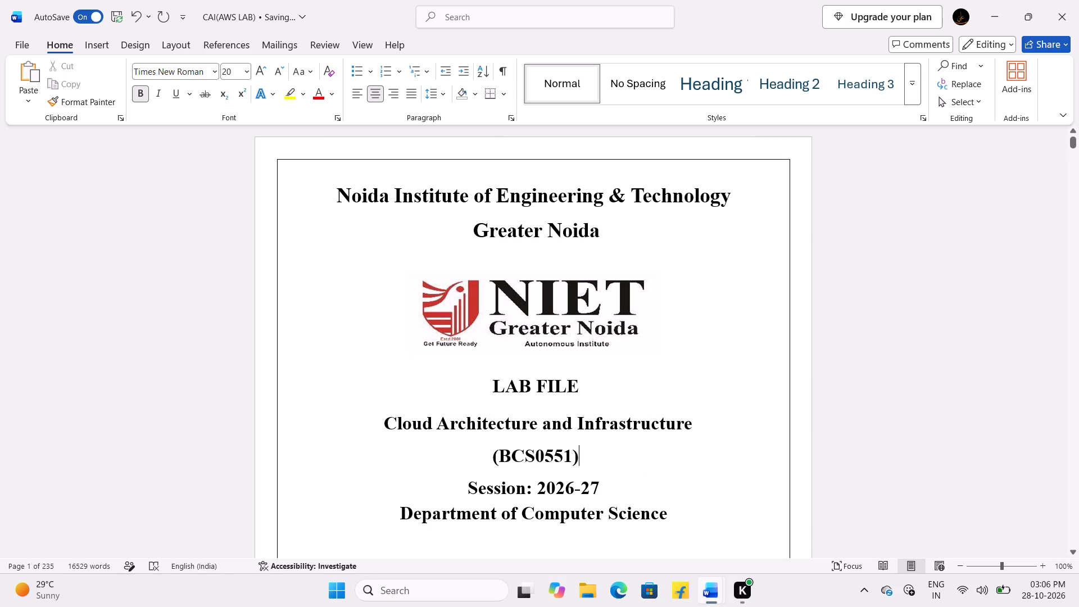
{"action": "left_click_drag", "start_coordinate": [327, 189], "coordinate": [595, 233]}
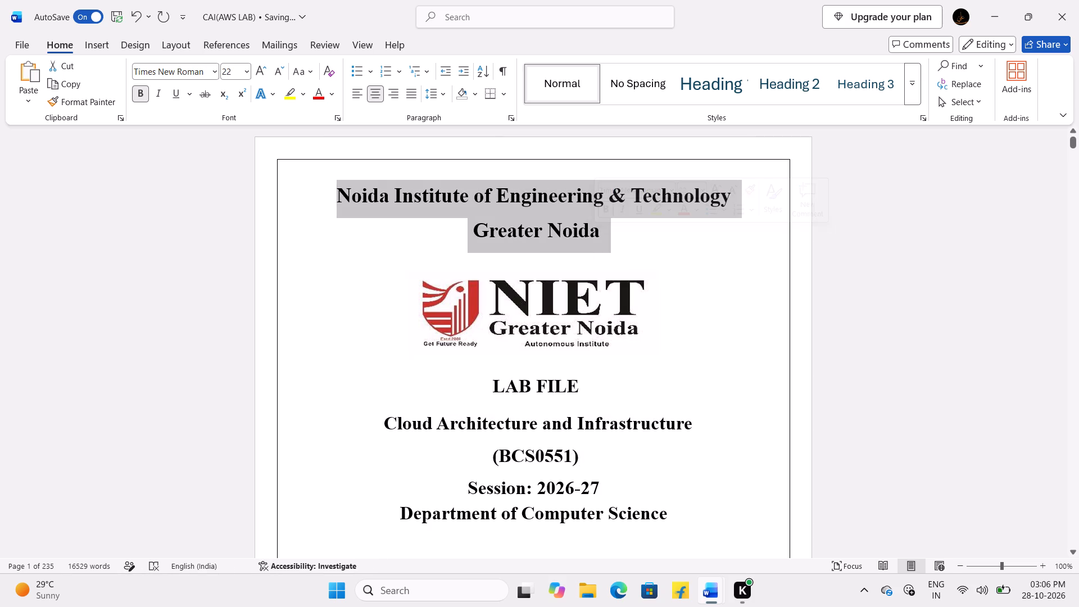
{"action": "left_click", "coordinate": [690, 295]}
{"action": "left_click_drag", "start_coordinate": [480, 372], "coordinate": [597, 386]}
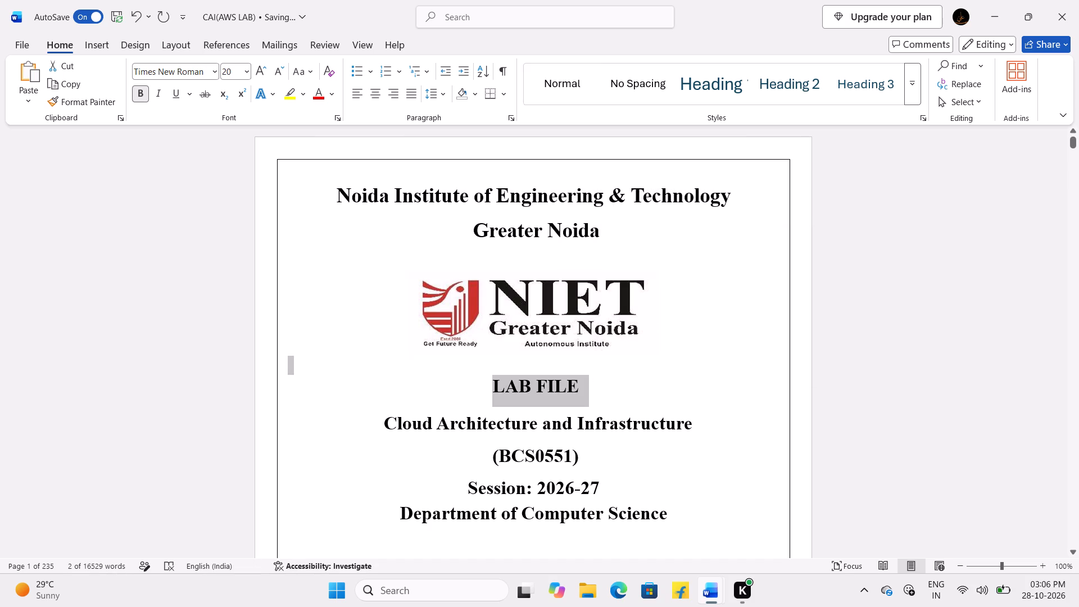
{"action": "left_click", "coordinate": [366, 409]}
{"action": "left_click_drag", "start_coordinate": [367, 409], "coordinate": [647, 451]}
{"action": "left_click", "coordinate": [645, 465]}
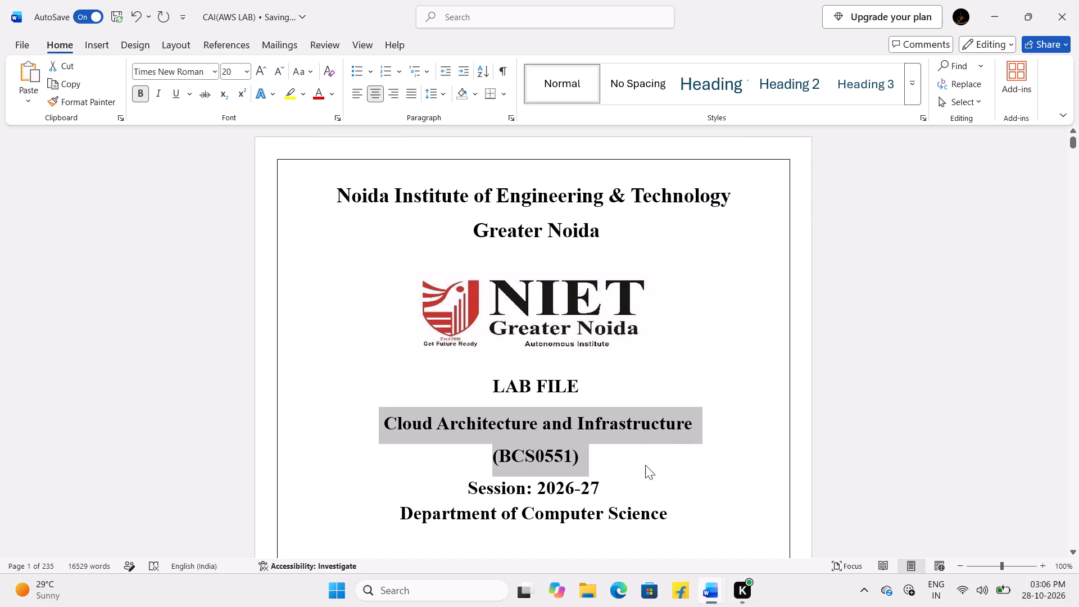
Examine the formatting of the session, department, Submitted By and supervision lines on the cover page.
{"action": "scroll", "coordinate": [571, 483], "scroll_direction": "down", "scroll_amount": 1}
{"action": "left_click_drag", "start_coordinate": [461, 396], "coordinate": [647, 396]}
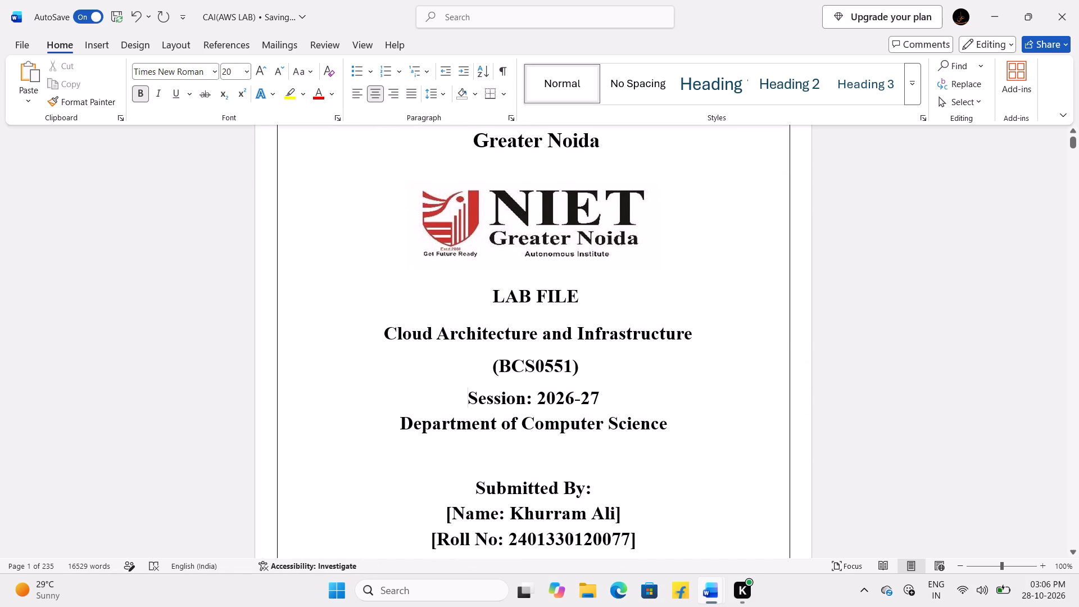
{"action": "left_click_drag", "start_coordinate": [647, 396], "coordinate": [682, 396]}
{"action": "left_click", "coordinate": [675, 436]}
{"action": "left_click_drag", "start_coordinate": [380, 416], "coordinate": [497, 433]}
{"action": "left_click_drag", "start_coordinate": [497, 433], "coordinate": [672, 431]}
{"action": "left_click", "coordinate": [656, 459]}
{"action": "scroll", "coordinate": [637, 481], "scroll_direction": "down", "scroll_amount": 2}
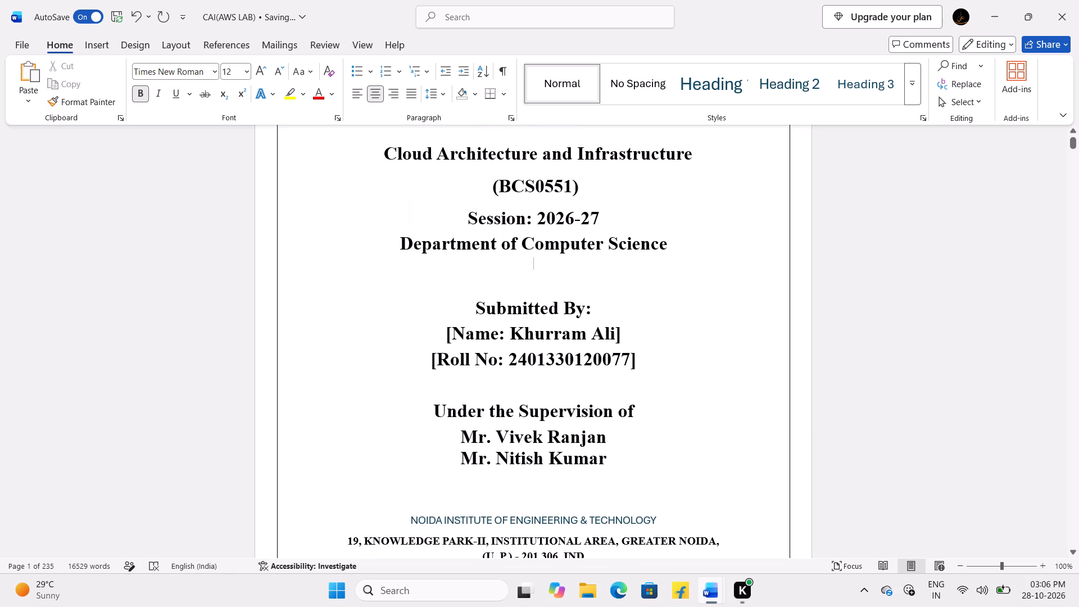
{"action": "left_click_drag", "start_coordinate": [455, 286], "coordinate": [600, 358]}
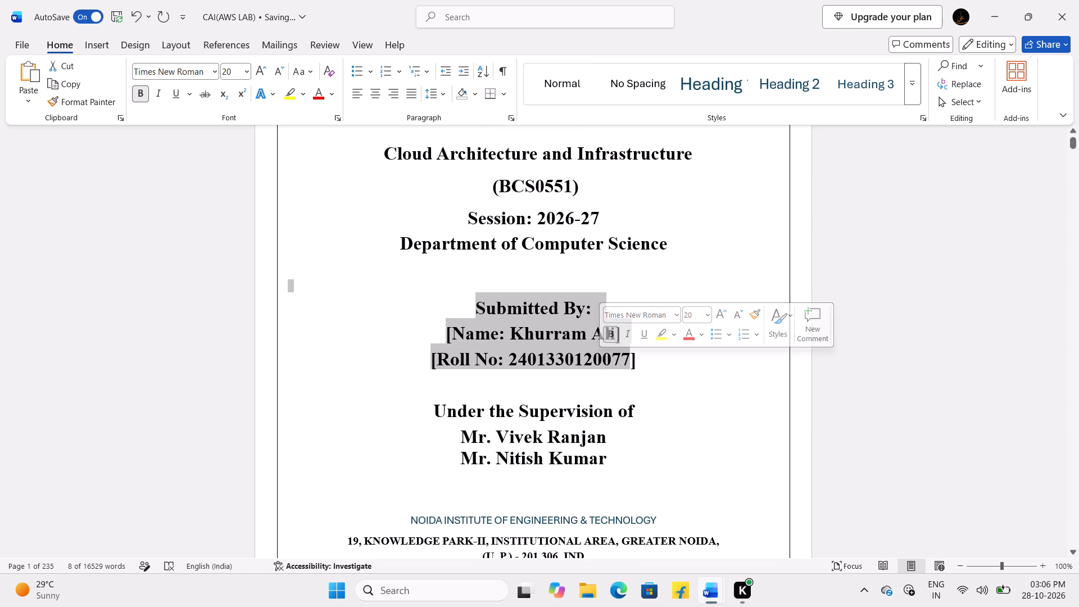
{"action": "left_click", "coordinate": [637, 377]}
{"action": "left_click_drag", "start_coordinate": [423, 406], "coordinate": [643, 464]}
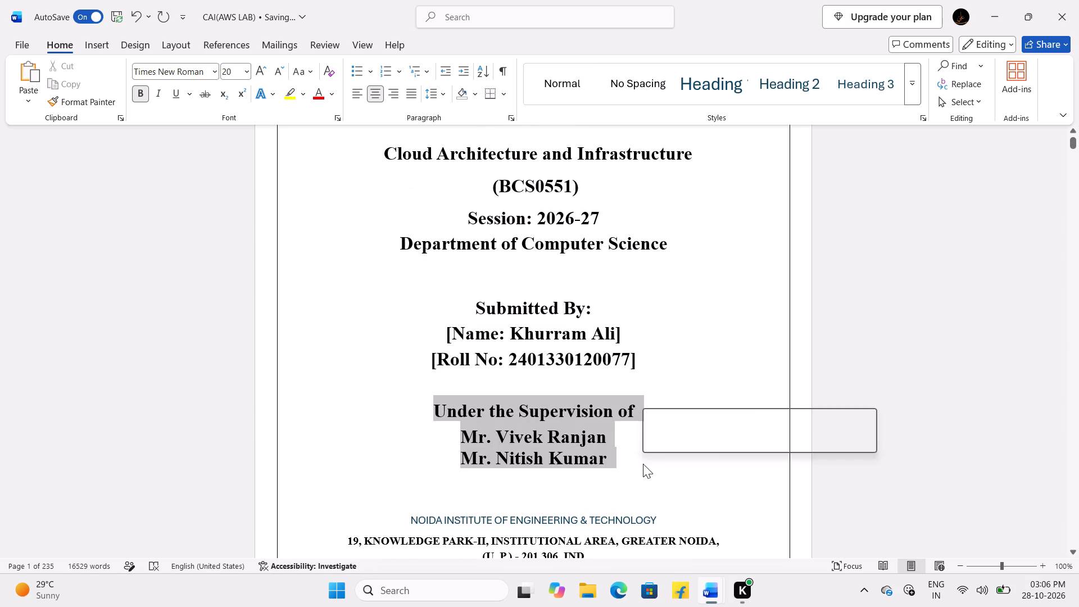
{"action": "left_click", "coordinate": [655, 477]}
{"action": "scroll", "coordinate": [547, 513], "scroll_direction": "down", "scroll_amount": 2}
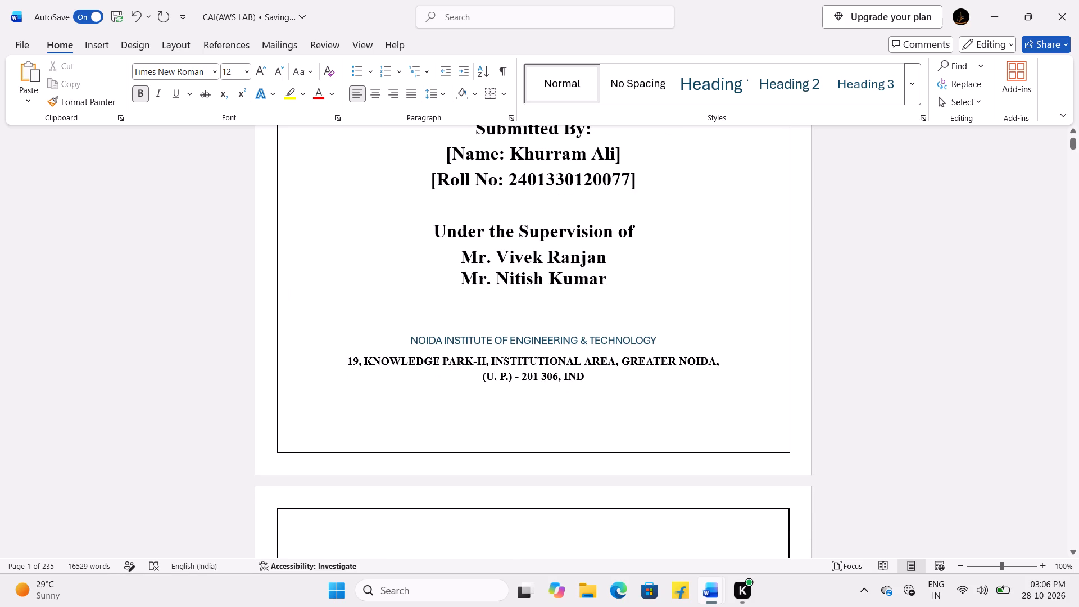
Increase the font size of the NOIDA INSTITUTE OF ENGINEERING & TECHNOLOGY line above the address to 14.
{"action": "left_click_drag", "start_coordinate": [410, 336], "coordinate": [638, 342]}
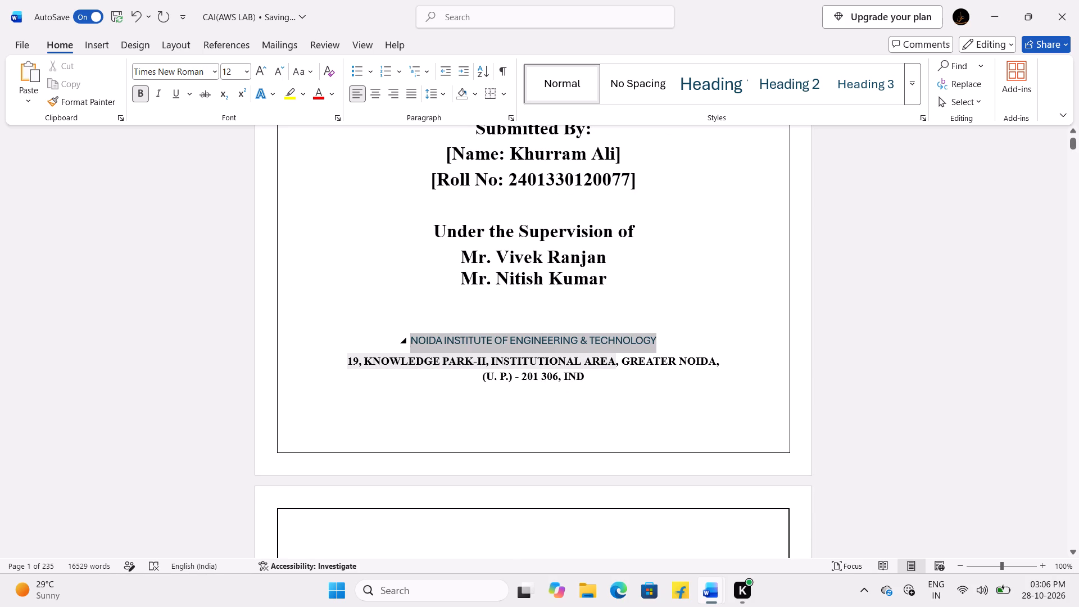
{"action": "left_click_drag", "start_coordinate": [638, 342], "coordinate": [655, 337]}
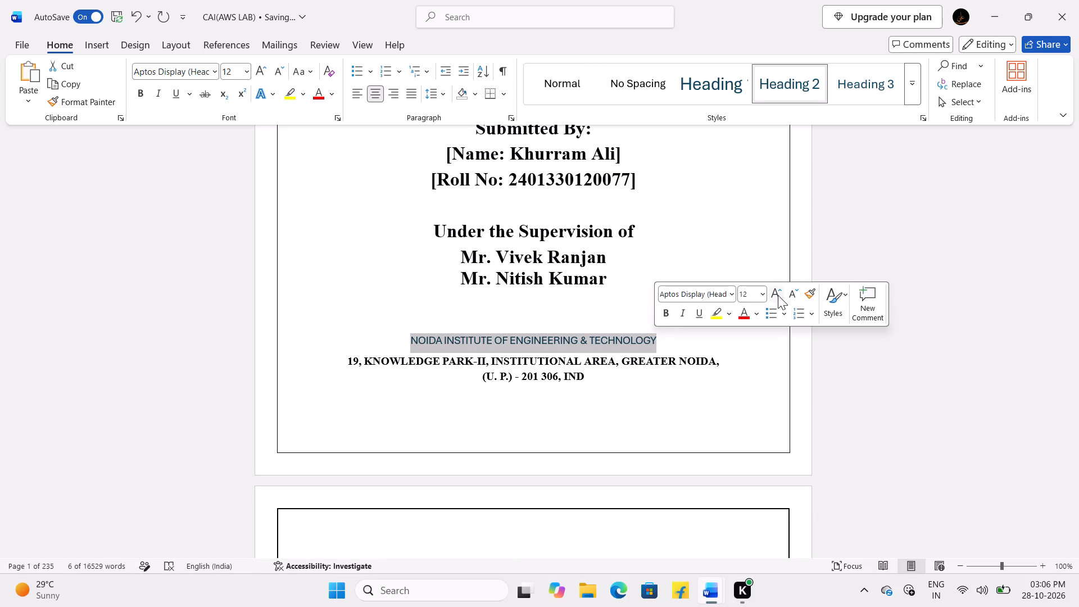
{"action": "left_click", "coordinate": [778, 295]}
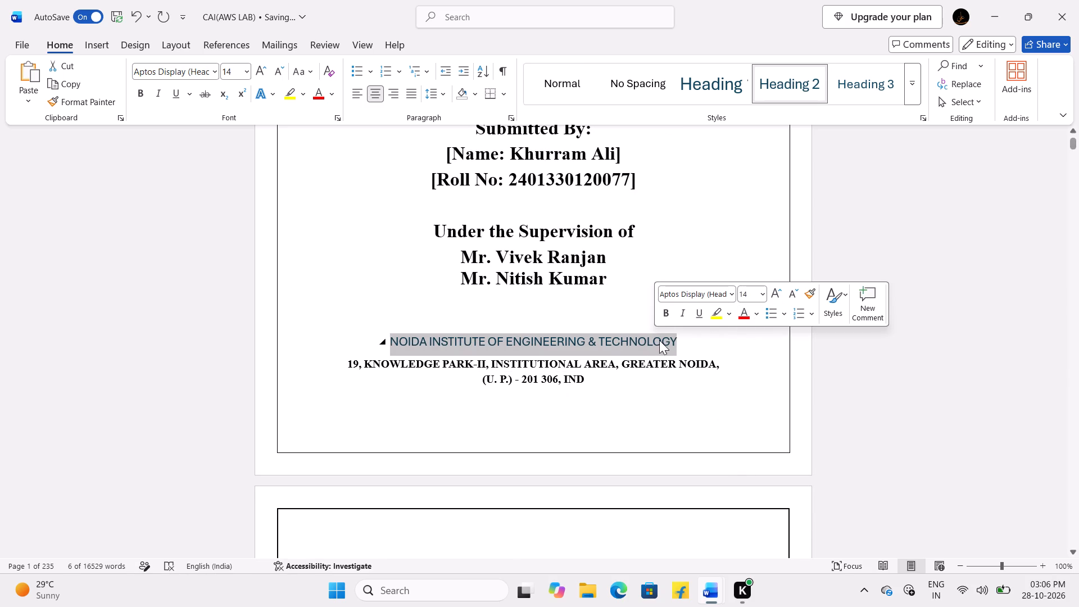
Set the font colour of the institute name line above the address to black.
{"action": "left_click", "coordinate": [743, 316]}
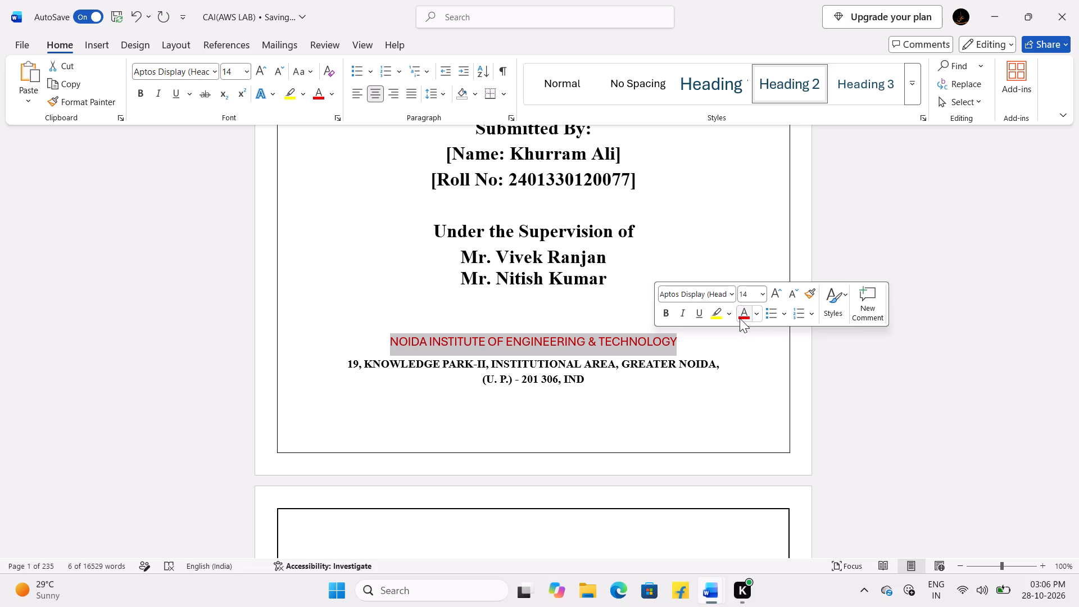
{"action": "left_click", "coordinate": [740, 318]}
{"action": "left_click", "coordinate": [758, 315]}
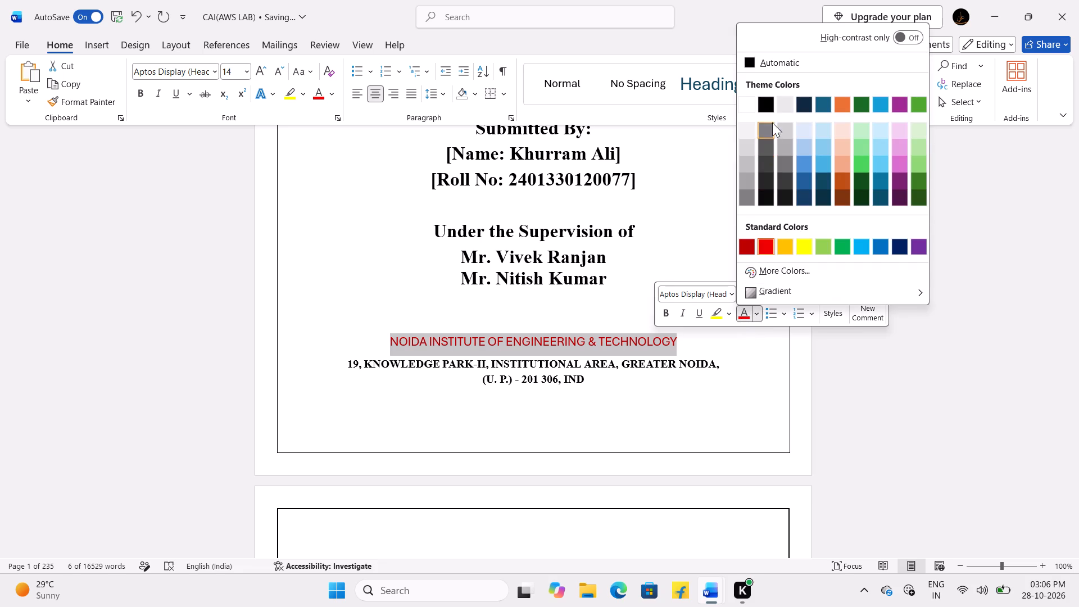
{"action": "left_click", "coordinate": [767, 109]}
{"action": "left_click", "coordinate": [707, 350]}
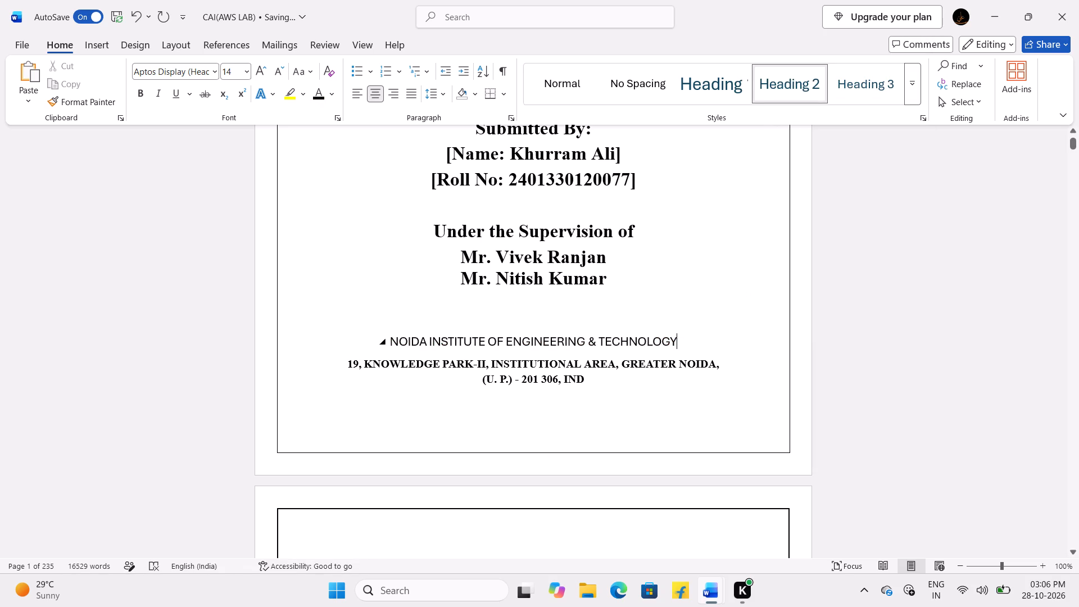
Change the font of the institute name line above the address to Times New Roman.
{"action": "left_click_drag", "start_coordinate": [681, 343], "coordinate": [415, 338]}
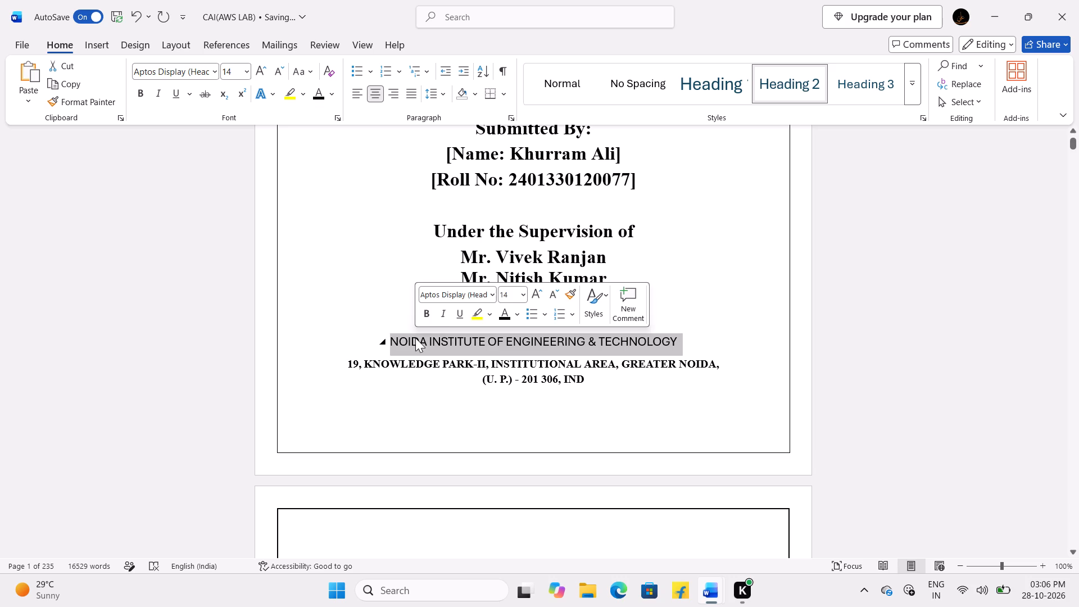
{"action": "left_click", "coordinate": [491, 294]}
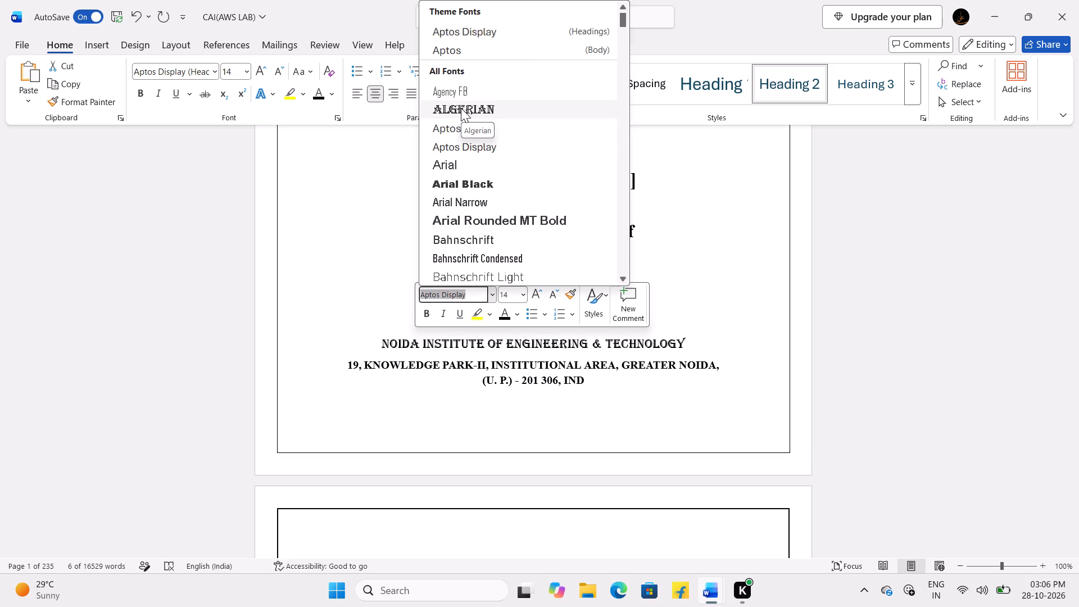
{"action": "scroll", "coordinate": [466, 189], "scroll_direction": "up", "scroll_amount": 2}
{"action": "scroll", "coordinate": [467, 180], "scroll_direction": "down", "scroll_amount": 5}
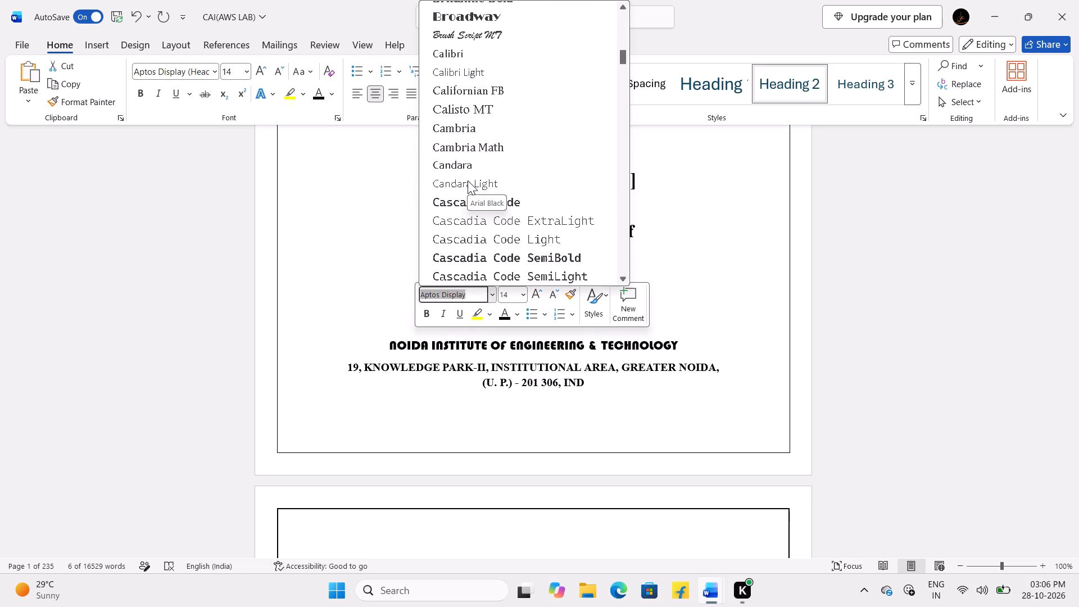
{"action": "scroll", "coordinate": [468, 180], "scroll_direction": "down", "scroll_amount": 8}
{"action": "scroll", "coordinate": [468, 182], "scroll_direction": "up", "scroll_amount": 16}
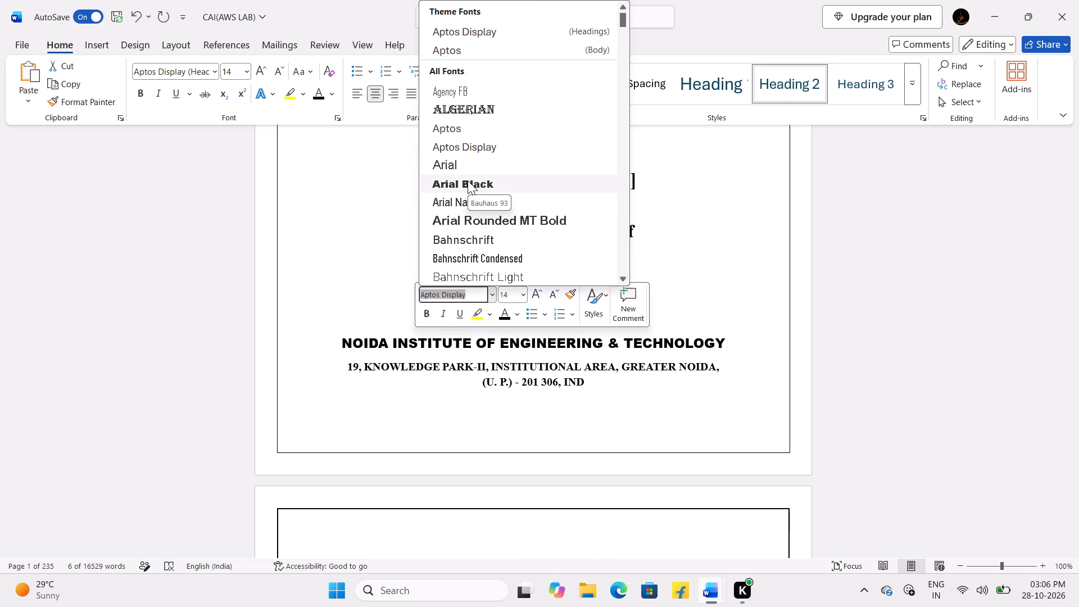
{"action": "scroll", "coordinate": [468, 180], "scroll_direction": "up", "scroll_amount": 4}
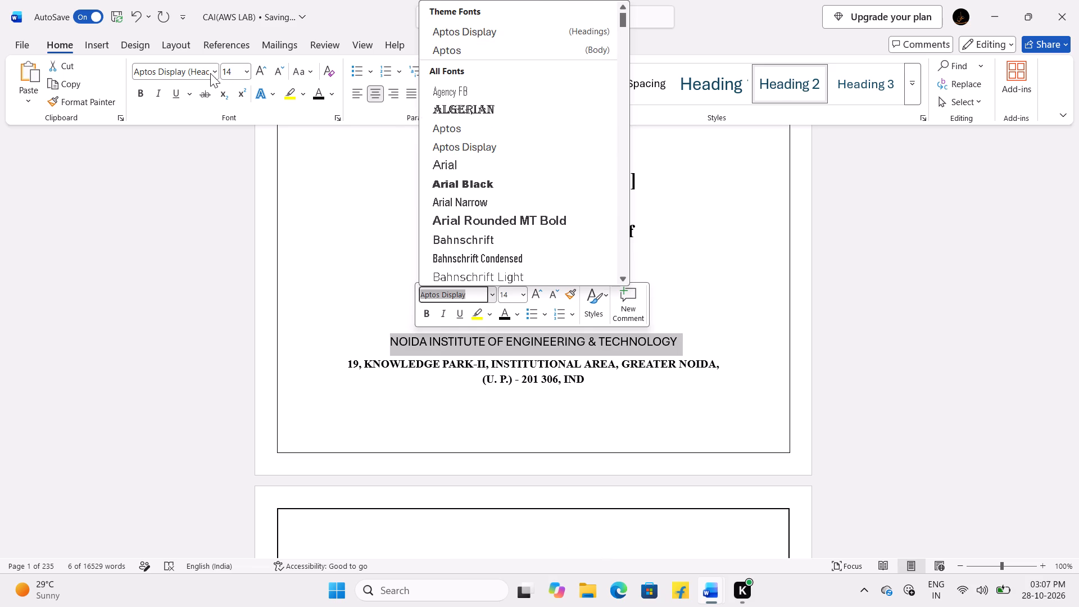
{"action": "left_click", "coordinate": [205, 72]}
{"action": "left_click", "coordinate": [213, 73]}
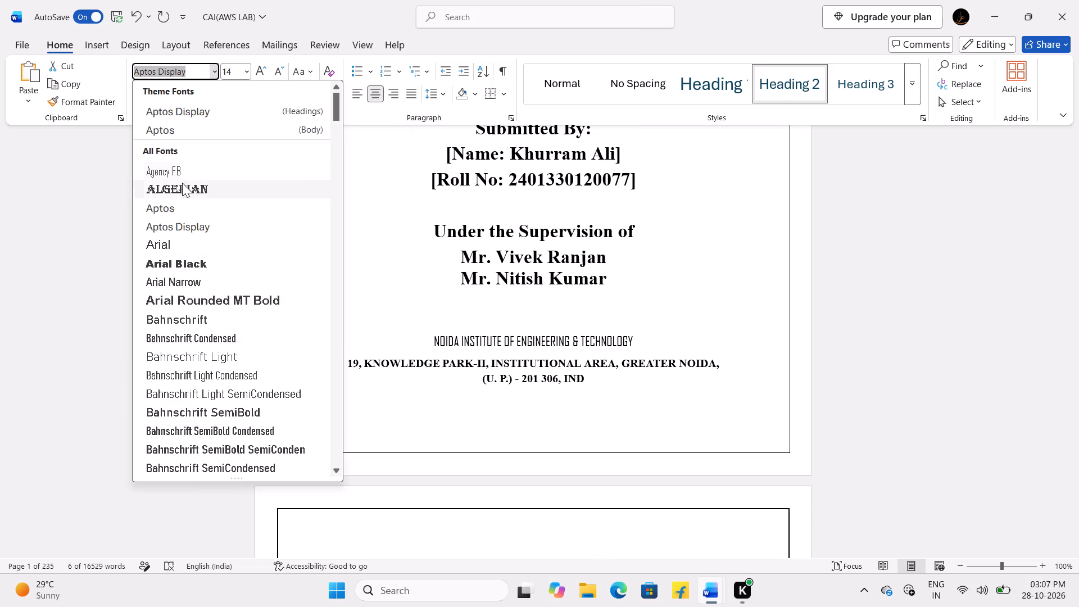
{"action": "key", "text": "BackSpace"}
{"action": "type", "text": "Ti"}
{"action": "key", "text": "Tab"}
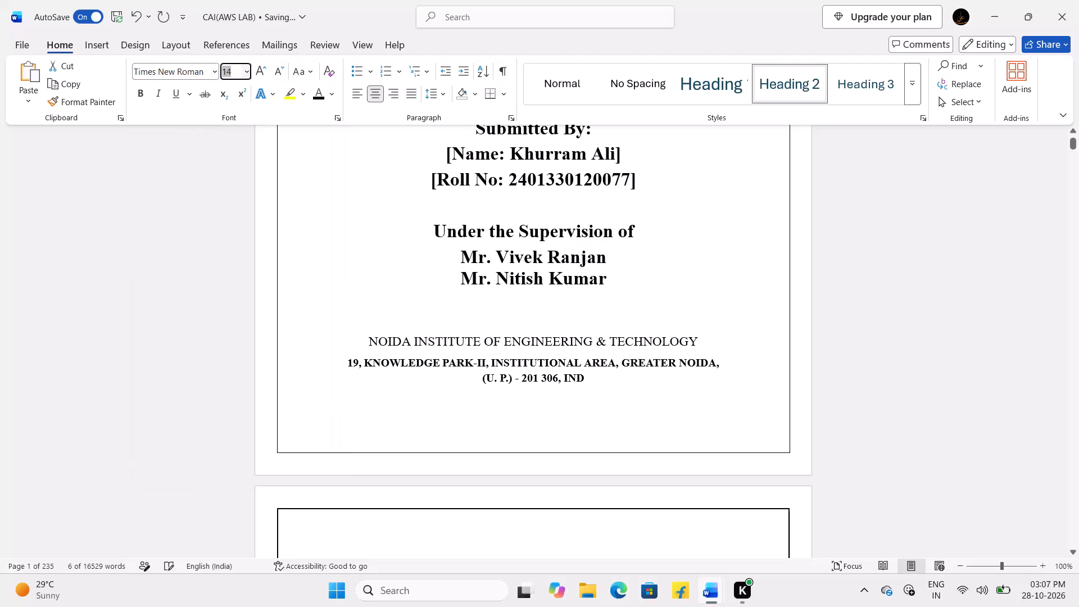
Compare the font formatting of the institute name line with that of the address line below it.
{"action": "left_click", "coordinate": [703, 342]}
{"action": "left_click_drag", "start_coordinate": [706, 341], "coordinate": [643, 339]}
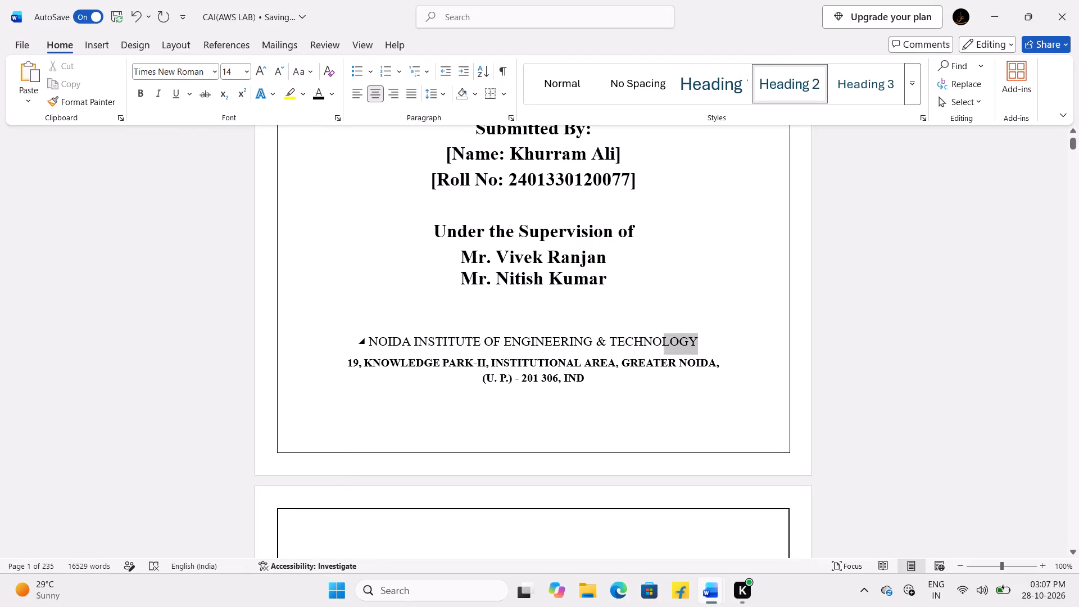
{"action": "left_click_drag", "start_coordinate": [643, 339], "coordinate": [380, 337]}
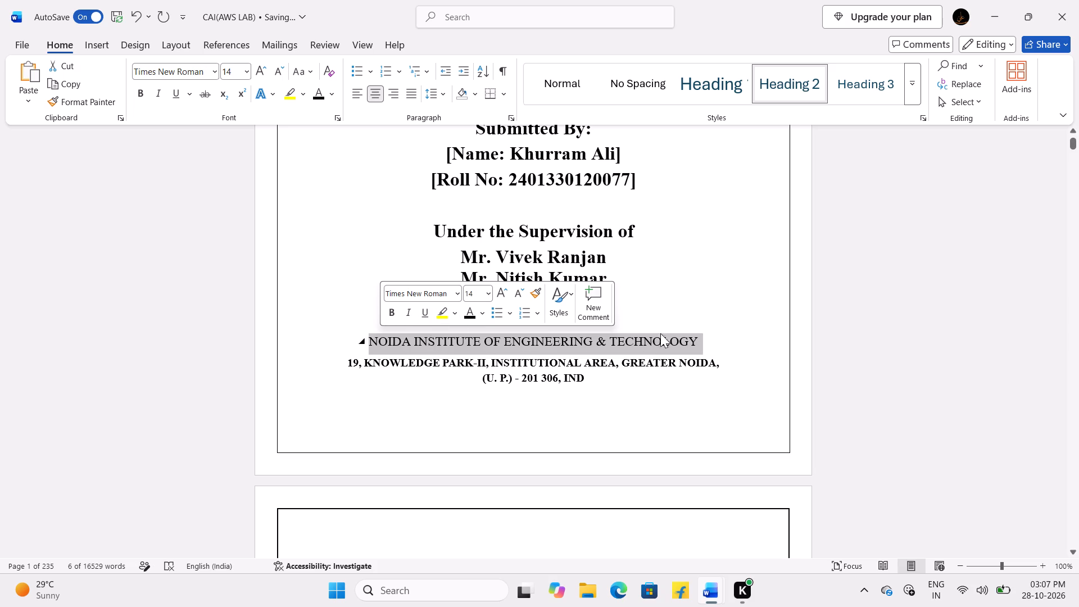
{"action": "left_click", "coordinate": [725, 343]}
{"action": "left_click_drag", "start_coordinate": [726, 361], "coordinate": [677, 366]}
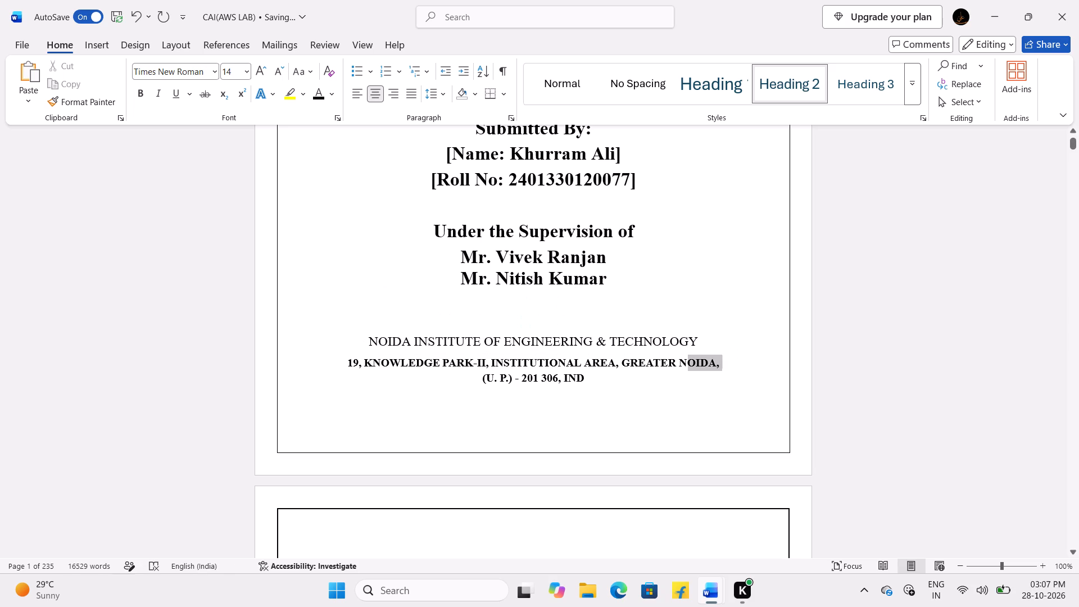
{"action": "left_click_drag", "start_coordinate": [677, 366], "coordinate": [352, 368]}
{"action": "left_click", "coordinate": [705, 319]}
Reduce the font size of the institute name line above the address to 12.
{"action": "left_click_drag", "start_coordinate": [710, 338], "coordinate": [604, 339]}
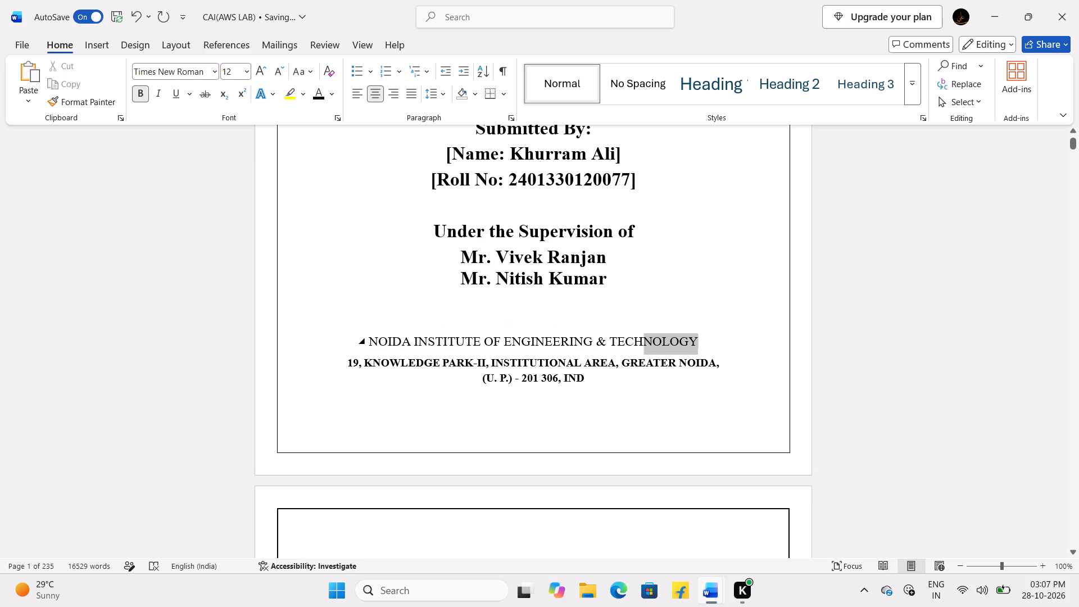
{"action": "left_click_drag", "start_coordinate": [604, 339], "coordinate": [384, 343]}
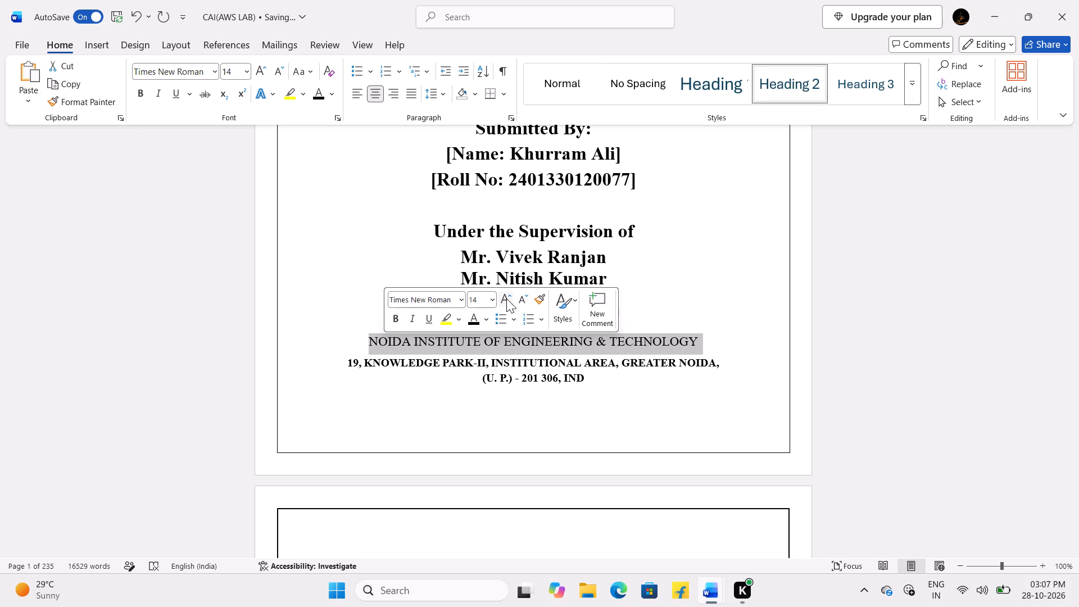
{"action": "left_click", "coordinate": [522, 299]}
{"action": "left_click", "coordinate": [702, 329]}
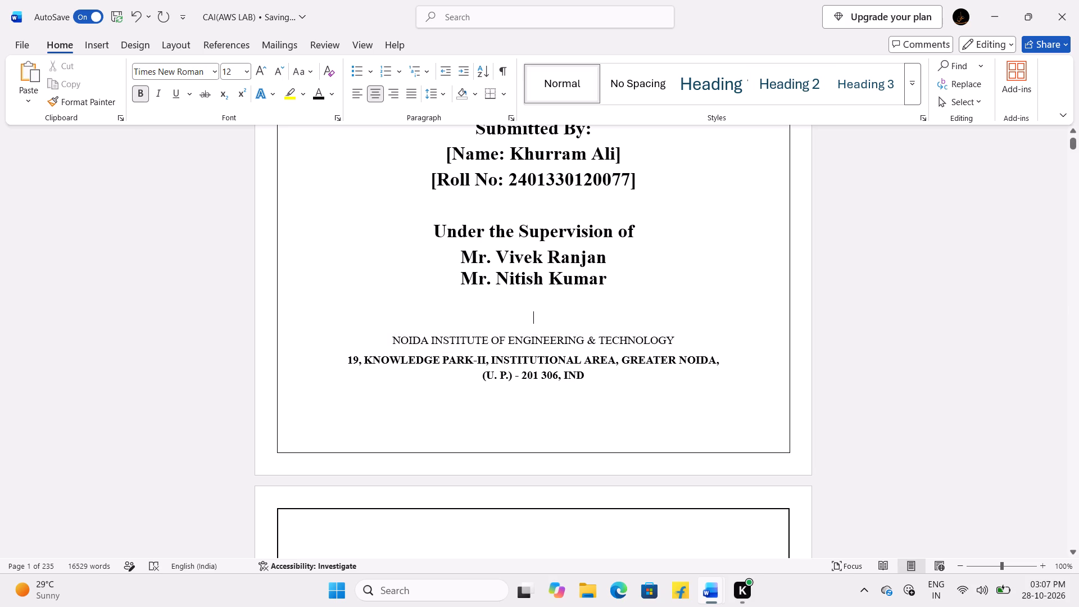
Remove the hyphen before 201 306 and the period after P in the address's last line, making it (U. P) 201 306, IND.
{"action": "left_click", "coordinate": [519, 372]}
{"action": "key", "text": "BackSpace"}
{"action": "key", "text": "BackSpace"}
{"action": "key", "text": "Right"}
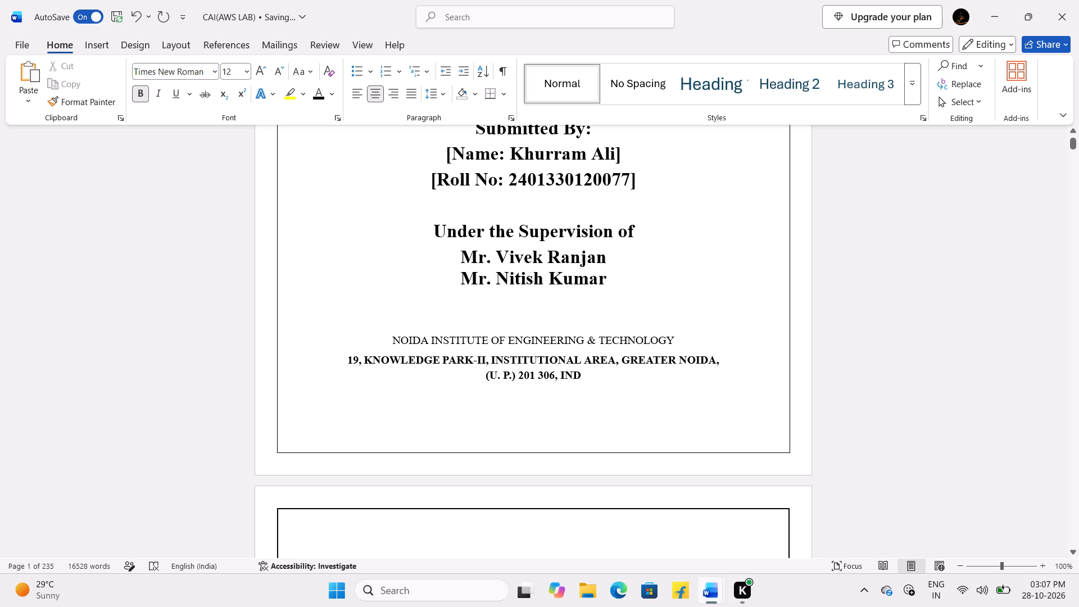
{"action": "left_click", "coordinate": [511, 378]}
{"action": "key", "text": "BackSpace"}
Delete the extra blank line directly above the LAB 1 heading on the second page.
{"action": "scroll", "coordinate": [565, 437], "scroll_direction": "down", "scroll_amount": 3}
{"action": "left_click", "coordinate": [528, 309]}
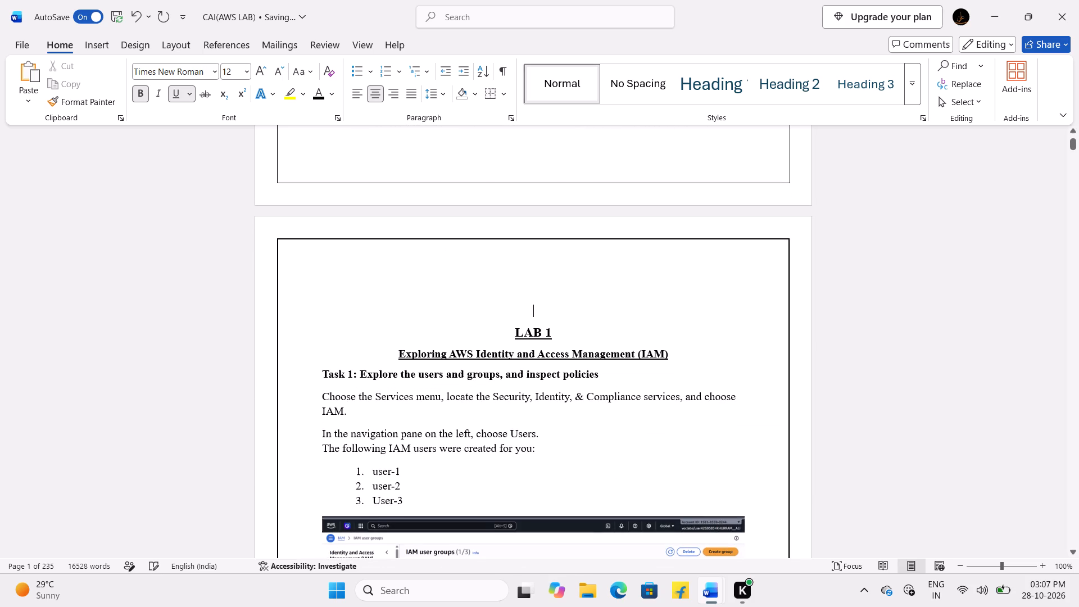
{"action": "key", "text": "BackSpace"}
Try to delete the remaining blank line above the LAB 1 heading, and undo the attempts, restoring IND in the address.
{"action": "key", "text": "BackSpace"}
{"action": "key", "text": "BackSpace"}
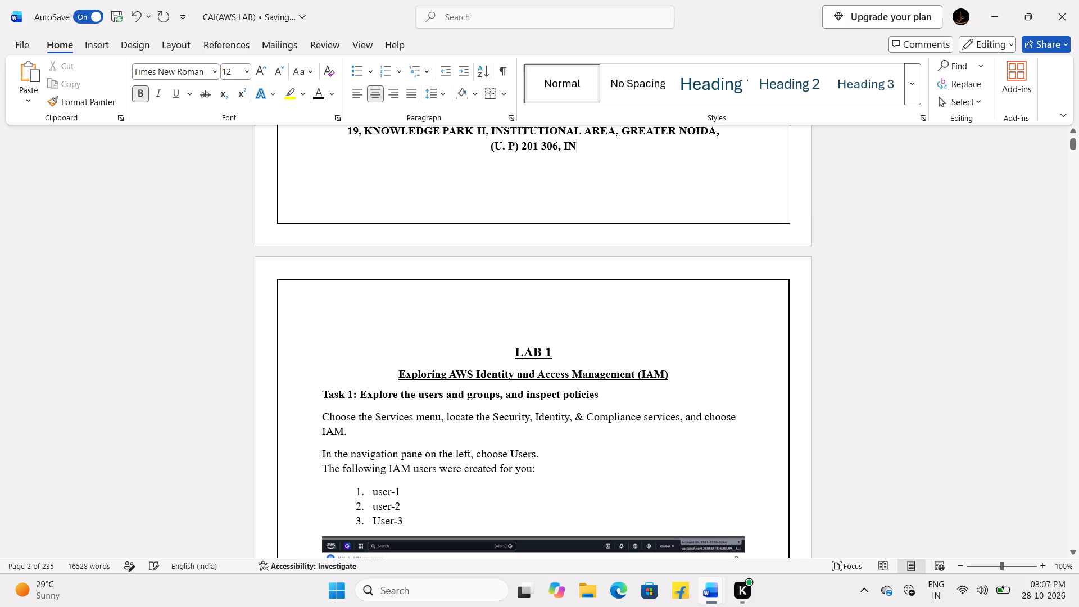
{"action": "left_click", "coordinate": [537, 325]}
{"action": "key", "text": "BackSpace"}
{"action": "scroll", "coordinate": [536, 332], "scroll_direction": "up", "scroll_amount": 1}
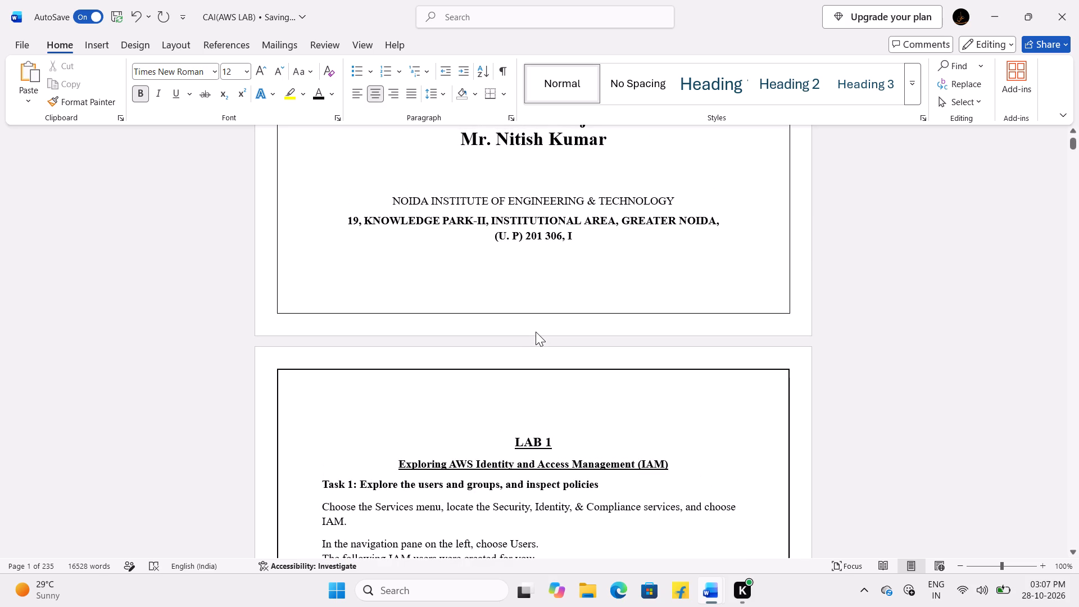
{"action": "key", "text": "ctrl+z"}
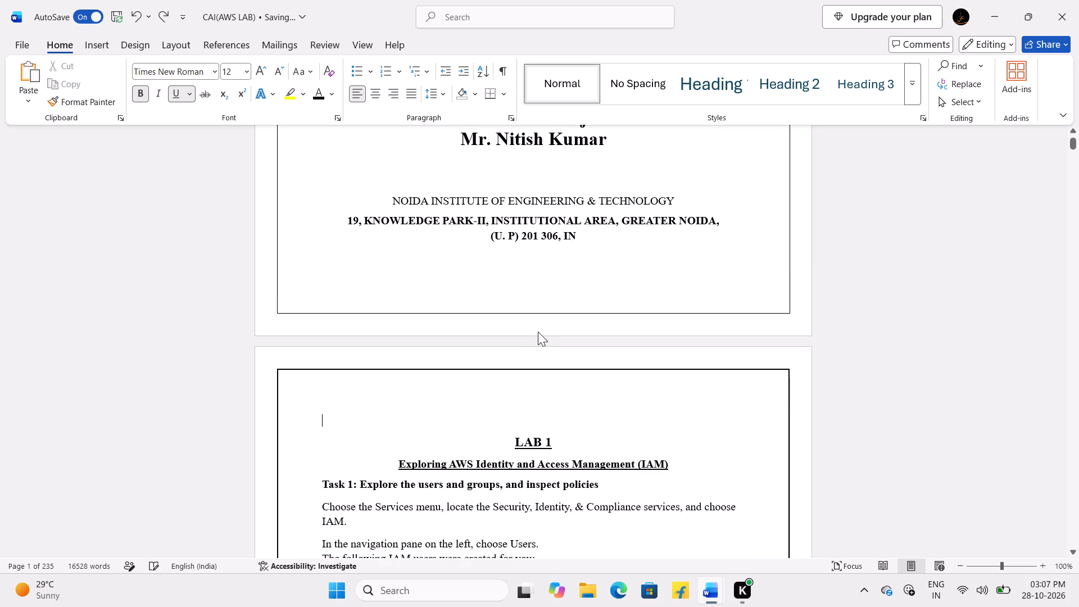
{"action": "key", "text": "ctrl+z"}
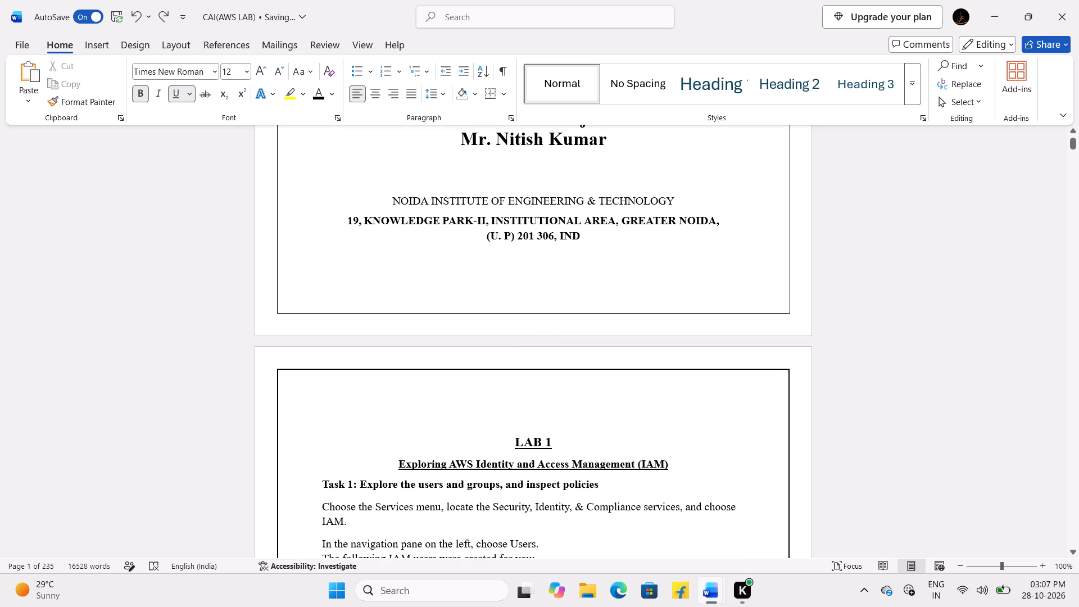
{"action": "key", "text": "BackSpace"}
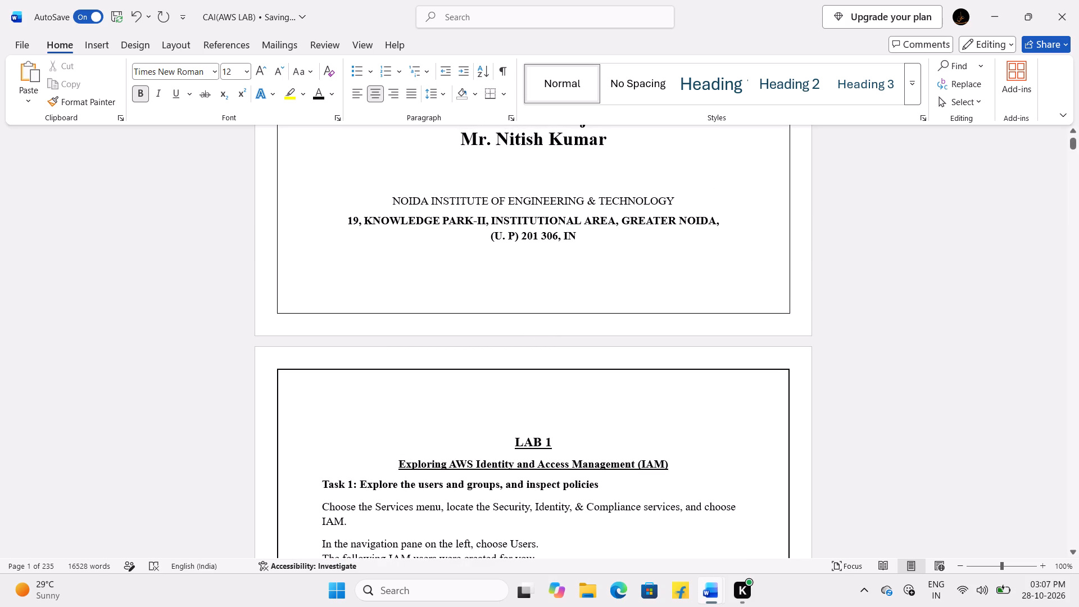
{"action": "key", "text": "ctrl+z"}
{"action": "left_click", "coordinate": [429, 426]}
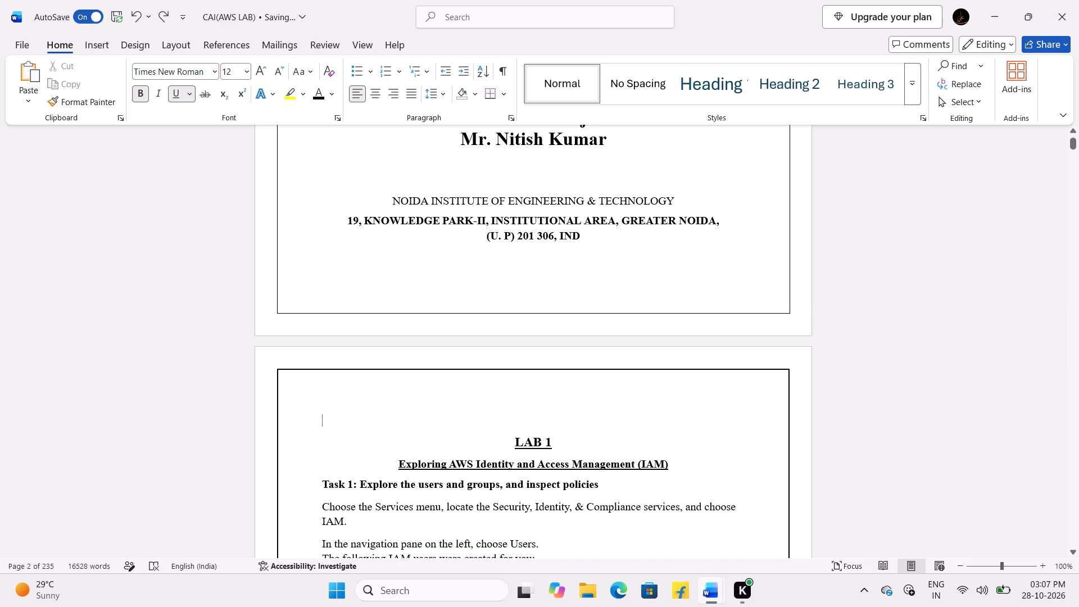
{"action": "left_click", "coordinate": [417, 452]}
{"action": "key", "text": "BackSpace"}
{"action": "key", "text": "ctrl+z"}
Review the cover page's layout from the institute logo down to the address block.
{"action": "scroll", "coordinate": [523, 431], "scroll_direction": "down", "scroll_amount": 1}
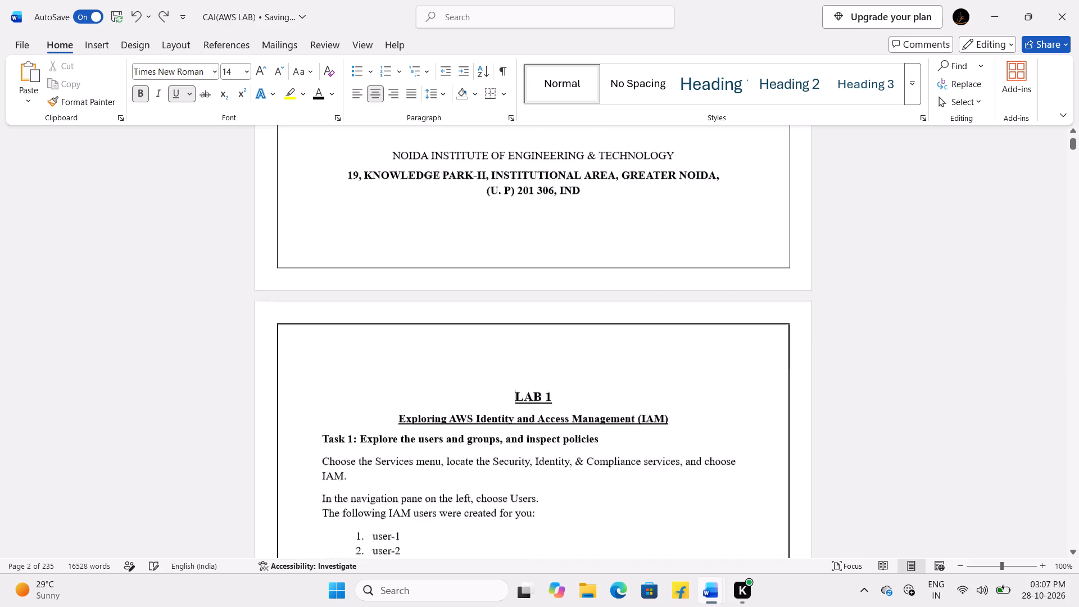
{"action": "scroll", "coordinate": [523, 431], "scroll_direction": "down", "scroll_amount": 1}
{"action": "scroll", "coordinate": [523, 431], "scroll_direction": "up", "scroll_amount": 10}
{"action": "scroll", "coordinate": [545, 395], "scroll_direction": "down", "scroll_amount": 1}
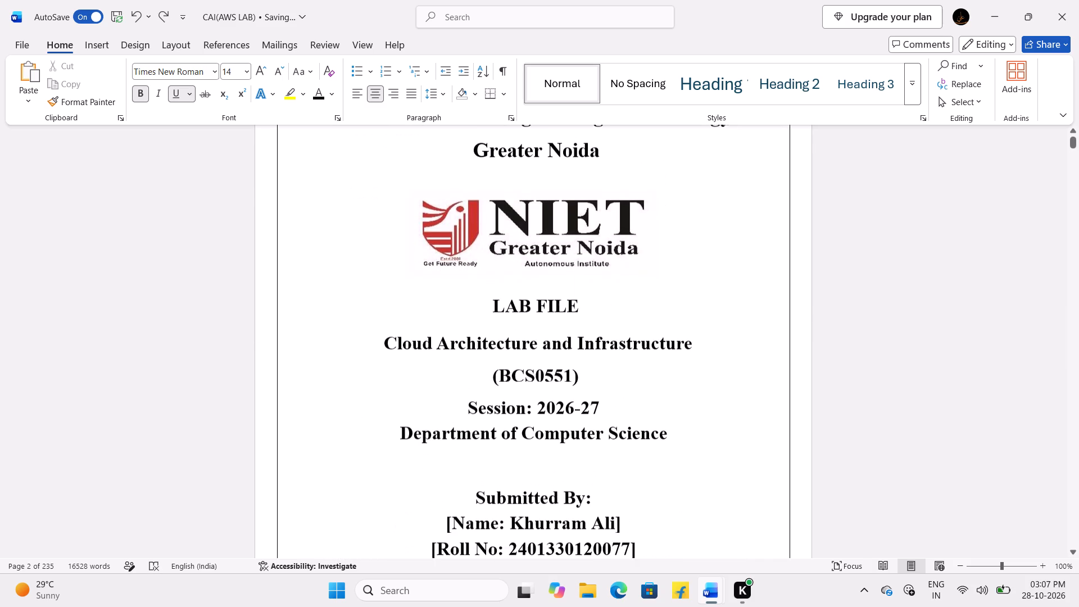
{"action": "scroll", "coordinate": [525, 386], "scroll_direction": "down", "scroll_amount": 2}
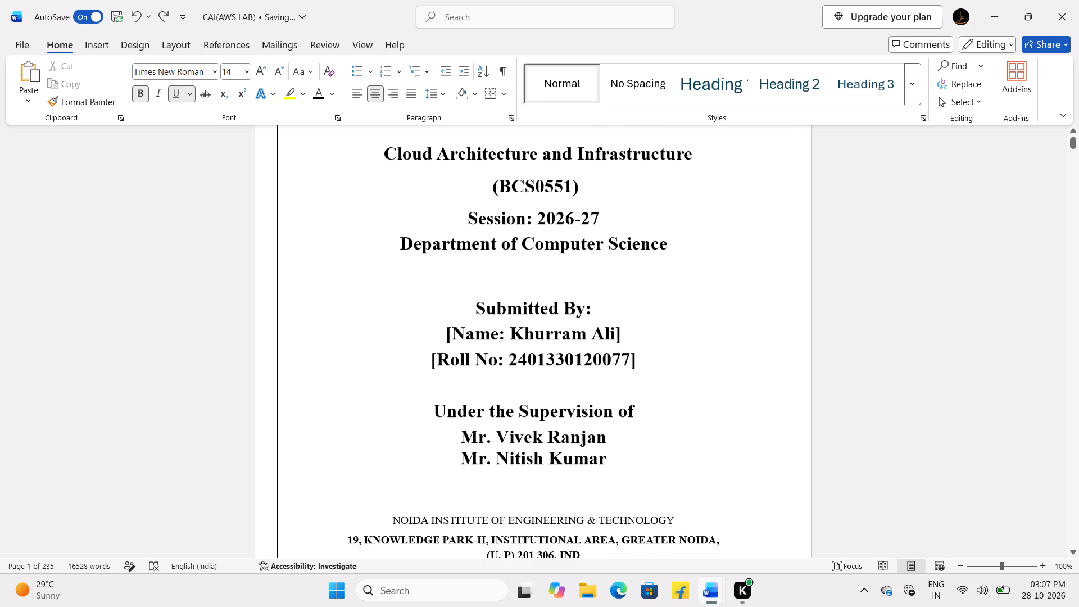
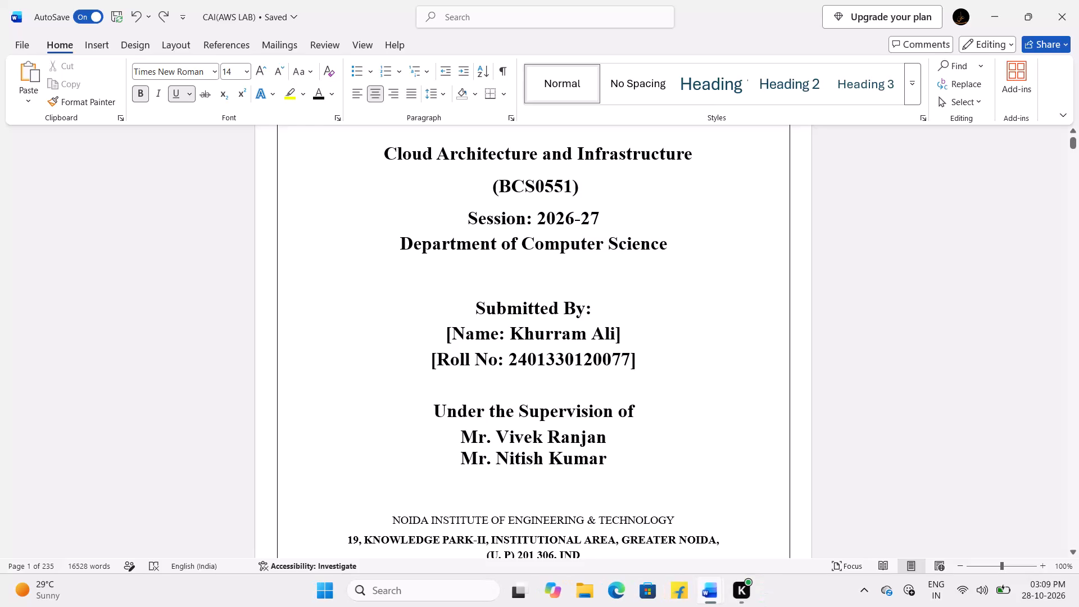
Delete the blank line above the Permissions defined in this policy screenshot at the top of page 3.
{"action": "scroll", "coordinate": [542, 351], "scroll_direction": "down", "scroll_amount": 2}
{"action": "scroll", "coordinate": [542, 352], "scroll_direction": "up", "scroll_amount": 1}
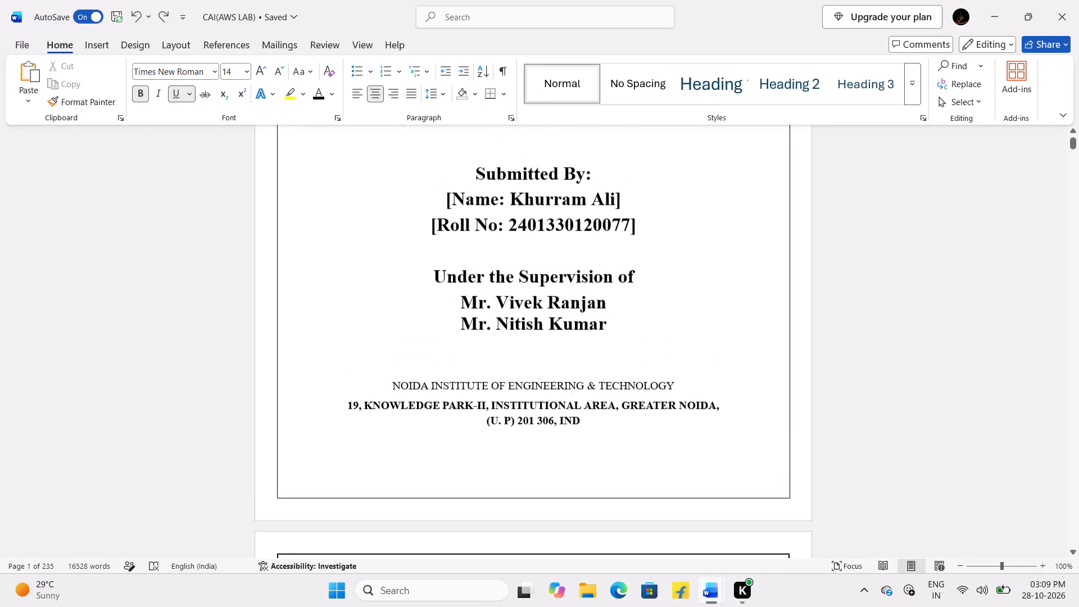
{"action": "scroll", "coordinate": [542, 351], "scroll_direction": "up", "scroll_amount": 8}
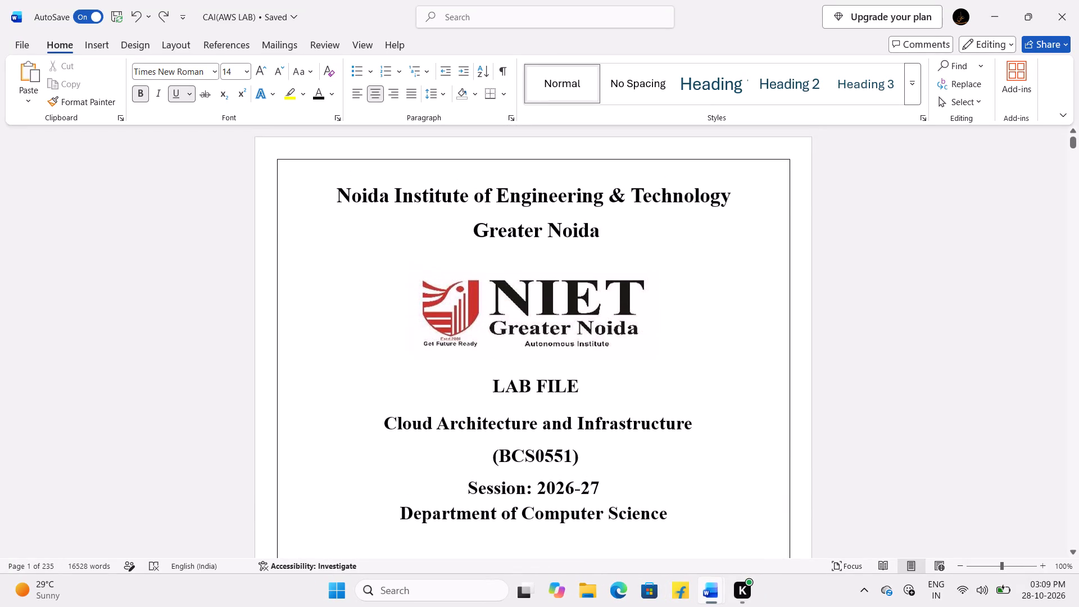
{"action": "scroll", "coordinate": [541, 345], "scroll_direction": "down", "scroll_amount": 19}
{"action": "scroll", "coordinate": [541, 345], "scroll_direction": "up", "scroll_amount": 1}
{"action": "scroll", "coordinate": [541, 345], "scroll_direction": "down", "scroll_amount": 2}
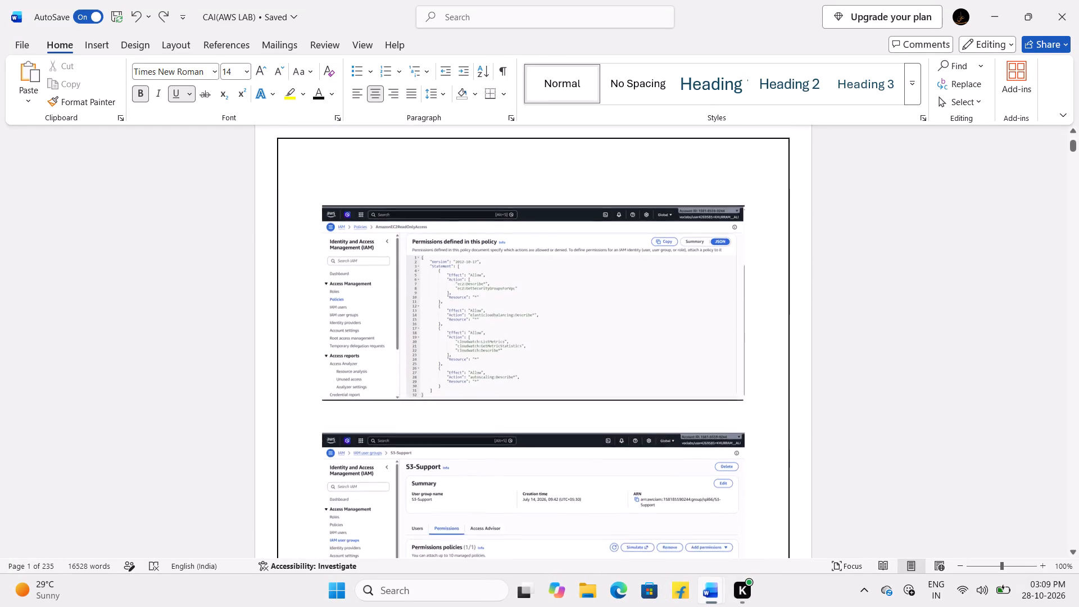
{"action": "scroll", "coordinate": [541, 345], "scroll_direction": "down", "scroll_amount": 2}
{"action": "scroll", "coordinate": [541, 345], "scroll_direction": "up", "scroll_amount": 4}
{"action": "left_click", "coordinate": [345, 189]}
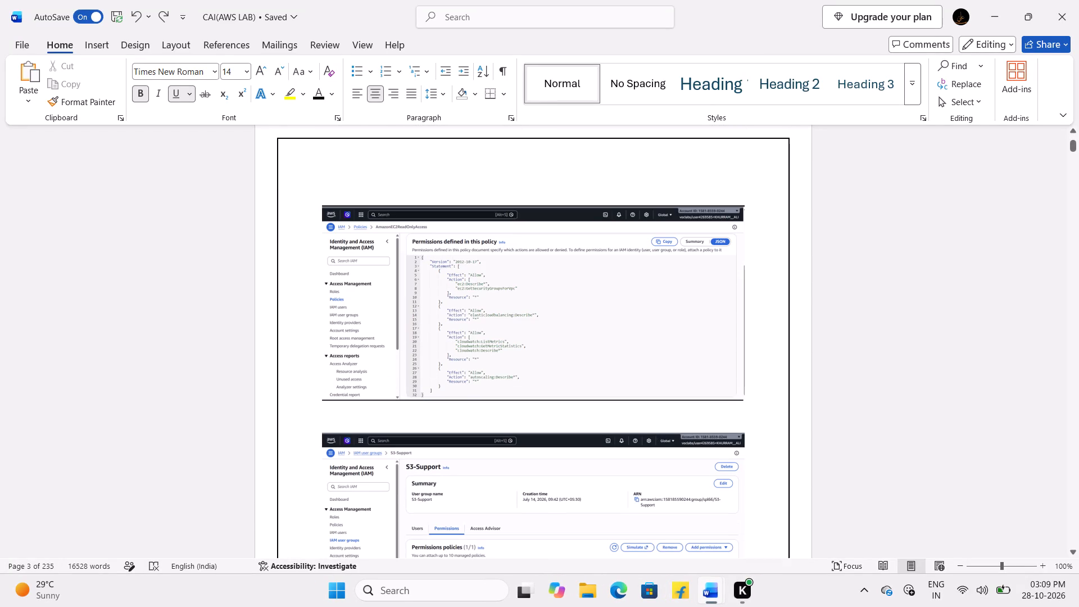
{"action": "key", "text": "BackSpace"}
Move the Task 2.2 heading to the next page by adding ten blank lines after the Add users to EC2-Support screenshot.
{"action": "scroll", "coordinate": [383, 261], "scroll_direction": "down", "scroll_amount": 2}
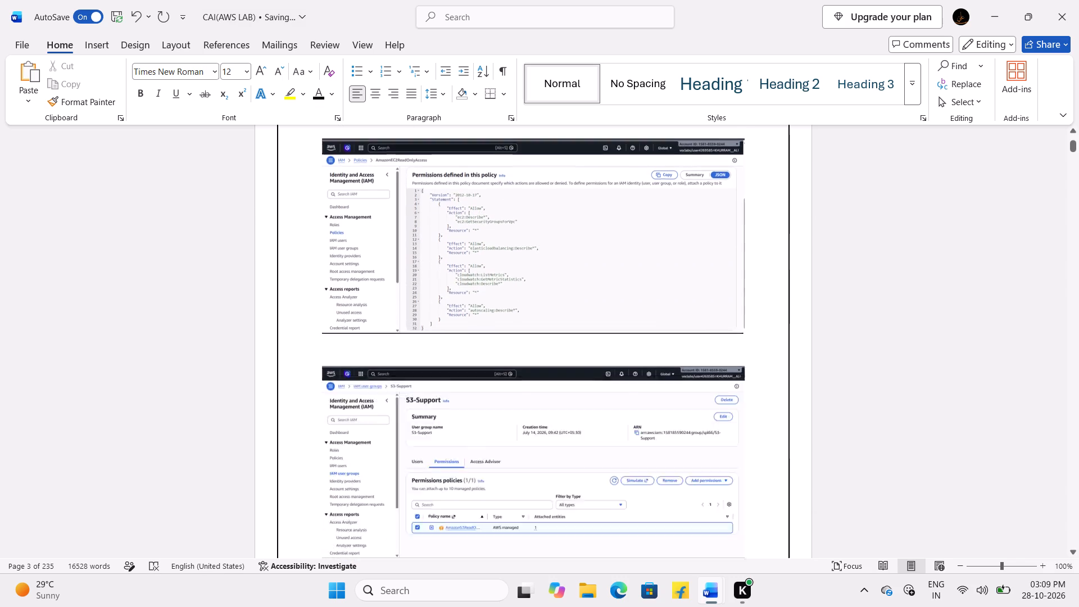
{"action": "scroll", "coordinate": [383, 268], "scroll_direction": "down", "scroll_amount": 16}
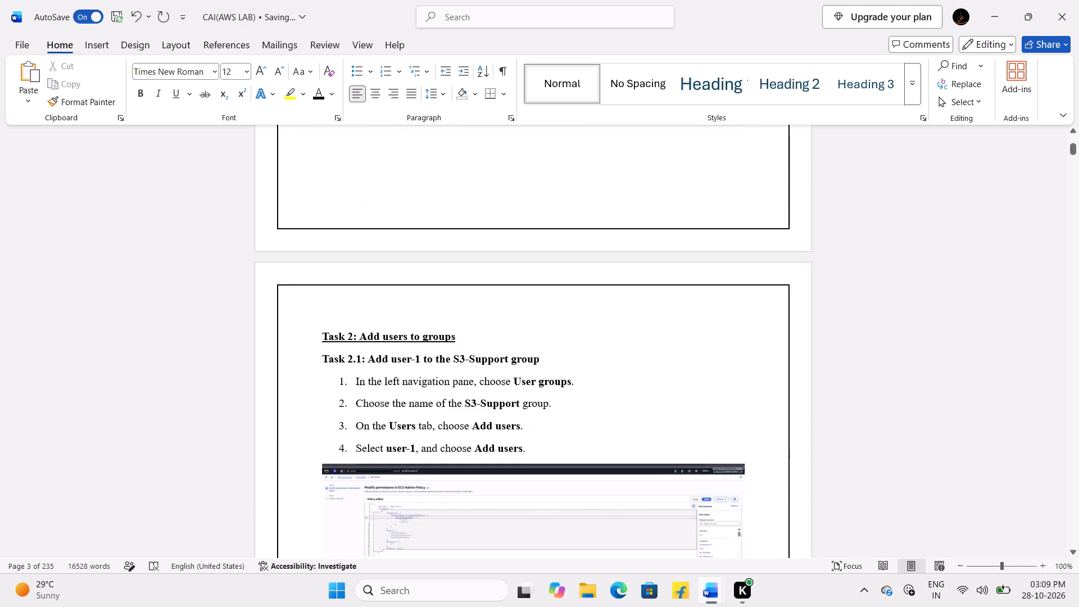
{"action": "scroll", "coordinate": [383, 268], "scroll_direction": "down", "scroll_amount": 12}
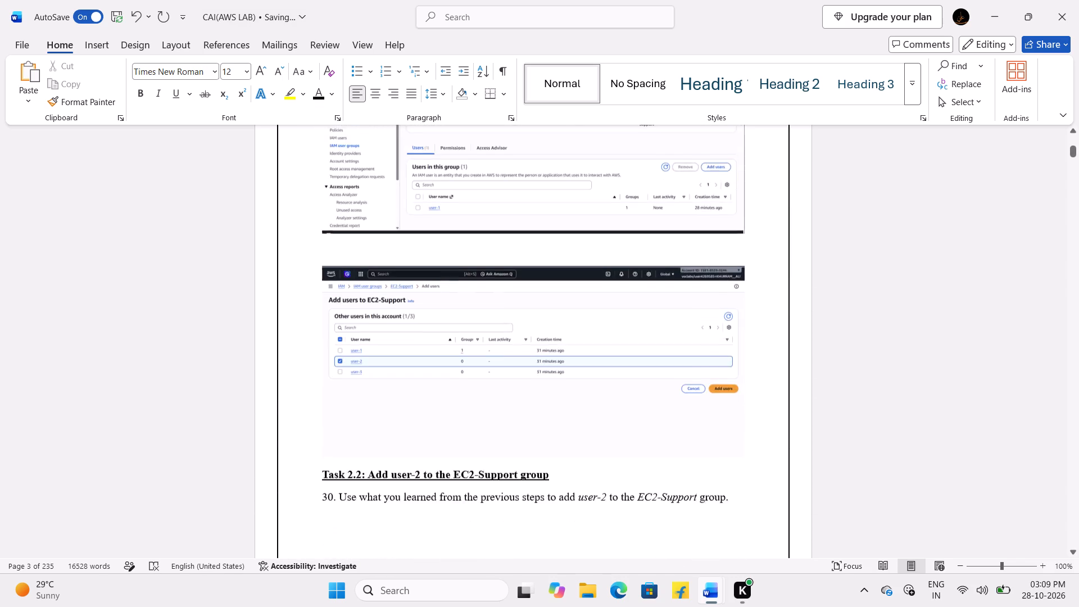
{"action": "scroll", "coordinate": [370, 253], "scroll_direction": "down", "scroll_amount": 4}
{"action": "scroll", "coordinate": [370, 253], "scroll_direction": "up", "scroll_amount": 2}
{"action": "left_click", "coordinate": [369, 253]}
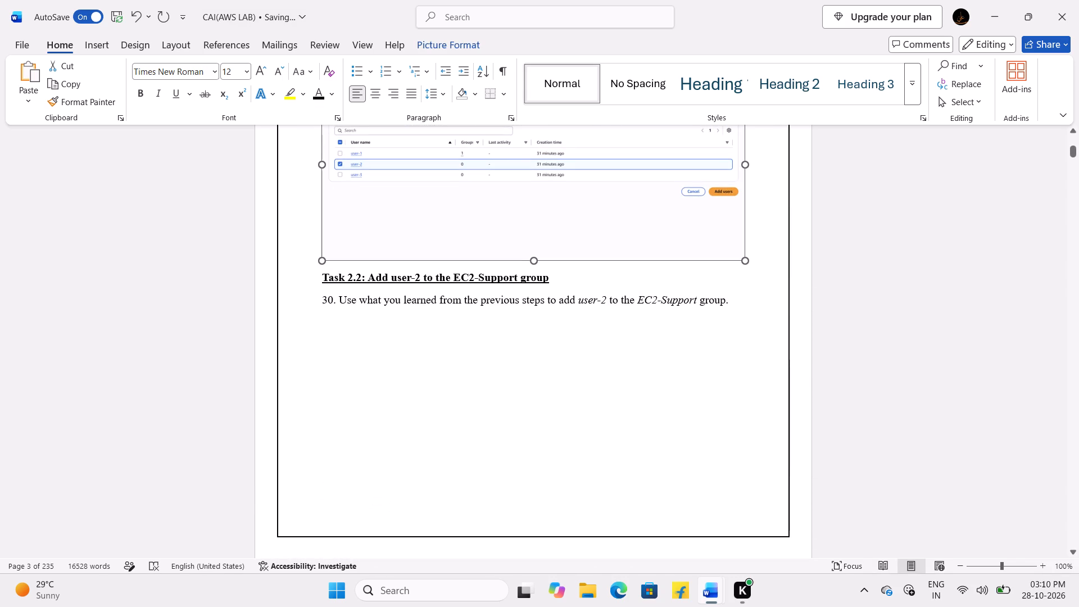
{"action": "left_click", "coordinate": [768, 248]}
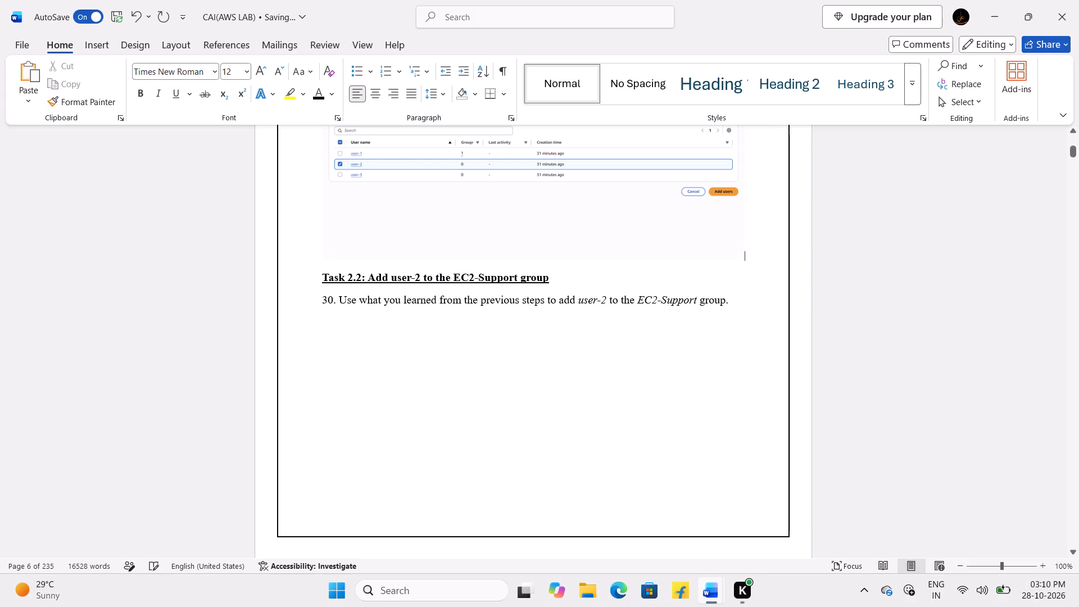
{"action": "key", "text": "Return"}
{"action": "key", "text": "Return"}
{"action": "key", "text": "Return"}
{"action": "key", "text": "Return"}
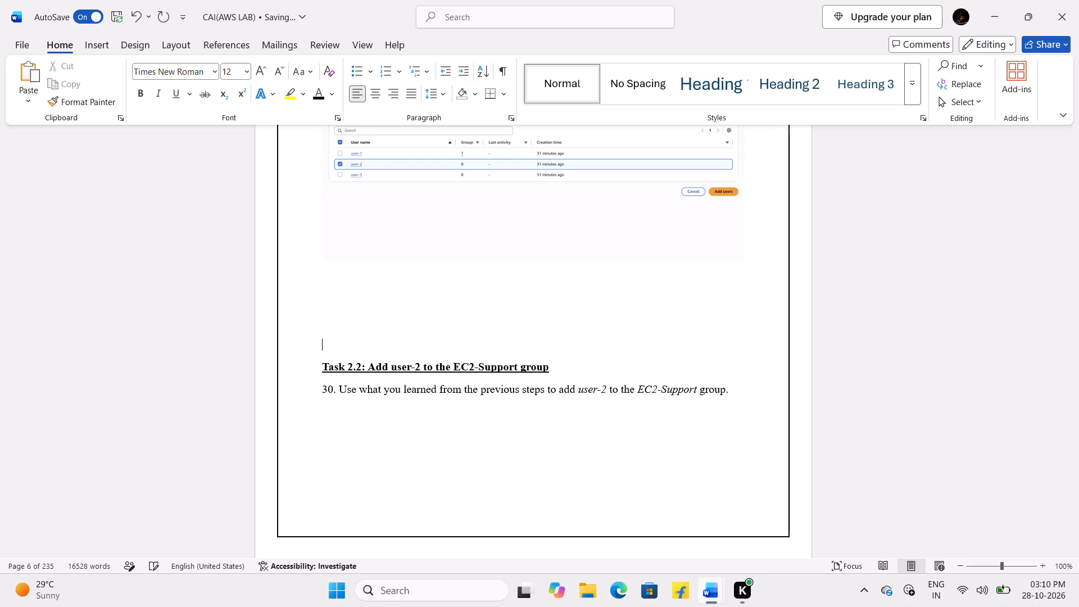
{"action": "key", "text": "Return"}
{"action": "key", "text": "Return"}
{"action": "key", "text": "Return"}
{"action": "key", "text": "Return"}
{"action": "key", "text": "Return"}
{"action": "key", "text": "Return"}
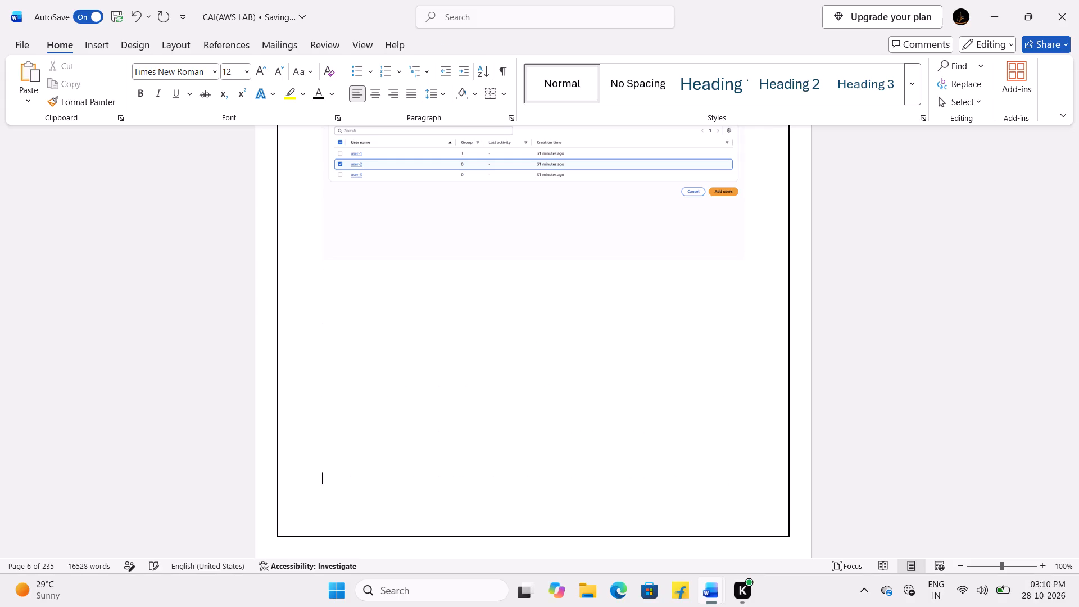
Move the LAB-2 heading and its content to a new page by adding nine blank lines above it.
{"action": "scroll", "coordinate": [762, 256], "scroll_direction": "down", "scroll_amount": 14}
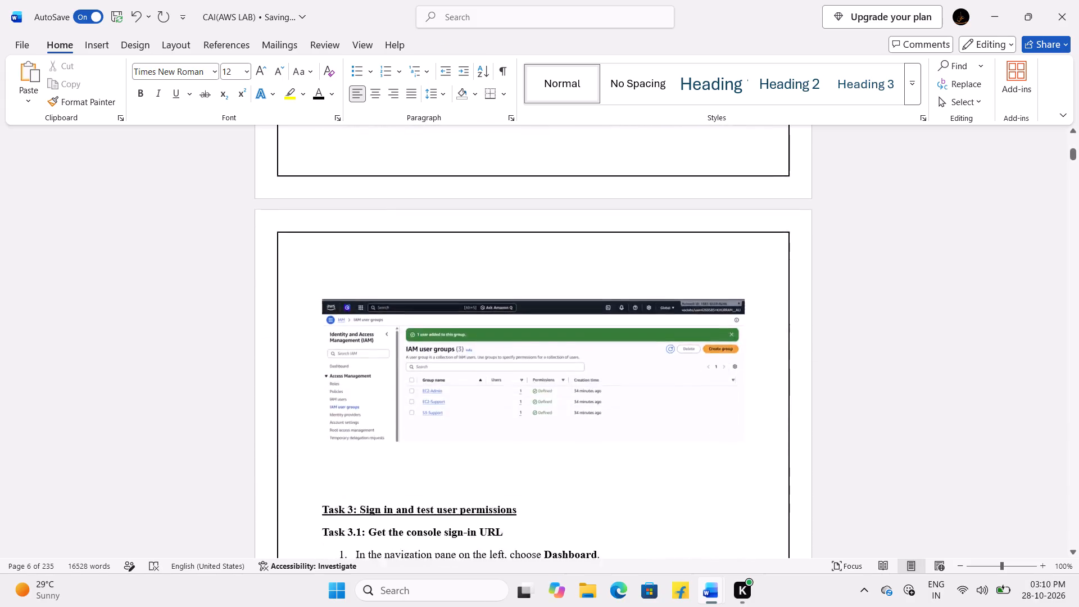
{"action": "scroll", "coordinate": [733, 276], "scroll_direction": "down", "scroll_amount": 15}
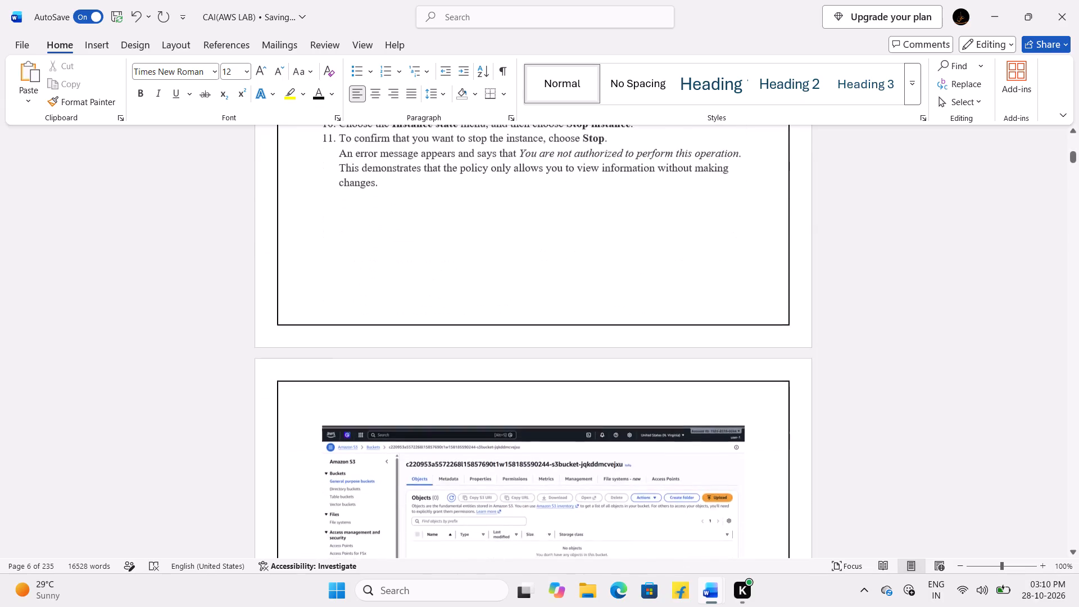
{"action": "scroll", "coordinate": [733, 276], "scroll_direction": "down", "scroll_amount": 9}
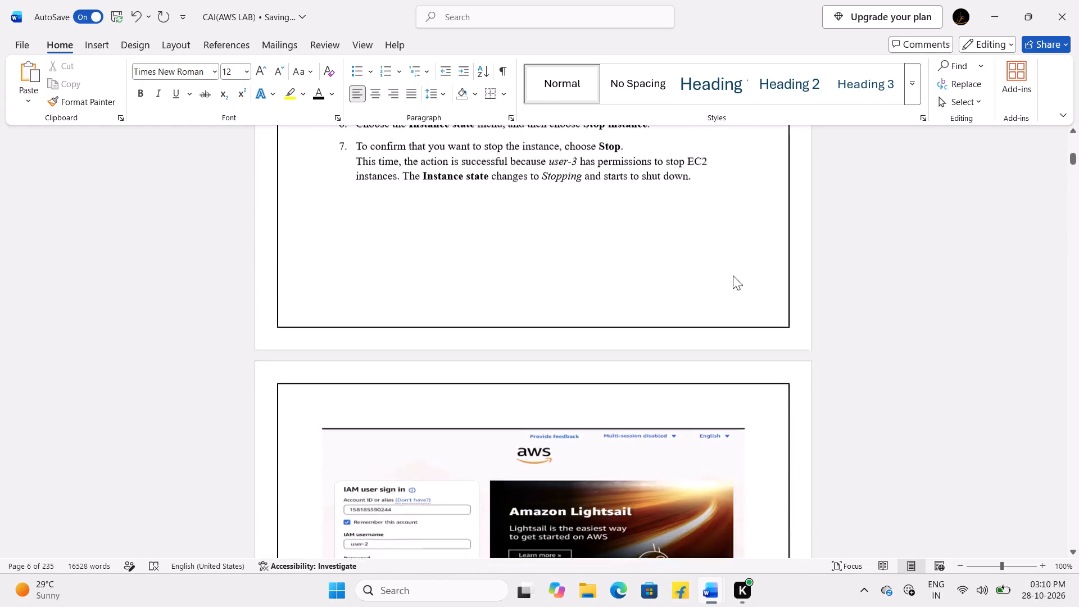
{"action": "scroll", "coordinate": [733, 275], "scroll_direction": "down", "scroll_amount": 12}
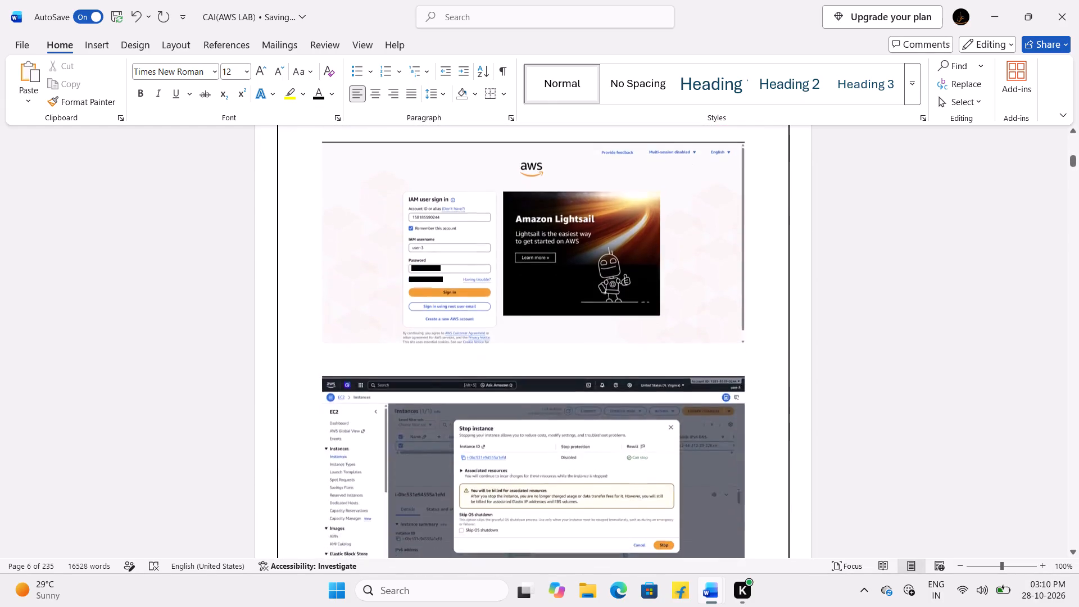
{"action": "scroll", "coordinate": [733, 275], "scroll_direction": "up", "scroll_amount": 5}
{"action": "scroll", "coordinate": [733, 275], "scroll_direction": "down", "scroll_amount": 18}
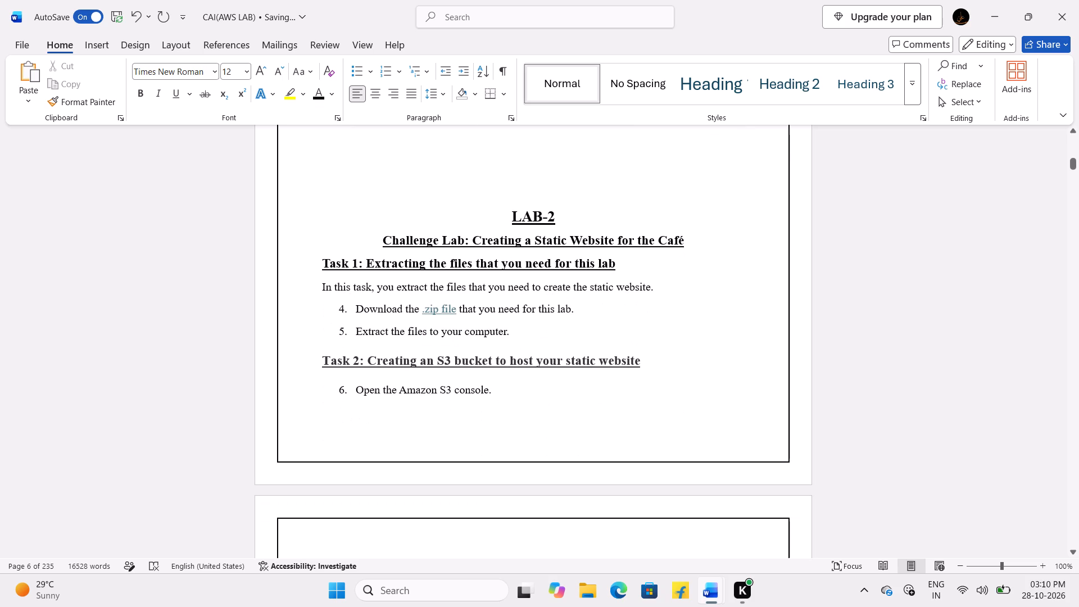
{"action": "left_click", "coordinate": [572, 197]}
{"action": "key", "text": "Return"}
{"action": "key", "text": "Return"}
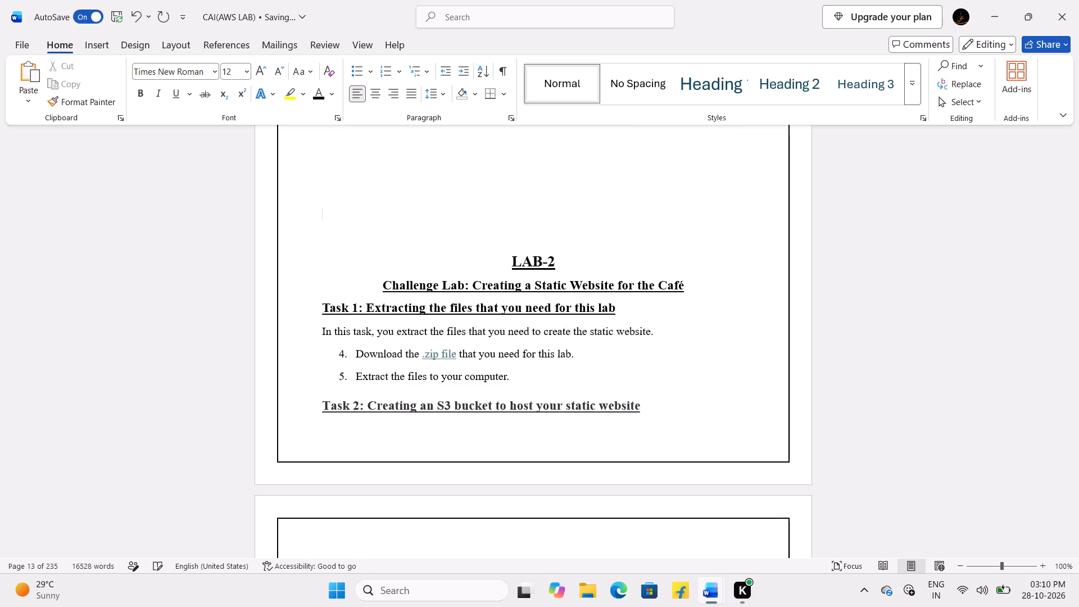
{"action": "key", "text": "Return"}
{"action": "key", "text": "Return"}
{"action": "key", "text": "Return"}
{"action": "key", "text": "Return"}
{"action": "key", "text": "Return"}
{"action": "key", "text": "Return"}
{"action": "key", "text": "Return"}
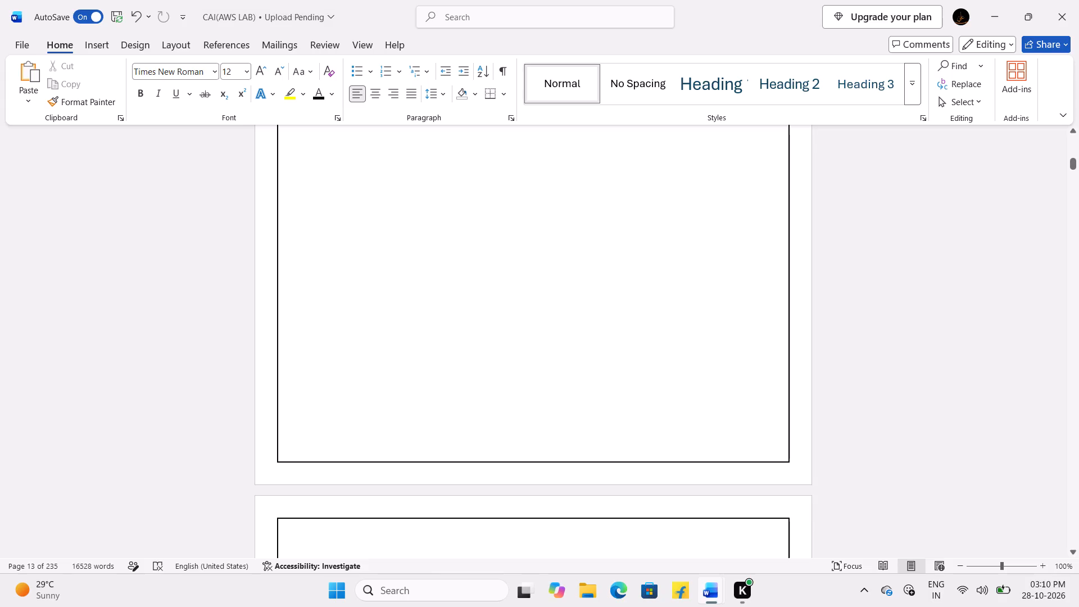
Move LAB-3's Task 5 heading to the next page by adding two blank lines after the terminal screenshot above it.
{"action": "scroll", "coordinate": [554, 229], "scroll_direction": "down", "scroll_amount": 12}
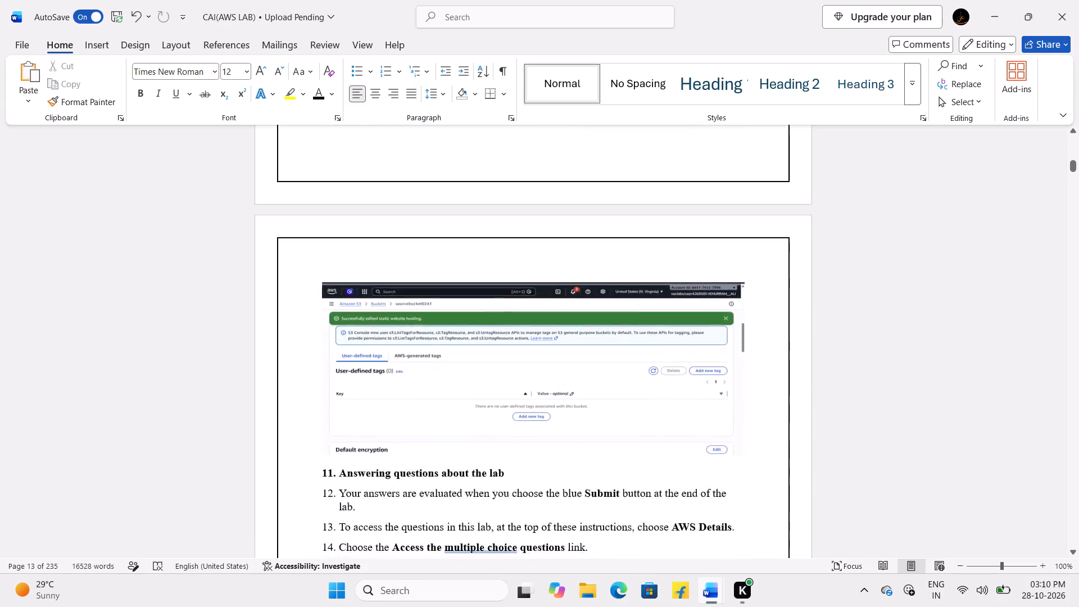
{"action": "scroll", "coordinate": [554, 229], "scroll_direction": "down", "scroll_amount": 18}
{"action": "scroll", "coordinate": [546, 250], "scroll_direction": "down", "scroll_amount": 17}
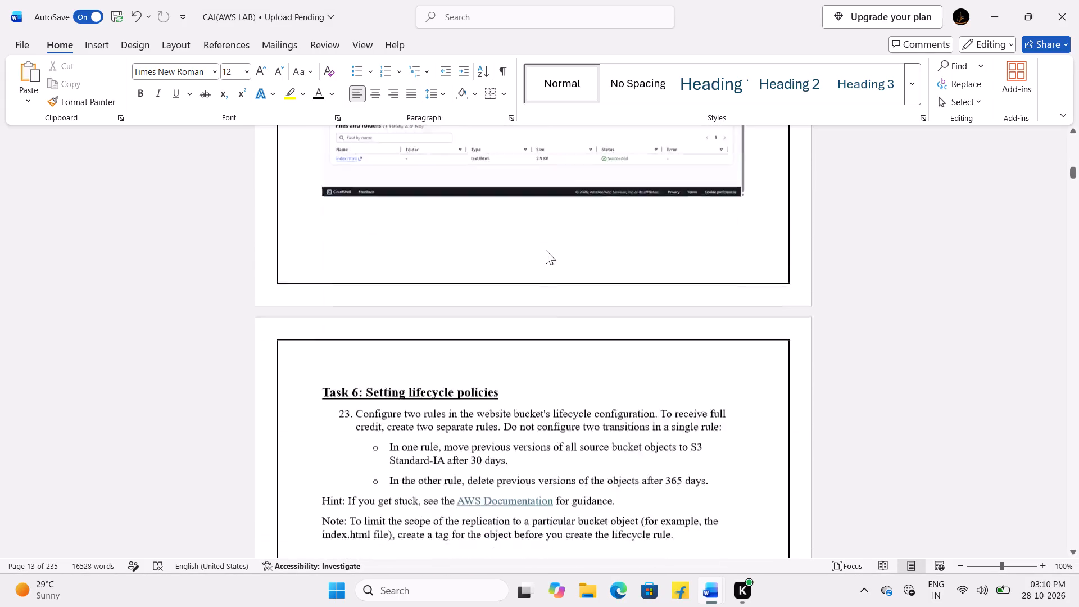
{"action": "scroll", "coordinate": [546, 250], "scroll_direction": "down", "scroll_amount": 18}
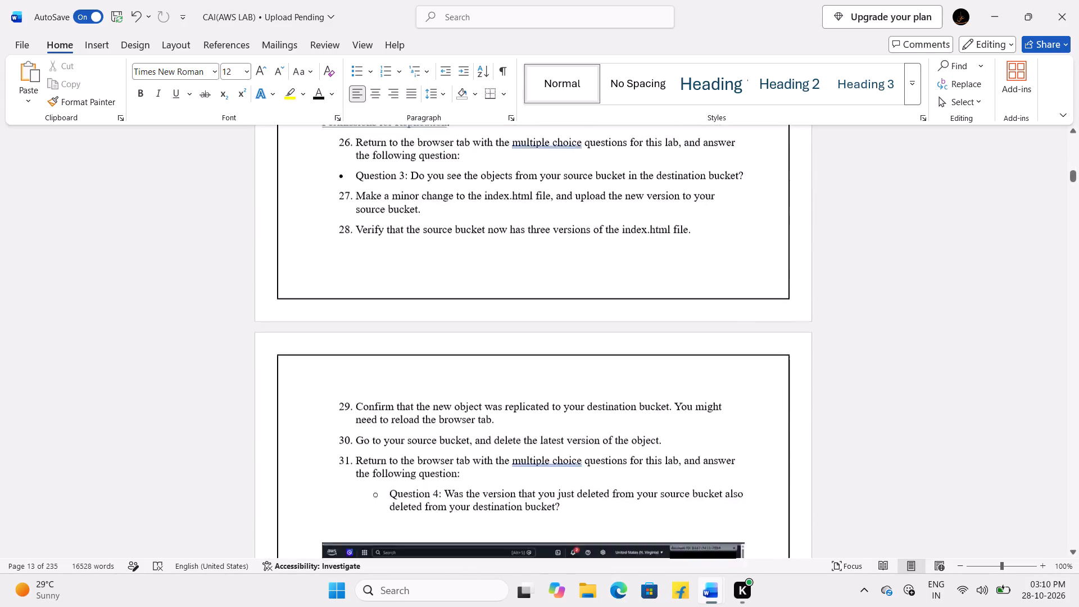
{"action": "scroll", "coordinate": [546, 250], "scroll_direction": "down", "scroll_amount": 18}
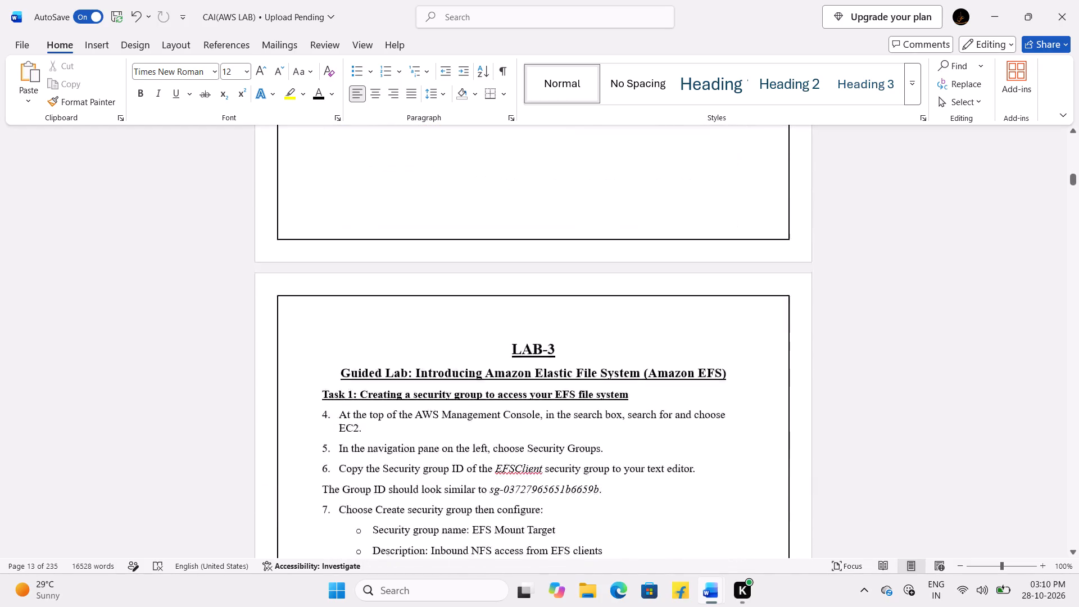
{"action": "scroll", "coordinate": [550, 251], "scroll_direction": "down", "scroll_amount": 20}
{"action": "scroll", "coordinate": [550, 251], "scroll_direction": "down", "scroll_amount": 1}
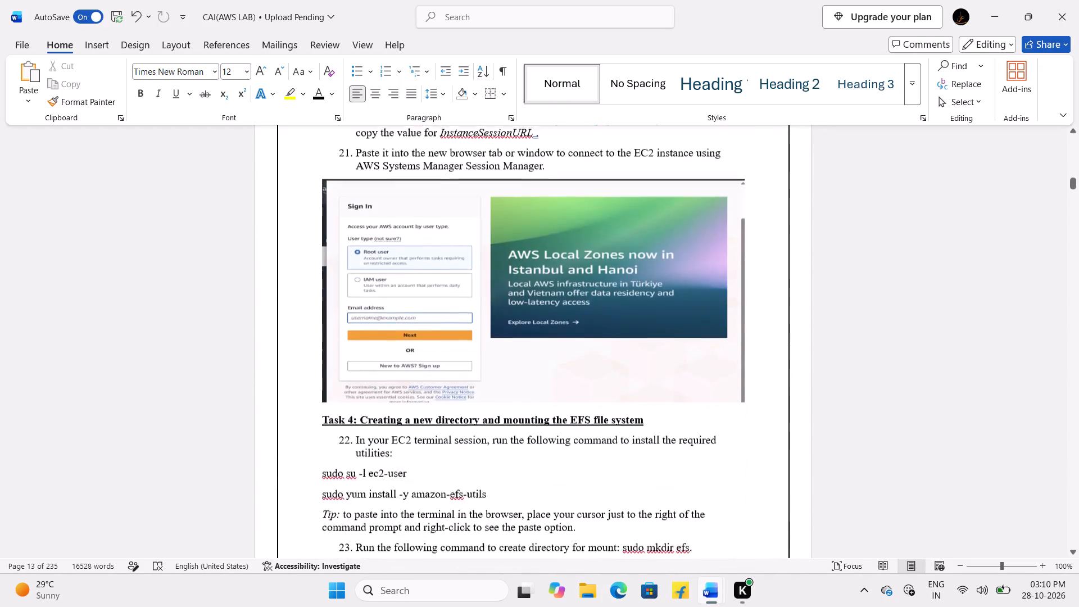
{"action": "scroll", "coordinate": [551, 251], "scroll_direction": "down", "scroll_amount": 15}
{"action": "scroll", "coordinate": [551, 251], "scroll_direction": "up", "scroll_amount": 2}
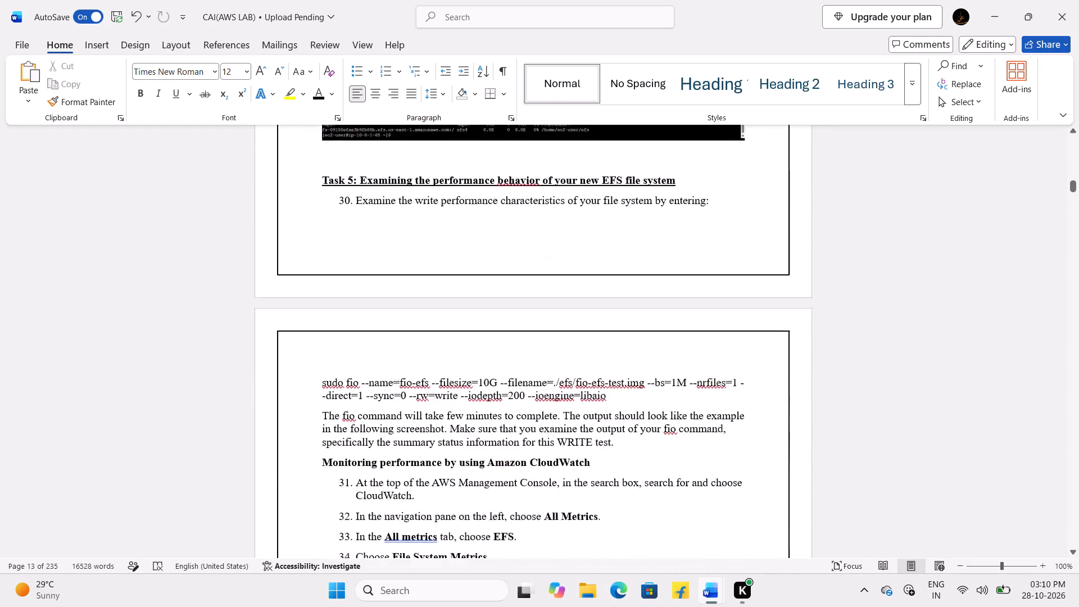
{"action": "scroll", "coordinate": [551, 251], "scroll_direction": "down", "scroll_amount": 4}
{"action": "scroll", "coordinate": [551, 251], "scroll_direction": "up", "scroll_amount": 5}
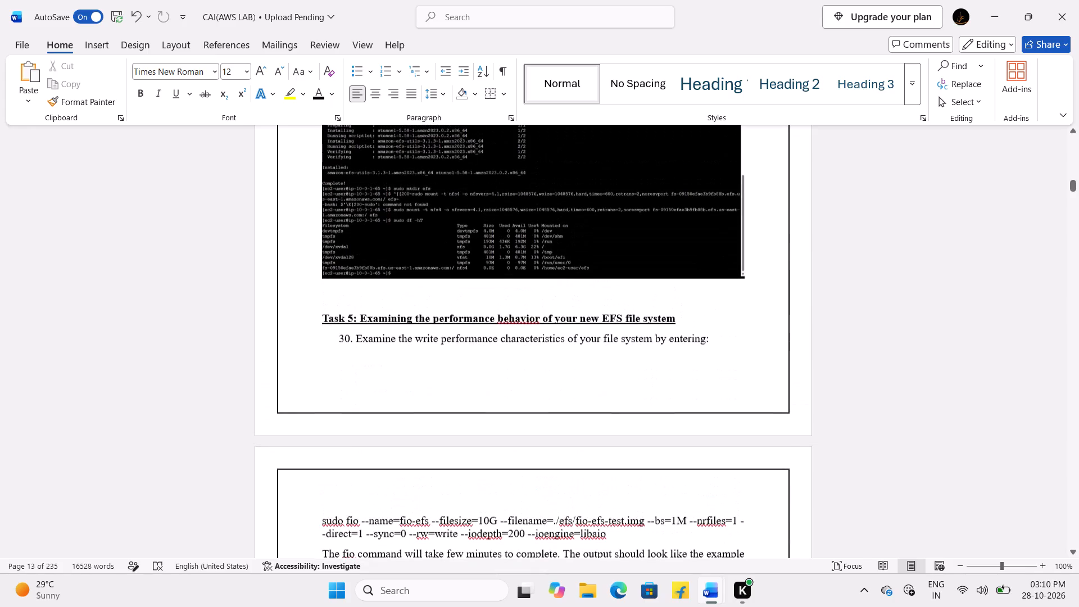
{"action": "left_click", "coordinate": [751, 268]}
{"action": "key", "text": "Return"}
{"action": "key", "text": "Return"}
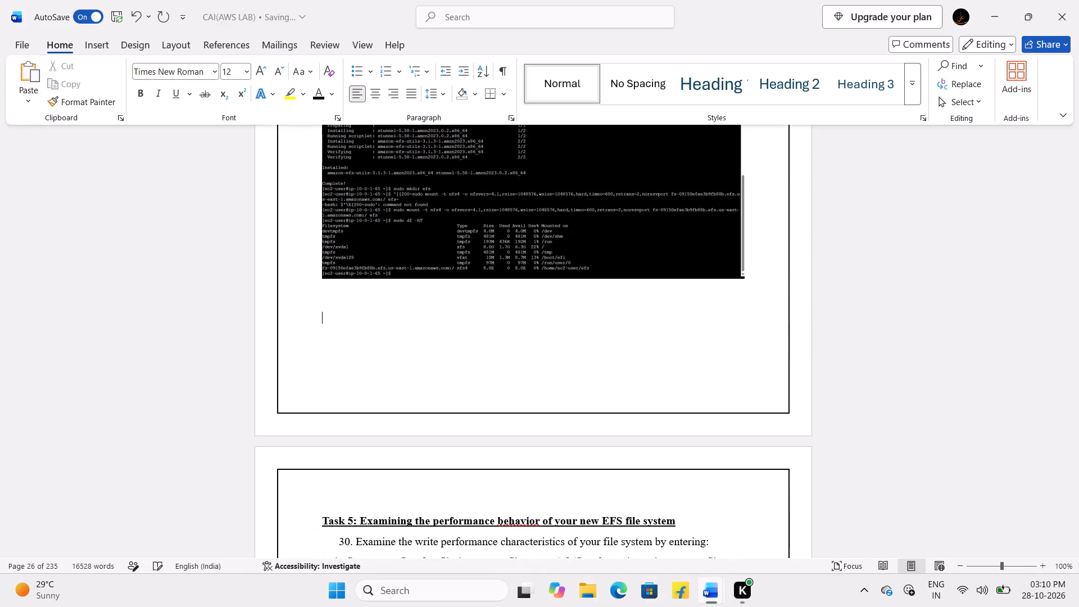
Delete the blank line above item 53, Choose Launch instance, at the top of its page.
{"action": "scroll", "coordinate": [733, 280], "scroll_direction": "down", "scroll_amount": 16}
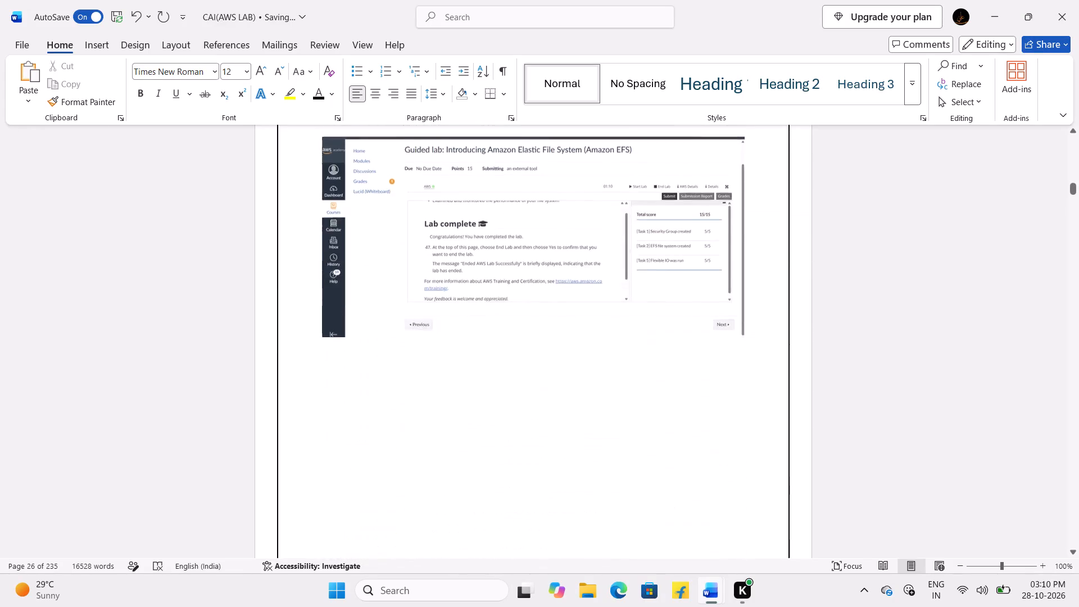
{"action": "scroll", "coordinate": [699, 293], "scroll_direction": "down", "scroll_amount": 18}
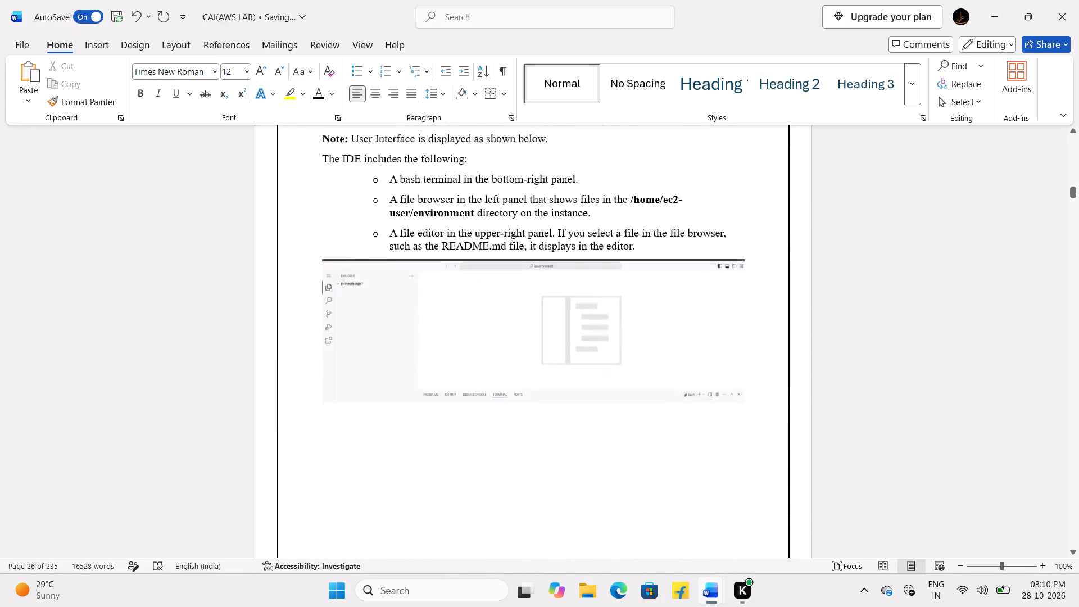
{"action": "scroll", "coordinate": [699, 293], "scroll_direction": "down", "scroll_amount": 18}
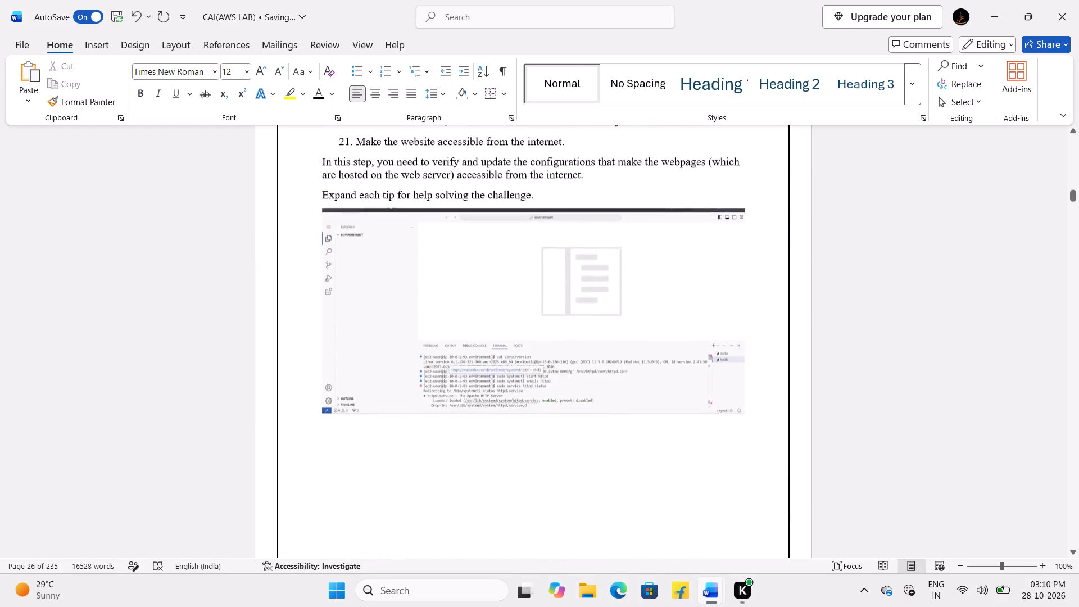
{"action": "scroll", "coordinate": [699, 293], "scroll_direction": "down", "scroll_amount": 15}
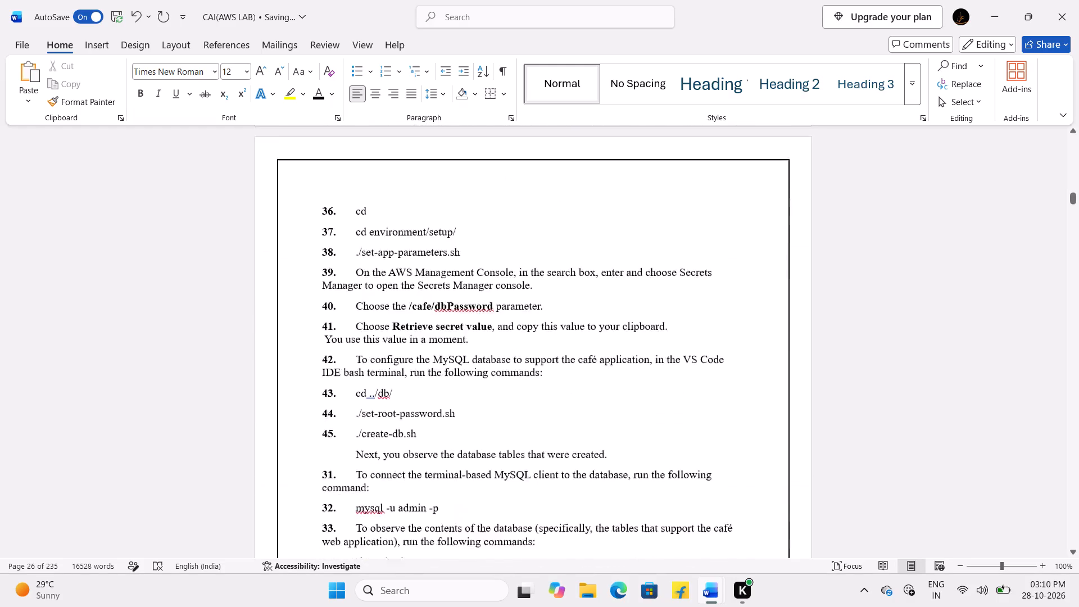
{"action": "scroll", "coordinate": [699, 293], "scroll_direction": "down", "scroll_amount": 17}
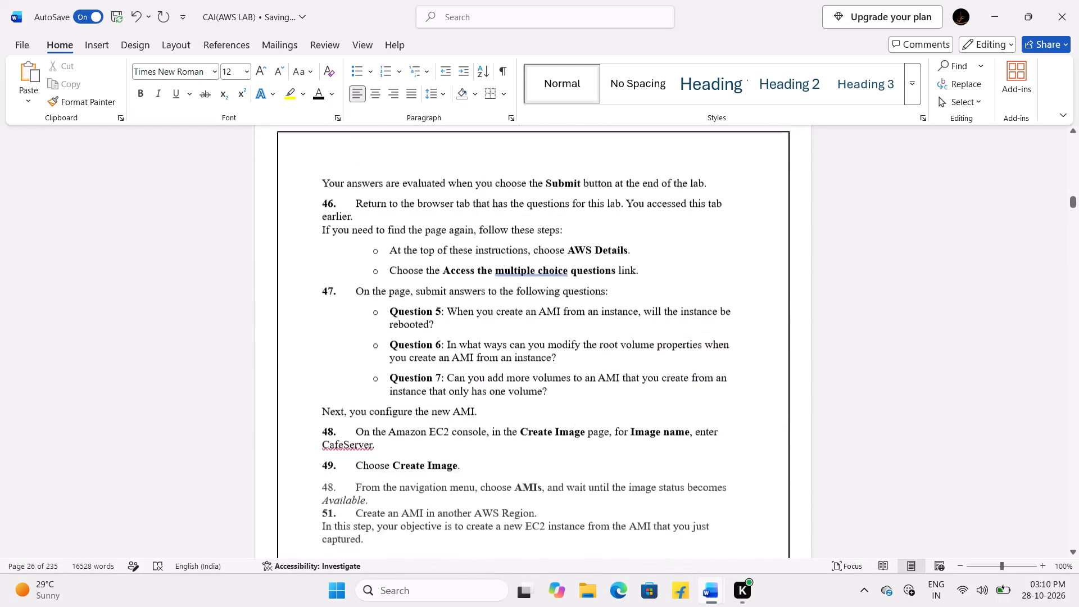
{"action": "scroll", "coordinate": [699, 293], "scroll_direction": "down", "scroll_amount": 18}
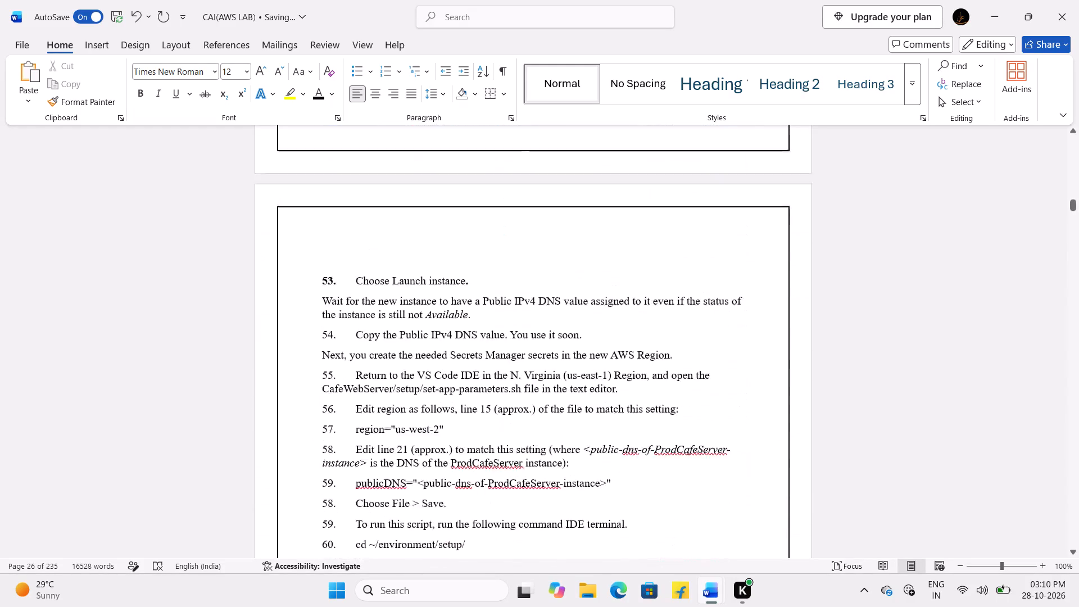
{"action": "scroll", "coordinate": [699, 293], "scroll_direction": "down", "scroll_amount": 1}
{"action": "scroll", "coordinate": [699, 293], "scroll_direction": "up", "scroll_amount": 4}
{"action": "left_click", "coordinate": [353, 388]}
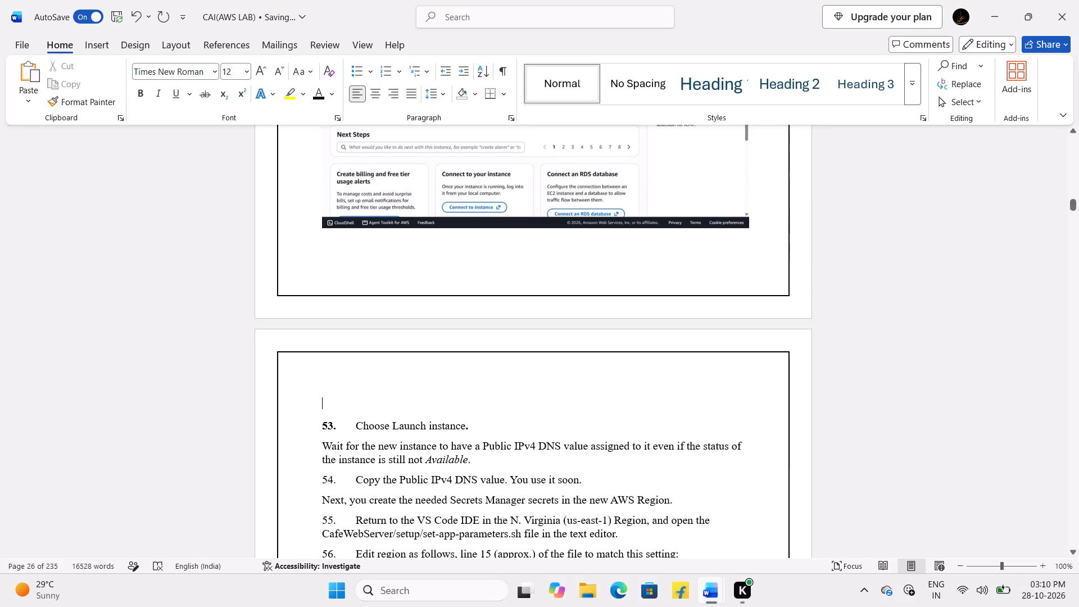
{"action": "key", "text": "BackSpace"}
{"action": "left_click", "coordinate": [346, 378]}
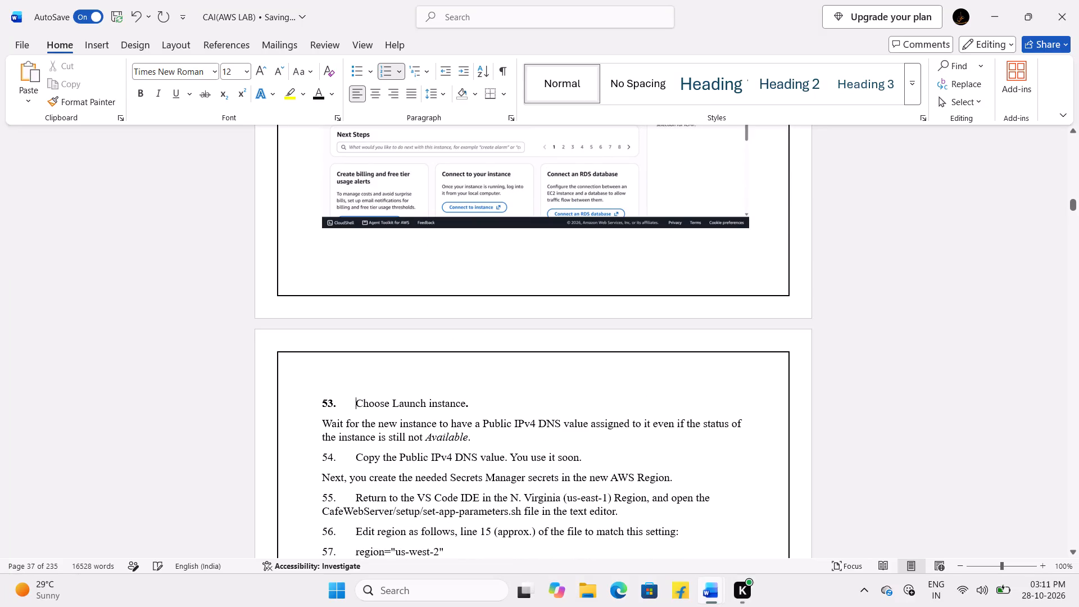
Delete the blank line above the LAB-6 heading at the top of its page.
{"action": "scroll", "coordinate": [355, 381], "scroll_direction": "down", "scroll_amount": 18}
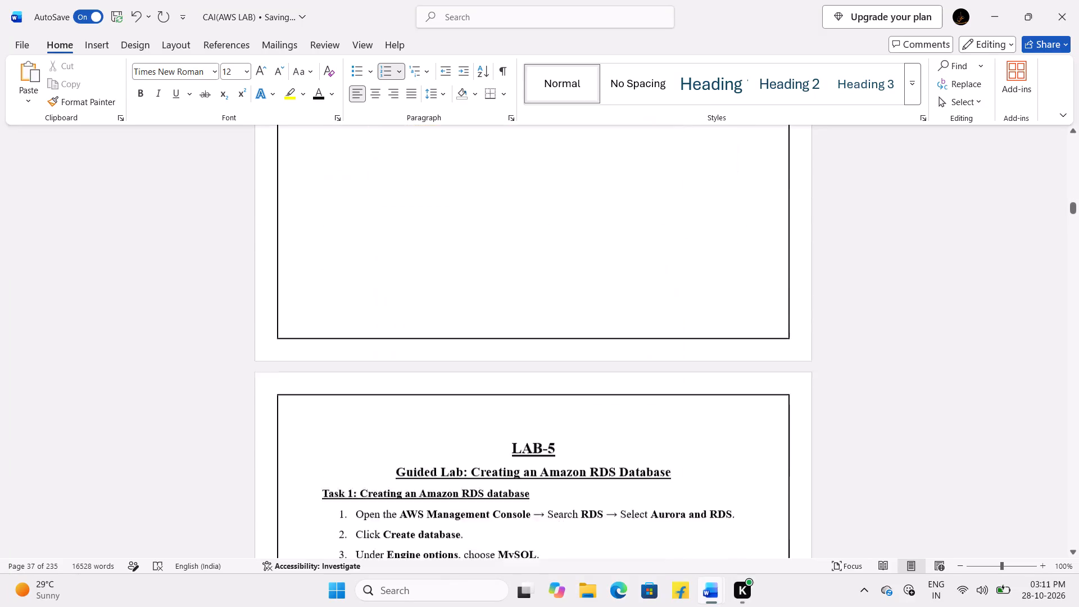
{"action": "scroll", "coordinate": [364, 367], "scroll_direction": "down", "scroll_amount": 16}
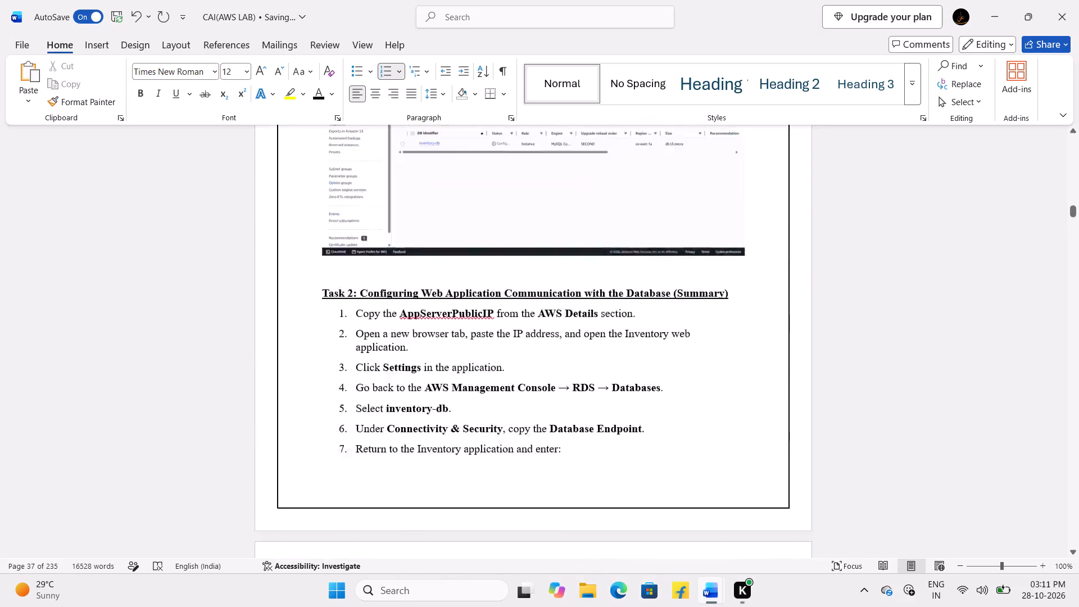
{"action": "scroll", "coordinate": [364, 367], "scroll_direction": "down", "scroll_amount": 12}
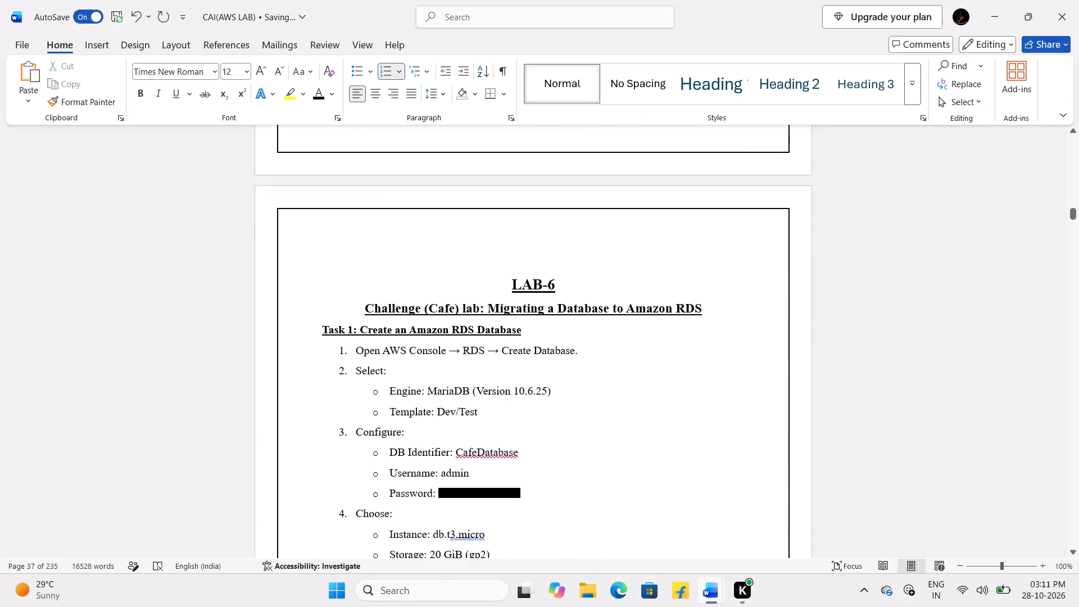
{"action": "left_click", "coordinate": [454, 264]}
{"action": "key", "text": "BackSpace"}
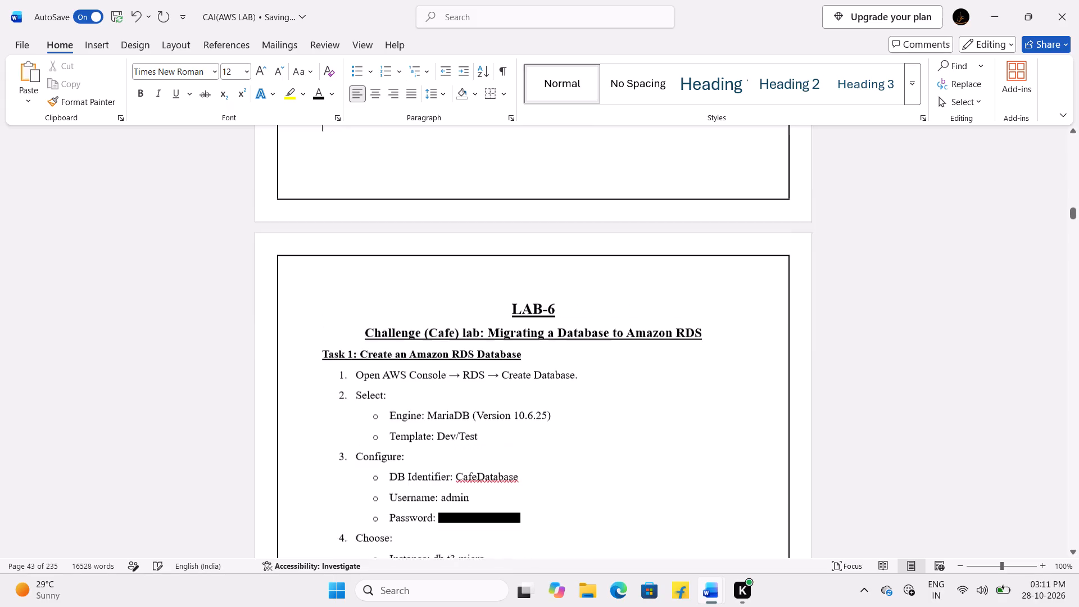
Reduce the height of the RDS Databases screenshot above LAB-6's Task 2 so it fits on the preceding page.
{"action": "scroll", "coordinate": [480, 321], "scroll_direction": "down", "scroll_amount": 10}
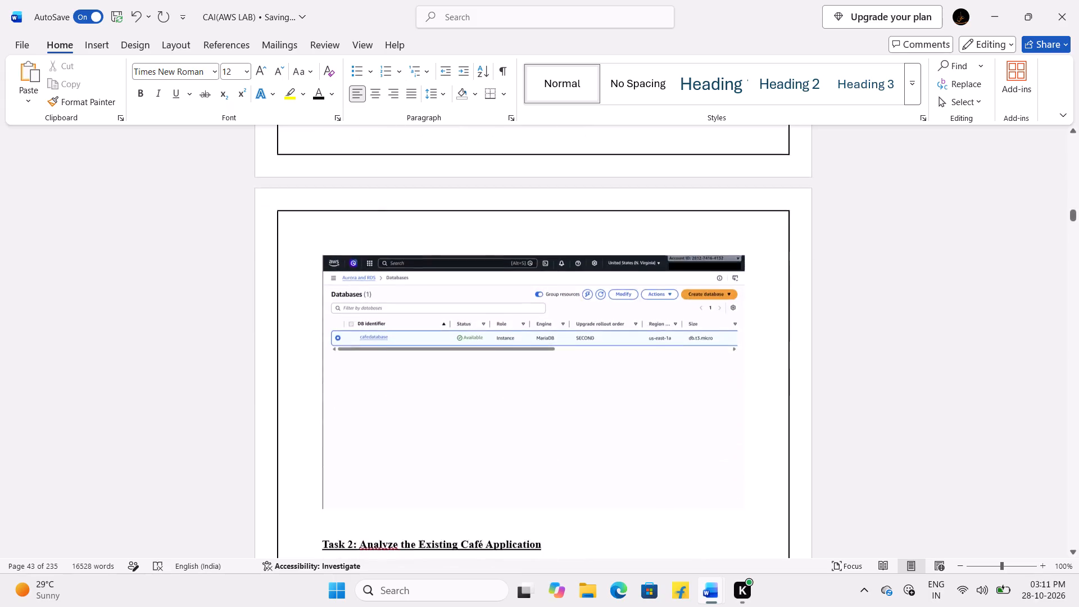
{"action": "scroll", "coordinate": [484, 331], "scroll_direction": "up", "scroll_amount": 5}
{"action": "scroll", "coordinate": [483, 331], "scroll_direction": "down", "scroll_amount": 6}
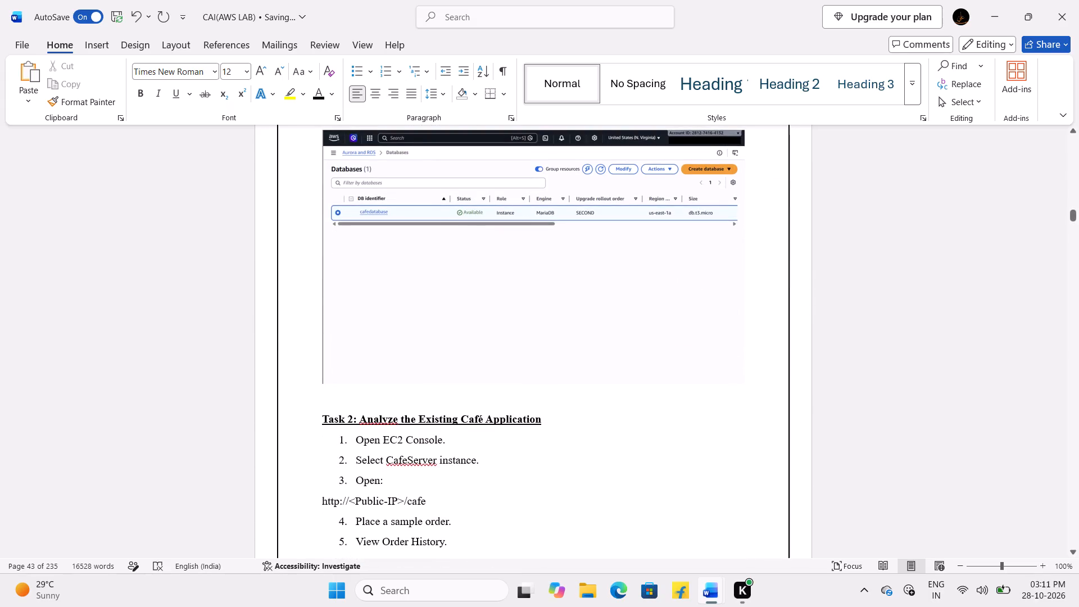
{"action": "left_click", "coordinate": [500, 313]}
{"action": "left_click_drag", "start_coordinate": [534, 380], "coordinate": [534, 291]}
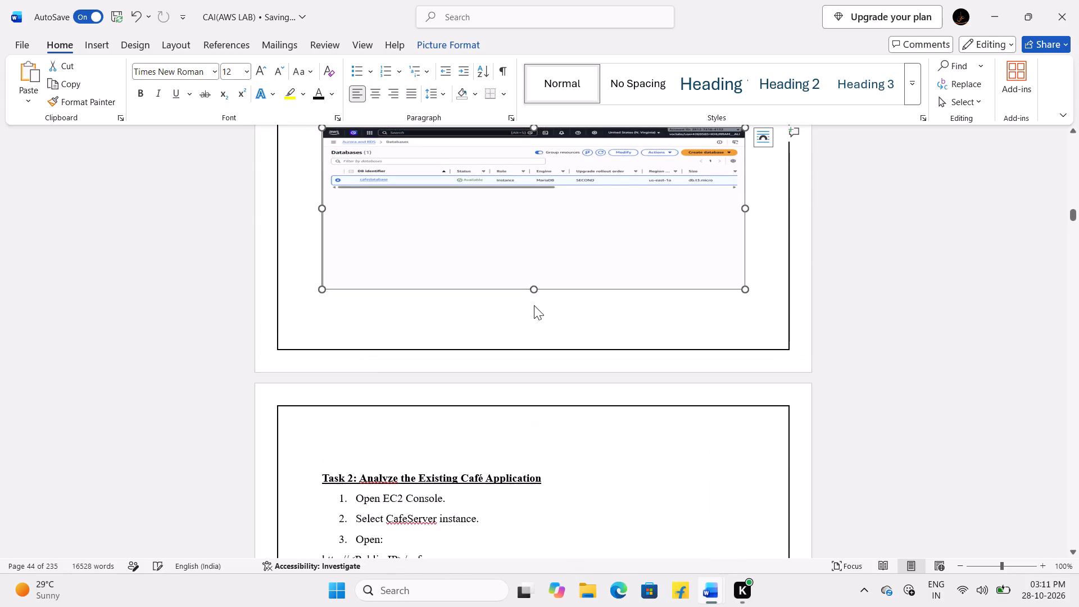
{"action": "left_click_drag", "start_coordinate": [534, 289], "coordinate": [532, 303]}
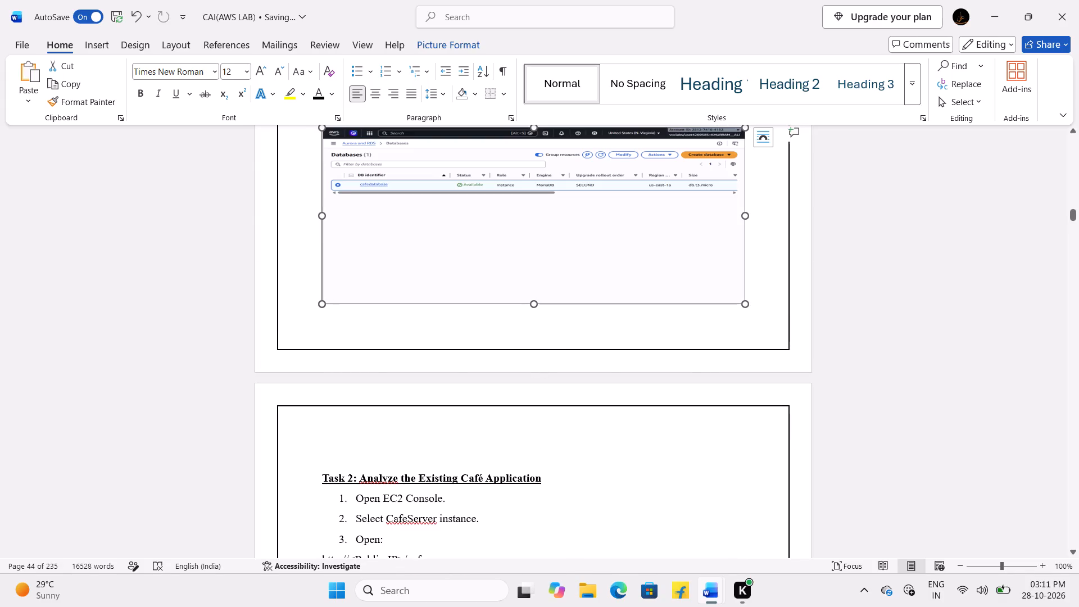
Delete one blank line above the Task 2: Analyze the Existing Café Application heading.
{"action": "left_click", "coordinate": [392, 435]}
{"action": "key", "text": "BackSpace"}
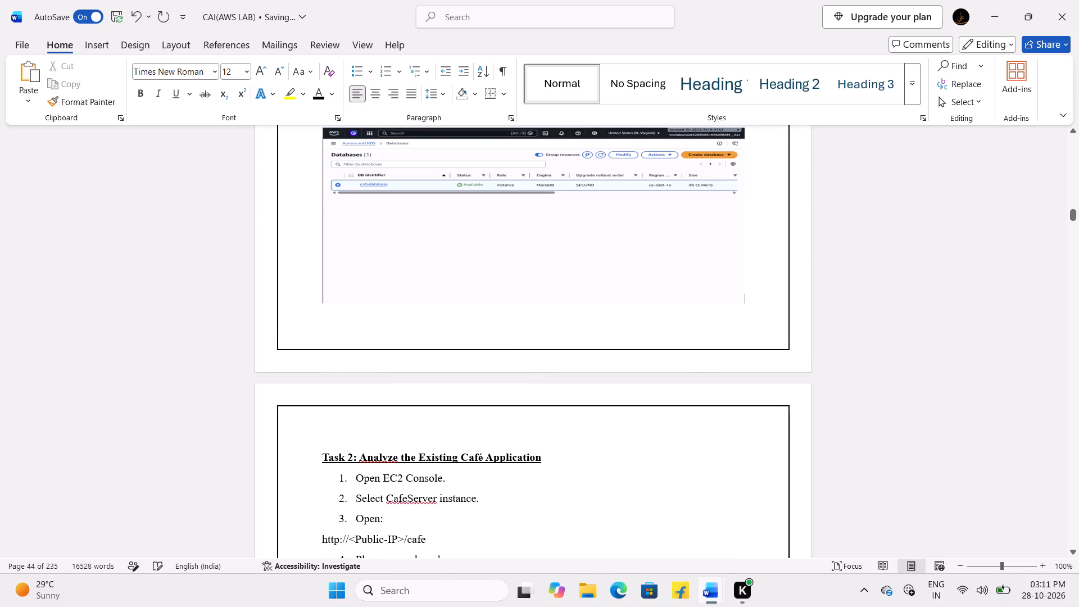
{"action": "left_click", "coordinate": [386, 432]}
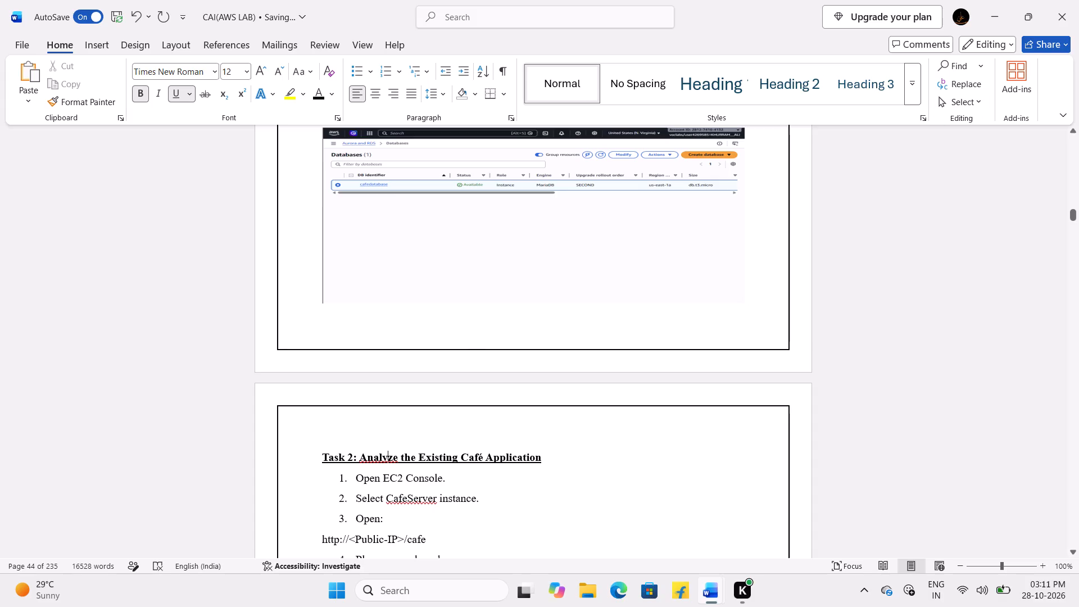
{"action": "left_click", "coordinate": [327, 422]}
{"action": "left_click", "coordinate": [328, 422]}
{"action": "left_click", "coordinate": [319, 430]}
{"action": "scroll", "coordinate": [402, 450], "scroll_direction": "down", "scroll_amount": 13}
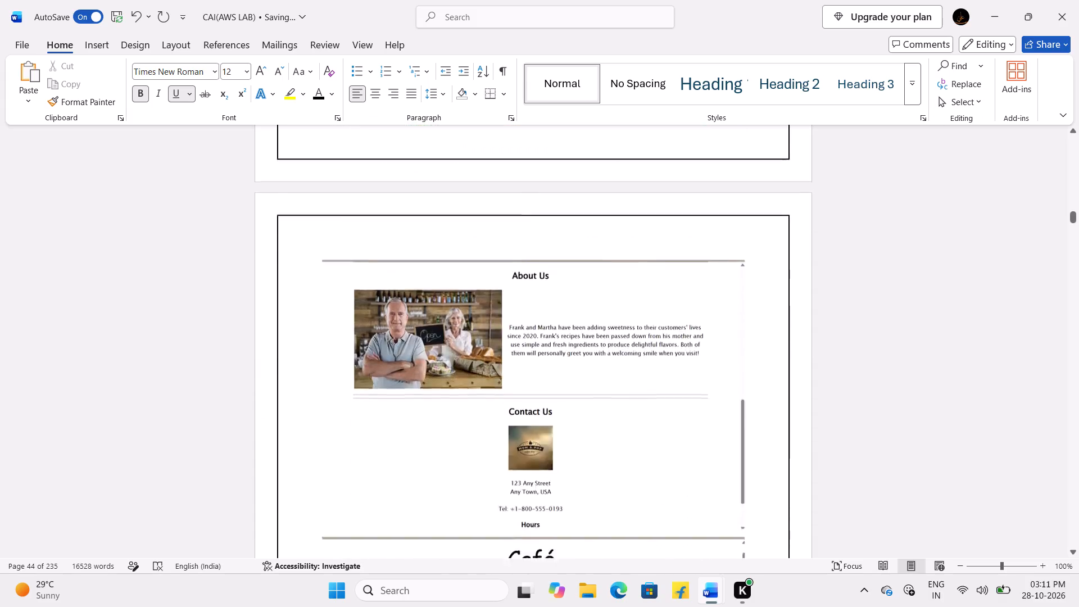
{"action": "scroll", "coordinate": [410, 449], "scroll_direction": "down", "scroll_amount": 17}
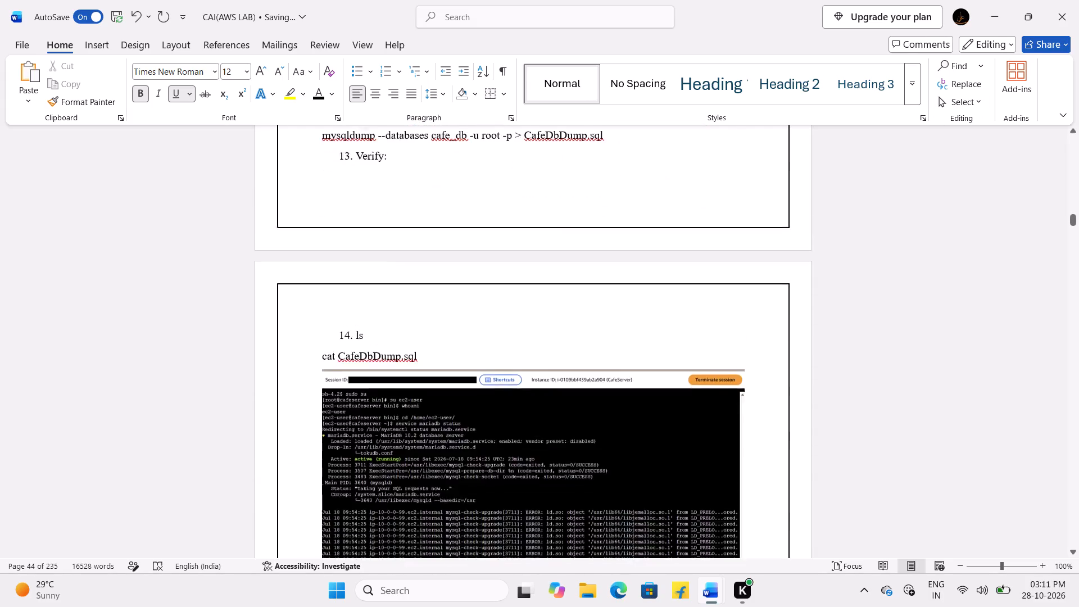
{"action": "scroll", "coordinate": [424, 443], "scroll_direction": "down", "scroll_amount": 1}
{"action": "scroll", "coordinate": [424, 443], "scroll_direction": "up", "scroll_amount": 5}
{"action": "scroll", "coordinate": [424, 443], "scroll_direction": "down", "scroll_amount": 4}
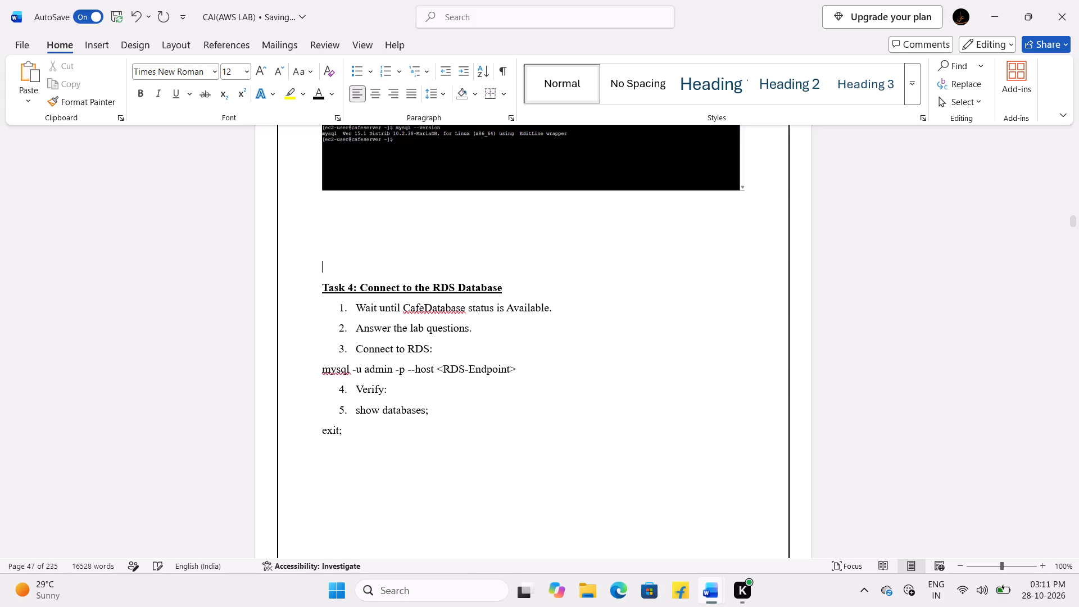
{"action": "key", "text": "Return"}
{"action": "key", "text": "Return"}
{"action": "key", "text": "Return"}
{"action": "key", "text": "Return"}
{"action": "key", "text": "Return"}
{"action": "key", "text": "Return"}
{"action": "key", "text": "Return"}
{"action": "key", "text": "Return"}
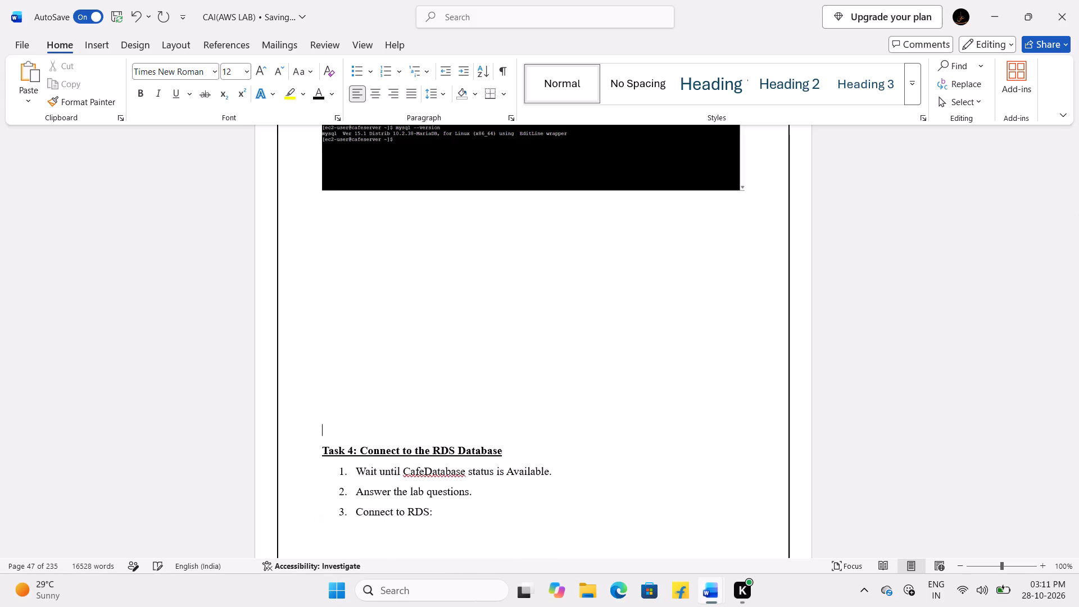
{"action": "key", "text": "Return"}
{"action": "key", "text": "Return"}
{"action": "key", "text": "Return"}
{"action": "key", "text": "Return"}
{"action": "key", "text": "Return"}
{"action": "scroll", "coordinate": [368, 264], "scroll_direction": "down", "scroll_amount": 2}
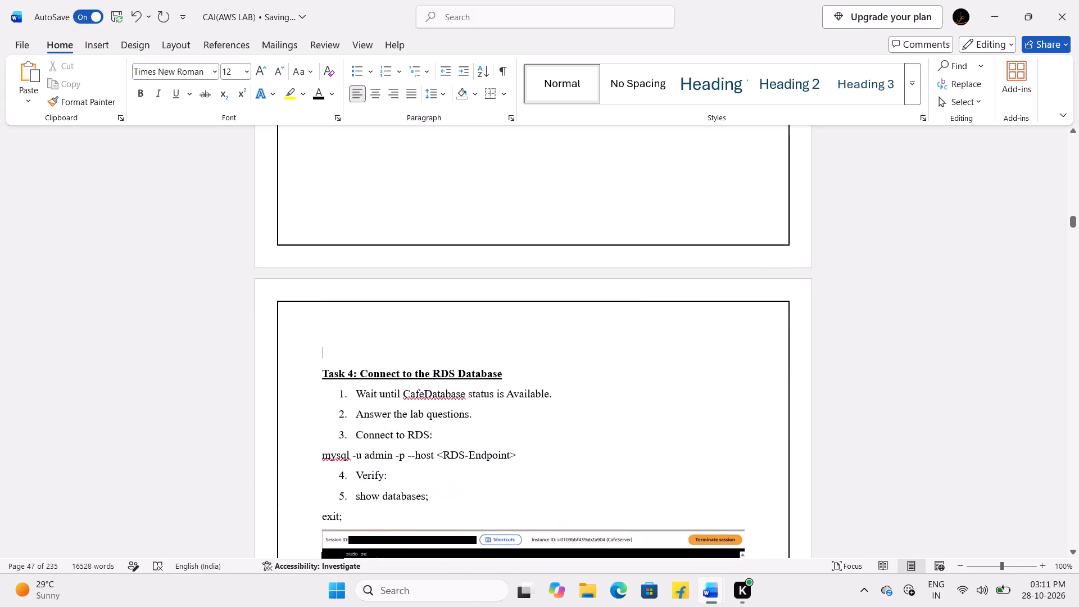
{"action": "key", "text": "BackSpace"}
{"action": "left_click", "coordinate": [347, 330]}
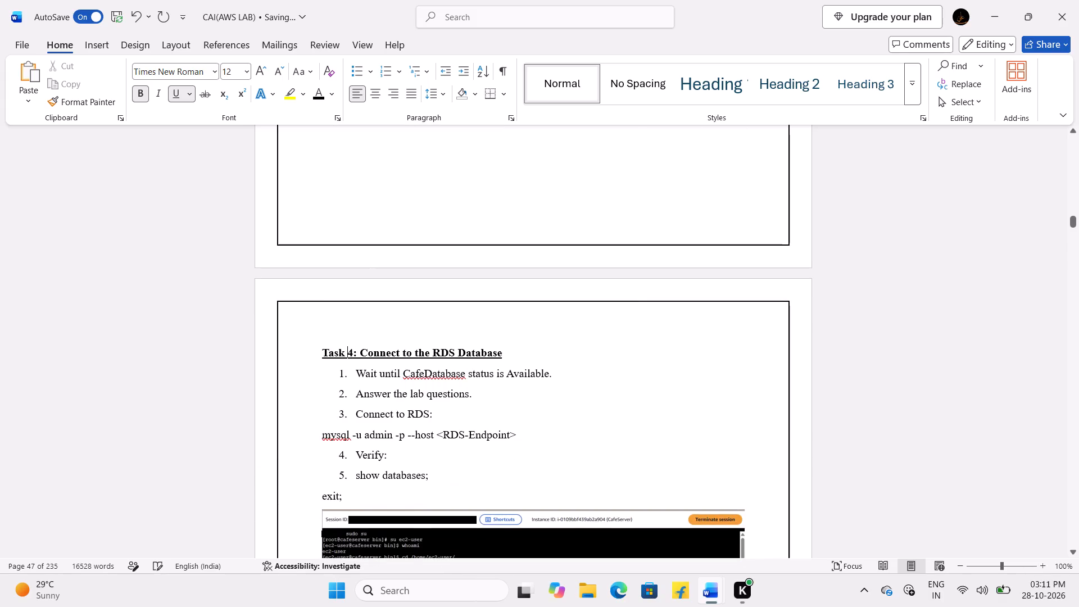
Move LAB-7's item 5, Edit VPC settings, to the next page by adding seven blank lines after the Lab VPC creation screenshot.
{"action": "scroll", "coordinate": [360, 347], "scroll_direction": "down", "scroll_amount": 14}
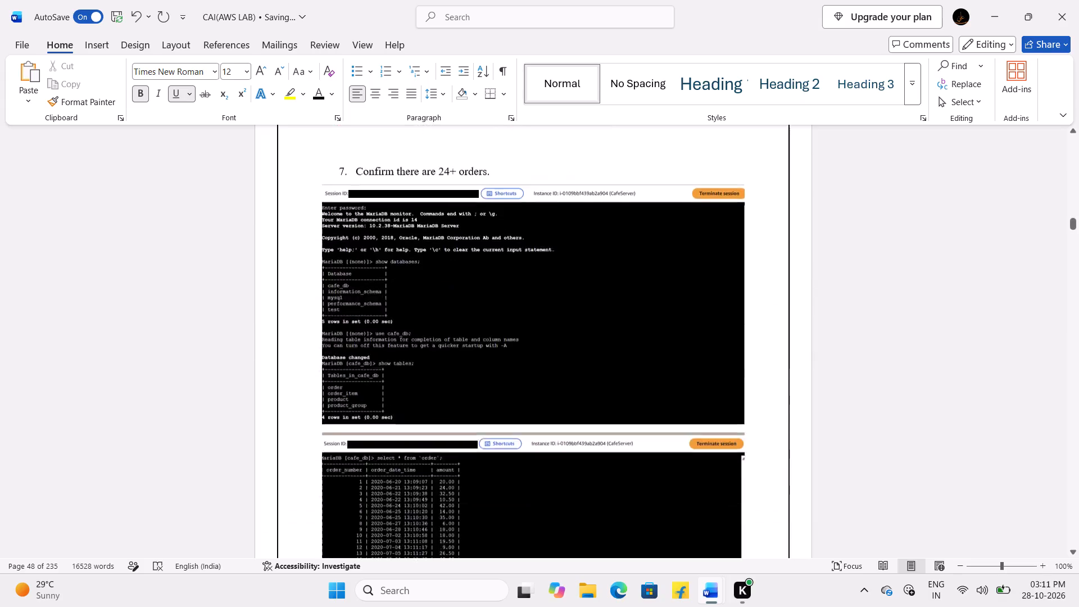
{"action": "scroll", "coordinate": [362, 351], "scroll_direction": "down", "scroll_amount": 4}
{"action": "scroll", "coordinate": [362, 351], "scroll_direction": "up", "scroll_amount": 2}
{"action": "scroll", "coordinate": [362, 351], "scroll_direction": "down", "scroll_amount": 2}
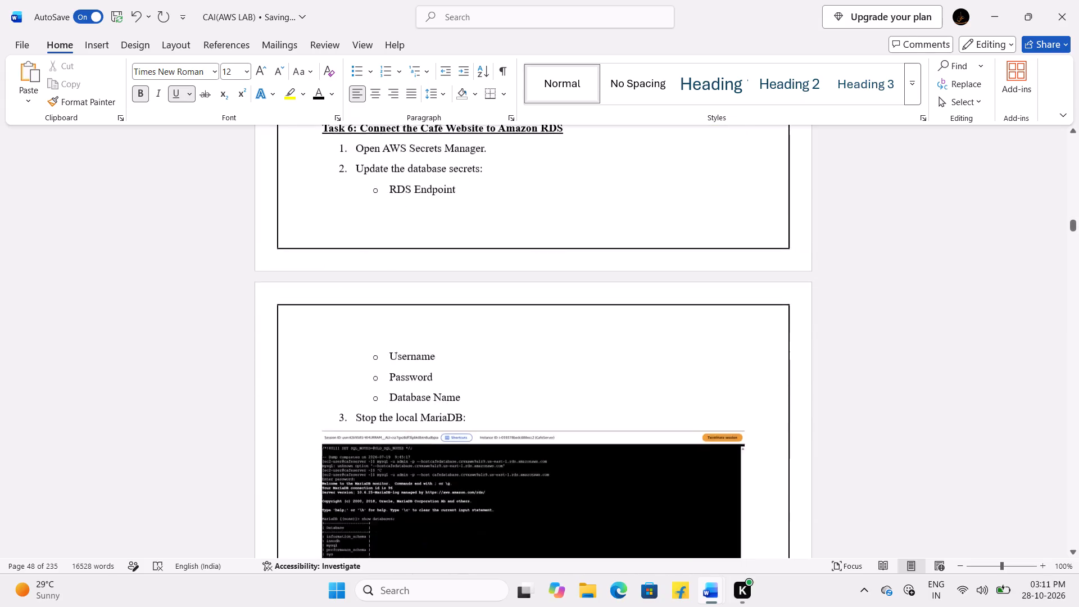
{"action": "scroll", "coordinate": [362, 351], "scroll_direction": "down", "scroll_amount": 12}
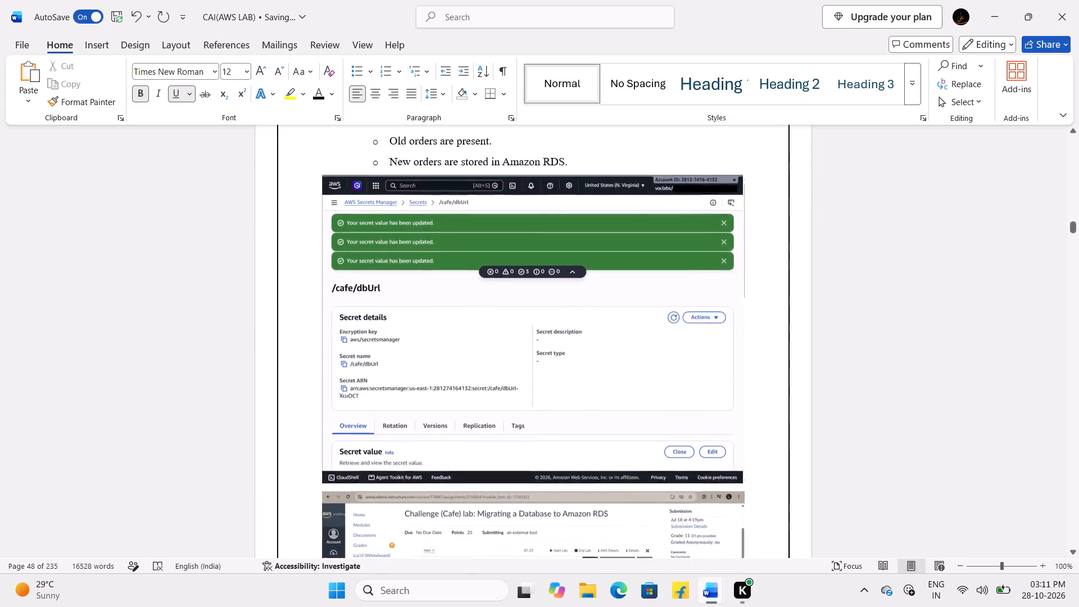
{"action": "scroll", "coordinate": [364, 352], "scroll_direction": "down", "scroll_amount": 12}
{"action": "scroll", "coordinate": [364, 352], "scroll_direction": "up", "scroll_amount": 5}
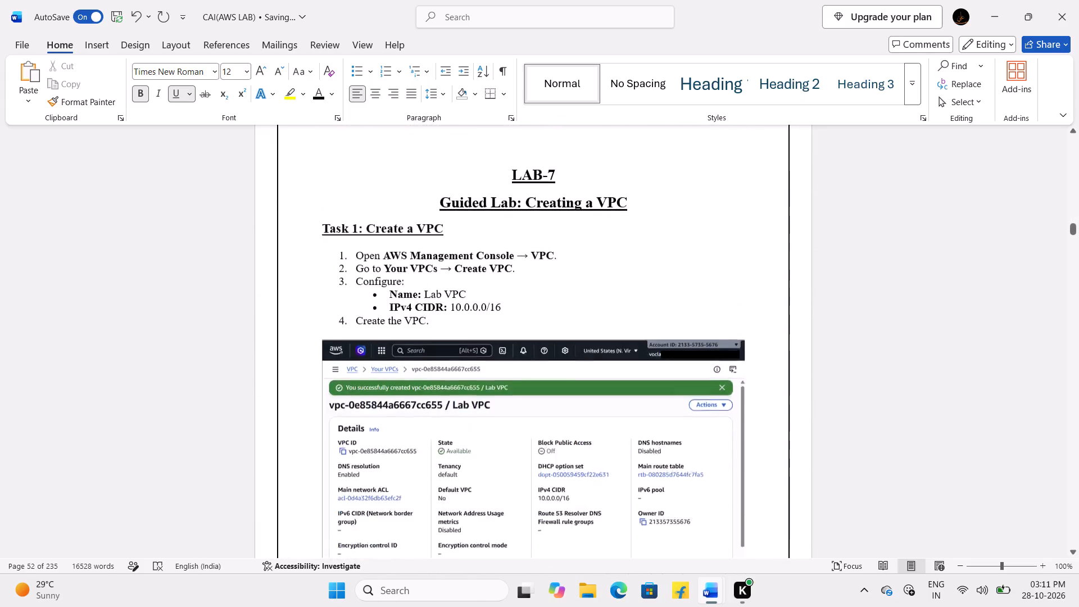
{"action": "scroll", "coordinate": [364, 352], "scroll_direction": "down", "scroll_amount": 13}
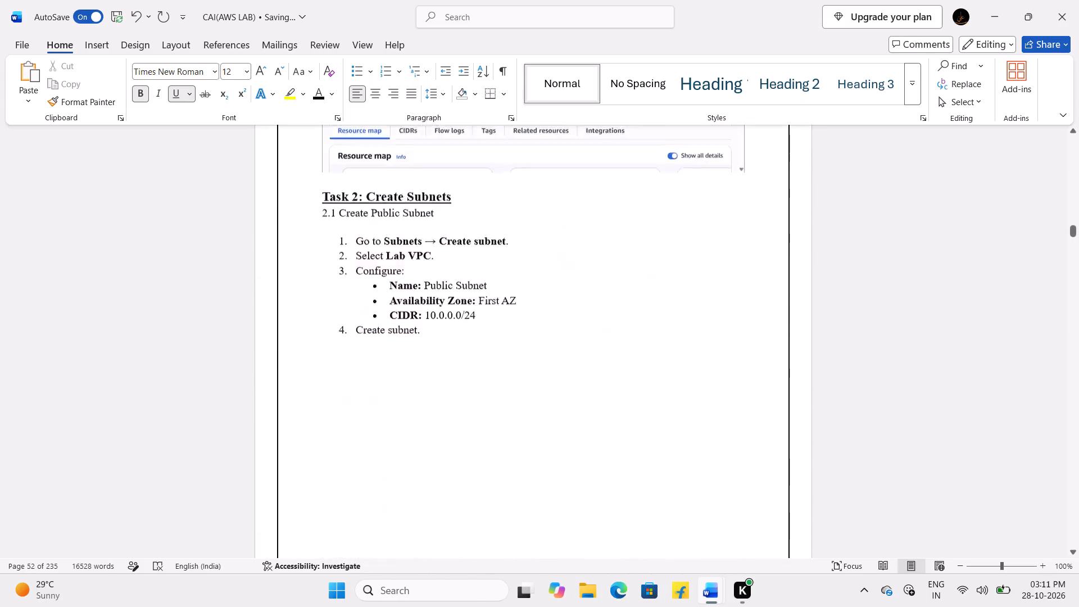
{"action": "scroll", "coordinate": [364, 355], "scroll_direction": "up", "scroll_amount": 8}
{"action": "scroll", "coordinate": [364, 356], "scroll_direction": "down", "scroll_amount": 6}
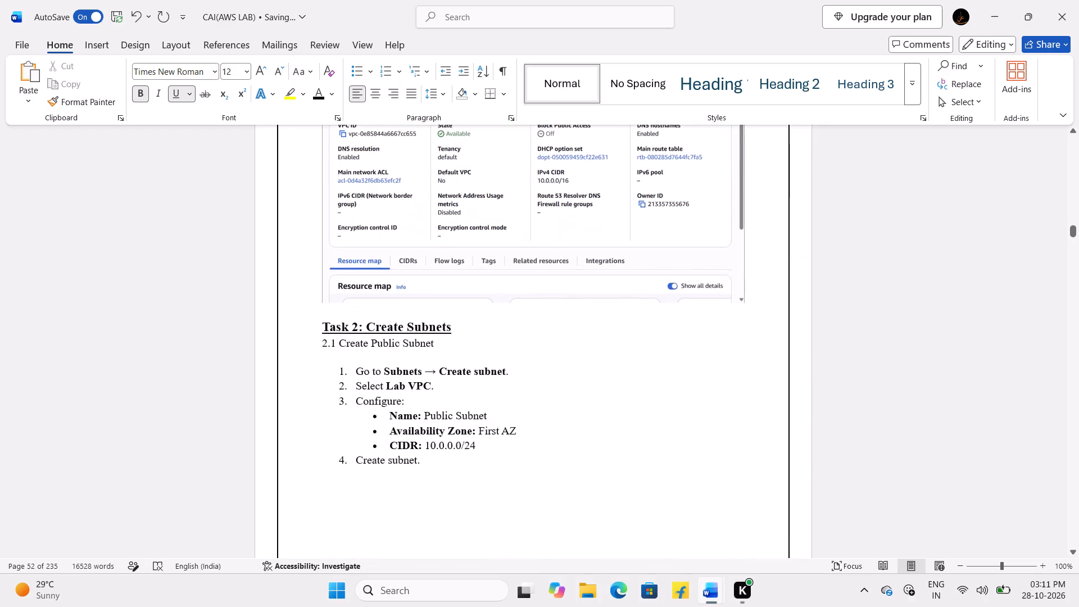
{"action": "scroll", "coordinate": [364, 356], "scroll_direction": "down", "scroll_amount": 3}
{"action": "scroll", "coordinate": [364, 356], "scroll_direction": "up", "scroll_amount": 12}
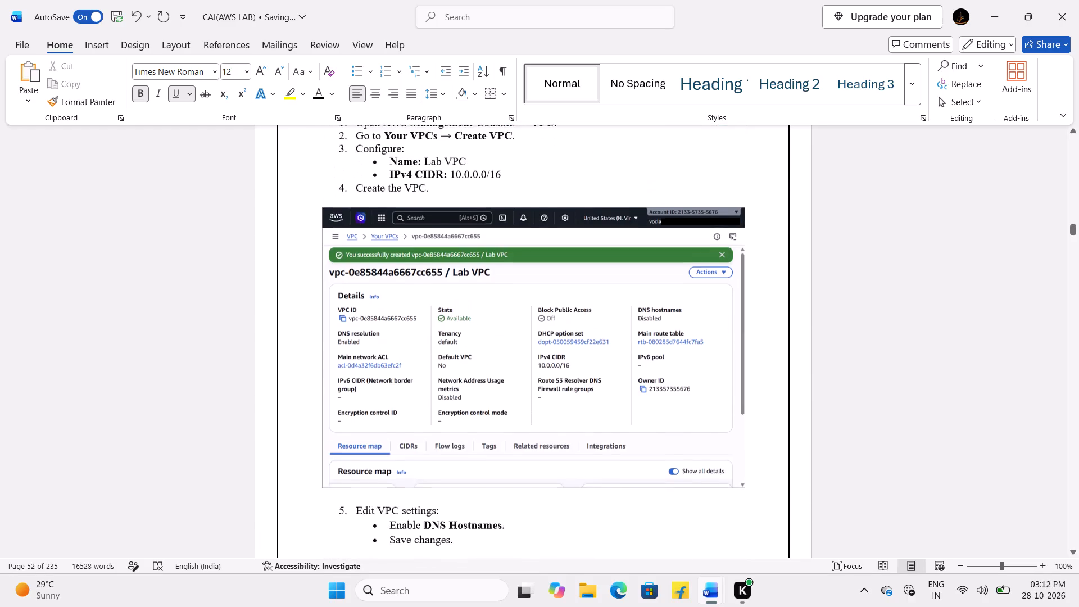
{"action": "scroll", "coordinate": [505, 397], "scroll_direction": "down", "scroll_amount": 1}
{"action": "left_click", "coordinate": [760, 389]}
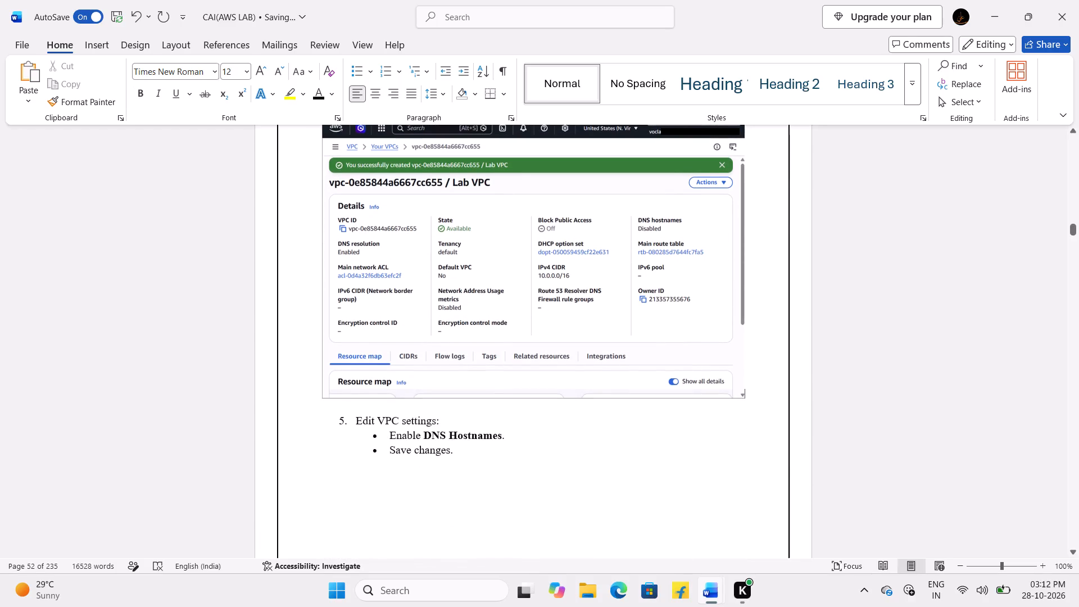
{"action": "key", "text": "Return"}
{"action": "key", "text": "Return"}
{"action": "key", "text": "Return"}
{"action": "key", "text": "Return"}
{"action": "key", "text": "Return"}
{"action": "key", "text": "Return"}
{"action": "scroll", "coordinate": [759, 393], "scroll_direction": "down", "scroll_amount": 2}
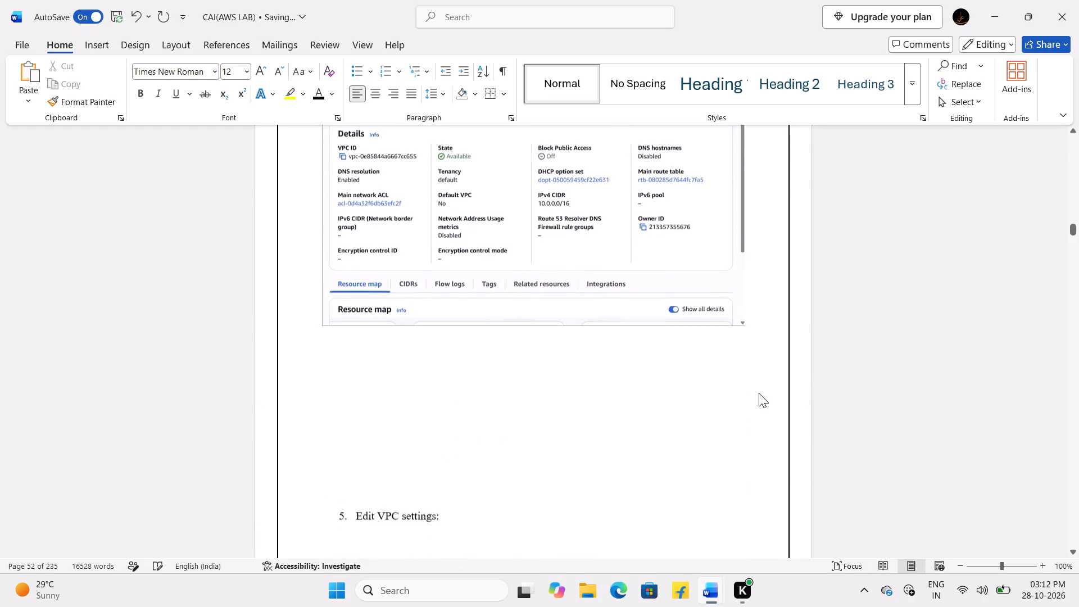
{"action": "key", "text": "Return"}
{"action": "scroll", "coordinate": [758, 393], "scroll_direction": "down", "scroll_amount": 8}
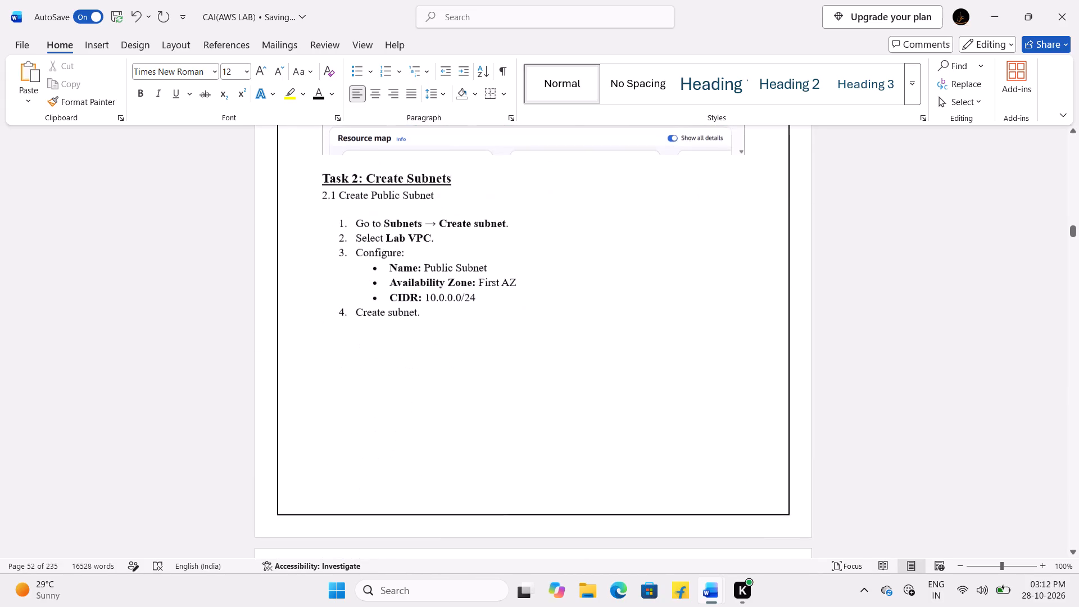
Add a blank line between the modified VPC settings screenshot and the Task 2: Create Subnets heading.
{"action": "scroll", "coordinate": [746, 397], "scroll_direction": "up", "scroll_amount": 4}
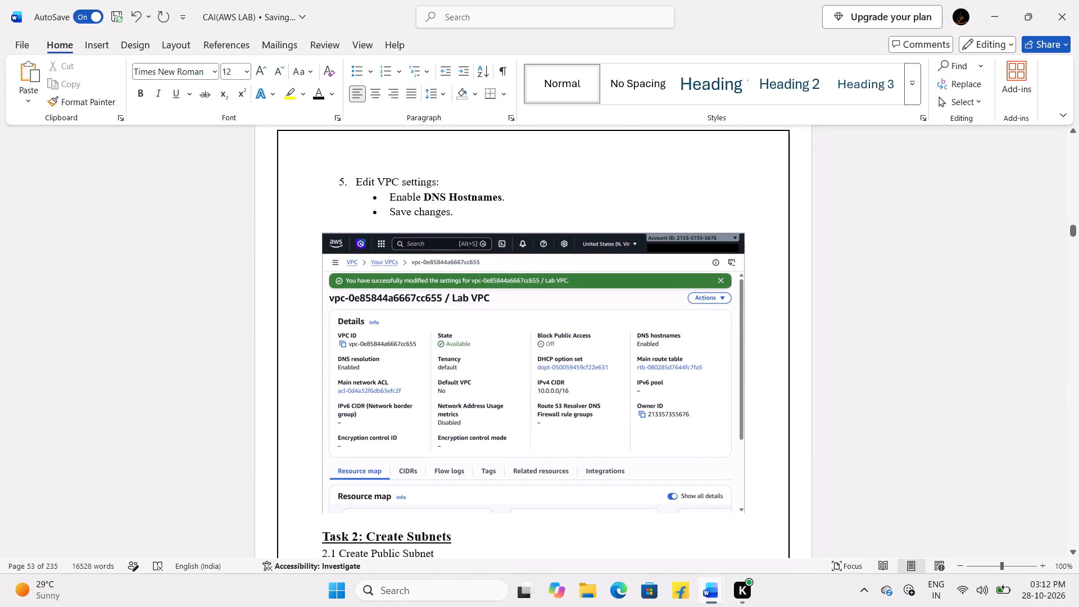
{"action": "left_click", "coordinate": [764, 483]}
{"action": "key", "text": "Return"}
Add a blank line between LAB-7's private subnet screenshot and the Task 3: Create an Internet Gateway (IGW) heading.
{"action": "scroll", "coordinate": [766, 472], "scroll_direction": "down", "scroll_amount": 1}
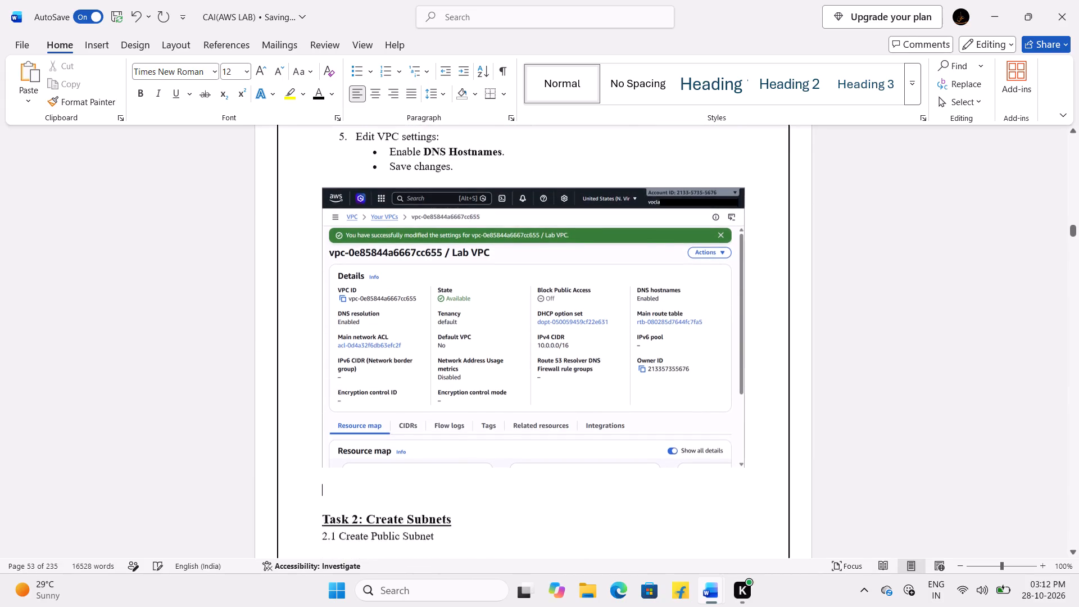
{"action": "scroll", "coordinate": [766, 473], "scroll_direction": "down", "scroll_amount": 9}
{"action": "scroll", "coordinate": [722, 445], "scroll_direction": "down", "scroll_amount": 3}
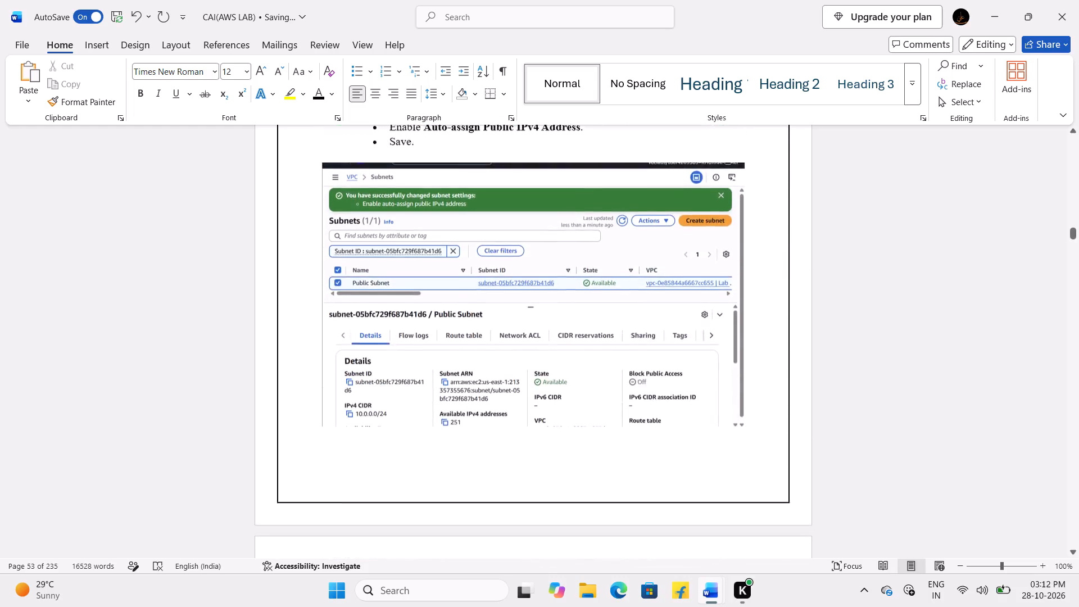
{"action": "scroll", "coordinate": [718, 443], "scroll_direction": "down", "scroll_amount": 10}
{"action": "scroll", "coordinate": [718, 443], "scroll_direction": "up", "scroll_amount": 2}
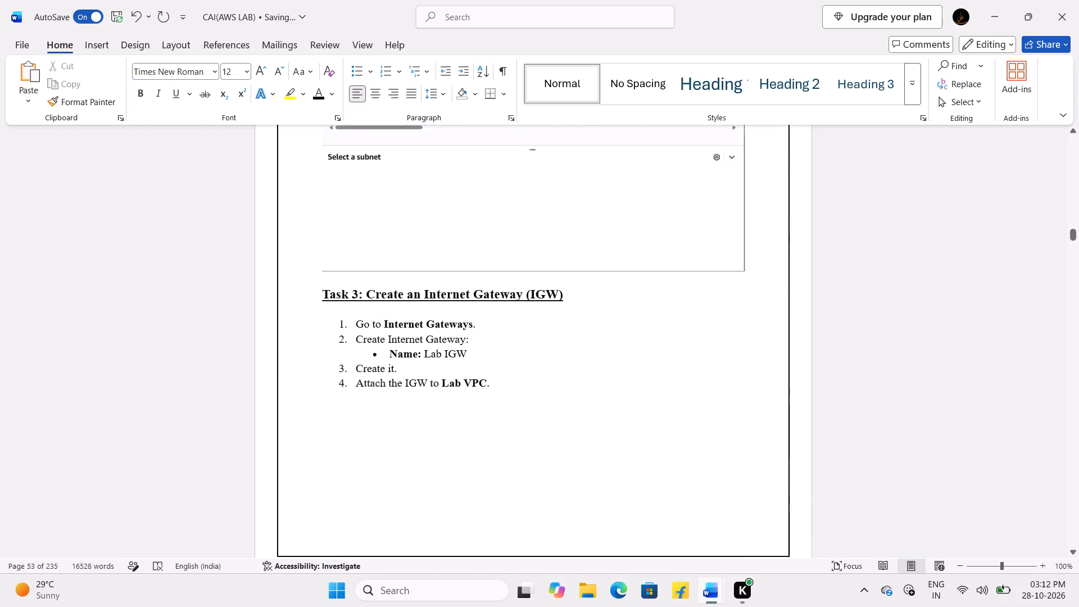
{"action": "left_click", "coordinate": [752, 295]}
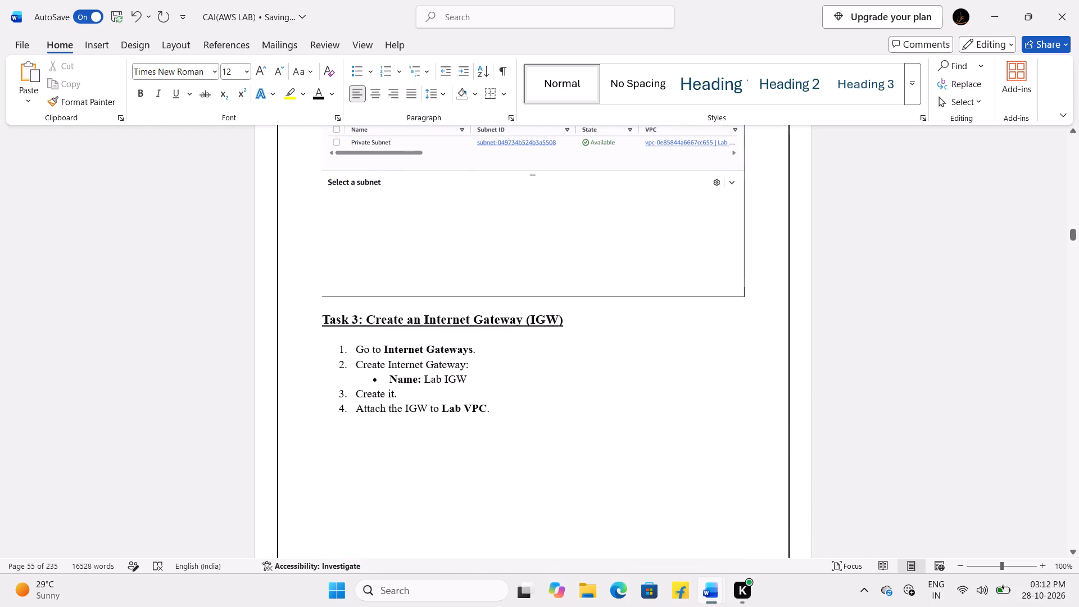
{"action": "key", "text": "Return"}
Delete the surplus blank lines above the LAB-8 heading so it starts its page, keeping one blank line after LAB-7's last bullet.
{"action": "scroll", "coordinate": [744, 315], "scroll_direction": "down", "scroll_amount": 9}
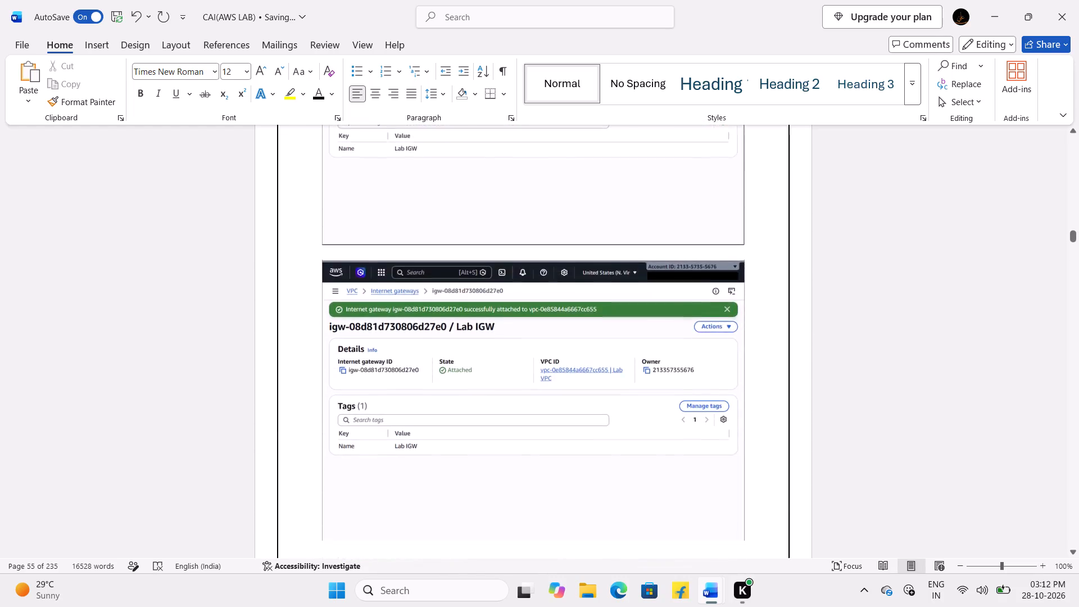
{"action": "scroll", "coordinate": [731, 333], "scroll_direction": "down", "scroll_amount": 10}
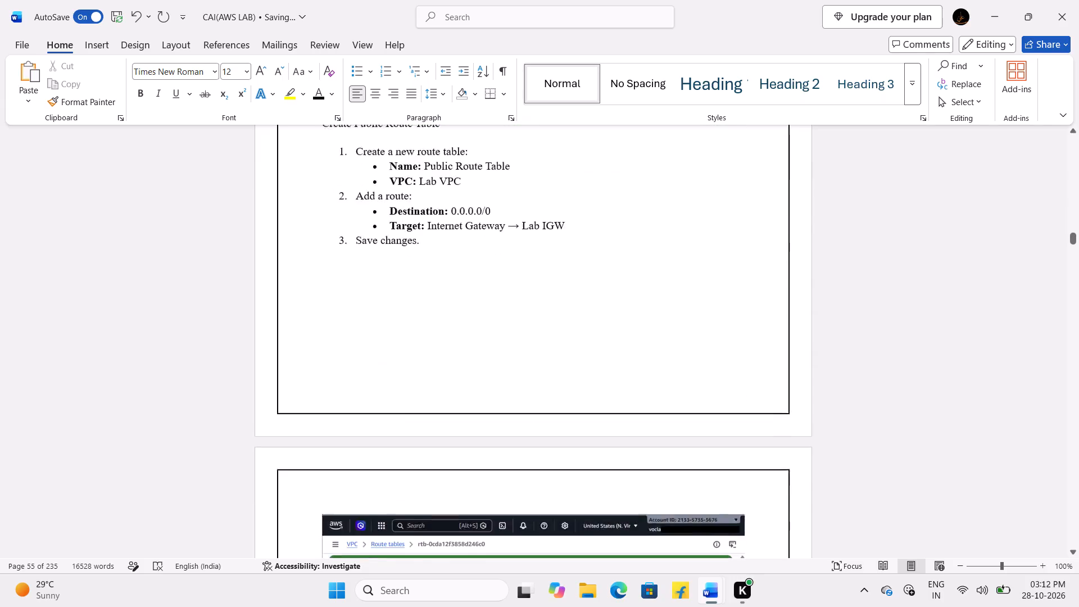
{"action": "scroll", "coordinate": [731, 333], "scroll_direction": "down", "scroll_amount": 12}
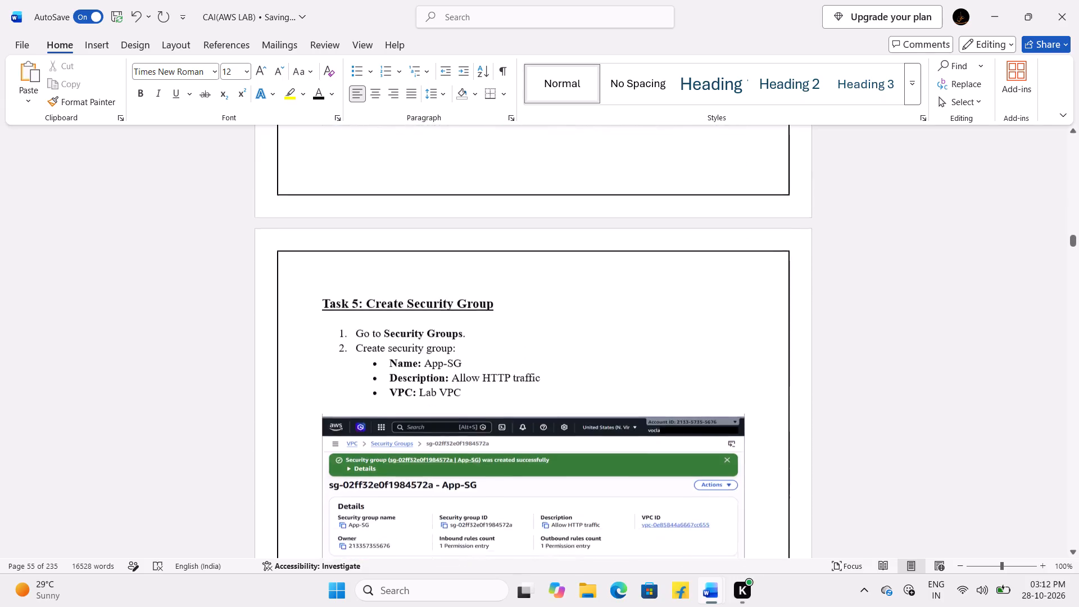
{"action": "scroll", "coordinate": [729, 333], "scroll_direction": "down", "scroll_amount": 14}
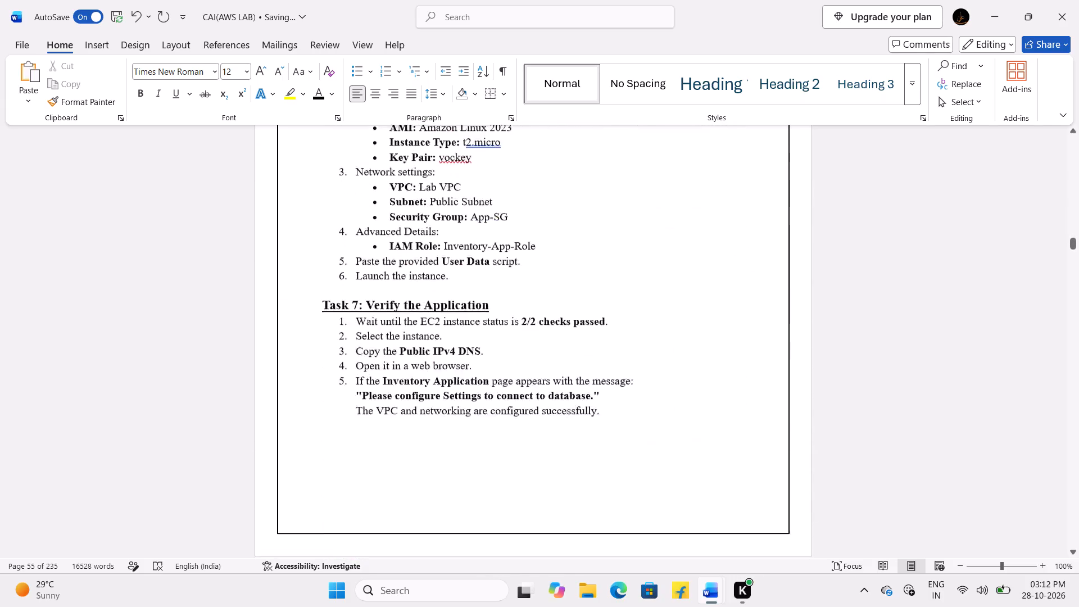
{"action": "scroll", "coordinate": [728, 338], "scroll_direction": "down", "scroll_amount": 14}
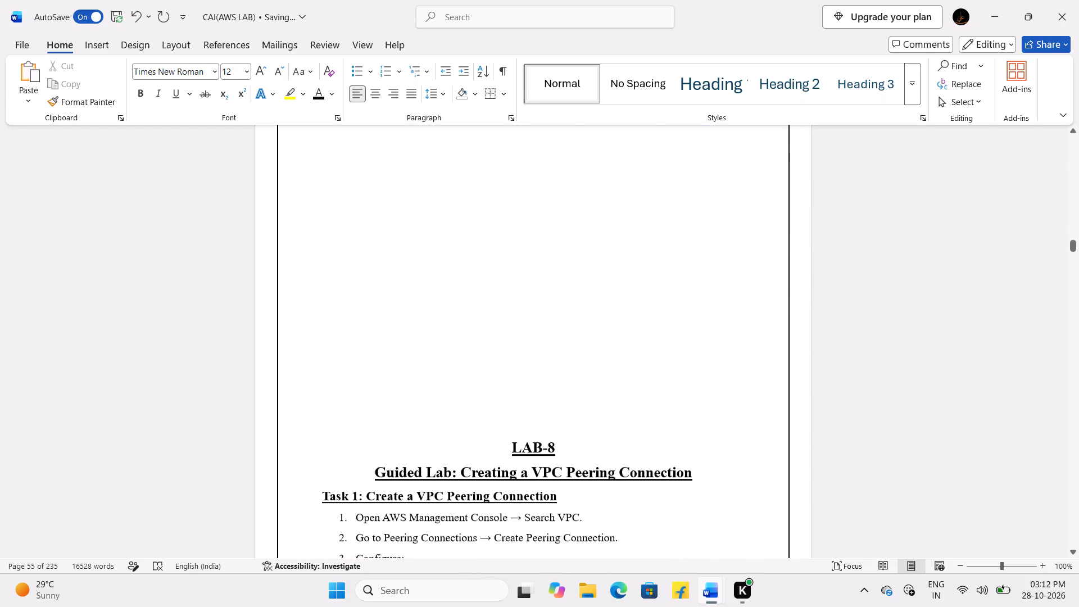
{"action": "left_click", "coordinate": [555, 384]}
{"action": "key", "text": "BackSpace"}
{"action": "key", "text": "BackSpace"}
{"action": "key", "text": "BackSpace"}
{"action": "key", "text": "BackSpace"}
{"action": "key", "text": "BackSpace"}
{"action": "key", "text": "BackSpace"}
{"action": "key", "text": "BackSpace"}
{"action": "key", "text": "BackSpace"}
{"action": "key", "text": "BackSpace"}
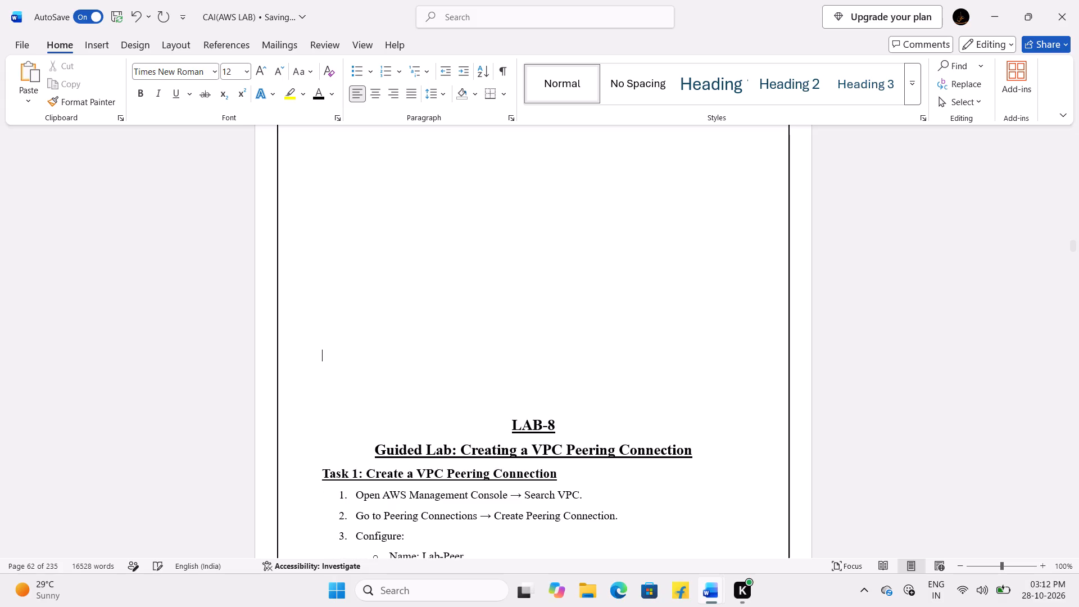
{"action": "key", "text": "BackSpace"}
{"action": "key", "text": "BackSpace"}
{"action": "key", "text": "BackSpace"}
{"action": "key", "text": "BackSpace"}
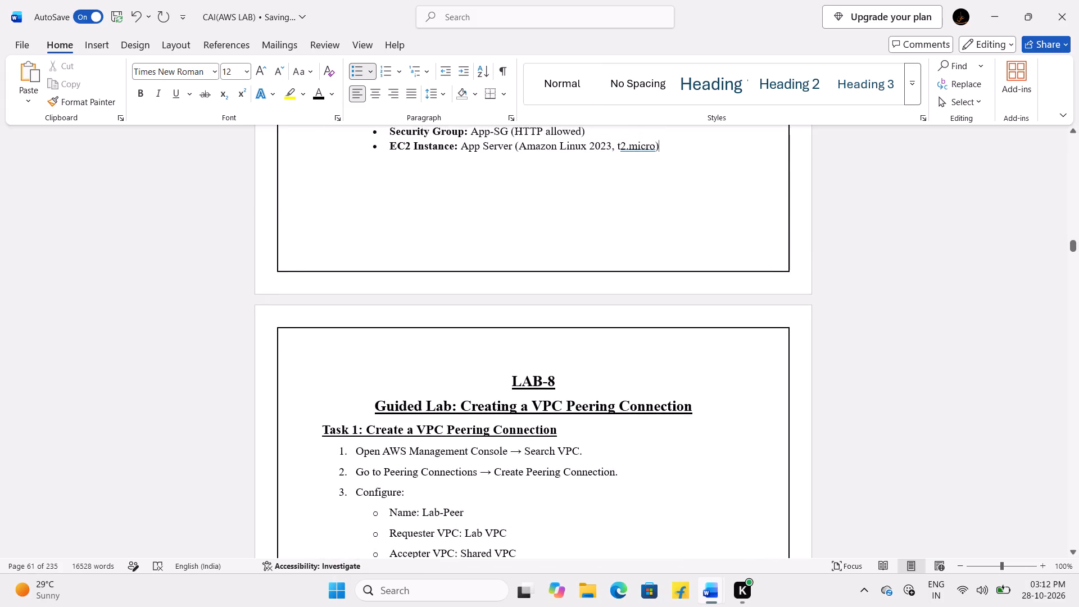
{"action": "key", "text": "ctrl+z"}
{"action": "key", "text": "ctrl+z"}
{"action": "key", "text": "BackSpace"}
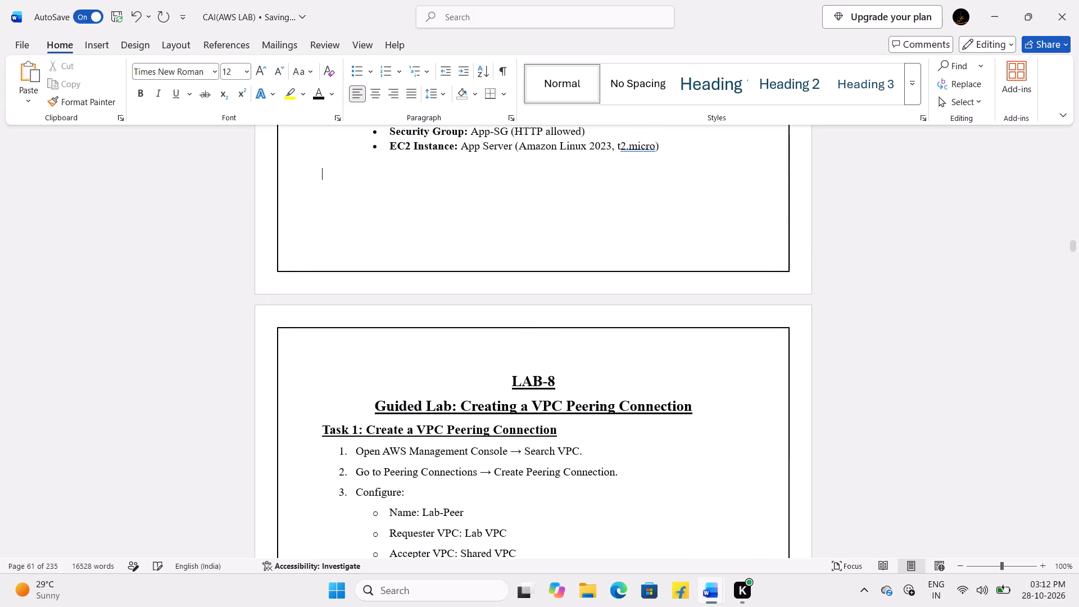
Move LAB-8's item 5, Select the connection, to the next page by adding seven blank lines after the pending acceptance screenshot.
{"action": "scroll", "coordinate": [614, 422], "scroll_direction": "down", "scroll_amount": 11}
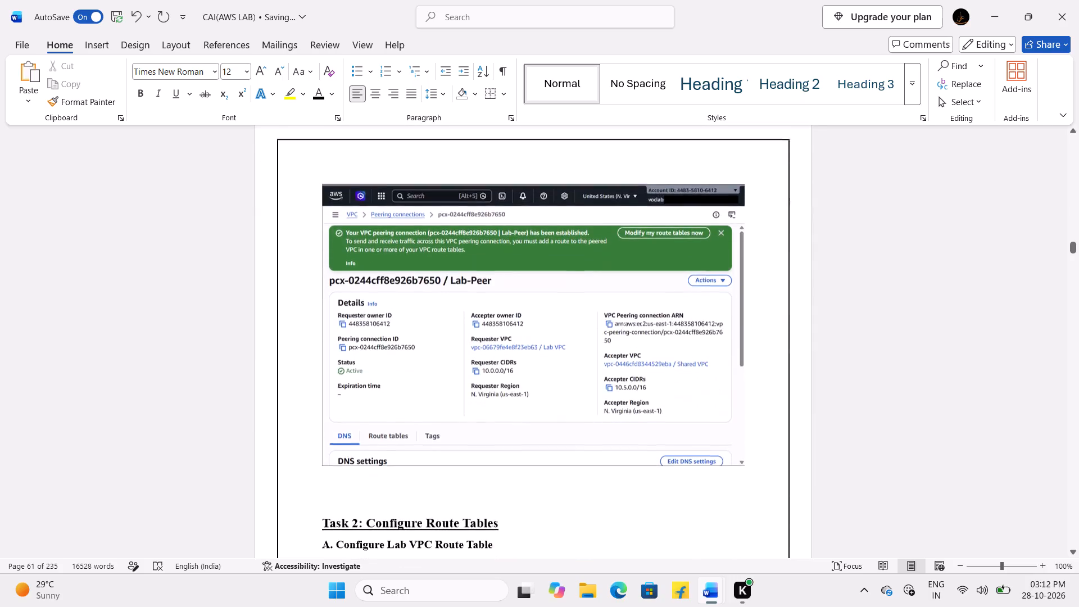
{"action": "scroll", "coordinate": [625, 426], "scroll_direction": "up", "scroll_amount": 5}
{"action": "scroll", "coordinate": [625, 426], "scroll_direction": "down", "scroll_amount": 4}
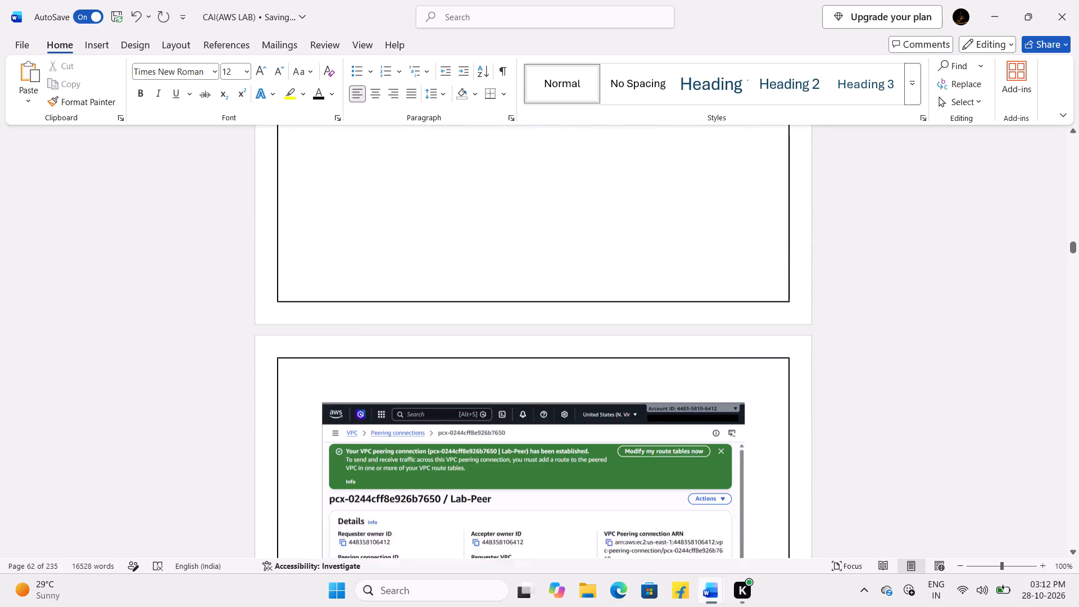
{"action": "scroll", "coordinate": [625, 426], "scroll_direction": "down", "scroll_amount": 5}
{"action": "scroll", "coordinate": [625, 426], "scroll_direction": "up", "scroll_amount": 3}
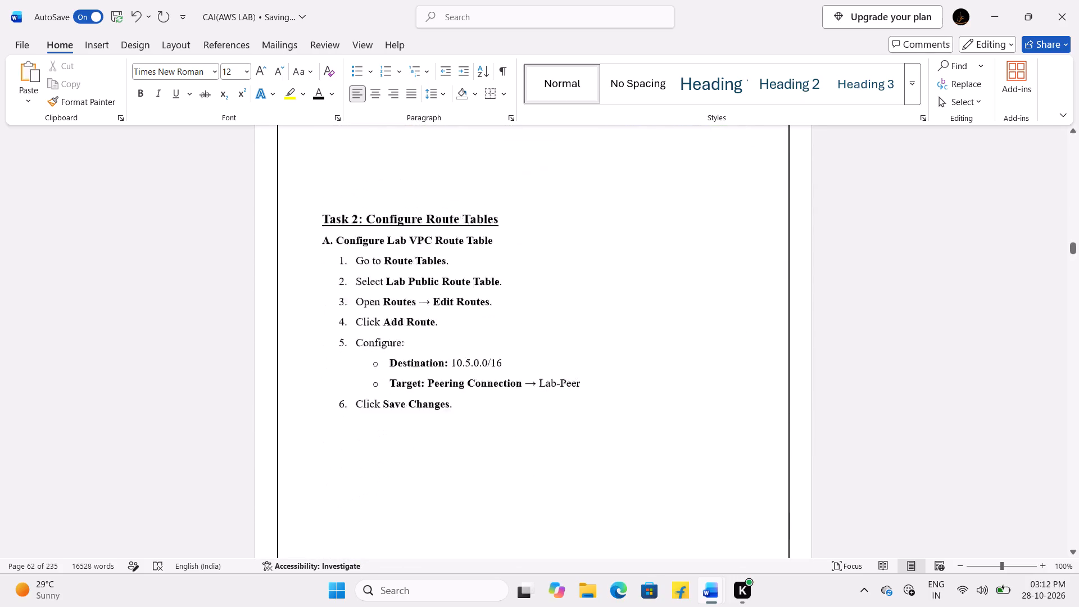
{"action": "scroll", "coordinate": [625, 426], "scroll_direction": "up", "scroll_amount": 6}
{"action": "left_click", "coordinate": [751, 325]}
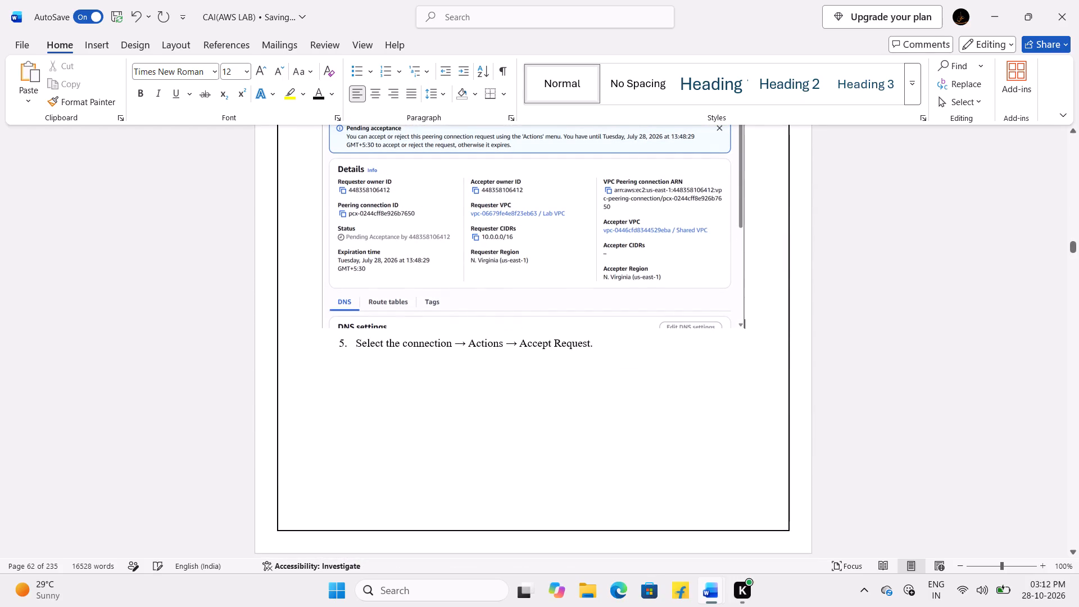
{"action": "key", "text": "Return"}
{"action": "key", "text": "Return"}
{"action": "key", "text": "Return"}
{"action": "key", "text": "Return"}
{"action": "key", "text": "Return"}
{"action": "key", "text": "Return"}
{"action": "key", "text": "Return"}
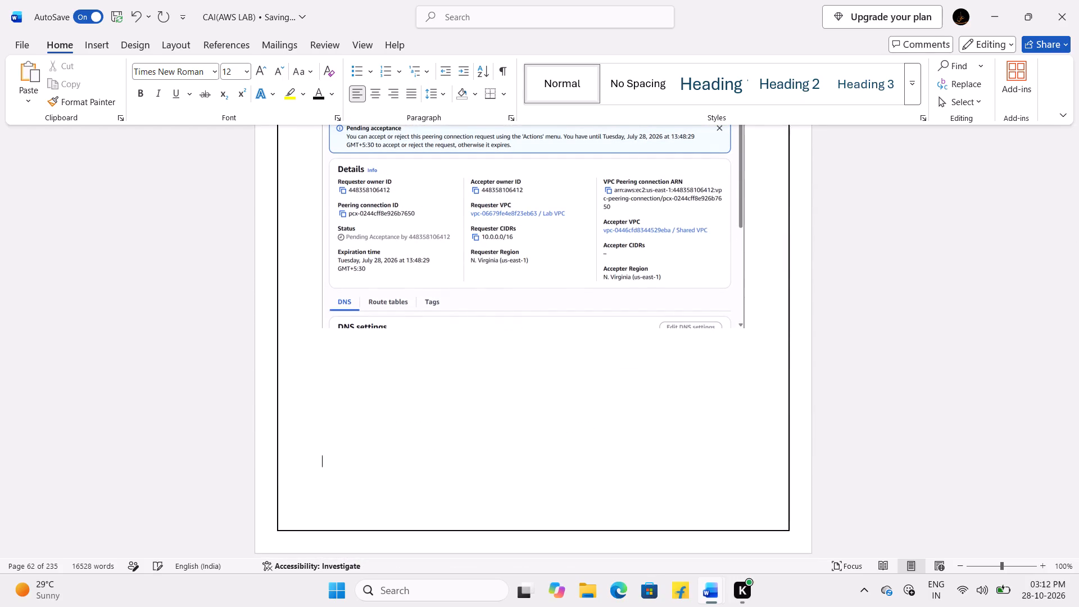
{"action": "key", "text": "Return"}
{"action": "key", "text": "BackSpace"}
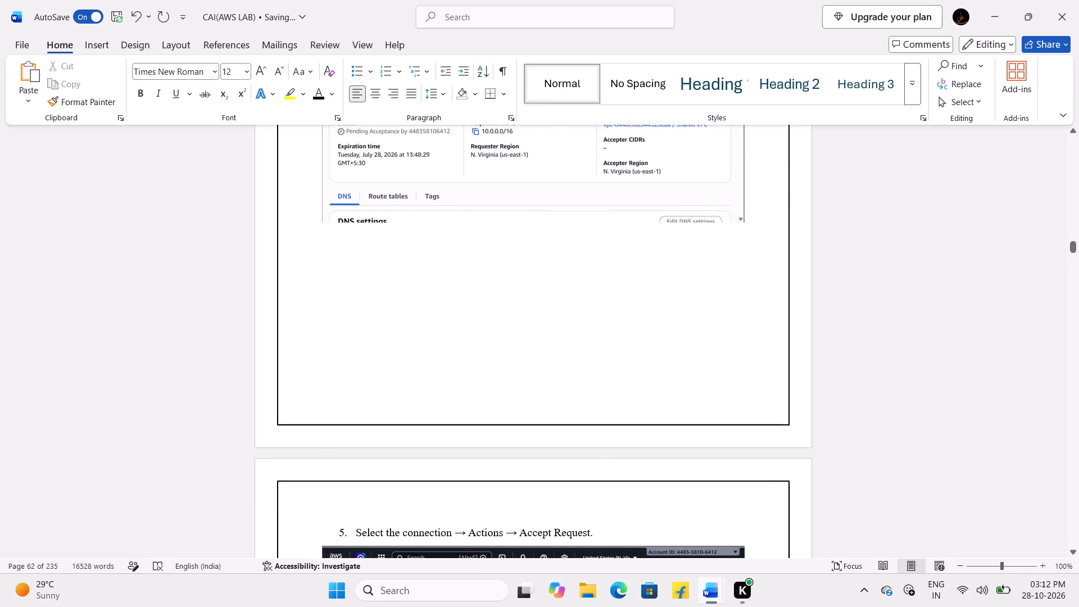
{"action": "key", "text": "BackSpace"}
{"action": "key", "text": "Return"}
Check the page layout of the rest of LAB-8, from Task 2: Configure Route Tables through Task 5: Analyze VPC Flow Logs.
{"action": "scroll", "coordinate": [676, 454], "scroll_direction": "down", "scroll_amount": 8}
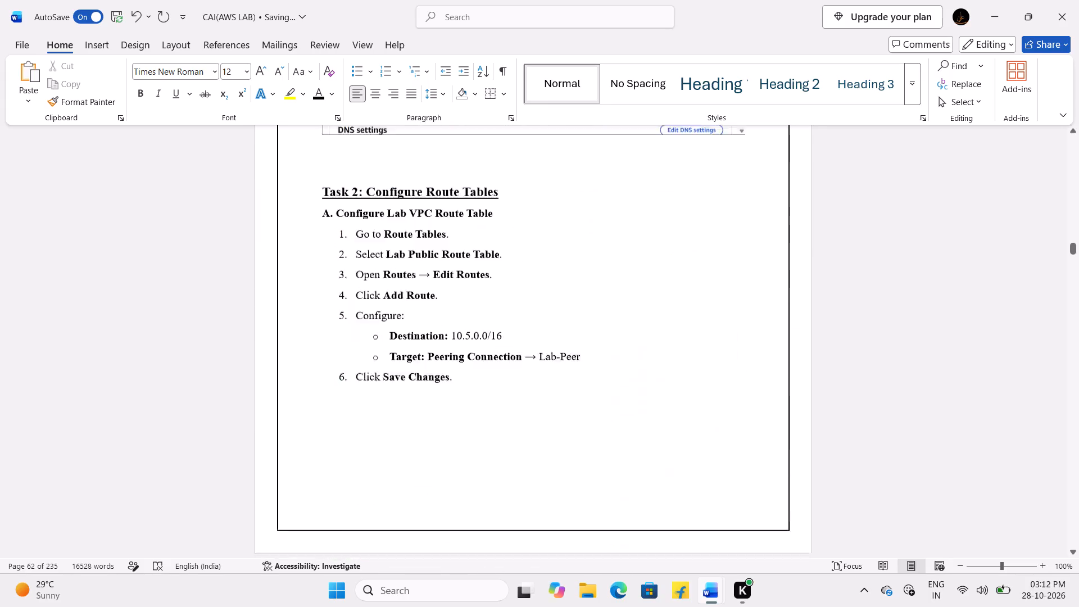
{"action": "scroll", "coordinate": [679, 444], "scroll_direction": "down", "scroll_amount": 12}
{"action": "scroll", "coordinate": [677, 439], "scroll_direction": "up", "scroll_amount": 1}
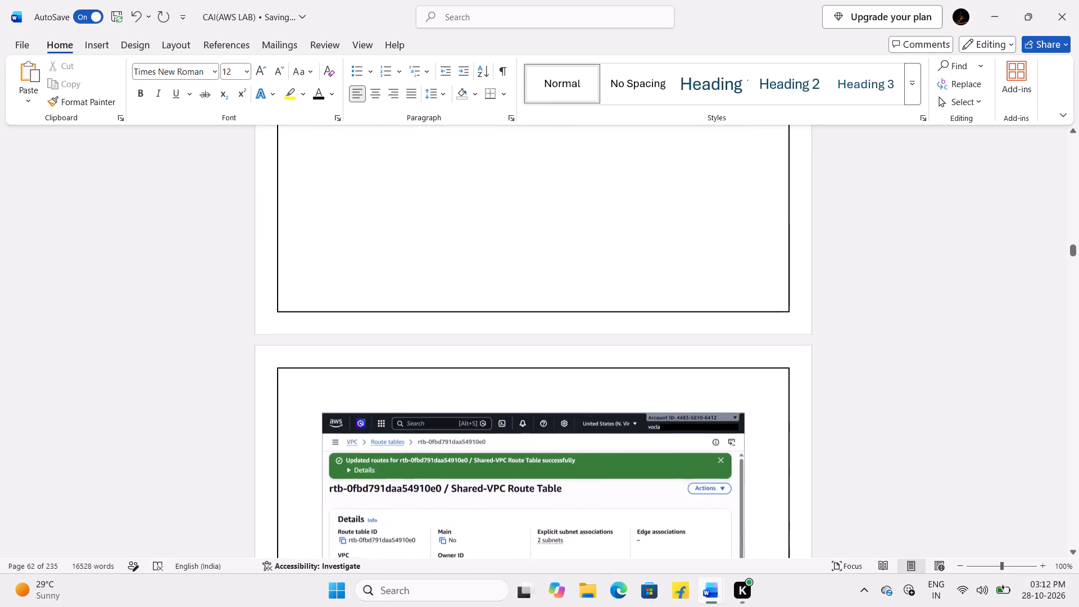
{"action": "scroll", "coordinate": [679, 440], "scroll_direction": "down", "scroll_amount": 3}
{"action": "scroll", "coordinate": [679, 440], "scroll_direction": "up", "scroll_amount": 5}
{"action": "scroll", "coordinate": [680, 438], "scroll_direction": "down", "scroll_amount": 8}
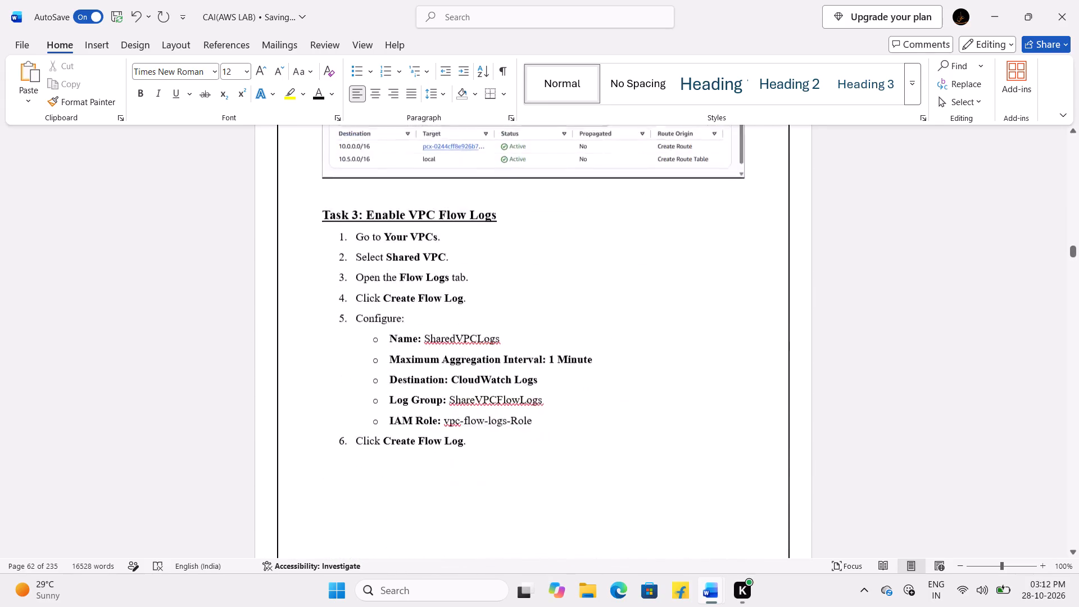
{"action": "scroll", "coordinate": [682, 439], "scroll_direction": "down", "scroll_amount": 5}
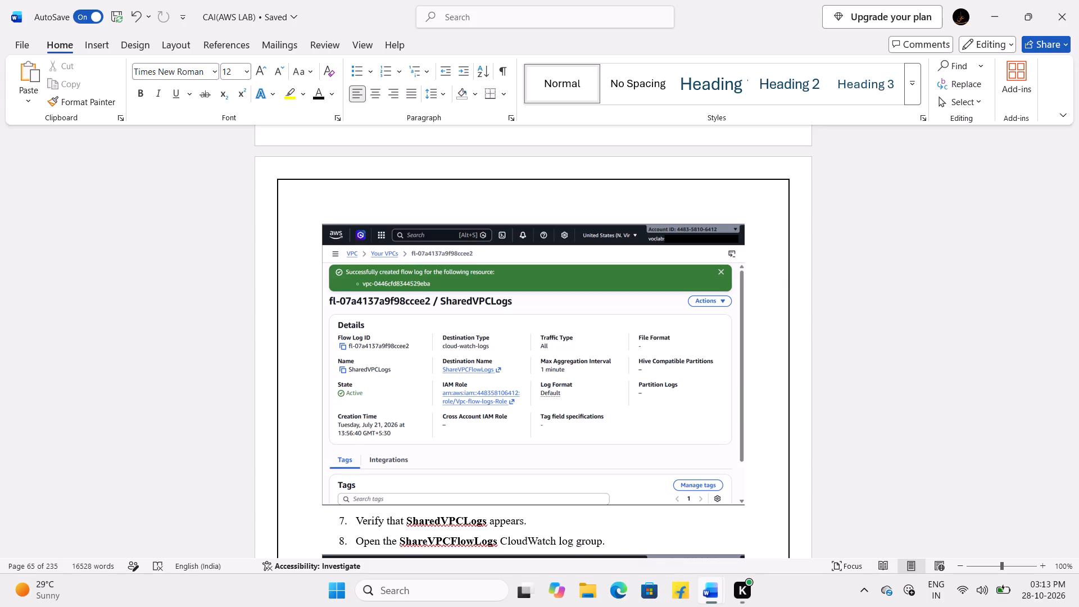
{"action": "scroll", "coordinate": [782, 246], "scroll_direction": "down", "scroll_amount": 2}
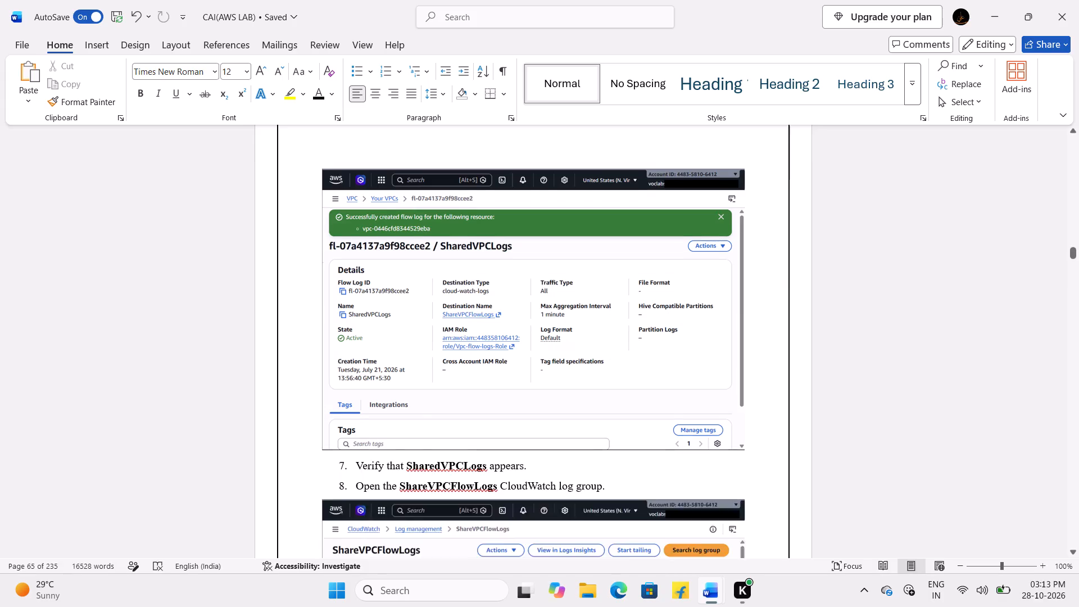
{"action": "scroll", "coordinate": [779, 257], "scroll_direction": "down", "scroll_amount": 4}
{"action": "scroll", "coordinate": [609, 309], "scroll_direction": "down", "scroll_amount": 10}
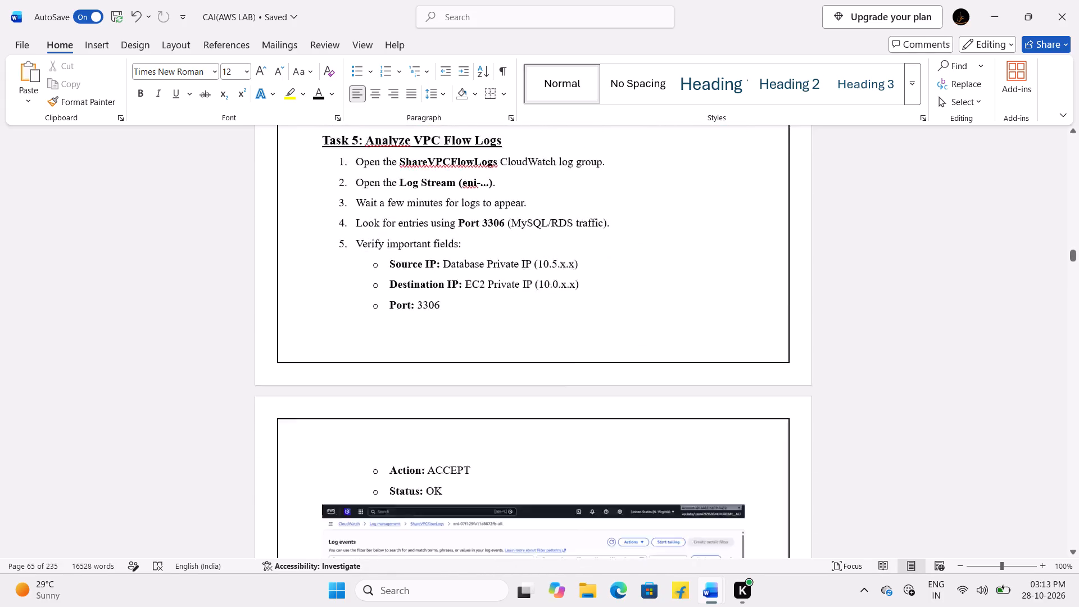
{"action": "scroll", "coordinate": [609, 311], "scroll_direction": "down", "scroll_amount": 11}
{"action": "scroll", "coordinate": [609, 311], "scroll_direction": "up", "scroll_amount": 1}
Check the page layout of LAB-9, Securing Applications by Using Amazon Cognito, from Task 1 through its closing task summary.
{"action": "scroll", "coordinate": [609, 311], "scroll_direction": "down", "scroll_amount": 2}
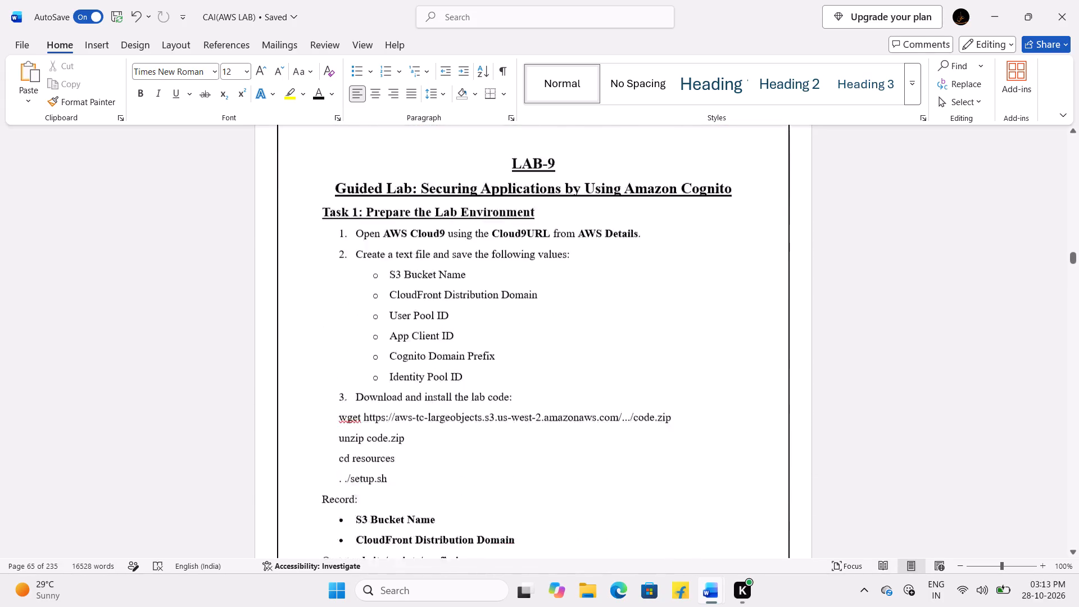
{"action": "scroll", "coordinate": [609, 311], "scroll_direction": "down", "scroll_amount": 19}
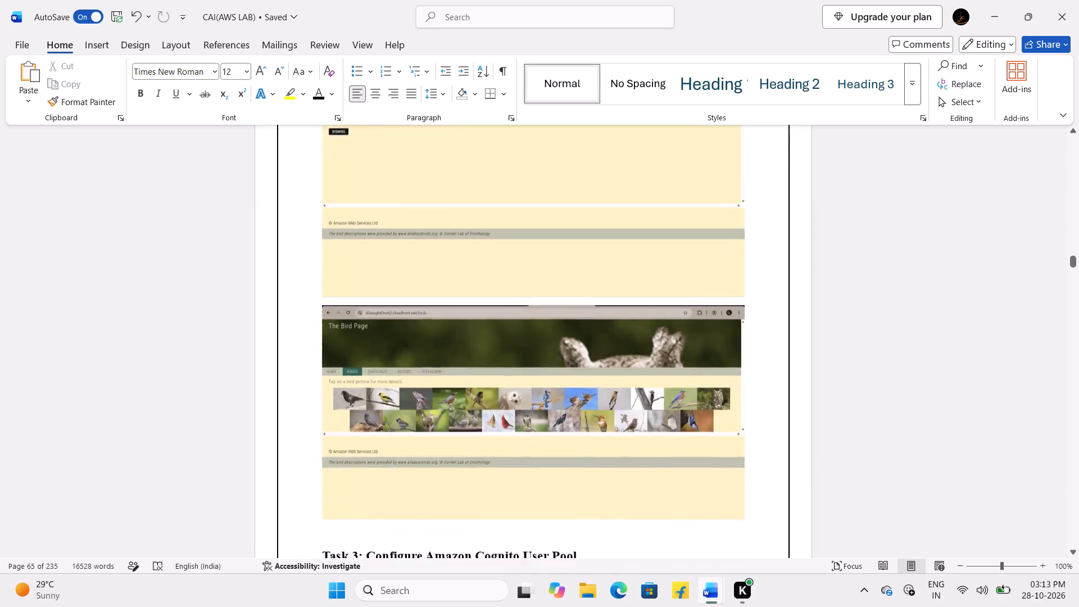
{"action": "scroll", "coordinate": [609, 311], "scroll_direction": "down", "scroll_amount": 13}
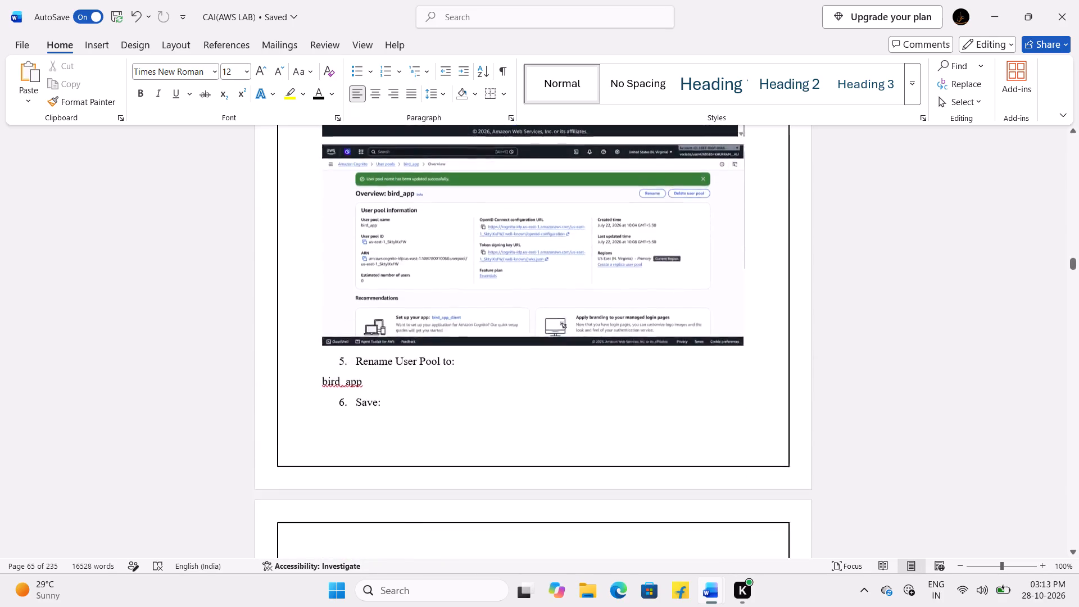
{"action": "scroll", "coordinate": [609, 311], "scroll_direction": "down", "scroll_amount": 16}
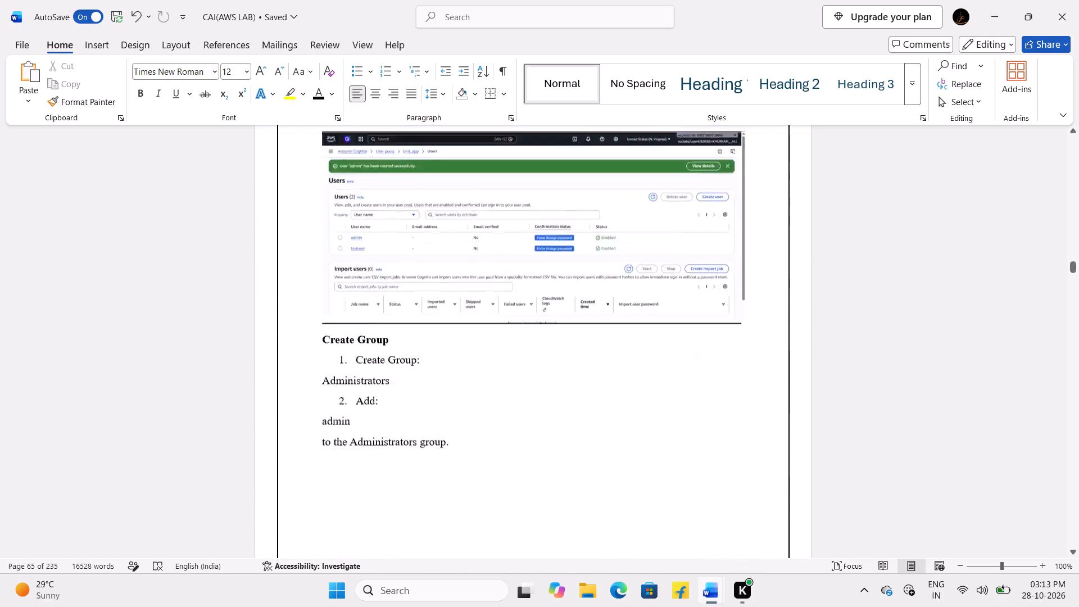
{"action": "scroll", "coordinate": [609, 311], "scroll_direction": "down", "scroll_amount": 16}
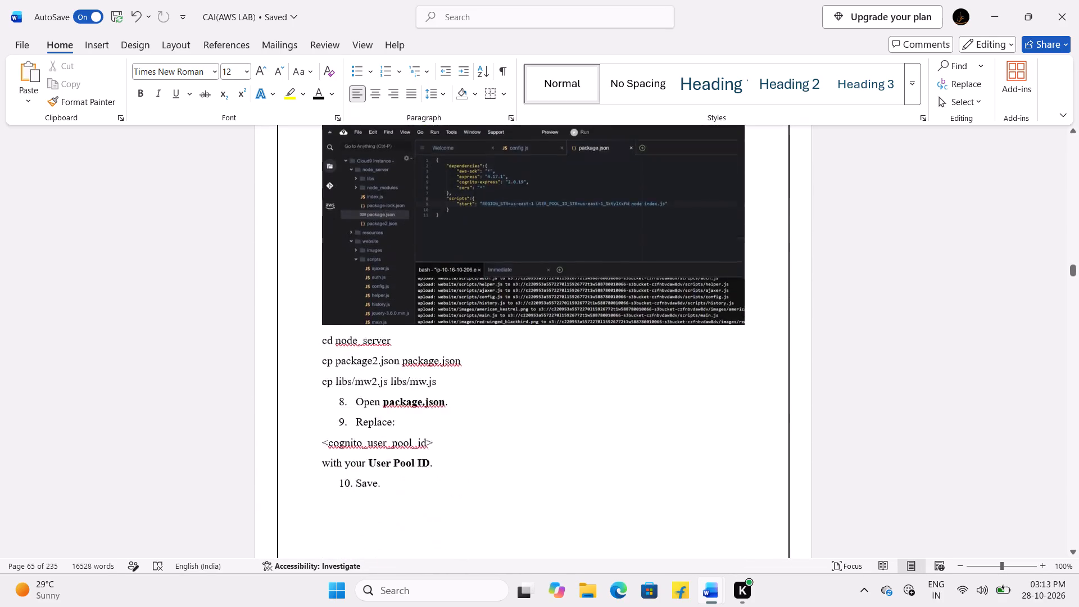
{"action": "scroll", "coordinate": [609, 311], "scroll_direction": "down", "scroll_amount": 17}
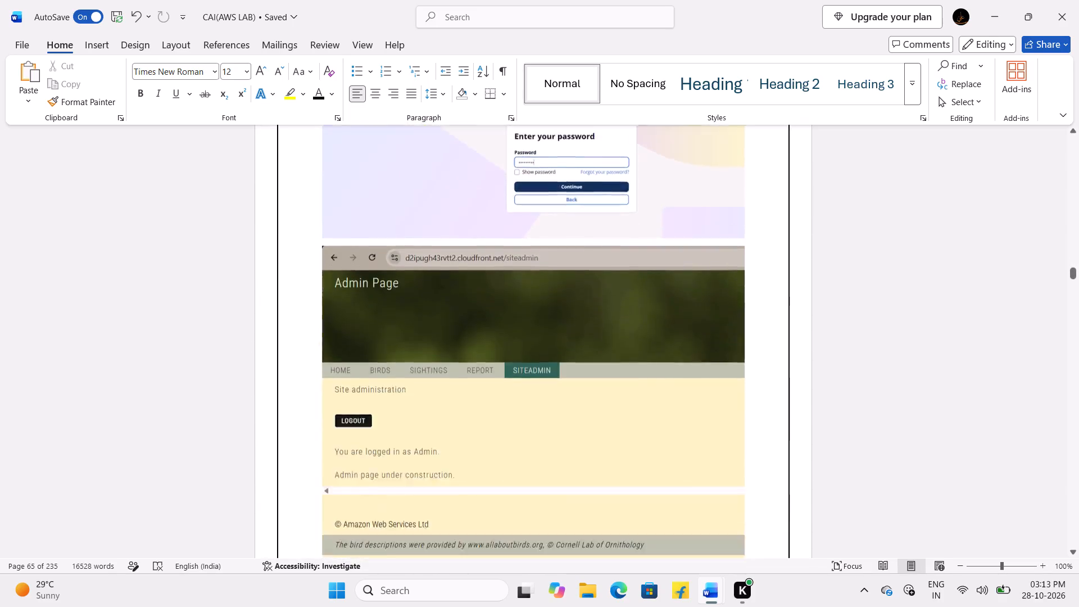
{"action": "scroll", "coordinate": [609, 311], "scroll_direction": "down", "scroll_amount": 13}
{"action": "scroll", "coordinate": [609, 311], "scroll_direction": "up", "scroll_amount": 8}
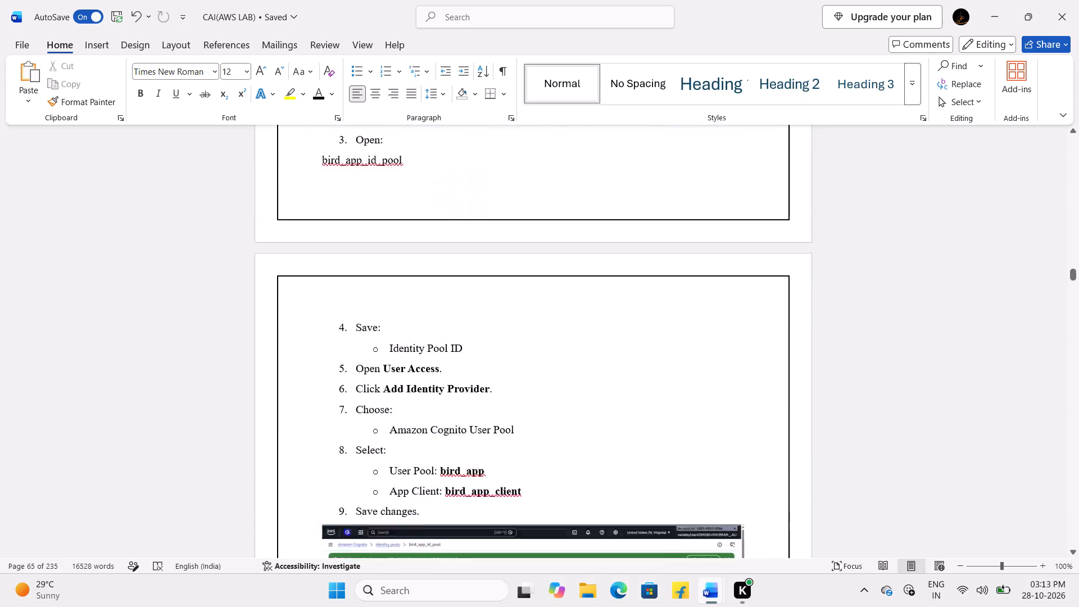
{"action": "scroll", "coordinate": [609, 311], "scroll_direction": "down", "scroll_amount": 17}
{"action": "scroll", "coordinate": [609, 311], "scroll_direction": "down", "scroll_amount": 5}
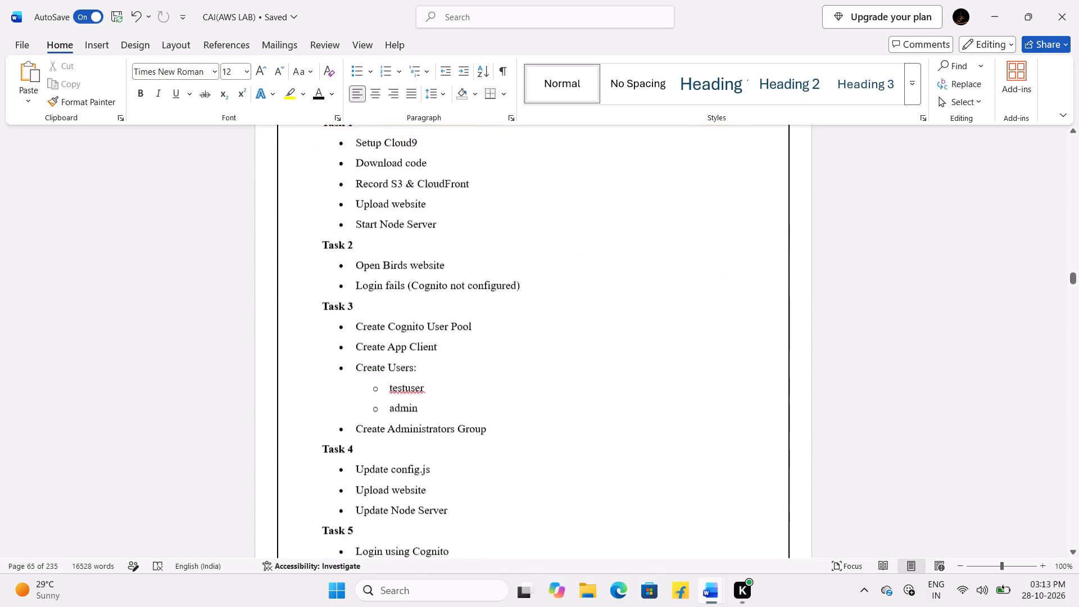
{"action": "scroll", "coordinate": [609, 311], "scroll_direction": "down", "scroll_amount": 5}
Check the page layout of the KMS encryption lab, from its early tasks through Task 6: Review Key Rotation and the Quick Revision notes.
{"action": "scroll", "coordinate": [609, 311], "scroll_direction": "down", "scroll_amount": 19}
{"action": "scroll", "coordinate": [609, 311], "scroll_direction": "down", "scroll_amount": 20}
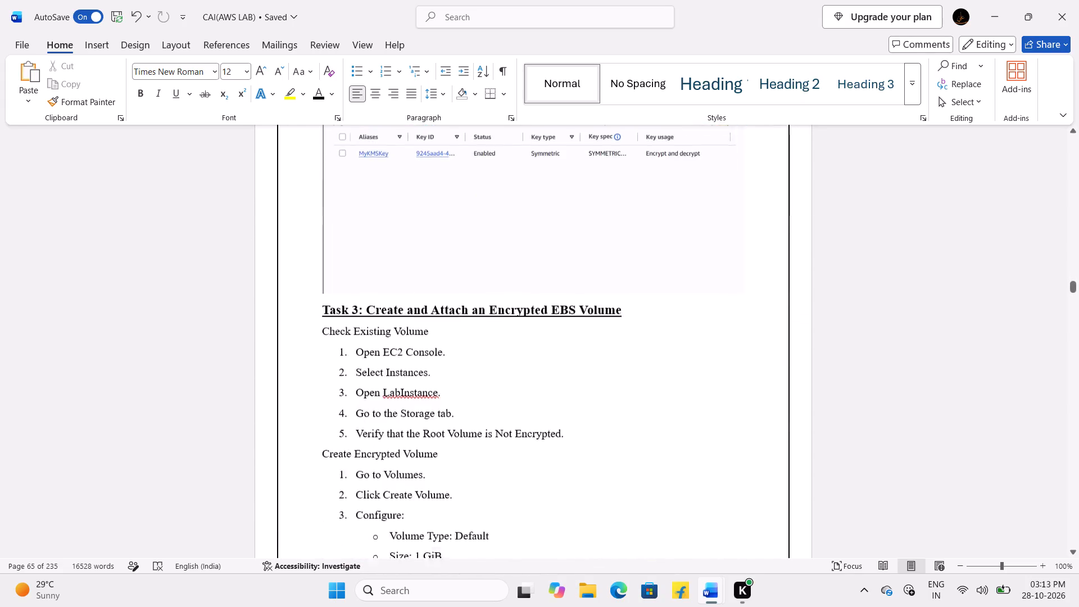
{"action": "scroll", "coordinate": [609, 311], "scroll_direction": "down", "scroll_amount": 9}
{"action": "scroll", "coordinate": [609, 311], "scroll_direction": "down", "scroll_amount": 13}
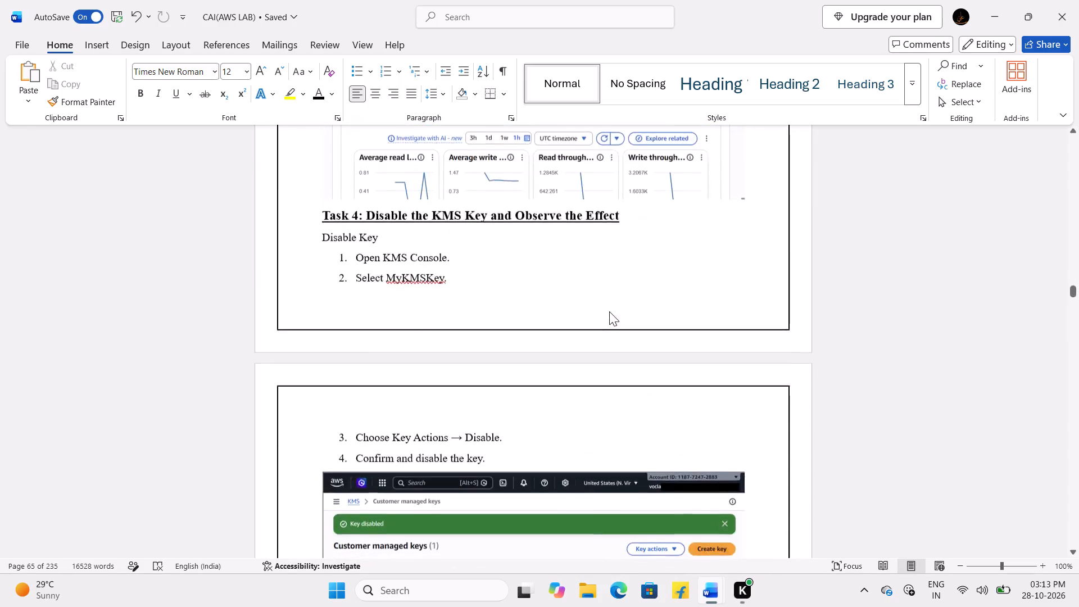
{"action": "scroll", "coordinate": [609, 311], "scroll_direction": "down", "scroll_amount": 18}
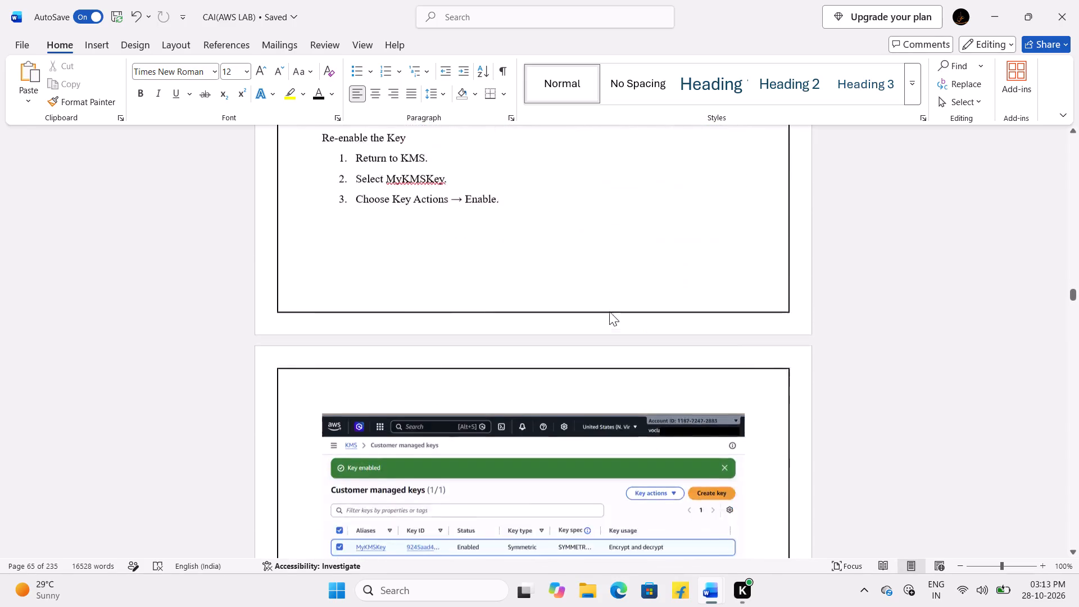
{"action": "scroll", "coordinate": [609, 311], "scroll_direction": "down", "scroll_amount": 19}
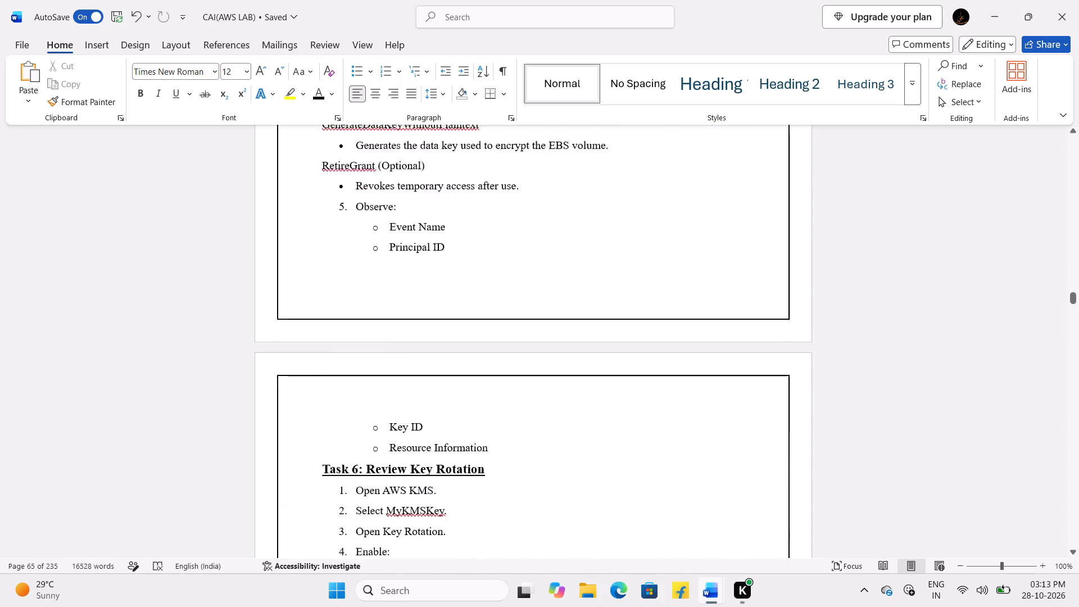
{"action": "scroll", "coordinate": [609, 311], "scroll_direction": "down", "scroll_amount": 6}
{"action": "scroll", "coordinate": [609, 311], "scroll_direction": "up", "scroll_amount": 8}
{"action": "scroll", "coordinate": [609, 311], "scroll_direction": "down", "scroll_amount": 7}
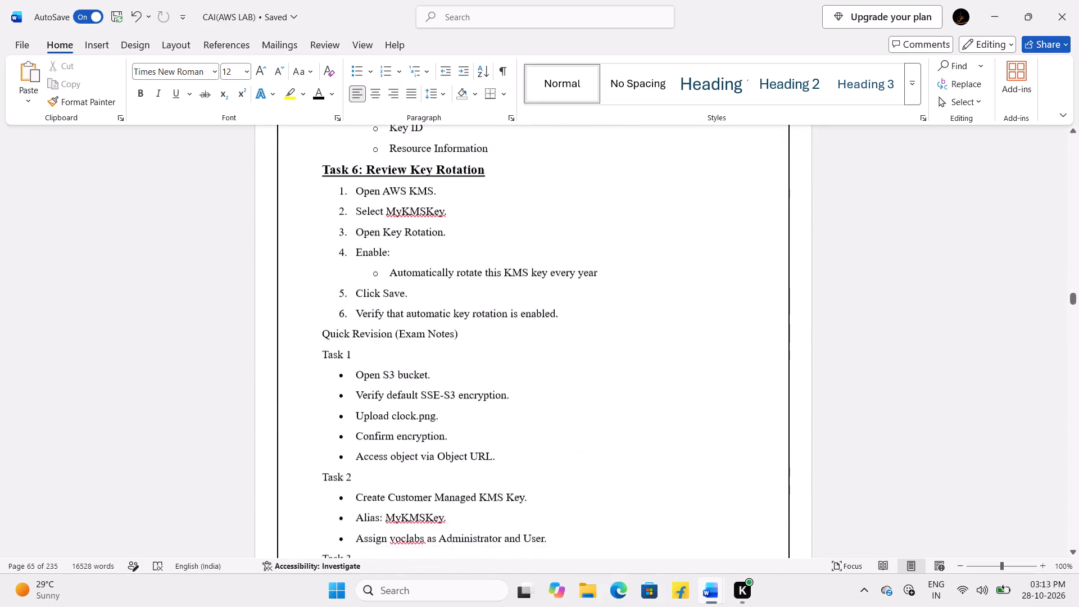
{"action": "scroll", "coordinate": [609, 311], "scroll_direction": "down", "scroll_amount": 16}
{"action": "scroll", "coordinate": [609, 311], "scroll_direction": "up", "scroll_amount": 4}
{"action": "scroll", "coordinate": [609, 311], "scroll_direction": "down", "scroll_amount": 12}
Check the page layout of the highly available Inventory application lab, from the load balancer task through the Optional Tasks revision notes.
{"action": "scroll", "coordinate": [609, 313], "scroll_direction": "down", "scroll_amount": 13}
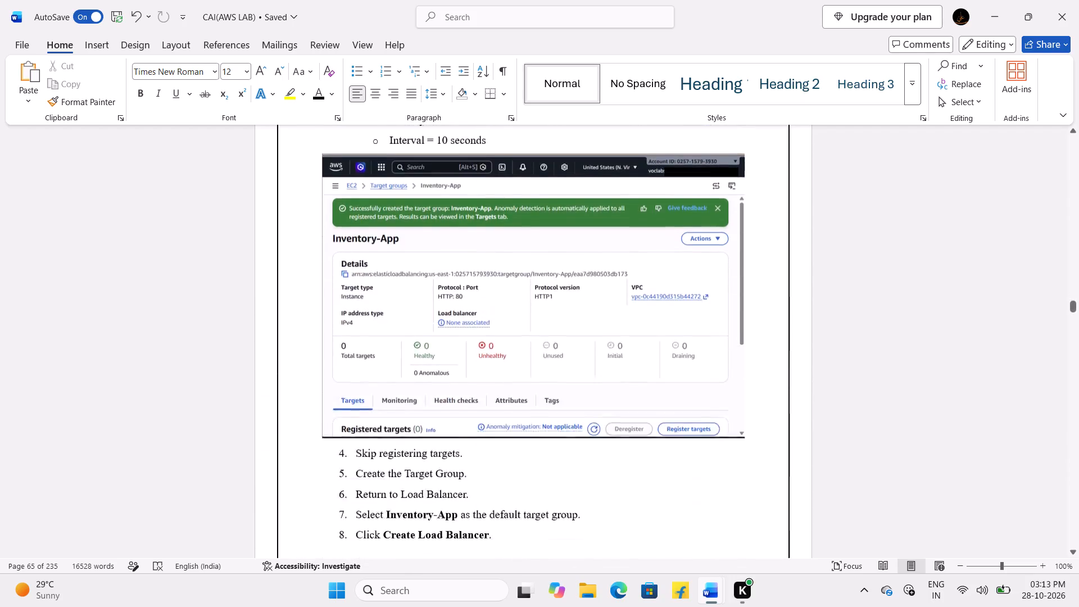
{"action": "scroll", "coordinate": [610, 315], "scroll_direction": "down", "scroll_amount": 11}
{"action": "scroll", "coordinate": [610, 315], "scroll_direction": "up", "scroll_amount": 6}
{"action": "scroll", "coordinate": [610, 316], "scroll_direction": "down", "scroll_amount": 2}
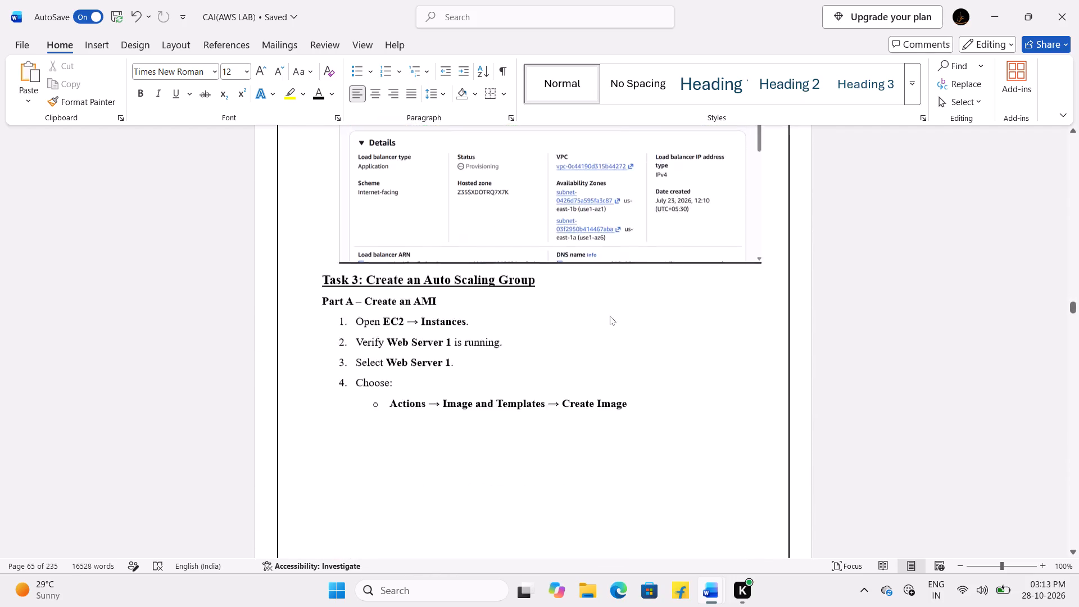
{"action": "scroll", "coordinate": [610, 316], "scroll_direction": "down", "scroll_amount": 9}
{"action": "scroll", "coordinate": [610, 316], "scroll_direction": "up", "scroll_amount": 1}
{"action": "scroll", "coordinate": [610, 316], "scroll_direction": "down", "scroll_amount": 19}
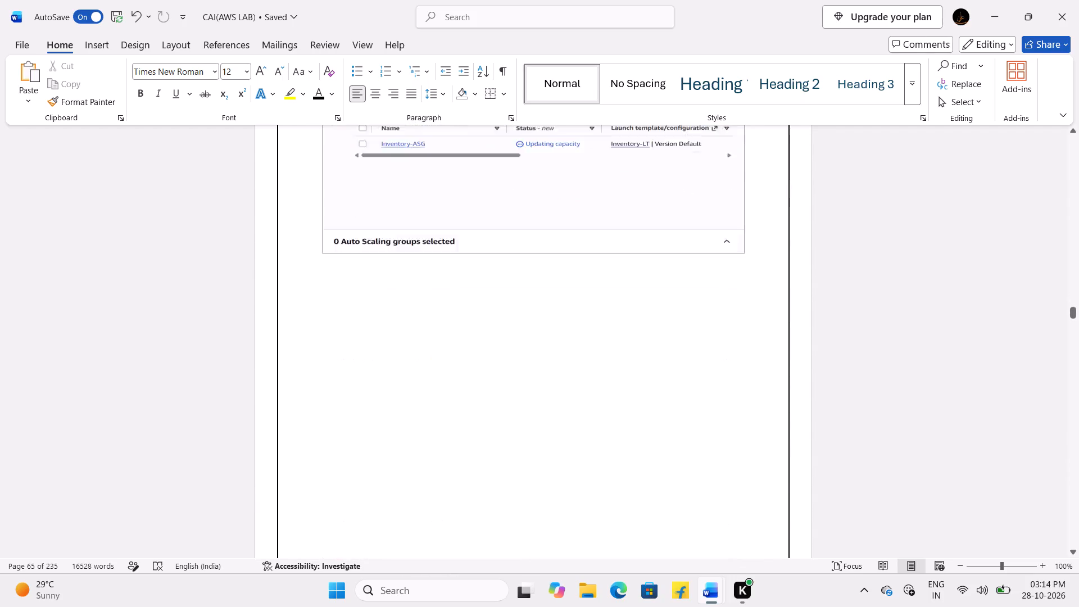
{"action": "scroll", "coordinate": [610, 316], "scroll_direction": "down", "scroll_amount": 4}
{"action": "scroll", "coordinate": [610, 316], "scroll_direction": "up", "scroll_amount": 6}
{"action": "scroll", "coordinate": [610, 316], "scroll_direction": "down", "scroll_amount": 9}
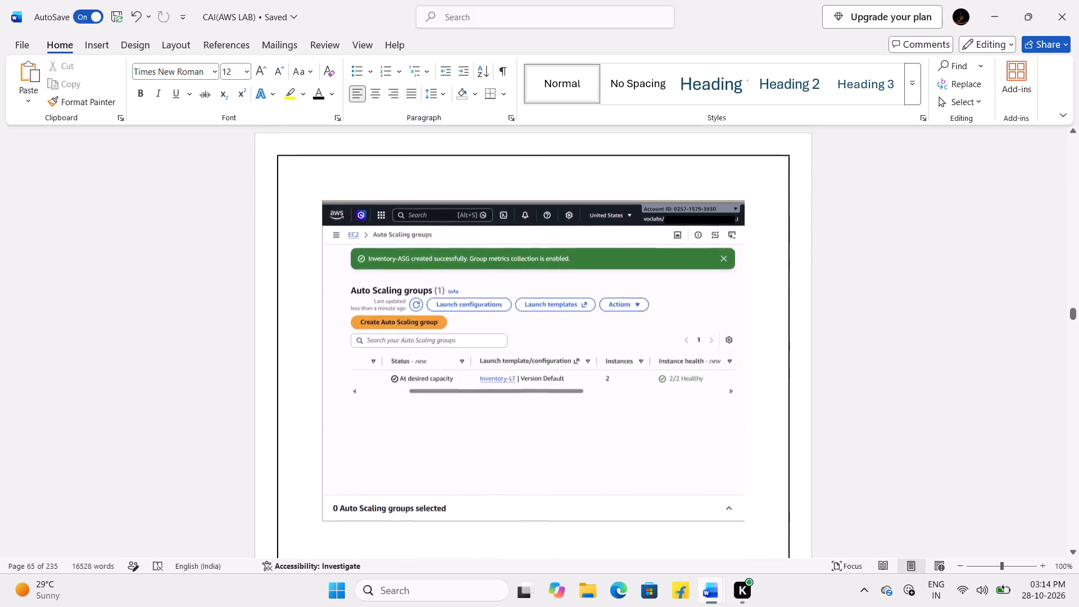
{"action": "scroll", "coordinate": [610, 316], "scroll_direction": "down", "scroll_amount": 19}
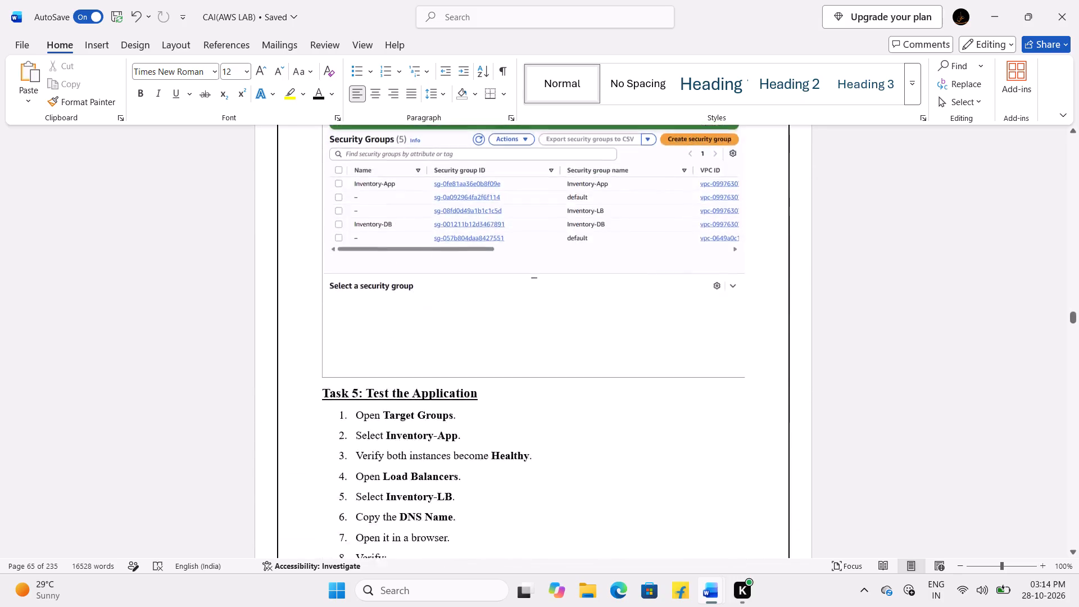
{"action": "scroll", "coordinate": [610, 316], "scroll_direction": "down", "scroll_amount": 18}
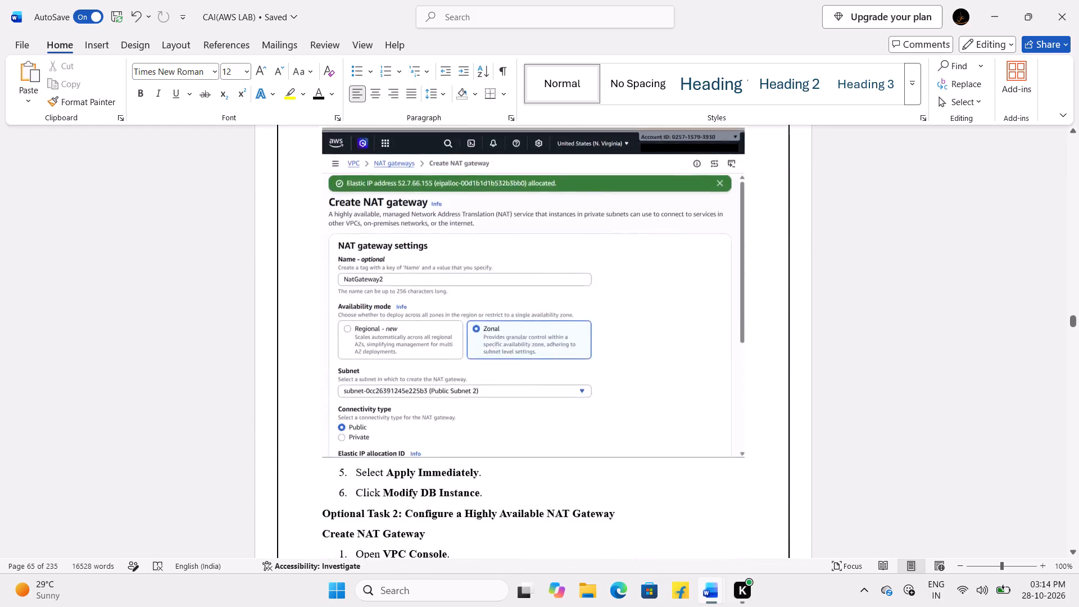
{"action": "scroll", "coordinate": [610, 316], "scroll_direction": "down", "scroll_amount": 20}
{"action": "scroll", "coordinate": [610, 316], "scroll_direction": "down", "scroll_amount": 5}
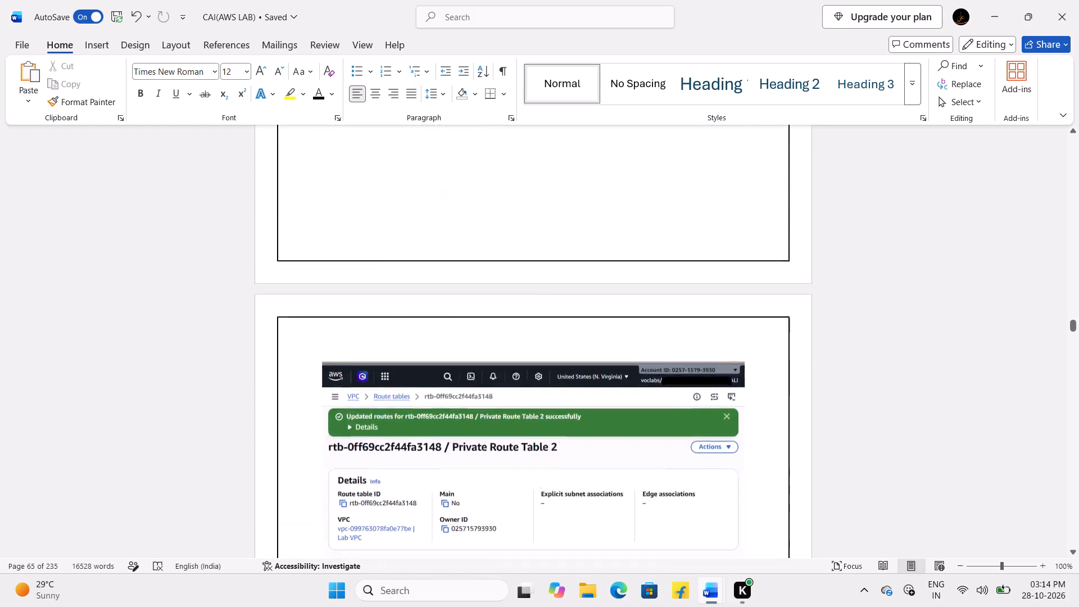
{"action": "scroll", "coordinate": [610, 316], "scroll_direction": "down", "scroll_amount": 20}
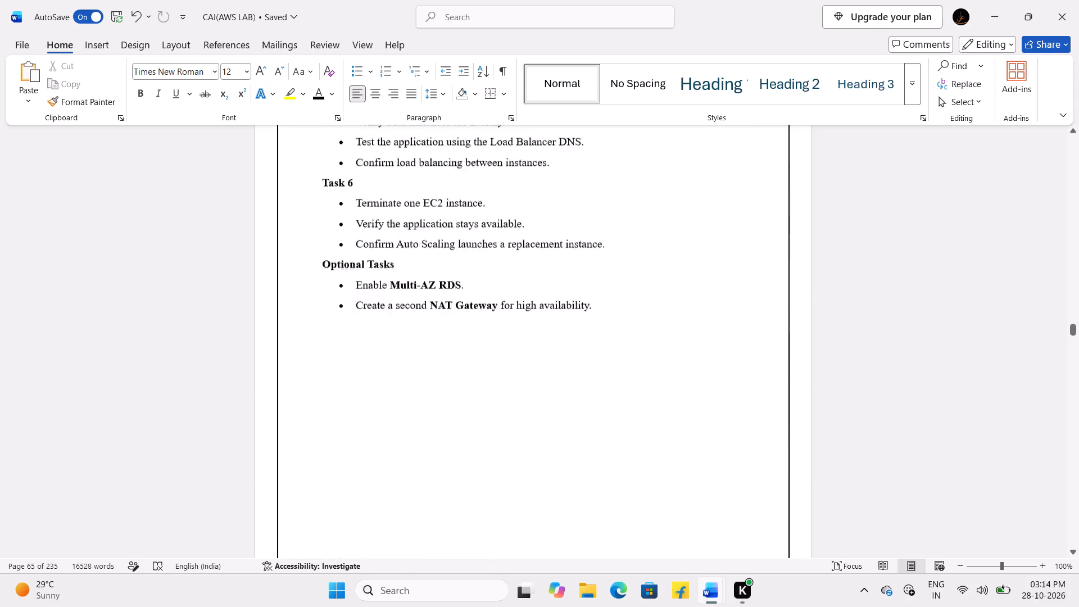
Check the page layout of the café scaling and load-balancing lab before LAB-13, from its NAT Gateway and route table screenshots through Quick Revision.
{"action": "scroll", "coordinate": [610, 316], "scroll_direction": "down", "scroll_amount": 20}
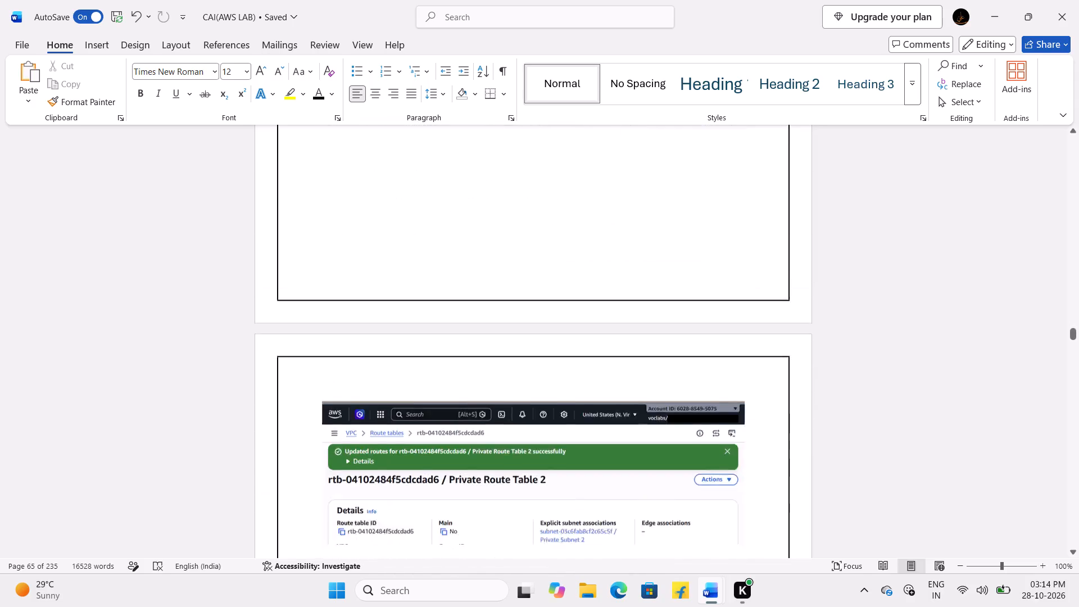
{"action": "scroll", "coordinate": [610, 316], "scroll_direction": "down", "scroll_amount": 17}
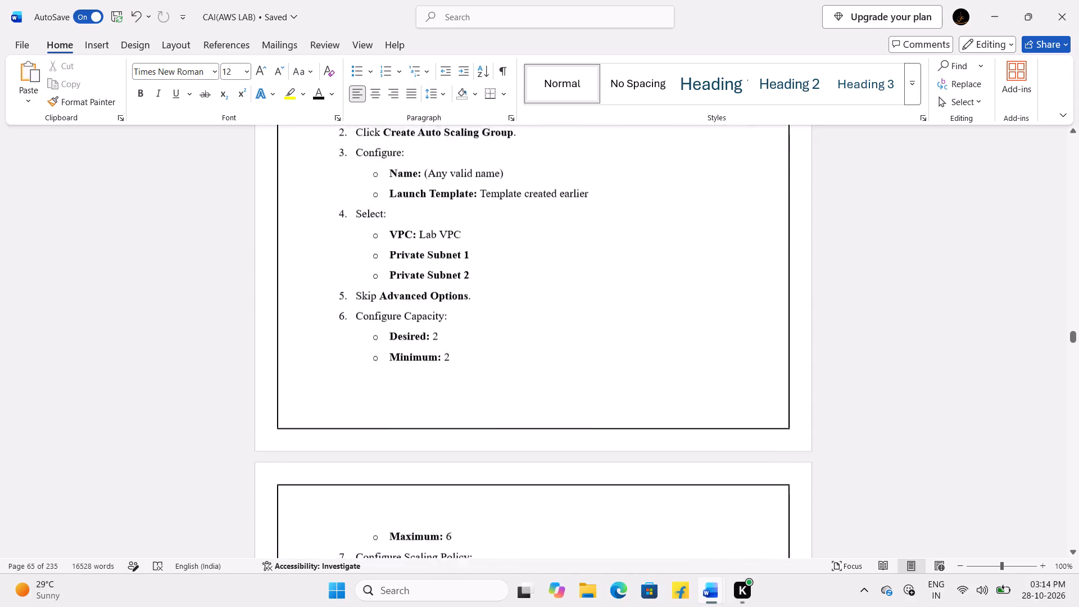
{"action": "scroll", "coordinate": [610, 316], "scroll_direction": "down", "scroll_amount": 20}
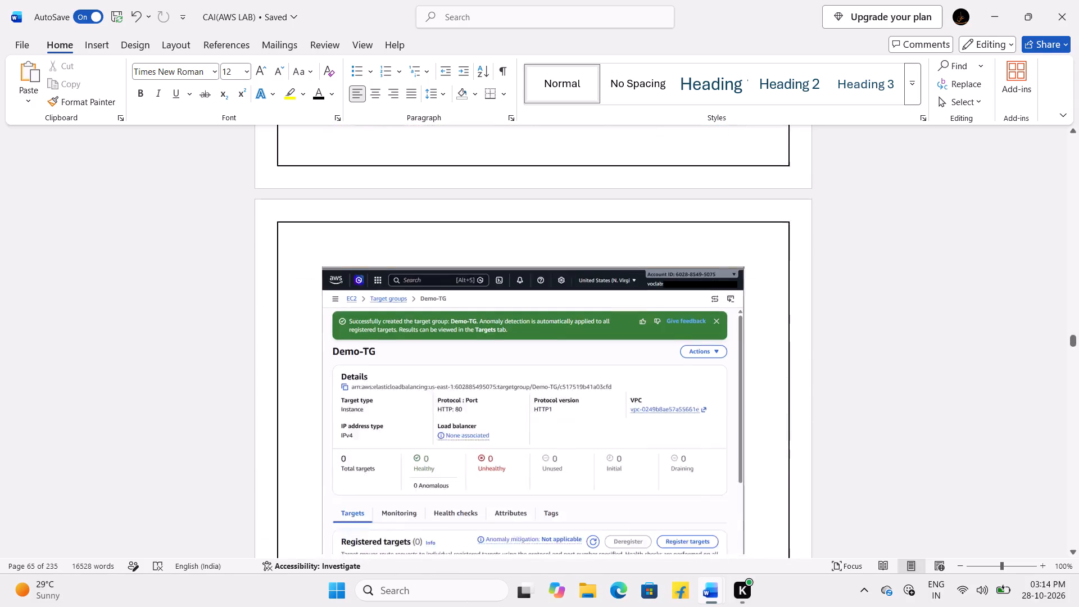
{"action": "scroll", "coordinate": [610, 316], "scroll_direction": "down", "scroll_amount": 18}
{"action": "scroll", "coordinate": [610, 316], "scroll_direction": "down", "scroll_amount": 9}
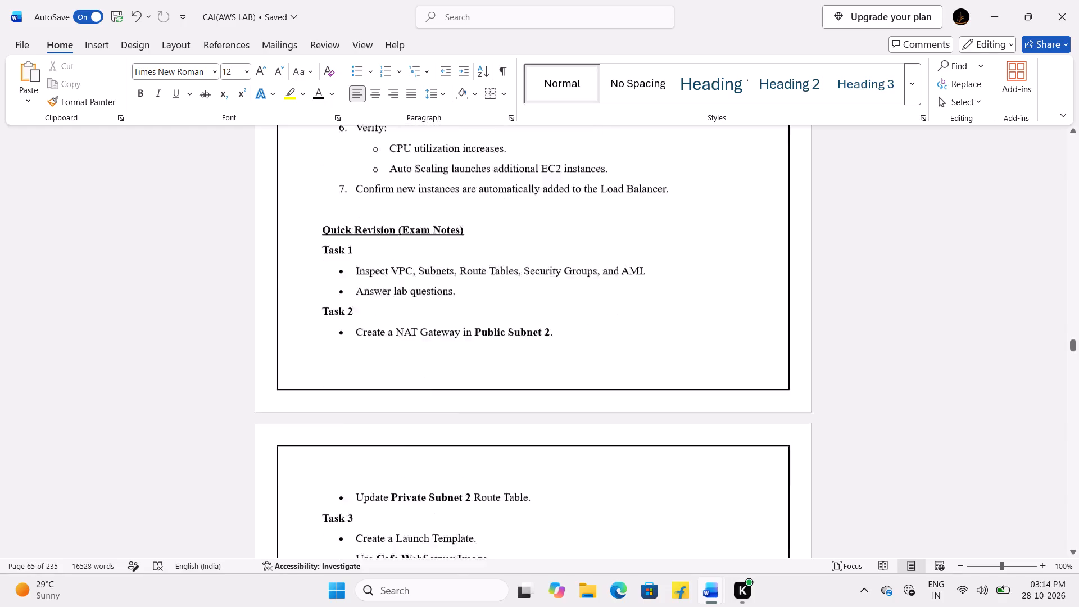
{"action": "scroll", "coordinate": [610, 316], "scroll_direction": "down", "scroll_amount": 14}
Check the page layout of LAB-13, Automating Infrastructure Deployment with AWS CloudFormation, from its heading page to its end.
{"action": "scroll", "coordinate": [610, 316], "scroll_direction": "up", "scroll_amount": 6}
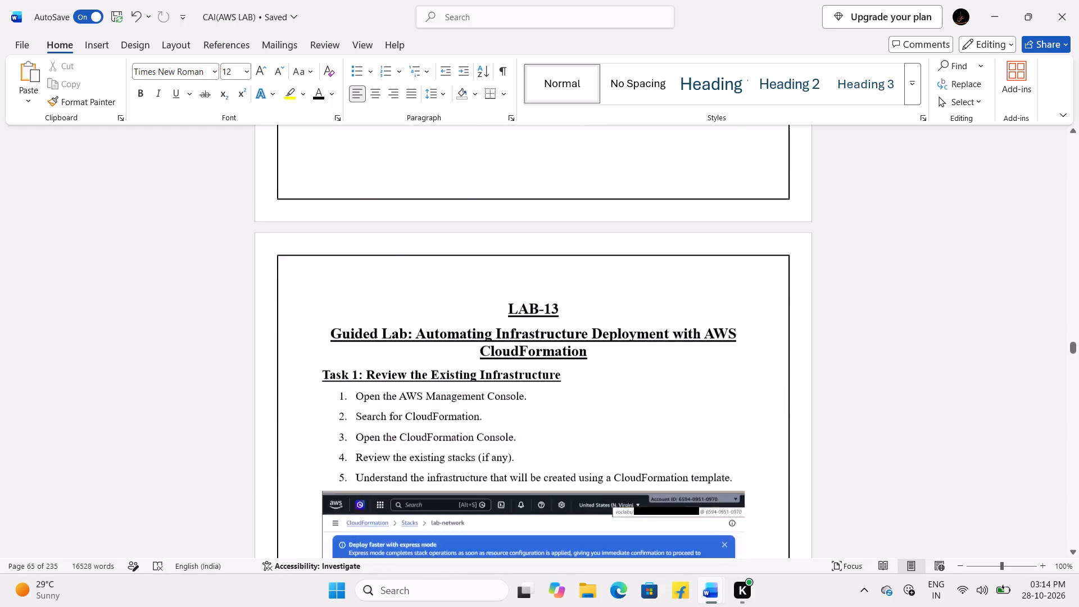
{"action": "scroll", "coordinate": [610, 316], "scroll_direction": "down", "scroll_amount": 20}
{"action": "scroll", "coordinate": [610, 316], "scroll_direction": "down", "scroll_amount": 1}
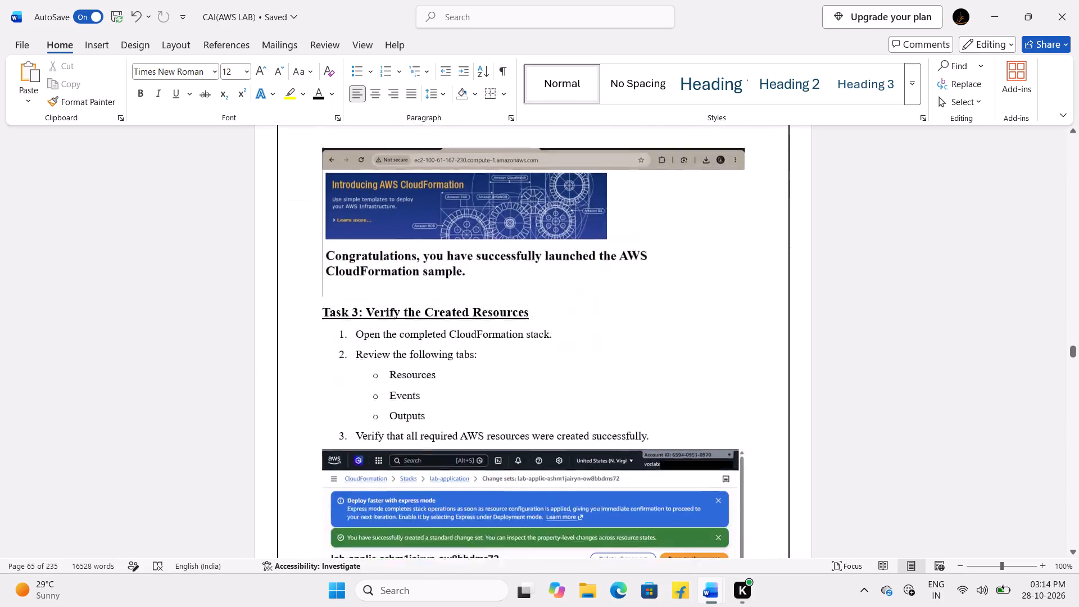
{"action": "scroll", "coordinate": [610, 316], "scroll_direction": "down", "scroll_amount": 14}
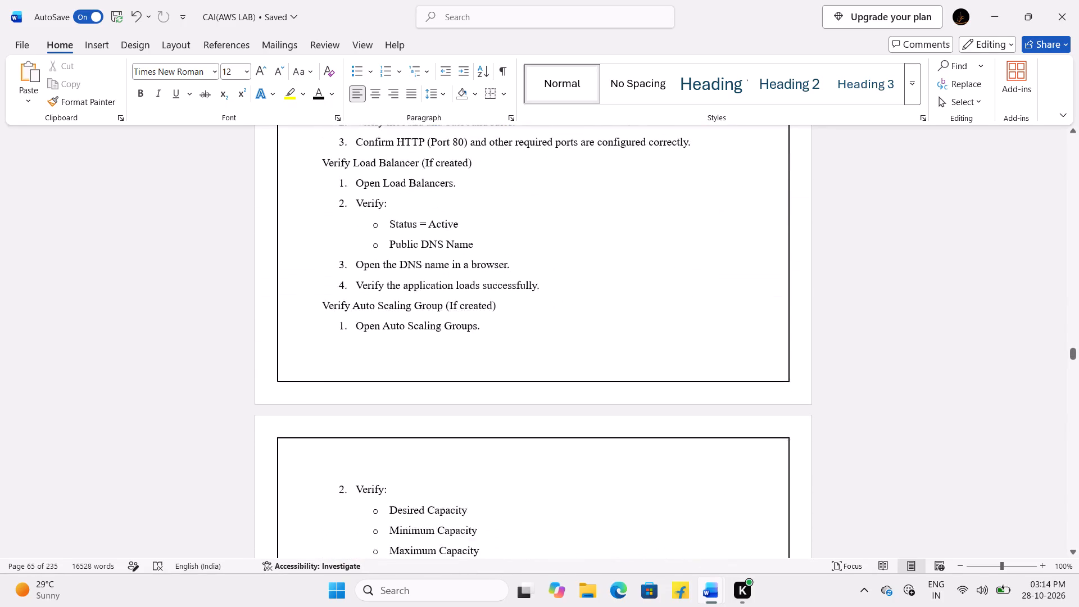
{"action": "scroll", "coordinate": [610, 316], "scroll_direction": "down", "scroll_amount": 17}
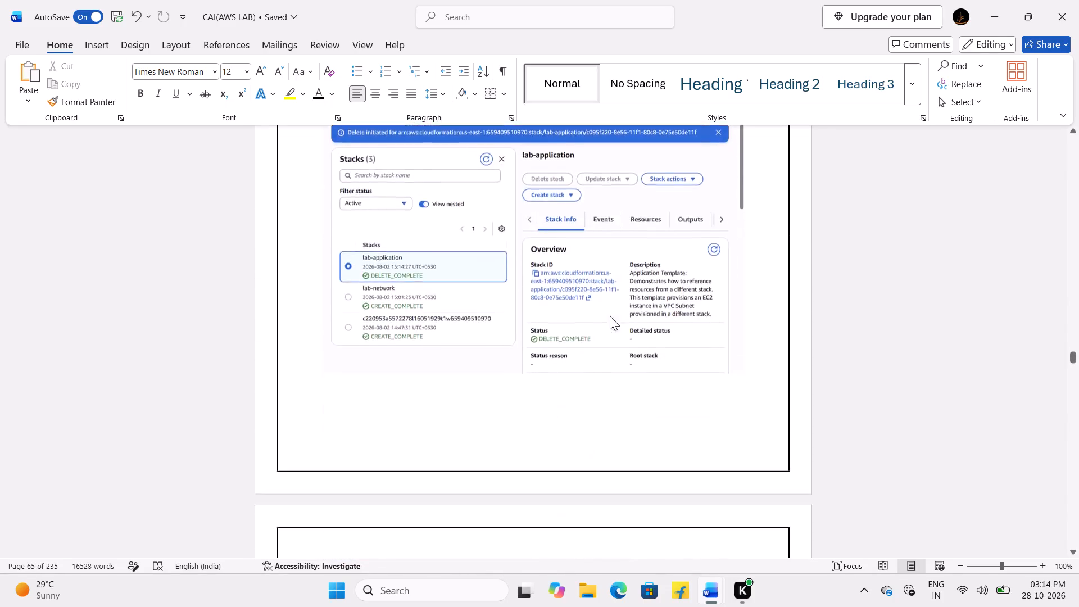
{"action": "scroll", "coordinate": [610, 316], "scroll_direction": "down", "scroll_amount": 11}
{"action": "scroll", "coordinate": [610, 316], "scroll_direction": "up", "scroll_amount": 4}
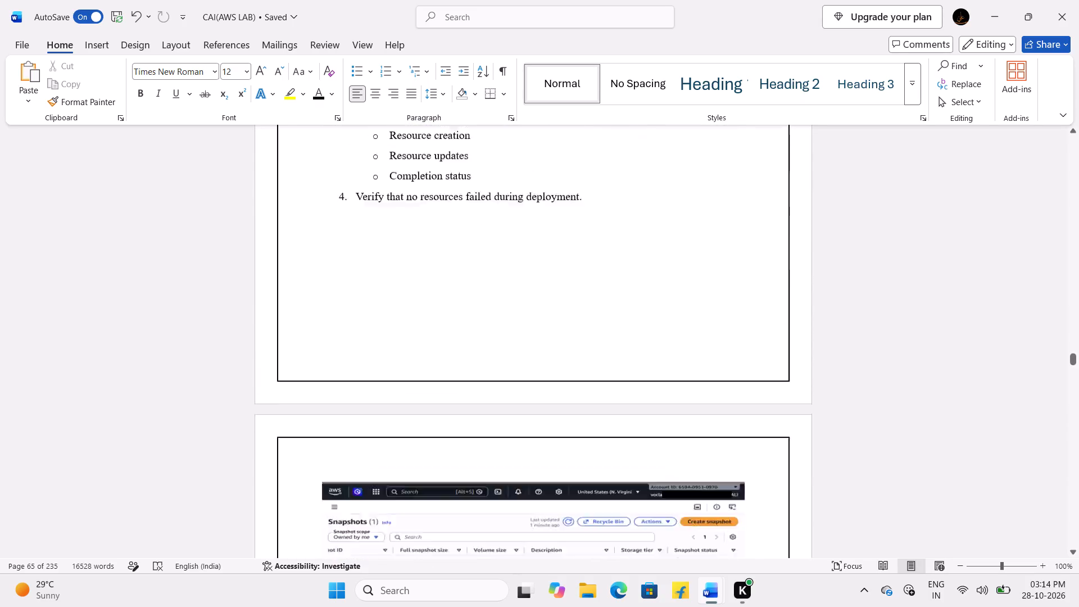
{"action": "scroll", "coordinate": [610, 316], "scroll_direction": "up", "scroll_amount": 2}
{"action": "scroll", "coordinate": [610, 316], "scroll_direction": "down", "scroll_amount": 13}
Check the page layout of LAB-14, Challenge Lab: Automating Infrastructure Deployment, from Task 1 through its Quick Revision notes.
{"action": "scroll", "coordinate": [610, 316], "scroll_direction": "down", "scroll_amount": 2}
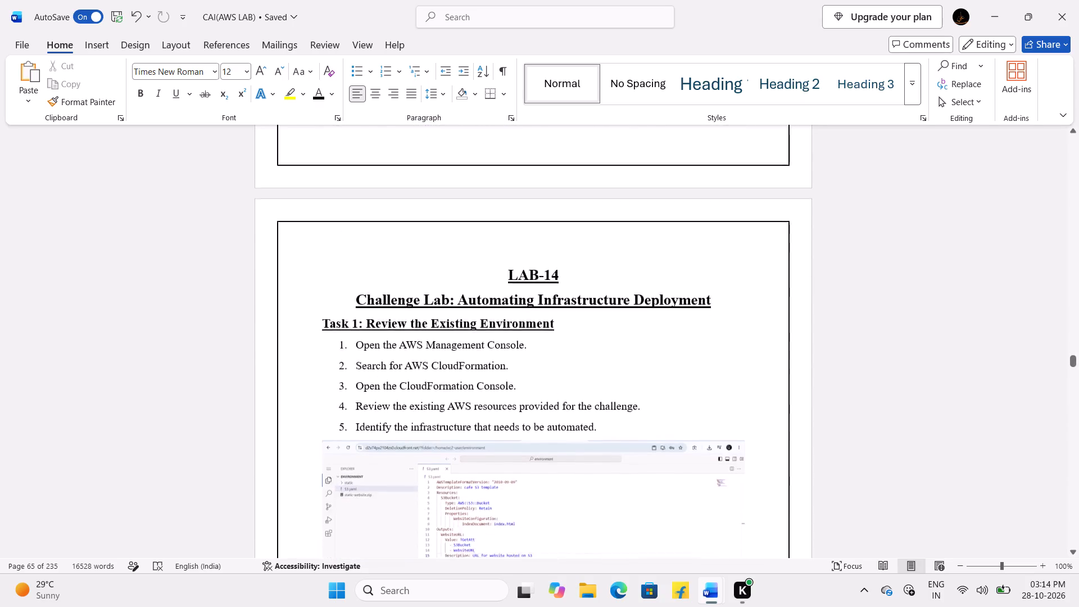
{"action": "scroll", "coordinate": [610, 316], "scroll_direction": "up", "scroll_amount": 1}
{"action": "scroll", "coordinate": [610, 316], "scroll_direction": "down", "scroll_amount": 10}
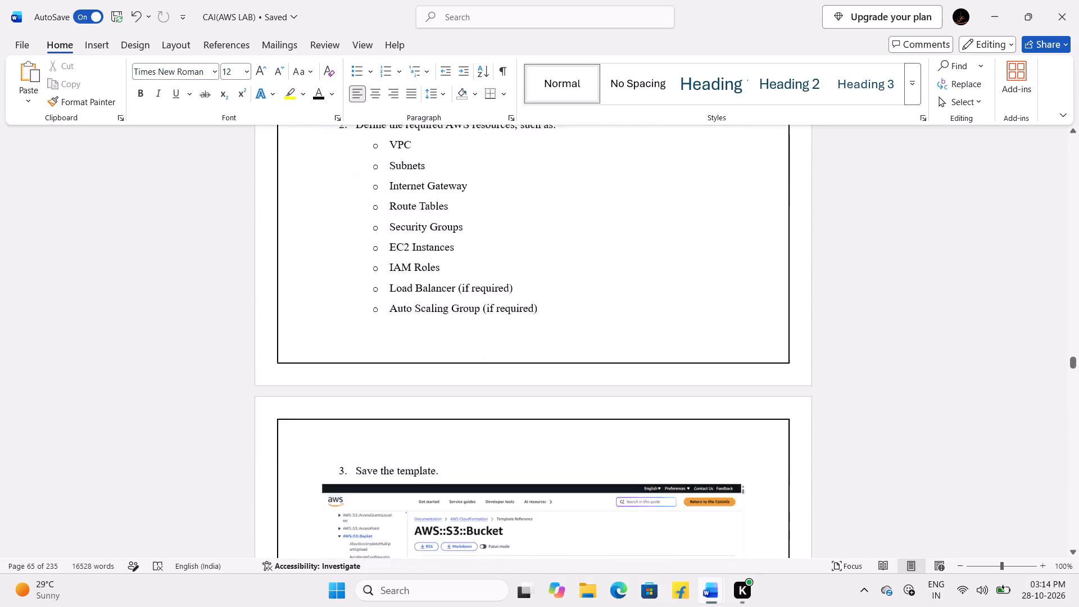
{"action": "scroll", "coordinate": [610, 317], "scroll_direction": "down", "scroll_amount": 20}
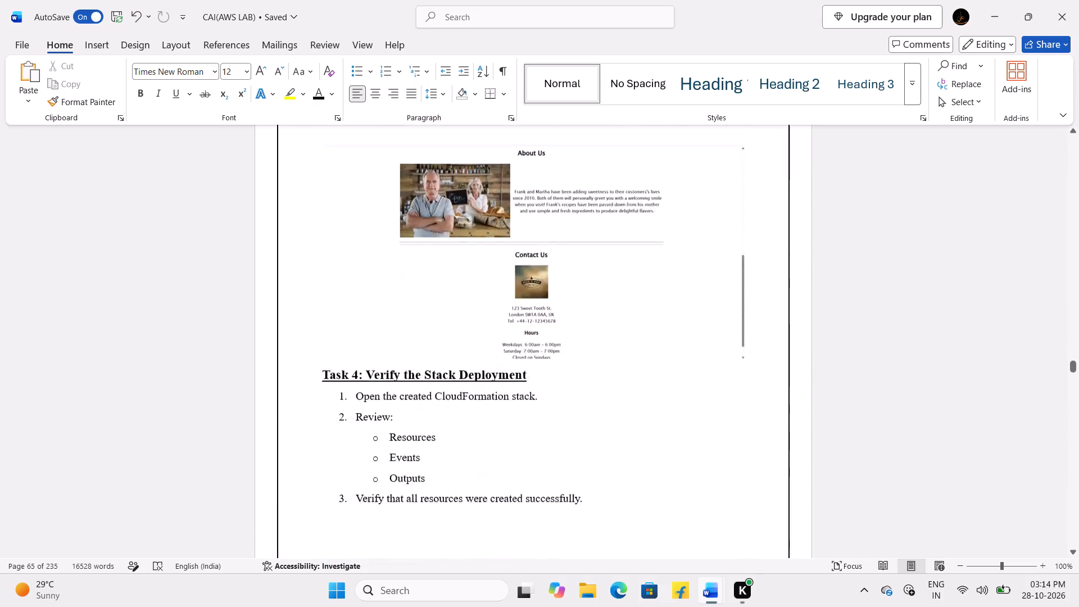
{"action": "scroll", "coordinate": [610, 317], "scroll_direction": "down", "scroll_amount": 17}
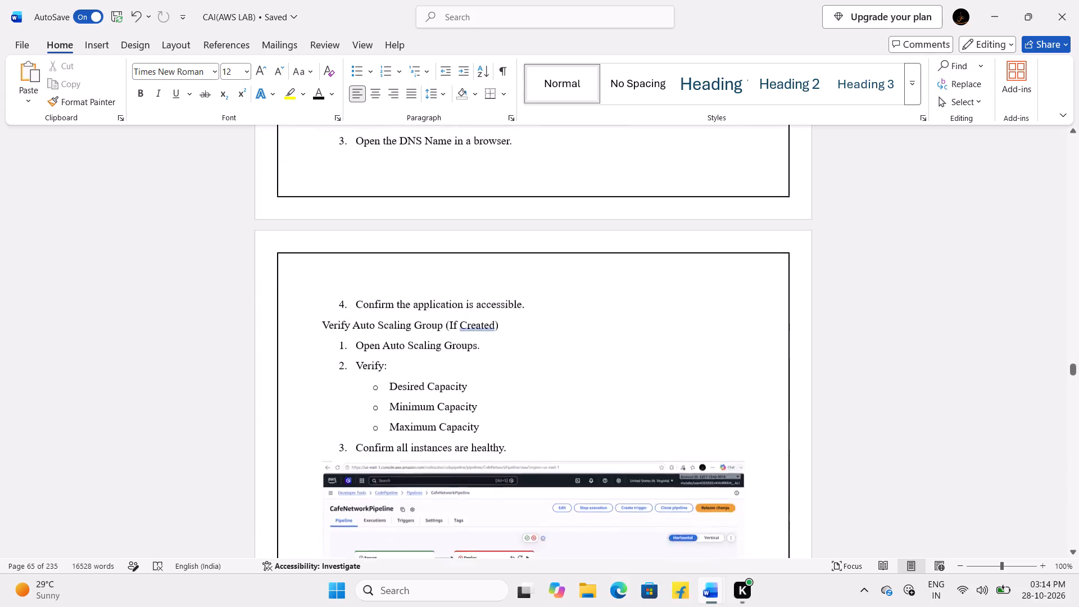
{"action": "scroll", "coordinate": [610, 318], "scroll_direction": "down", "scroll_amount": 20}
{"action": "scroll", "coordinate": [610, 318], "scroll_direction": "down", "scroll_amount": 15}
{"action": "scroll", "coordinate": [610, 318], "scroll_direction": "down", "scroll_amount": 6}
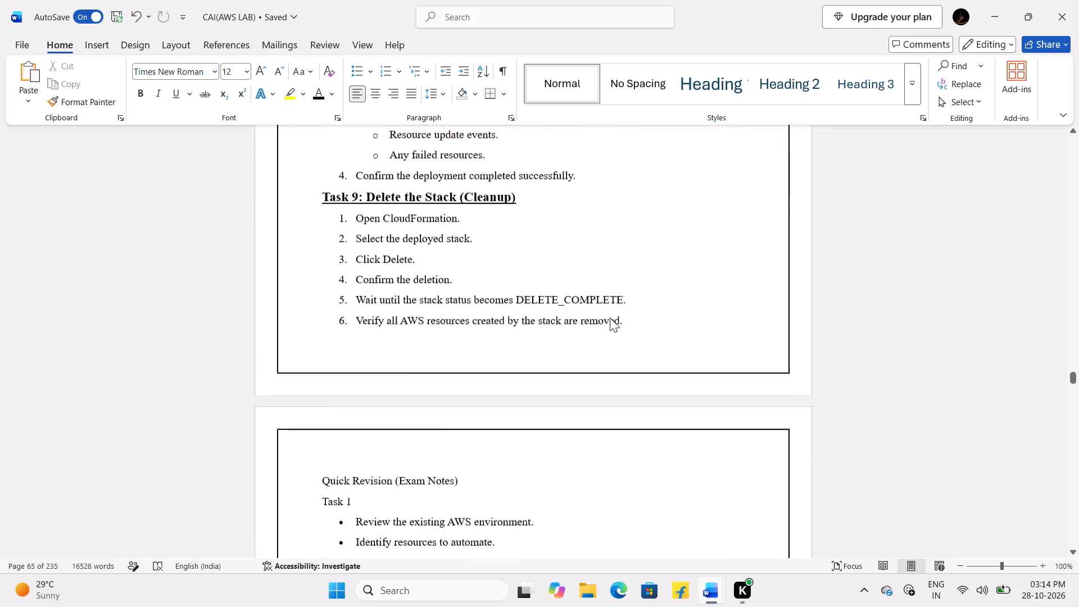
{"action": "scroll", "coordinate": [610, 318], "scroll_direction": "up", "scroll_amount": 4}
{"action": "scroll", "coordinate": [610, 318], "scroll_direction": "down", "scroll_amount": 12}
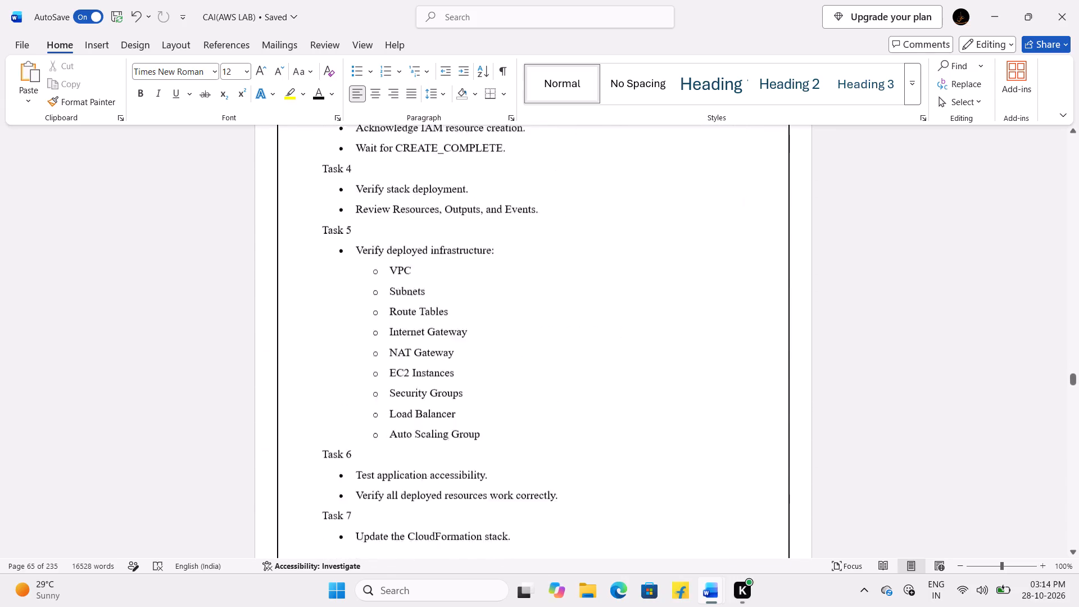
{"action": "scroll", "coordinate": [610, 318], "scroll_direction": "down", "scroll_amount": 12}
Check the page layout of the image-processing SQS and SNS lab, from Task 1.2 through Task 9: Test the Phase 2 Application.
{"action": "scroll", "coordinate": [610, 318], "scroll_direction": "up", "scroll_amount": 2}
{"action": "scroll", "coordinate": [610, 318], "scroll_direction": "down", "scroll_amount": 9}
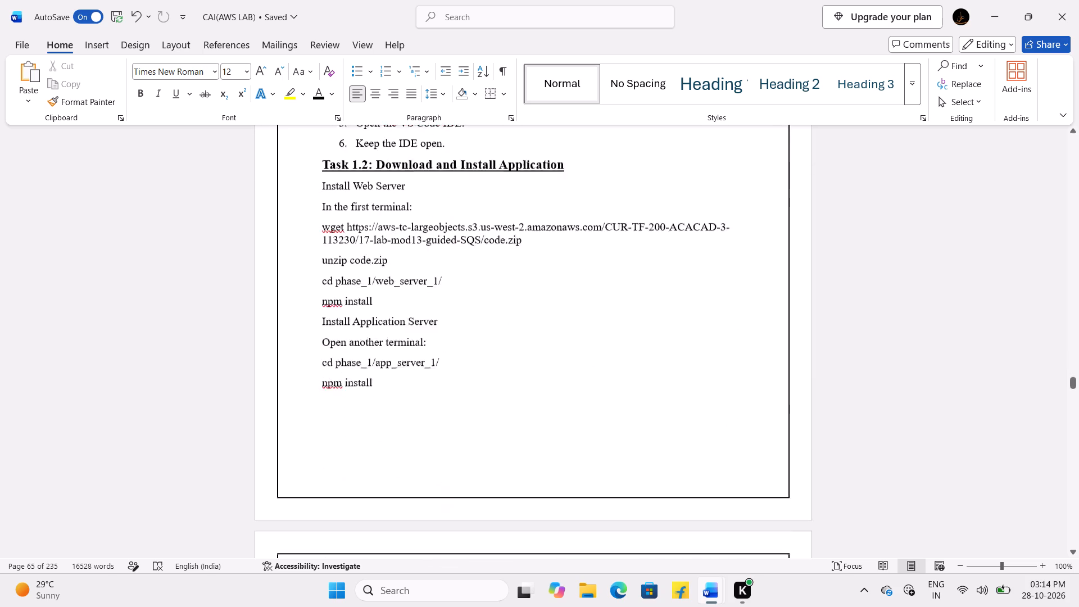
{"action": "scroll", "coordinate": [610, 318], "scroll_direction": "down", "scroll_amount": 19}
{"action": "scroll", "coordinate": [610, 318], "scroll_direction": "down", "scroll_amount": 7}
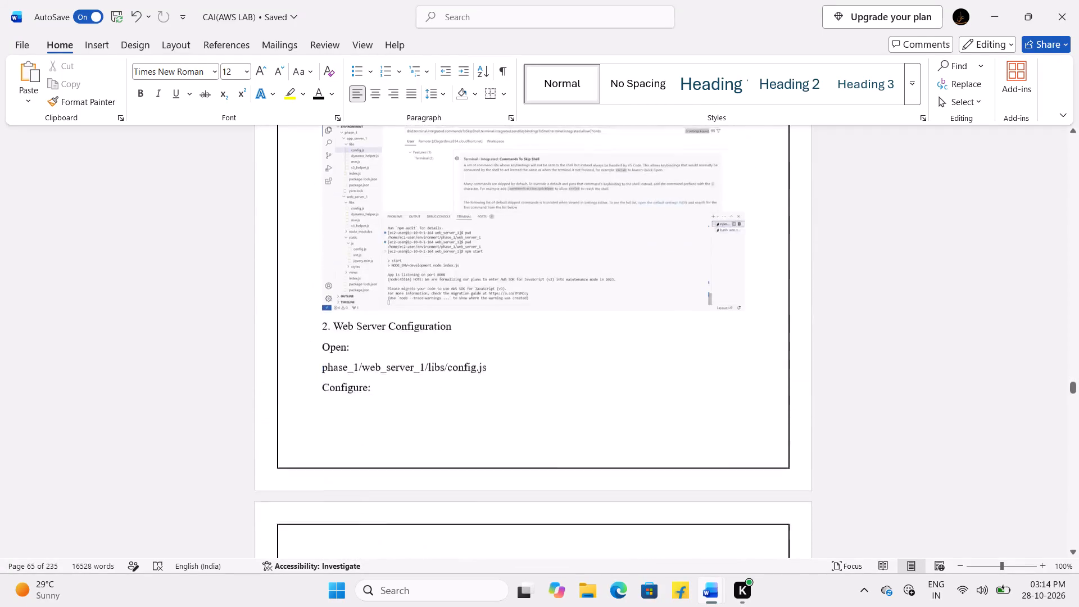
{"action": "scroll", "coordinate": [610, 318], "scroll_direction": "down", "scroll_amount": 11}
{"action": "scroll", "coordinate": [610, 318], "scroll_direction": "down", "scroll_amount": 12}
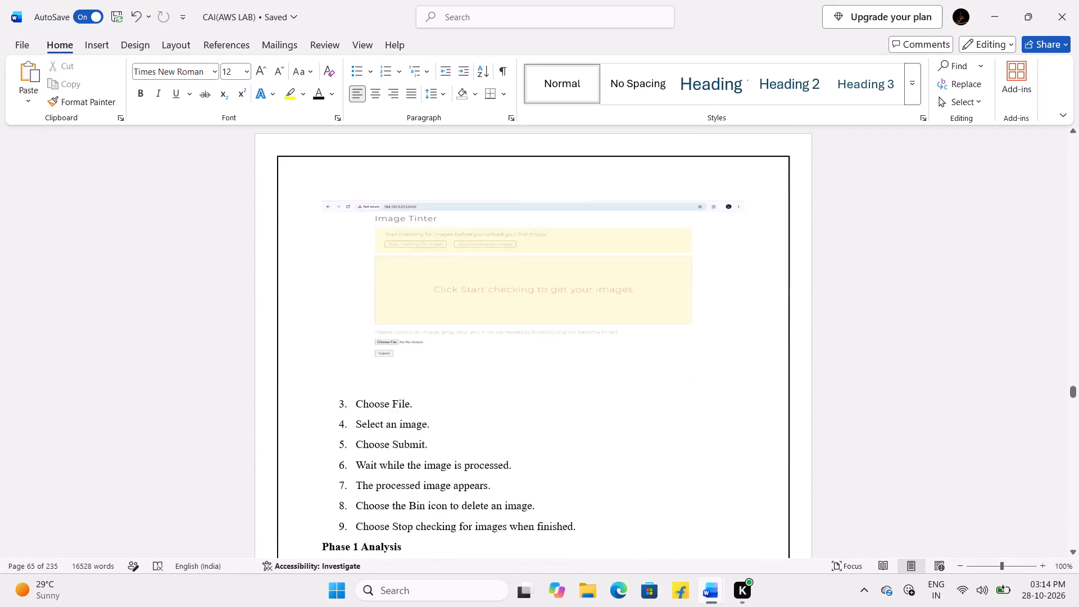
{"action": "scroll", "coordinate": [610, 318], "scroll_direction": "down", "scroll_amount": 19}
{"action": "scroll", "coordinate": [610, 318], "scroll_direction": "down", "scroll_amount": 5}
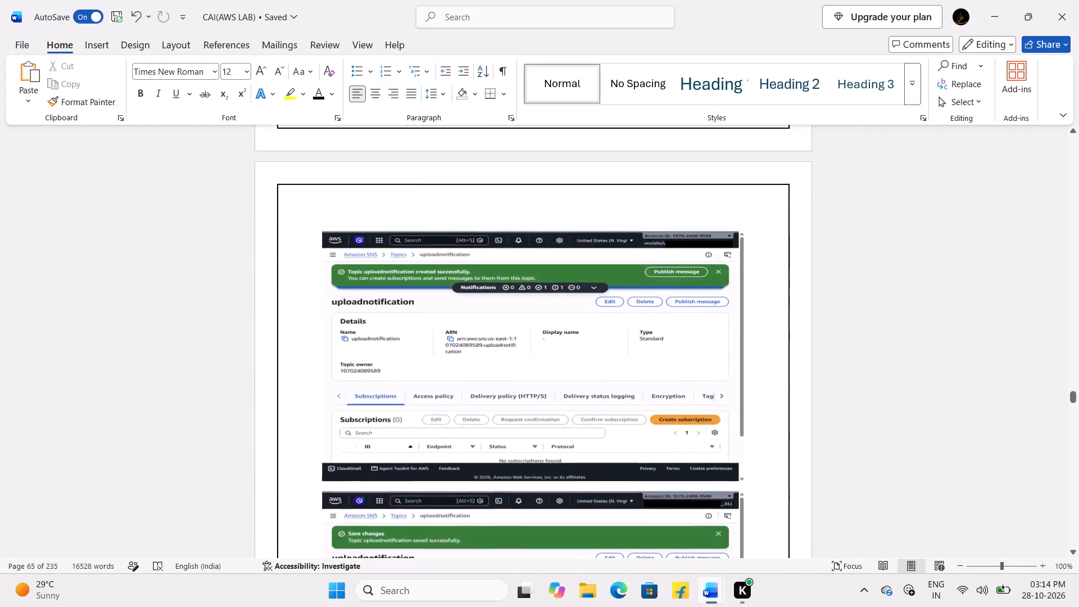
{"action": "scroll", "coordinate": [610, 318], "scroll_direction": "down", "scroll_amount": 16}
{"action": "scroll", "coordinate": [610, 318], "scroll_direction": "down", "scroll_amount": 11}
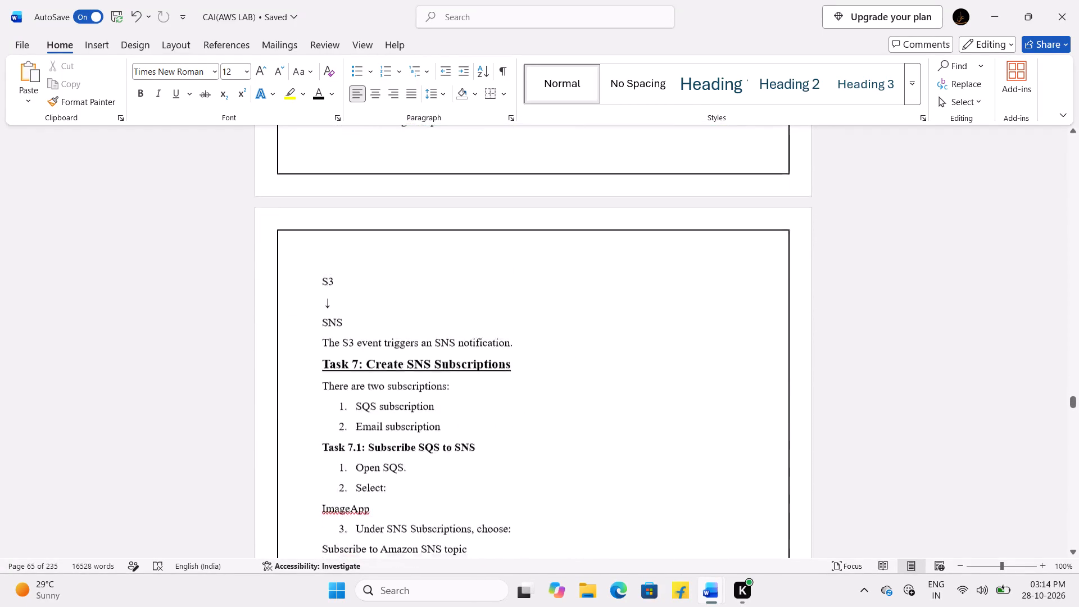
{"action": "scroll", "coordinate": [610, 318], "scroll_direction": "down", "scroll_amount": 17}
{"action": "scroll", "coordinate": [610, 318], "scroll_direction": "down", "scroll_amount": 12}
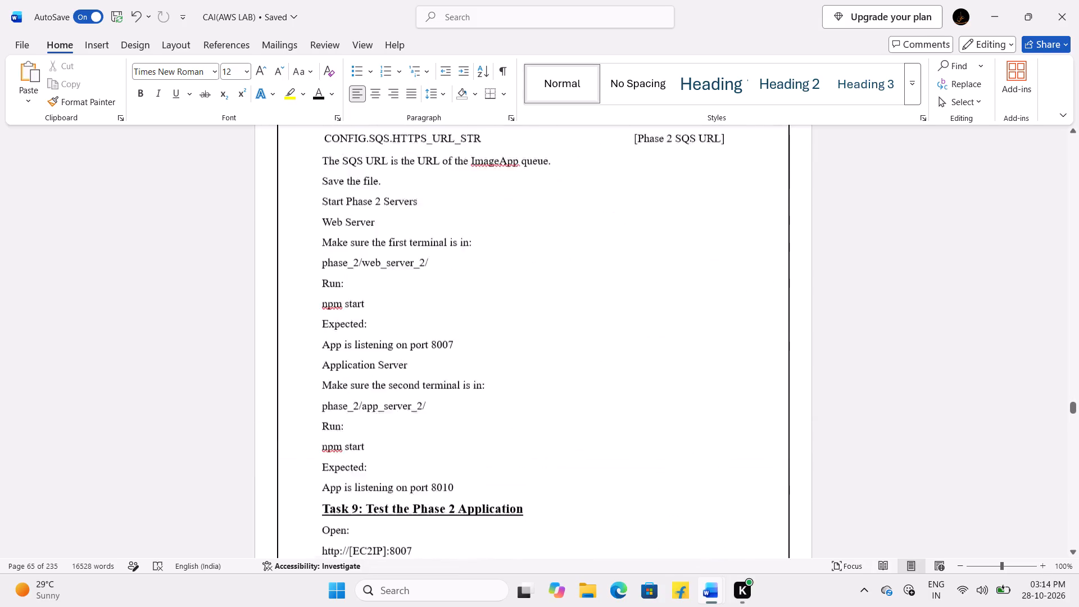
{"action": "scroll", "coordinate": [610, 318], "scroll_direction": "down", "scroll_amount": 6}
Check the page layout of the serverless inventory lab before LAB-17, from the Load-Inventory Lambda function through the final testing steps.
{"action": "scroll", "coordinate": [610, 318], "scroll_direction": "down", "scroll_amount": 16}
{"action": "scroll", "coordinate": [610, 318], "scroll_direction": "up", "scroll_amount": 5}
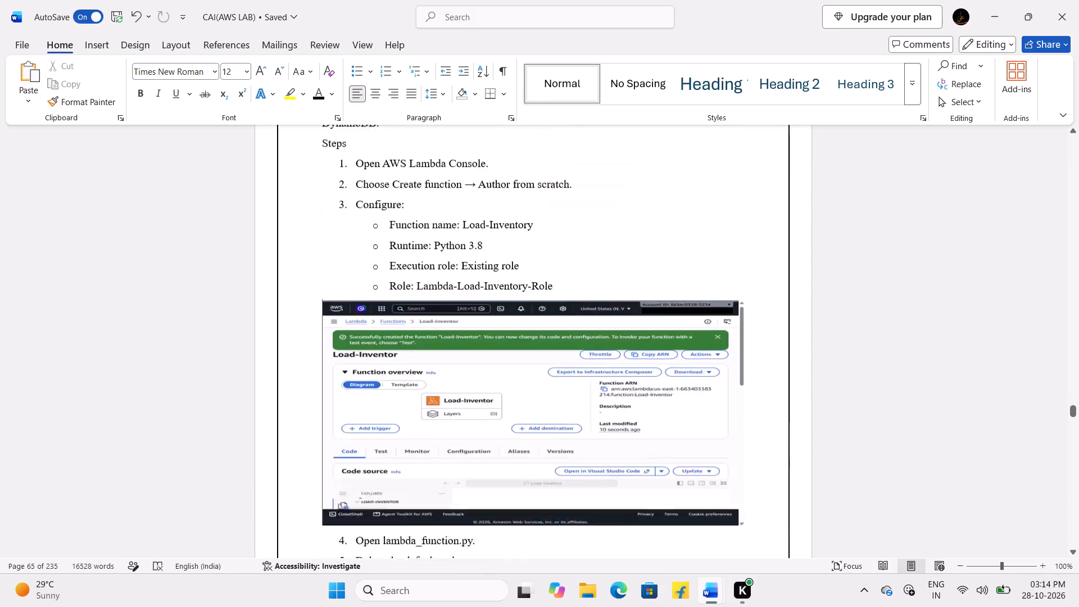
{"action": "scroll", "coordinate": [610, 318], "scroll_direction": "up", "scroll_amount": 2}
{"action": "scroll", "coordinate": [610, 318], "scroll_direction": "down", "scroll_amount": 18}
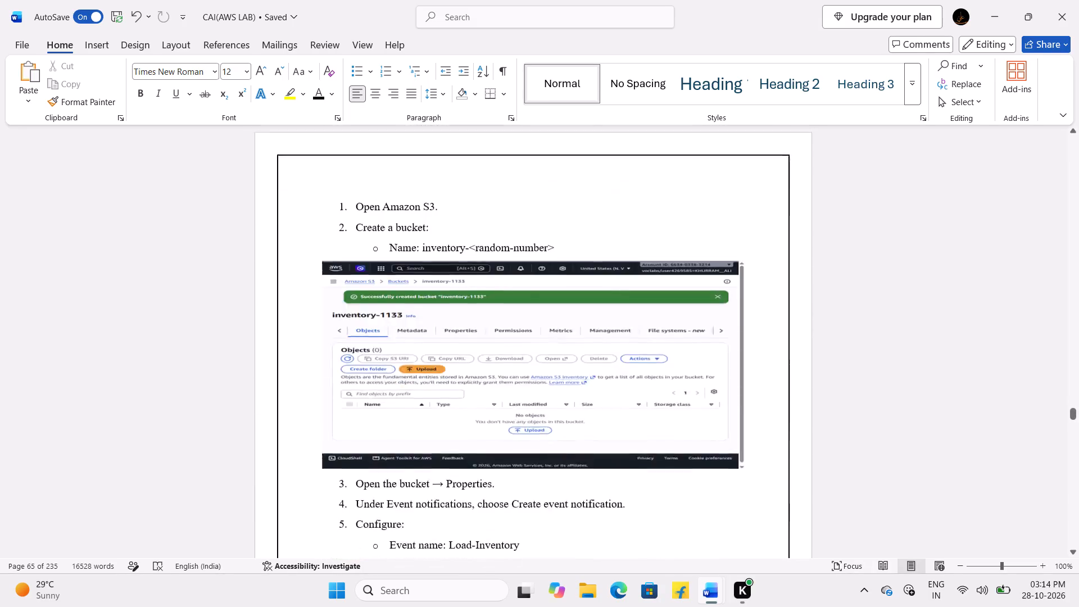
{"action": "scroll", "coordinate": [610, 318], "scroll_direction": "down", "scroll_amount": 8}
{"action": "scroll", "coordinate": [610, 318], "scroll_direction": "down", "scroll_amount": 13}
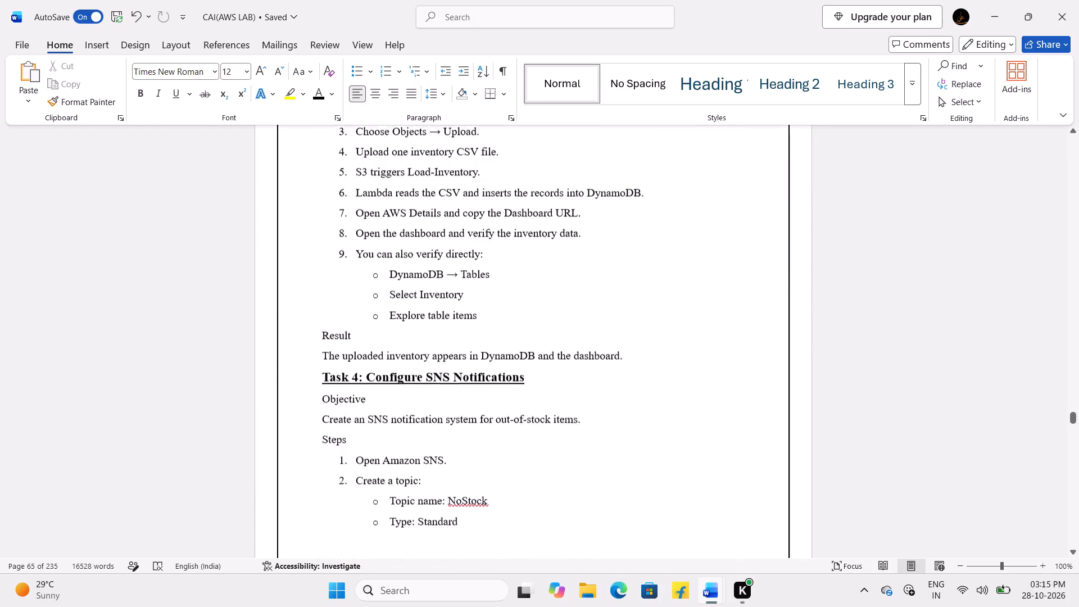
{"action": "scroll", "coordinate": [610, 318], "scroll_direction": "down", "scroll_amount": 17}
{"action": "scroll", "coordinate": [610, 318], "scroll_direction": "down", "scroll_amount": 10}
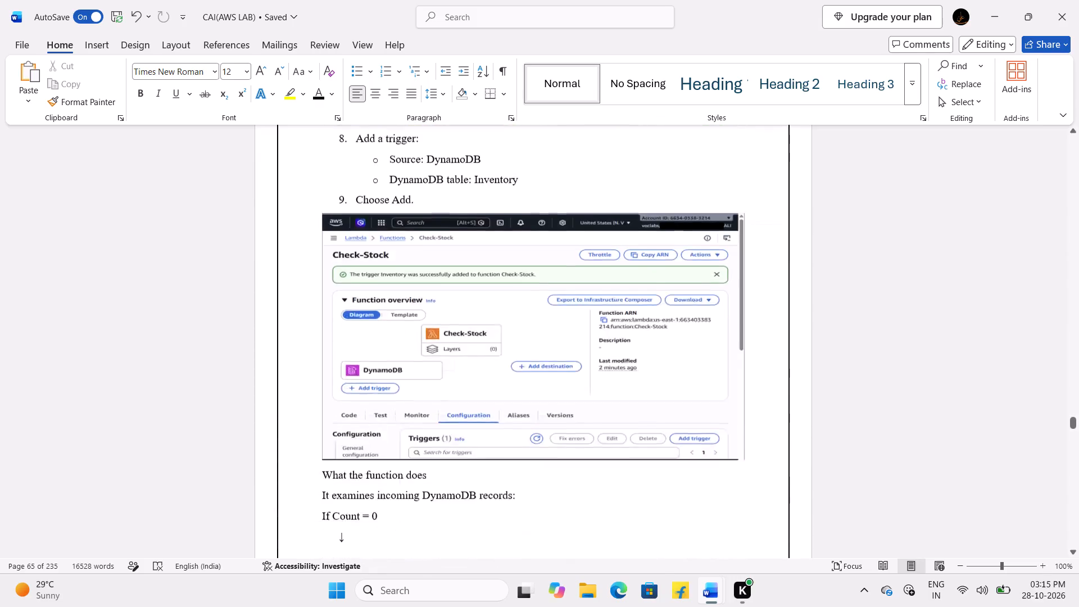
{"action": "scroll", "coordinate": [610, 318], "scroll_direction": "down", "scroll_amount": 15}
Insert three blank lines above the LAB-17 heading so that the lab starts on a new page.
{"action": "scroll", "coordinate": [610, 318], "scroll_direction": "up", "scroll_amount": 4}
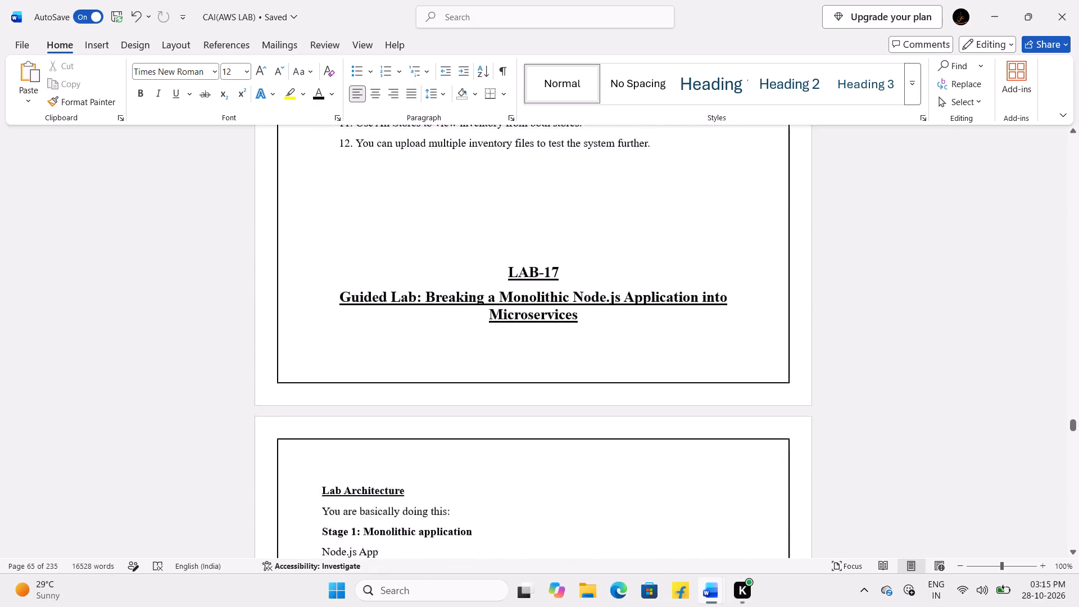
{"action": "scroll", "coordinate": [610, 318], "scroll_direction": "up", "scroll_amount": 2}
{"action": "left_click", "coordinate": [566, 383]}
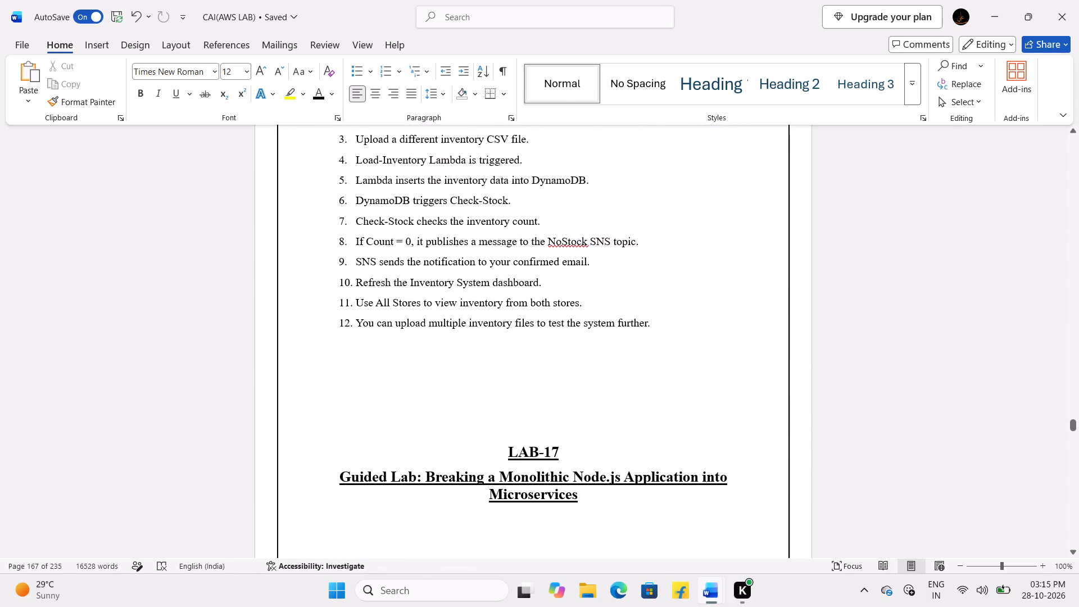
{"action": "key", "text": "Return"}
{"action": "key", "text": "Return"}
{"action": "key", "text": "Return"}
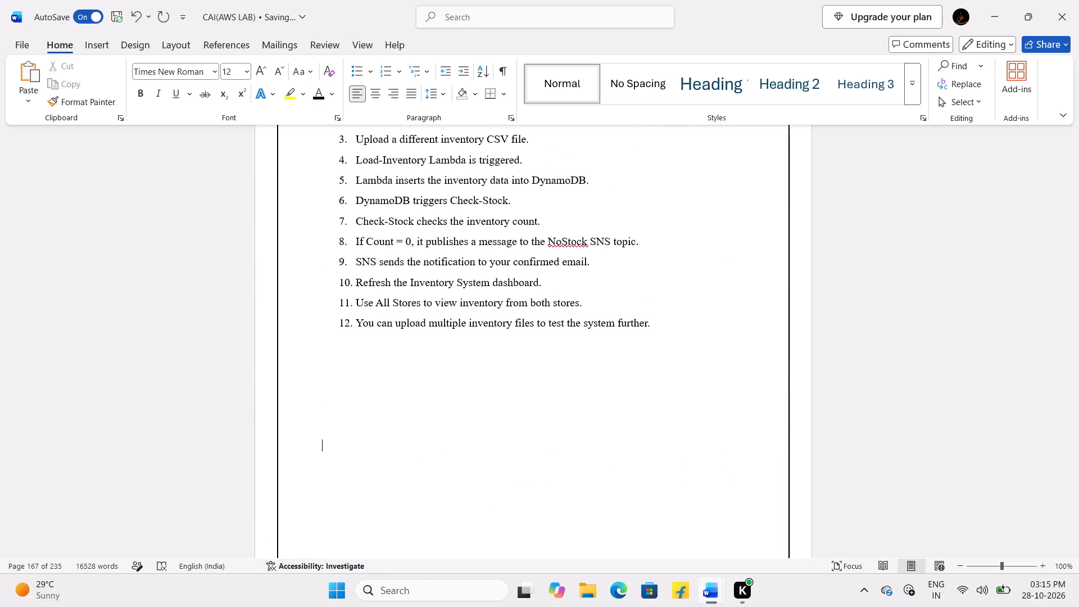
Check the page layout of LAB-17, Breaking a Monolithic Node.js Application into Microservices, from Task 1 through its closing resources table.
{"action": "scroll", "coordinate": [556, 395], "scroll_direction": "down", "scroll_amount": 14}
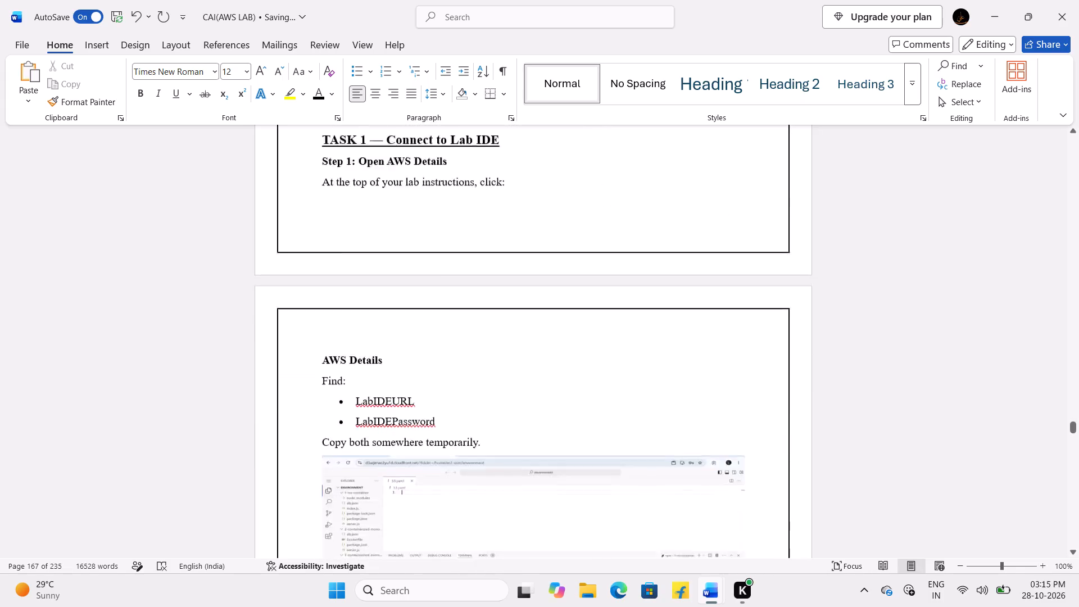
{"action": "scroll", "coordinate": [561, 394], "scroll_direction": "down", "scroll_amount": 20}
{"action": "scroll", "coordinate": [561, 394], "scroll_direction": "down", "scroll_amount": 7}
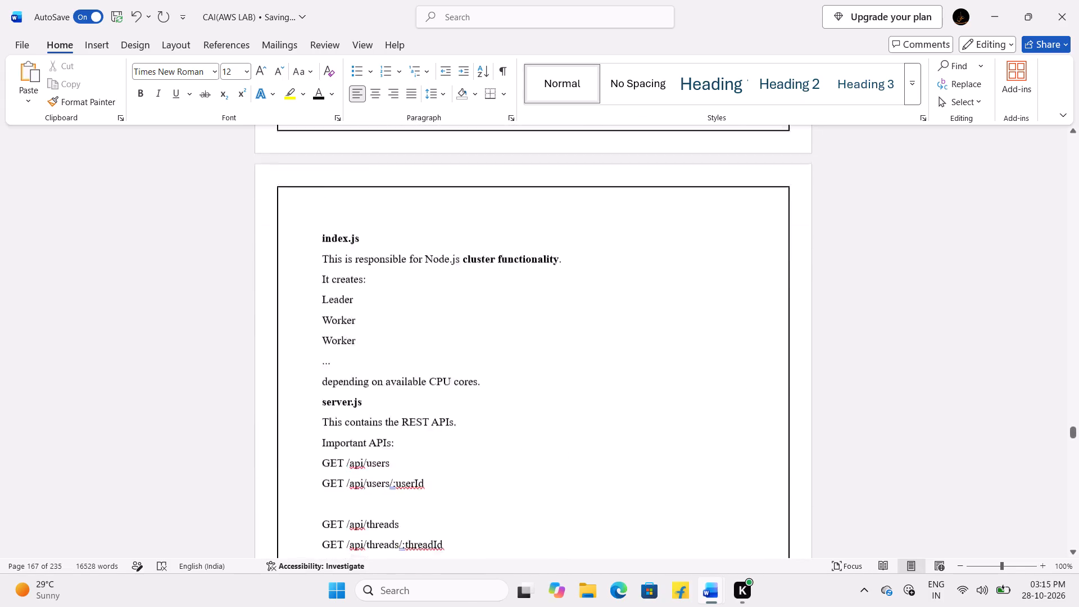
{"action": "scroll", "coordinate": [561, 392], "scroll_direction": "down", "scroll_amount": 5}
{"action": "scroll", "coordinate": [561, 392], "scroll_direction": "down", "scroll_amount": 20}
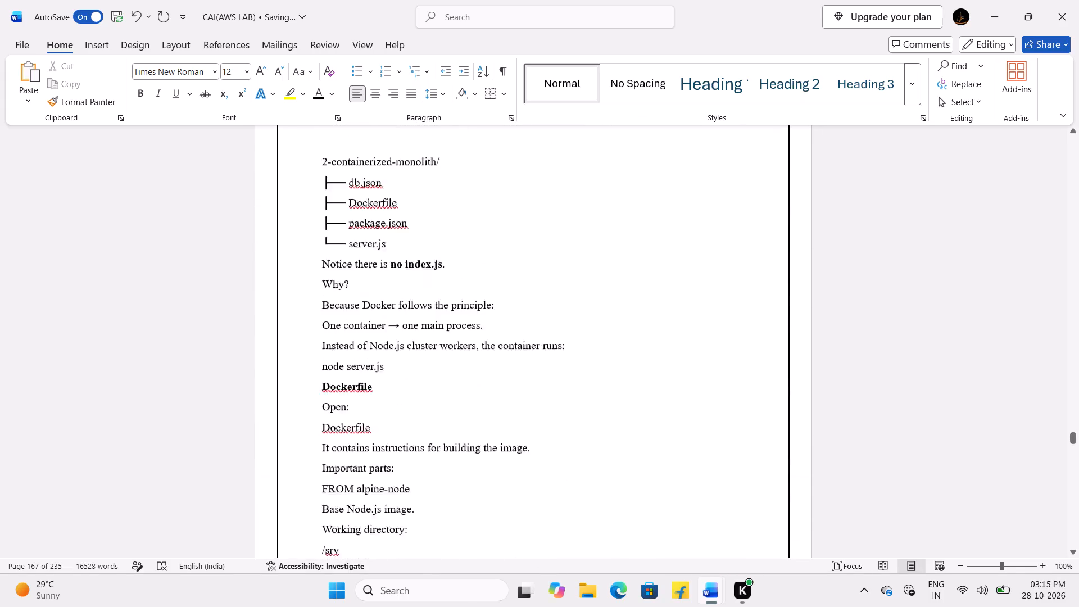
{"action": "scroll", "coordinate": [561, 392], "scroll_direction": "down", "scroll_amount": 20}
{"action": "scroll", "coordinate": [561, 392], "scroll_direction": "down", "scroll_amount": 8}
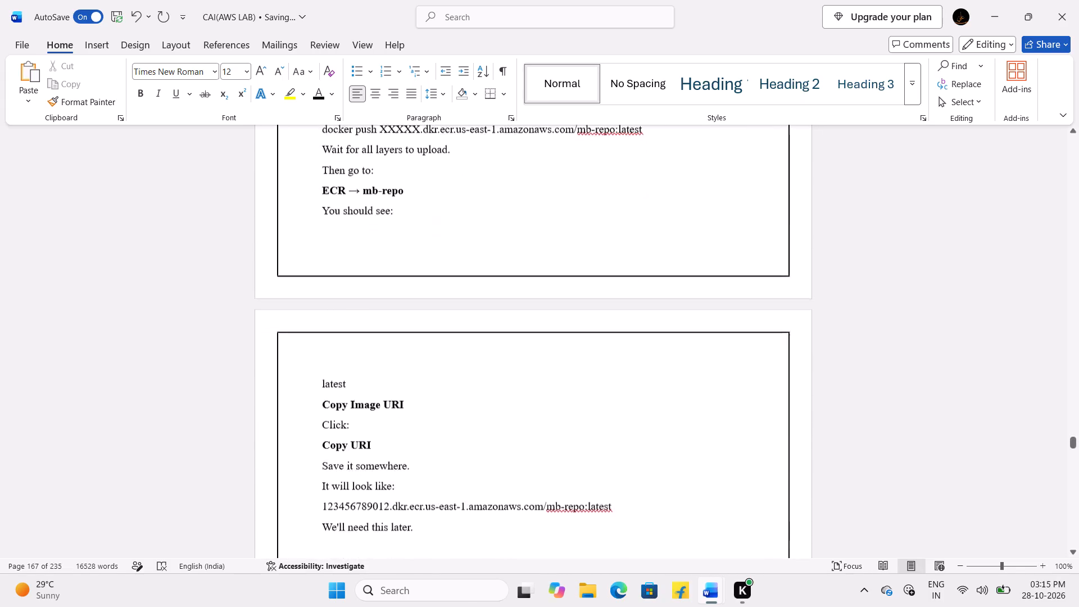
{"action": "scroll", "coordinate": [561, 392], "scroll_direction": "down", "scroll_amount": 20}
{"action": "scroll", "coordinate": [561, 392], "scroll_direction": "down", "scroll_amount": 8}
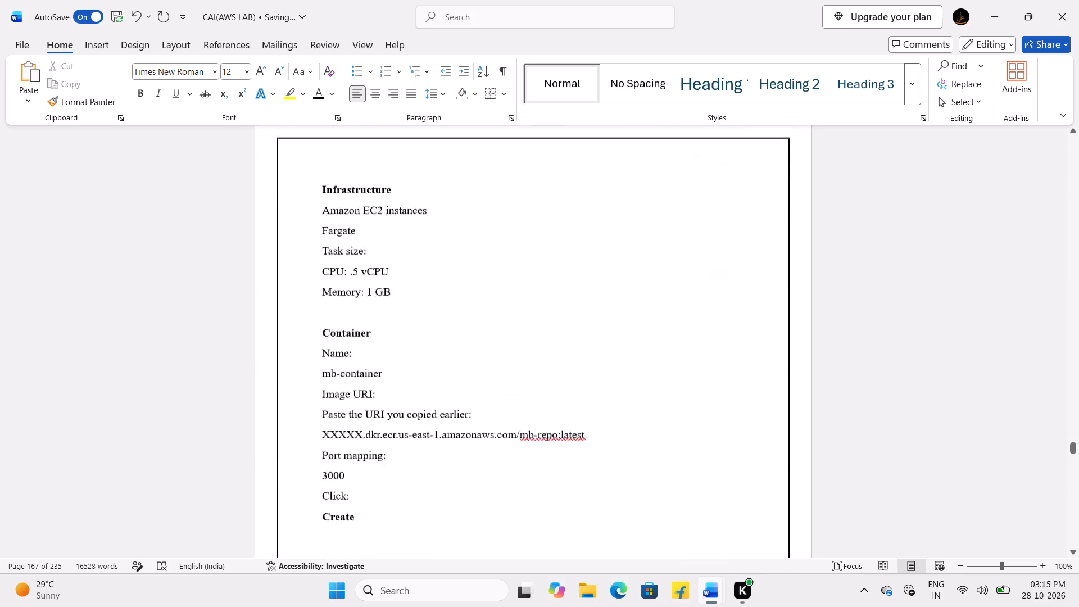
{"action": "scroll", "coordinate": [561, 392], "scroll_direction": "down", "scroll_amount": 20}
{"action": "scroll", "coordinate": [561, 392], "scroll_direction": "down", "scroll_amount": 8}
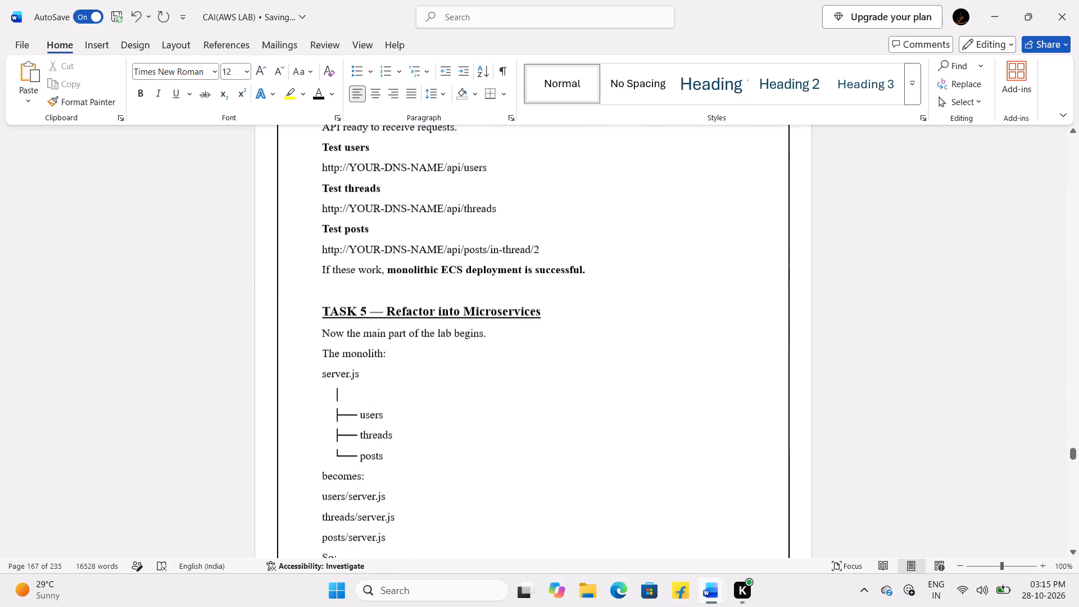
{"action": "scroll", "coordinate": [561, 392], "scroll_direction": "down", "scroll_amount": 17}
{"action": "scroll", "coordinate": [561, 392], "scroll_direction": "down", "scroll_amount": 6}
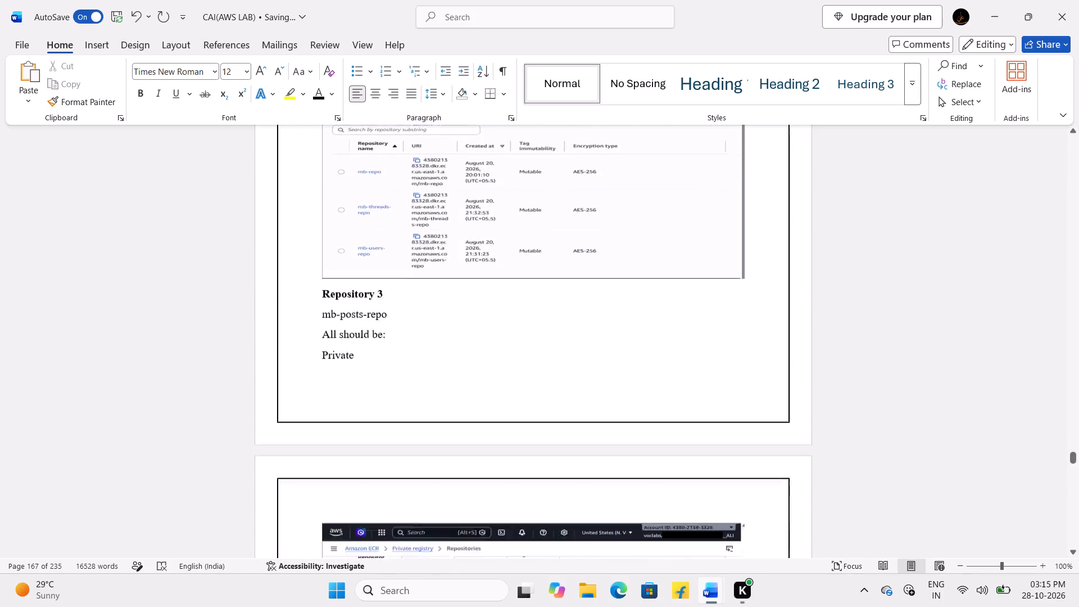
{"action": "scroll", "coordinate": [561, 392], "scroll_direction": "down", "scroll_amount": 16}
{"action": "scroll", "coordinate": [561, 392], "scroll_direction": "down", "scroll_amount": 9}
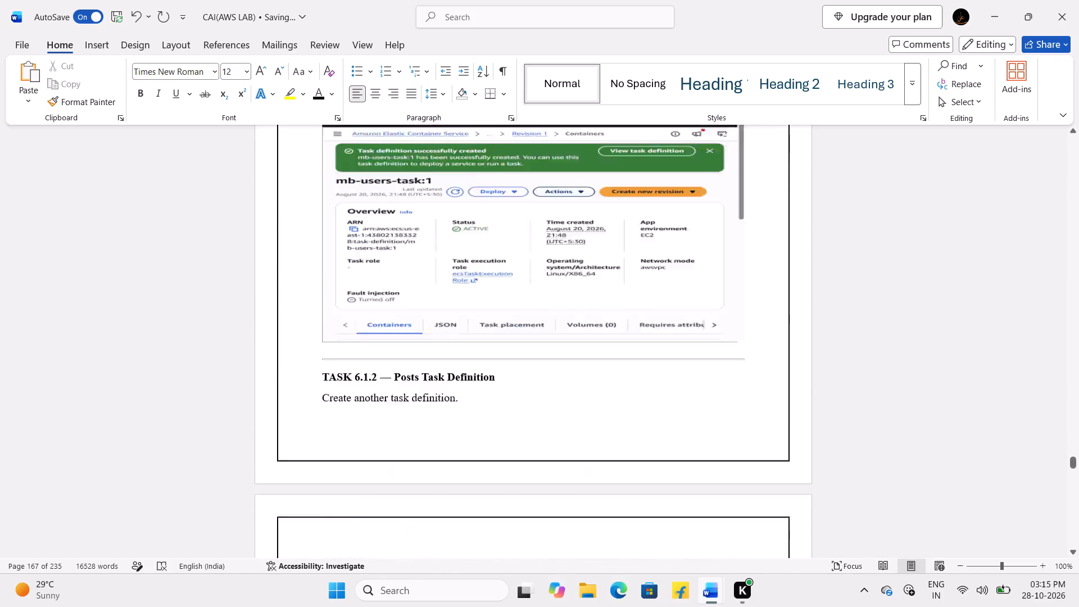
{"action": "scroll", "coordinate": [561, 392], "scroll_direction": "down", "scroll_amount": 6}
{"action": "scroll", "coordinate": [561, 392], "scroll_direction": "down", "scroll_amount": 20}
{"action": "scroll", "coordinate": [561, 392], "scroll_direction": "down", "scroll_amount": 1}
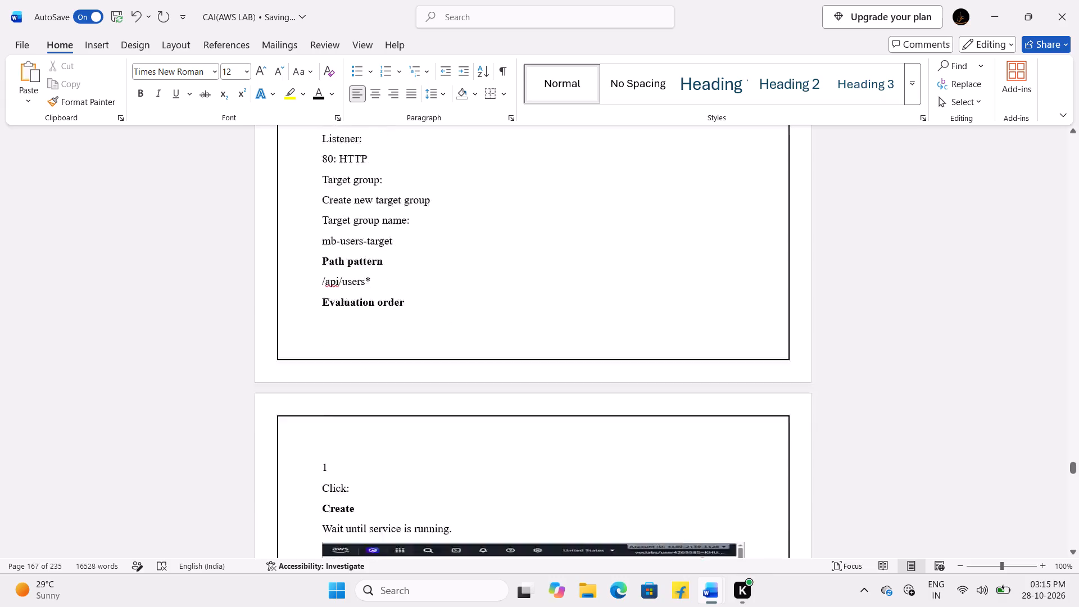
{"action": "scroll", "coordinate": [561, 392], "scroll_direction": "down", "scroll_amount": 16}
{"action": "scroll", "coordinate": [561, 392], "scroll_direction": "down", "scroll_amount": 12}
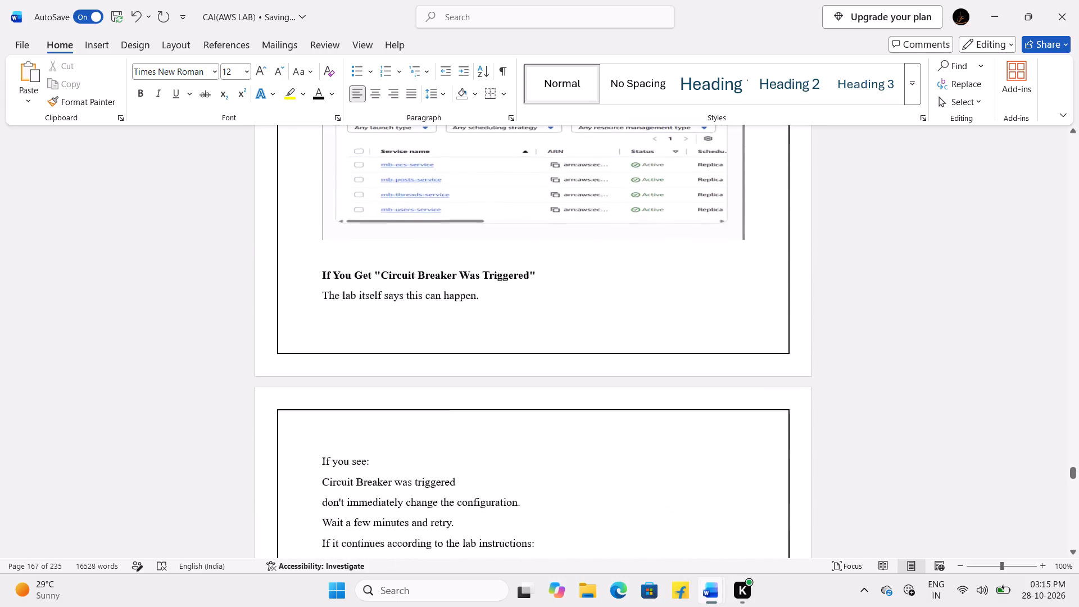
{"action": "scroll", "coordinate": [561, 392], "scroll_direction": "down", "scroll_amount": 20}
{"action": "scroll", "coordinate": [561, 392], "scroll_direction": "down", "scroll_amount": 8}
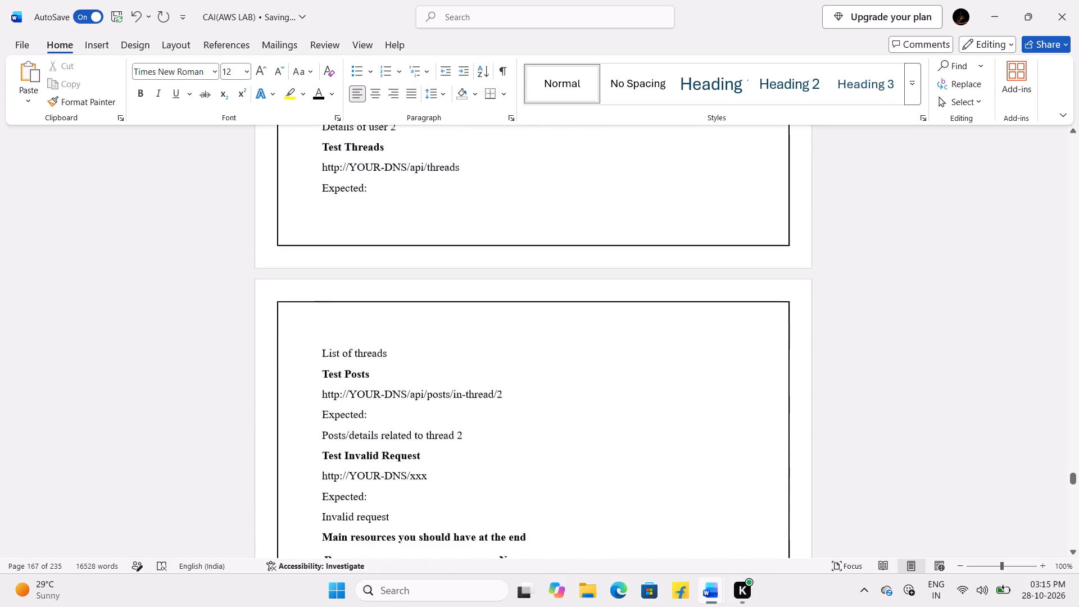
{"action": "scroll", "coordinate": [561, 392], "scroll_direction": "down", "scroll_amount": 11}
Delete the surplus blank lines above the LAB-18 heading so that it sits at the very start of its page.
{"action": "scroll", "coordinate": [561, 392], "scroll_direction": "up", "scroll_amount": 5}
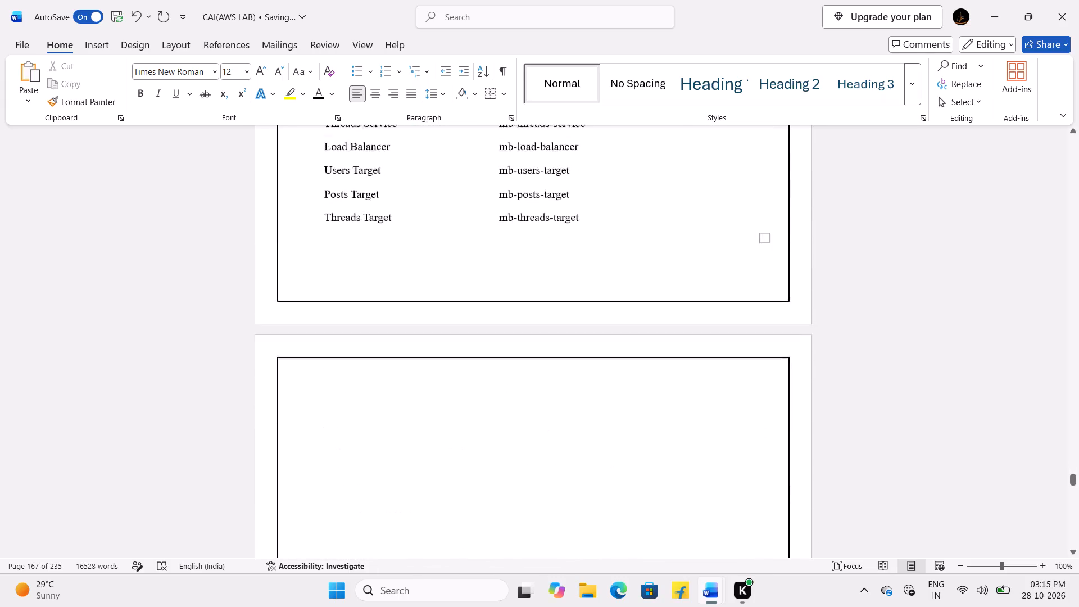
{"action": "scroll", "coordinate": [561, 395], "scroll_direction": "down", "scroll_amount": 6}
{"action": "scroll", "coordinate": [548, 398], "scroll_direction": "up", "scroll_amount": 2}
{"action": "left_click", "coordinate": [542, 392]}
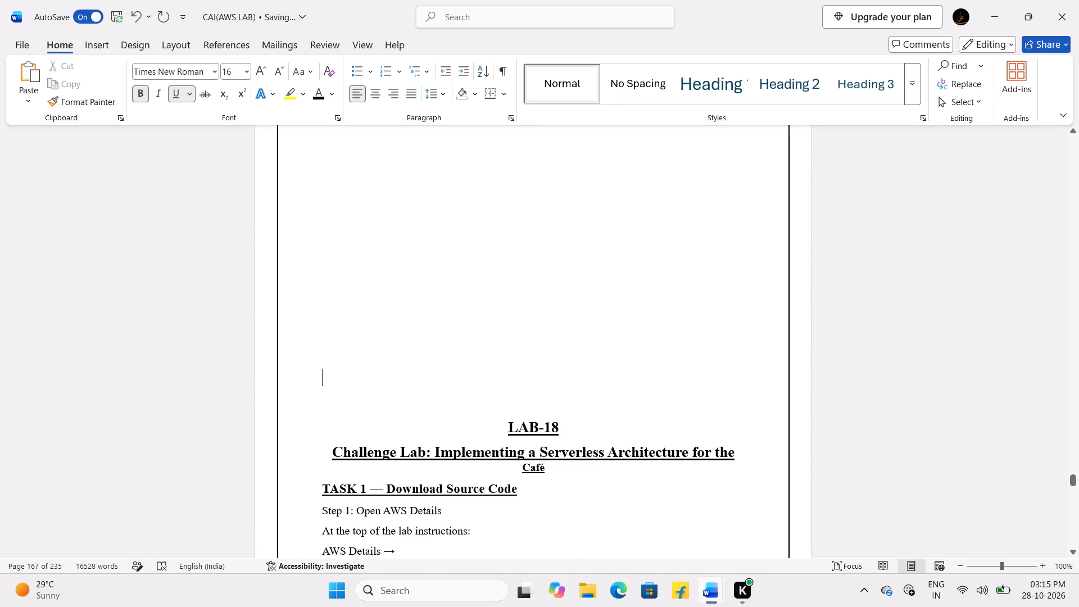
{"action": "key", "text": "BackSpace"}
{"action": "key", "text": "BackSpace"}
{"action": "key", "text": "BackSpace"}
{"action": "key", "text": "BackSpace"}
{"action": "key", "text": "BackSpace"}
{"action": "key", "text": "BackSpace"}
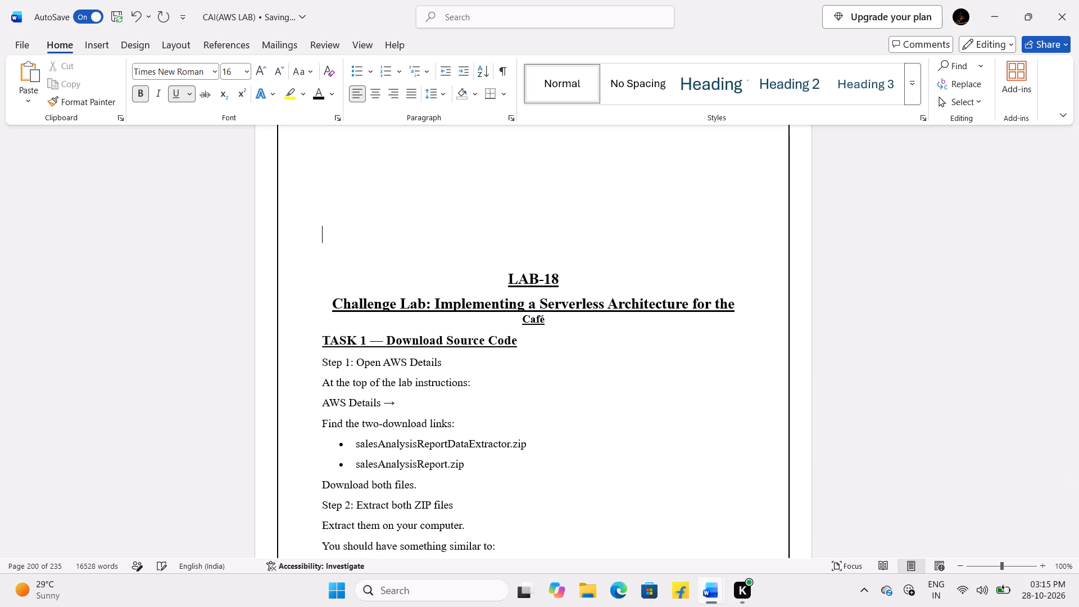
{"action": "key", "text": "BackSpace"}
{"action": "key", "text": "BackSpace"}
{"action": "key", "text": "BackSpace"}
{"action": "key", "text": "BackSpace"}
{"action": "key", "text": "BackSpace"}
{"action": "key", "text": "BackSpace"}
{"action": "key", "text": "BackSpace"}
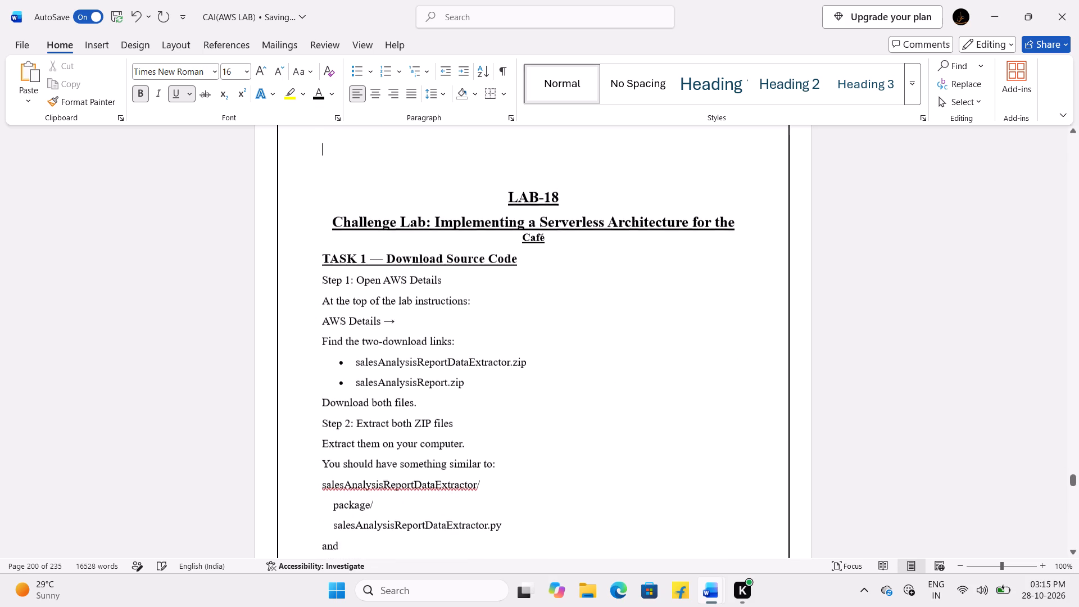
{"action": "key", "text": "BackSpace"}
{"action": "key", "text": "Down"}
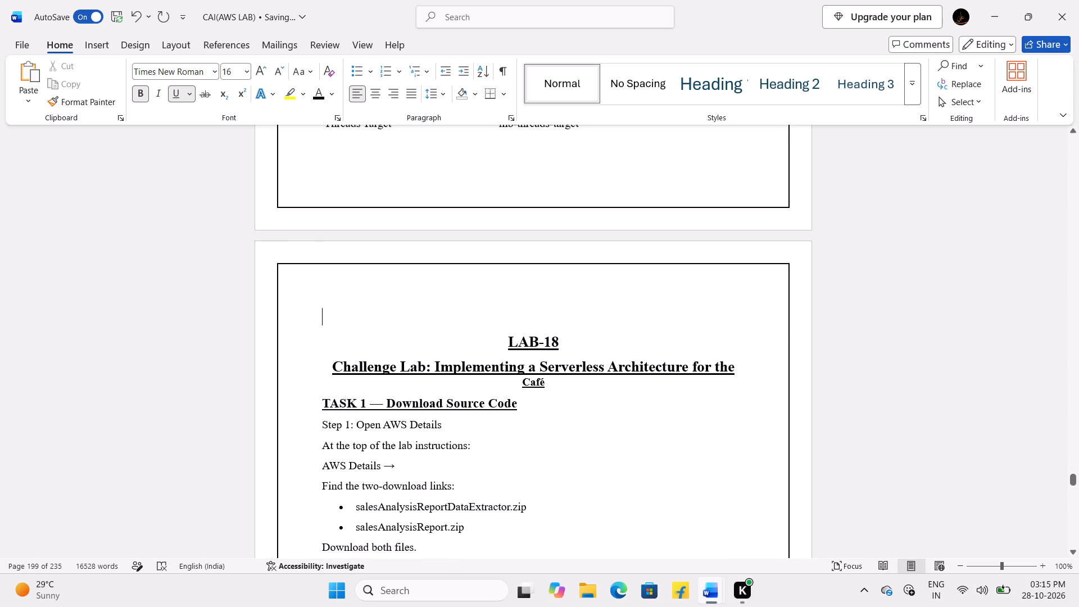
{"action": "key", "text": "BackSpace"}
{"action": "key", "text": "Down"}
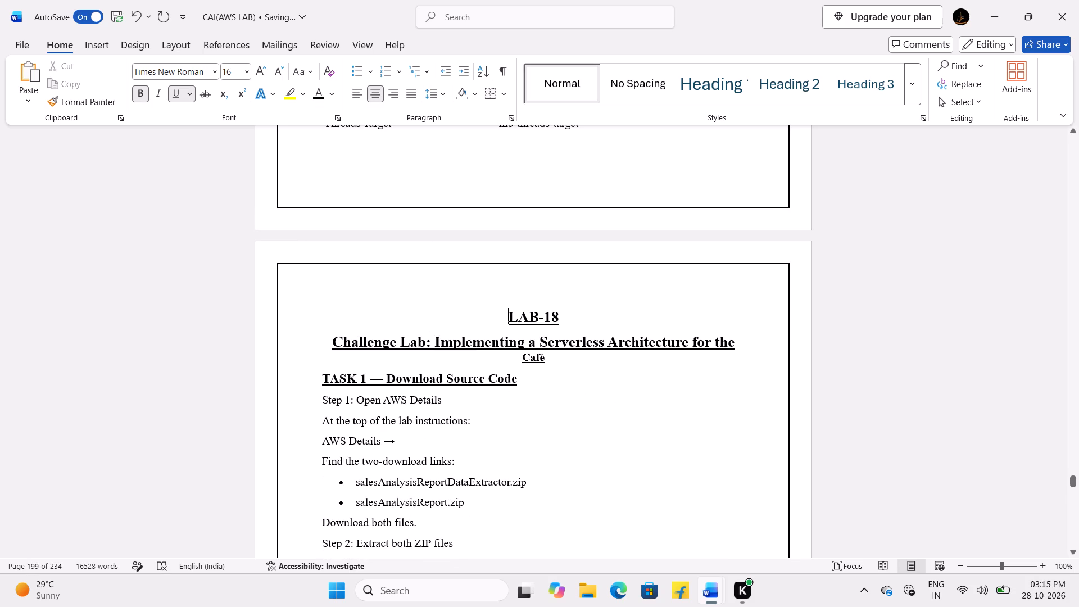
Check the page layout of the Challenge Lab on serverless architecture for the Café, from Task 1 through Task 7's EventBridge trigger.
{"action": "scroll", "coordinate": [518, 401], "scroll_direction": "down", "scroll_amount": 14}
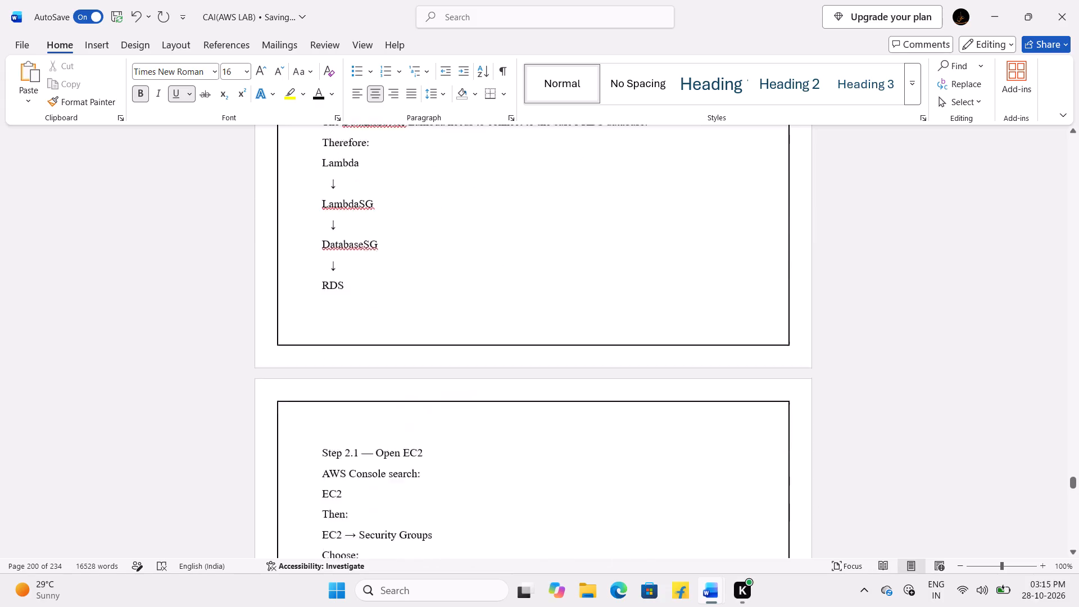
{"action": "scroll", "coordinate": [506, 405], "scroll_direction": "down", "scroll_amount": 20}
{"action": "scroll", "coordinate": [506, 405], "scroll_direction": "down", "scroll_amount": 18}
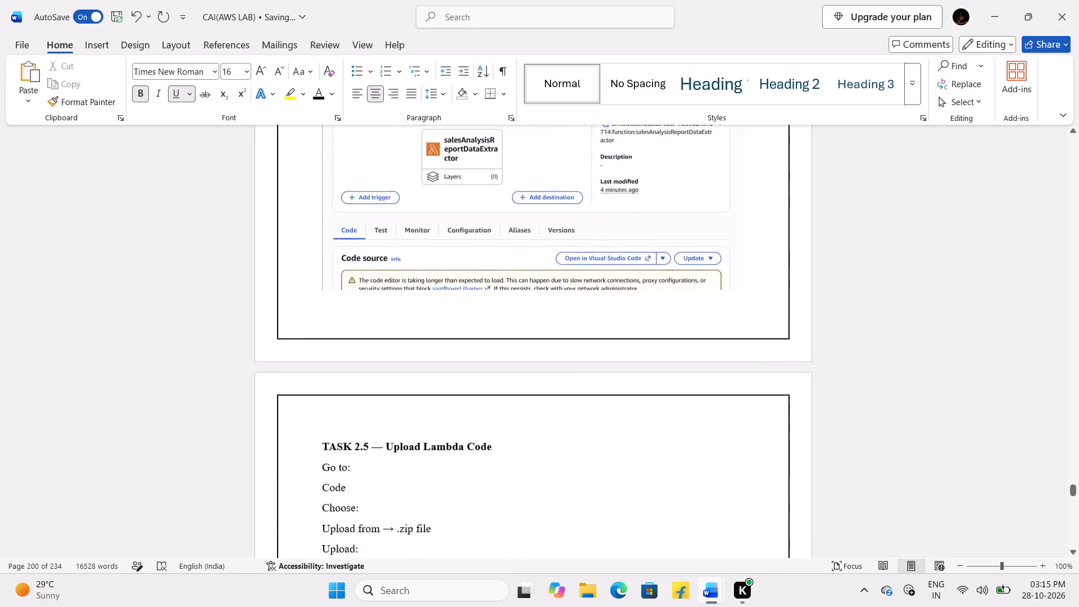
{"action": "scroll", "coordinate": [506, 408], "scroll_direction": "down", "scroll_amount": 20}
{"action": "scroll", "coordinate": [506, 408], "scroll_direction": "down", "scroll_amount": 18}
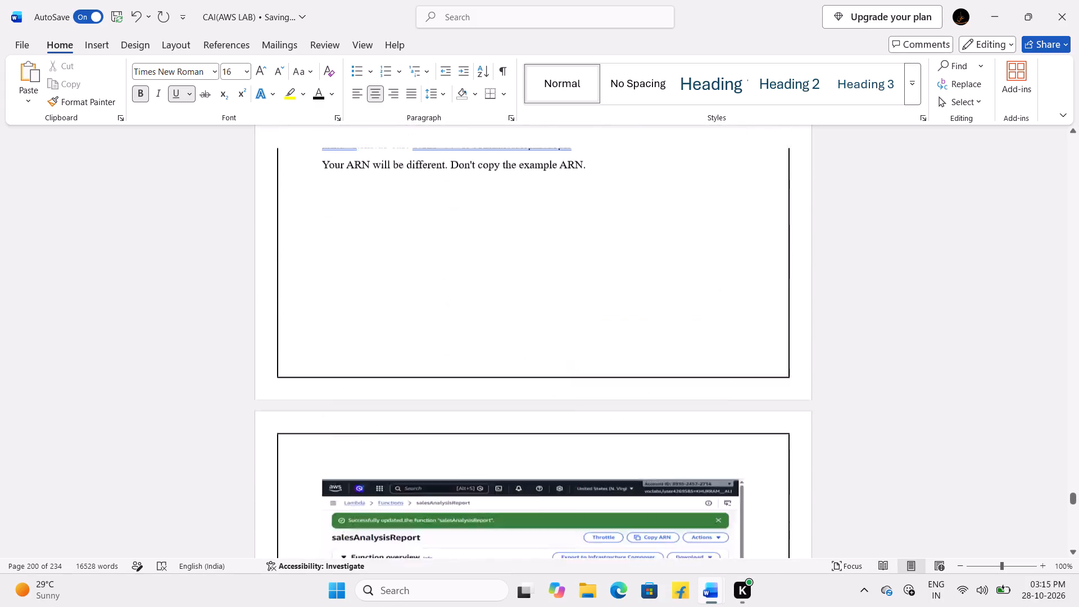
{"action": "scroll", "coordinate": [506, 411], "scroll_direction": "down", "scroll_amount": 20}
{"action": "scroll", "coordinate": [506, 411], "scroll_direction": "down", "scroll_amount": 18}
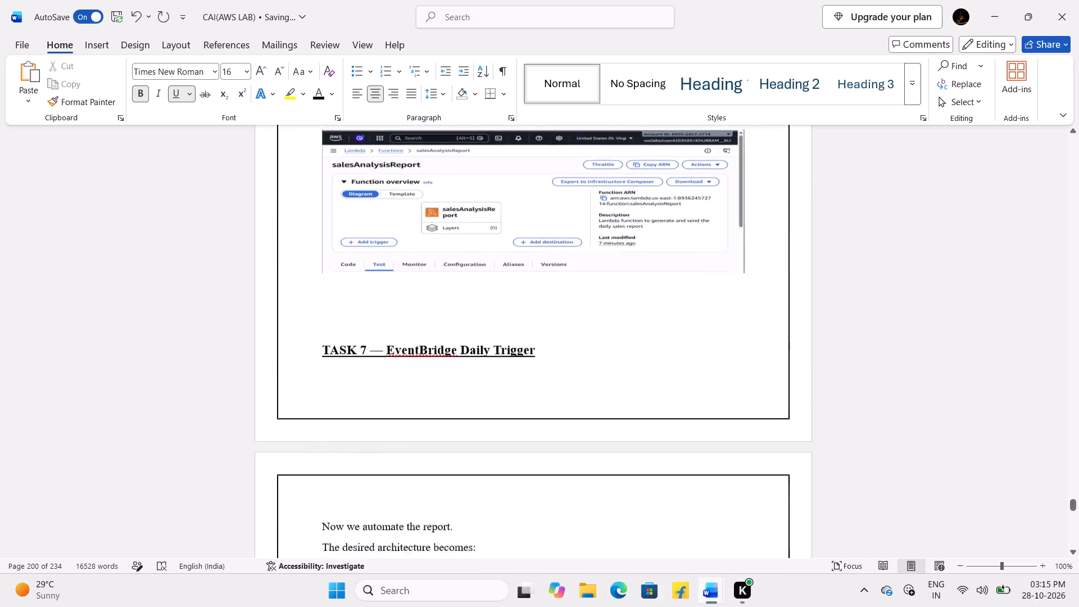
{"action": "scroll", "coordinate": [507, 412], "scroll_direction": "down", "scroll_amount": 2}
{"action": "scroll", "coordinate": [507, 412], "scroll_direction": "down", "scroll_amount": 20}
{"action": "scroll", "coordinate": [507, 412], "scroll_direction": "down", "scroll_amount": 11}
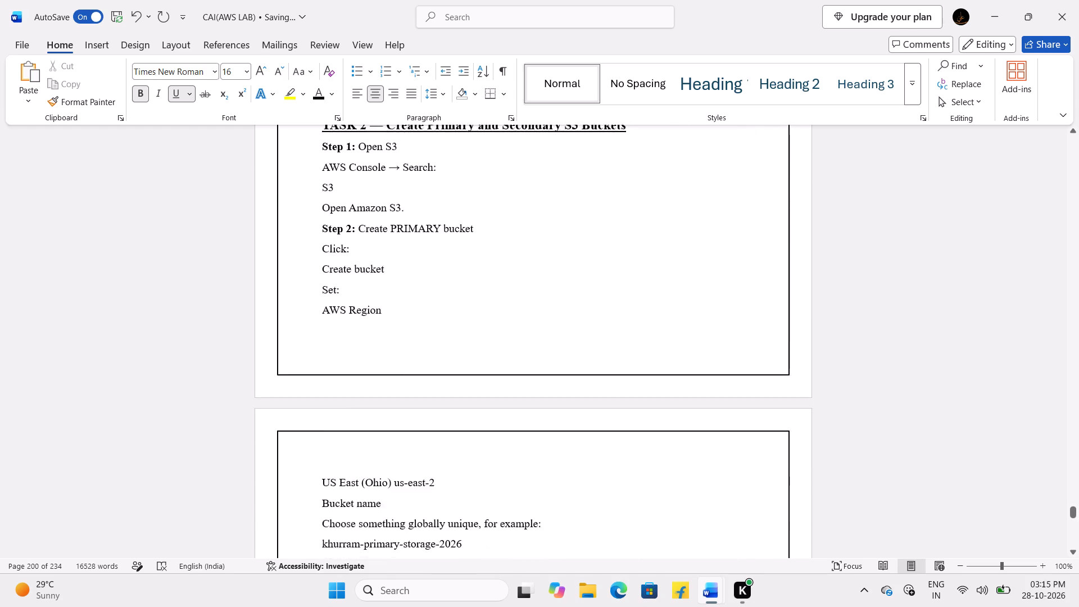
Insert blank lines above the LAB-18 heading of the Hybrid Storage and S3 File Gateway guided lab so that it starts on a new page.
{"action": "scroll", "coordinate": [507, 412], "scroll_direction": "up", "scroll_amount": 7}
{"action": "scroll", "coordinate": [537, 210], "scroll_direction": "up", "scroll_amount": 2}
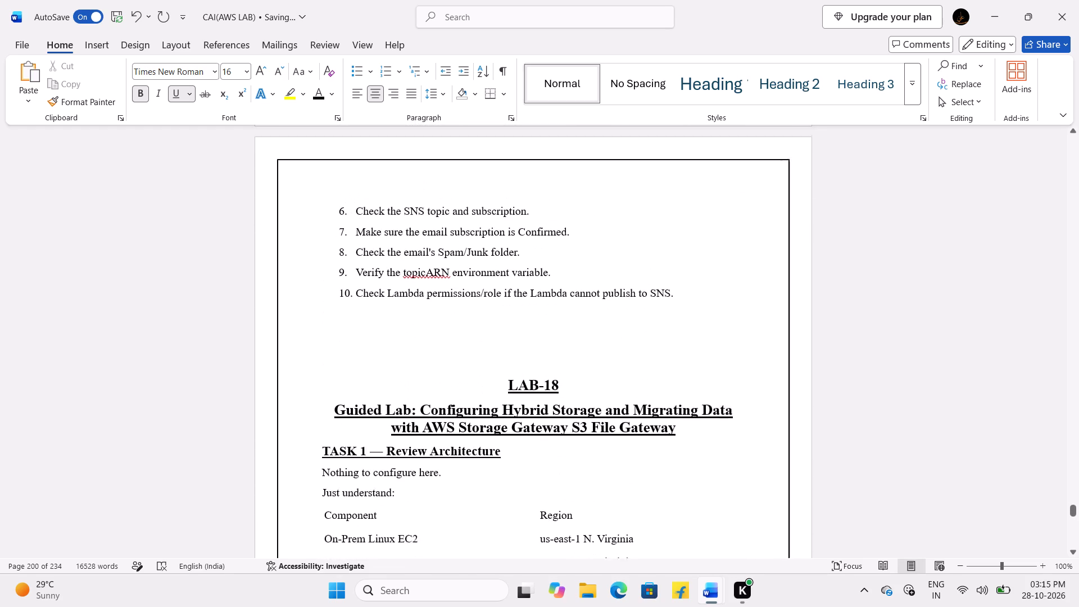
{"action": "left_click", "coordinate": [546, 393]}
{"action": "left_click", "coordinate": [526, 369]}
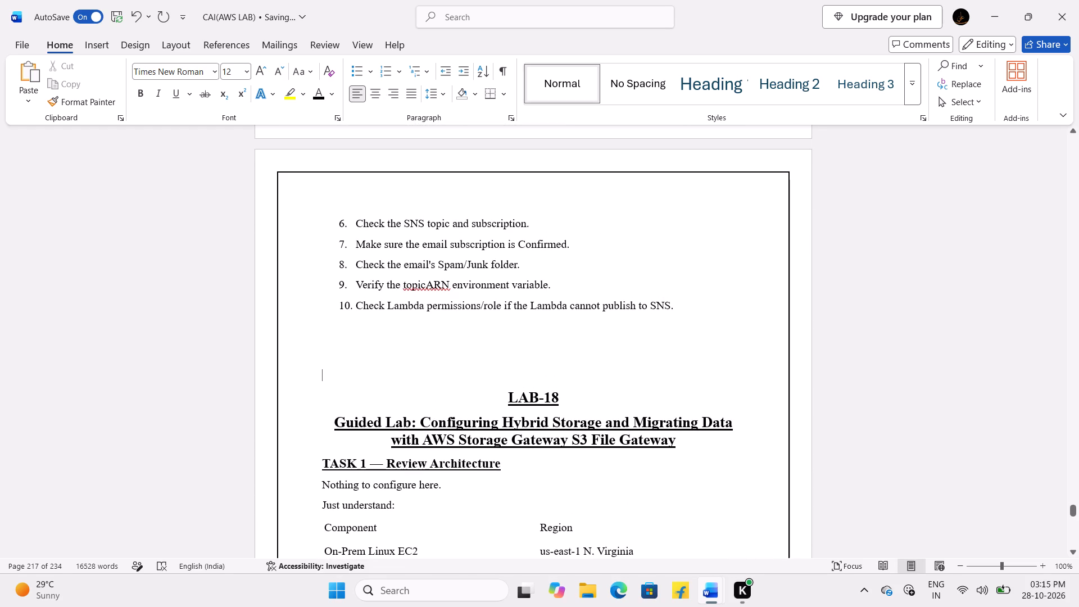
{"action": "key", "text": "Return"}
{"action": "key", "text": "Return"}
{"action": "key", "text": "Return"}
{"action": "key", "text": "Return"}
{"action": "key", "text": "Return"}
{"action": "key", "text": "Return"}
{"action": "key", "text": "Return"}
{"action": "key", "text": "Return"}
{"action": "key", "text": "Return"}
{"action": "key", "text": "Return"}
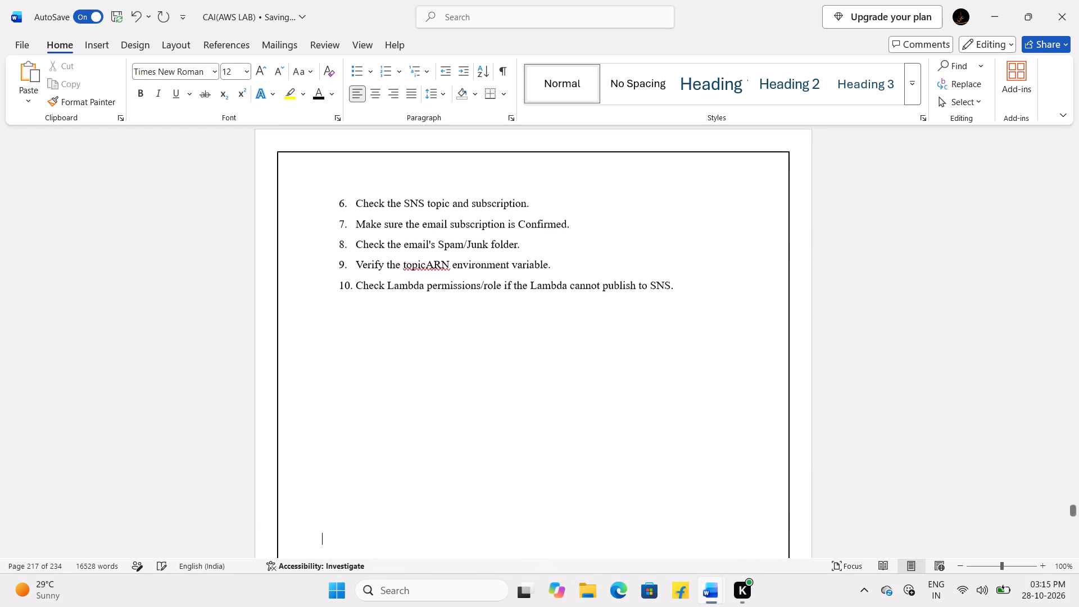
{"action": "key", "text": "Return"}
{"action": "scroll", "coordinate": [526, 373], "scroll_direction": "down", "scroll_amount": 2}
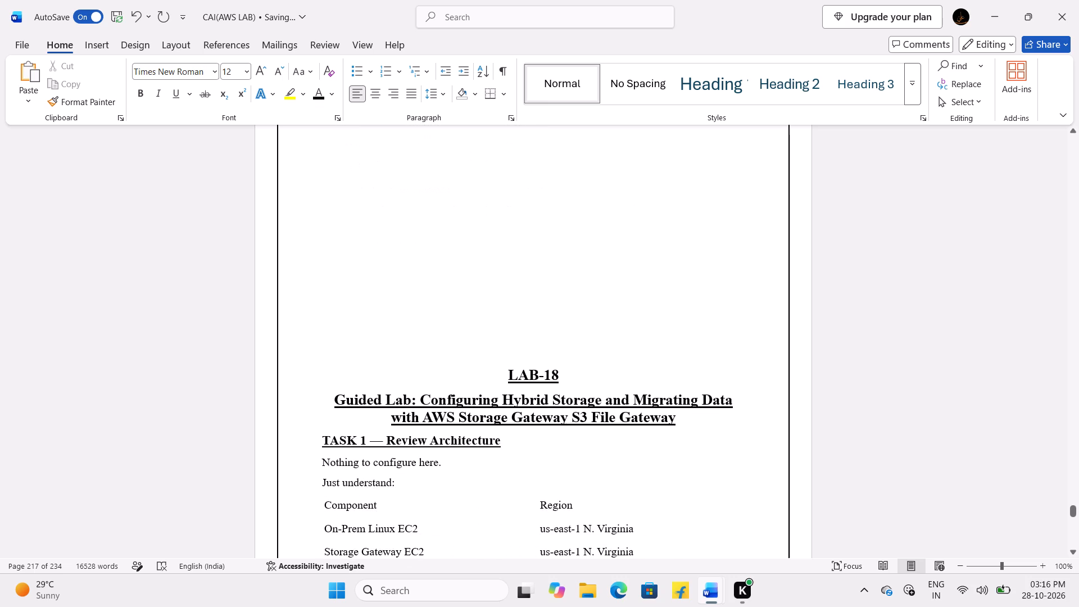
{"action": "key", "text": "Return"}
{"action": "key", "text": "Return"}
{"action": "key", "text": "Return"}
{"action": "key", "text": "Return"}
{"action": "key", "text": "Return"}
{"action": "key", "text": "Return"}
{"action": "key", "text": "Return"}
{"action": "key", "text": "Return"}
{"action": "key", "text": "Return"}
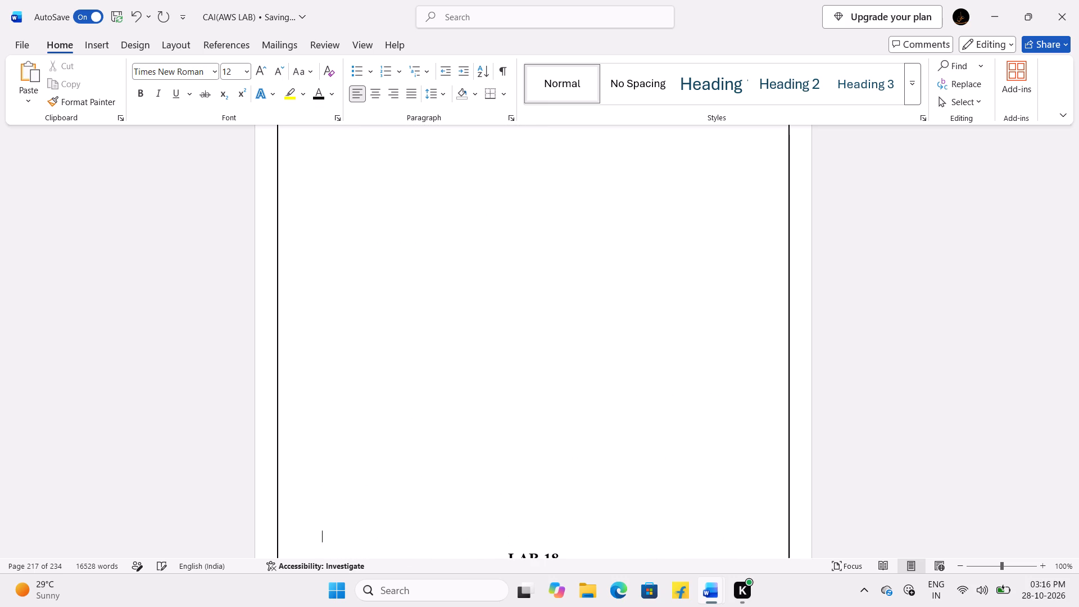
{"action": "scroll", "coordinate": [526, 373], "scroll_direction": "down", "scroll_amount": 4}
{"action": "key", "text": "Return"}
{"action": "key", "text": "Return"}
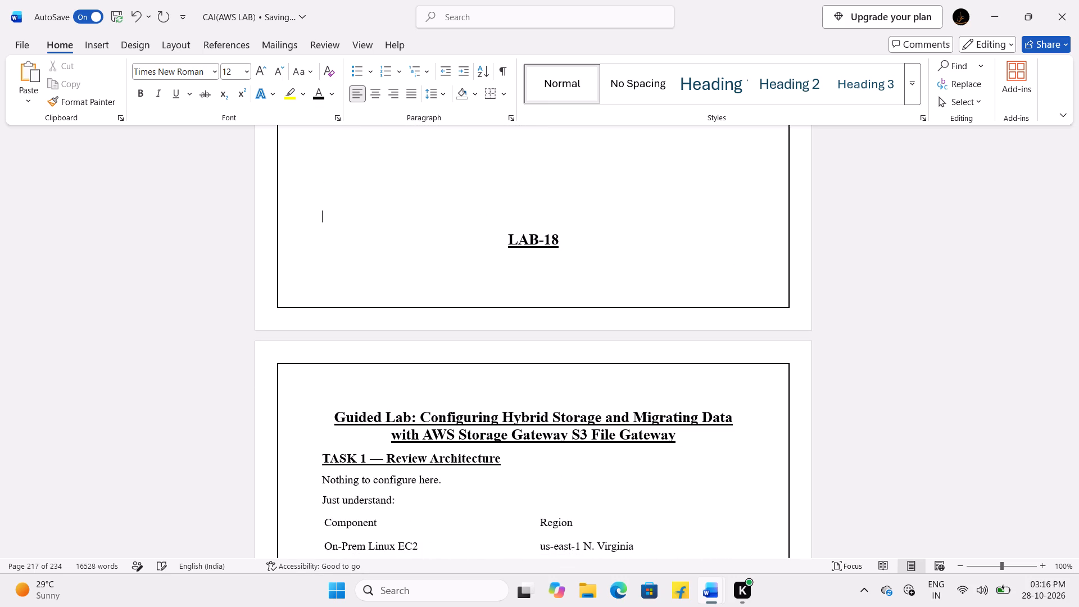
{"action": "key", "text": "Return"}
Check the page layout of the Storage Gateway guided lab through to the closing badge and certificate pages.
{"action": "scroll", "coordinate": [528, 369], "scroll_direction": "down", "scroll_amount": 11}
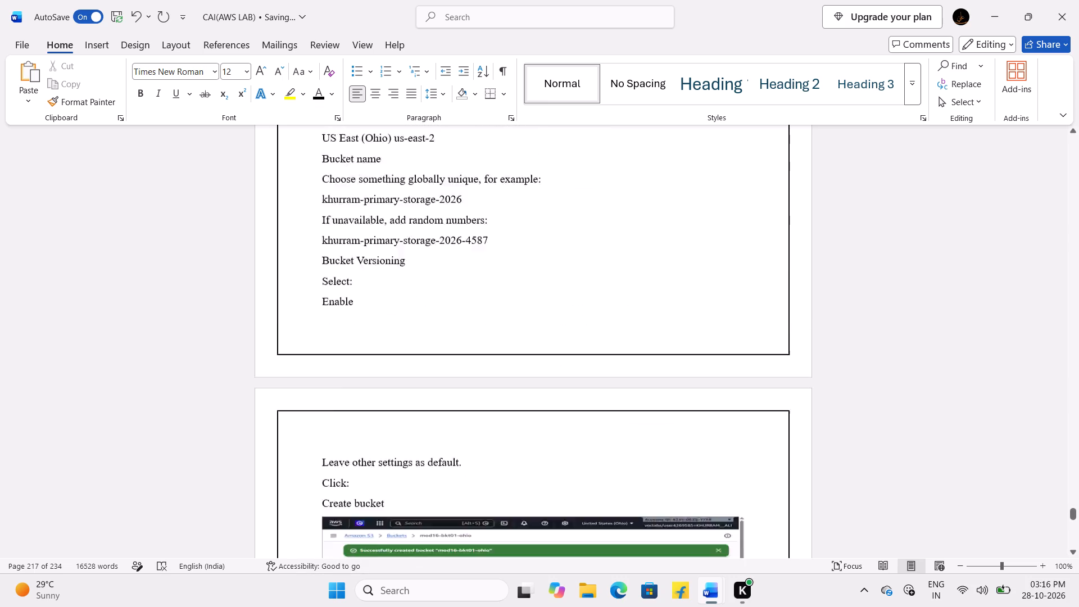
{"action": "scroll", "coordinate": [541, 386], "scroll_direction": "down", "scroll_amount": 20}
{"action": "scroll", "coordinate": [541, 386], "scroll_direction": "down", "scroll_amount": 17}
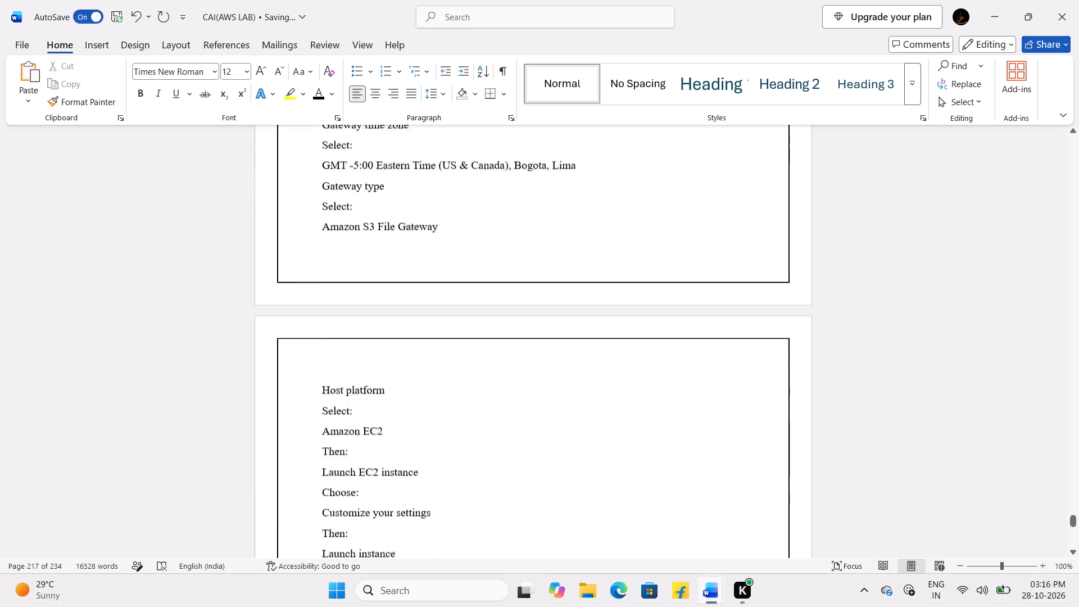
{"action": "scroll", "coordinate": [539, 395], "scroll_direction": "down", "scroll_amount": 20}
{"action": "scroll", "coordinate": [539, 395], "scroll_direction": "down", "scroll_amount": 15}
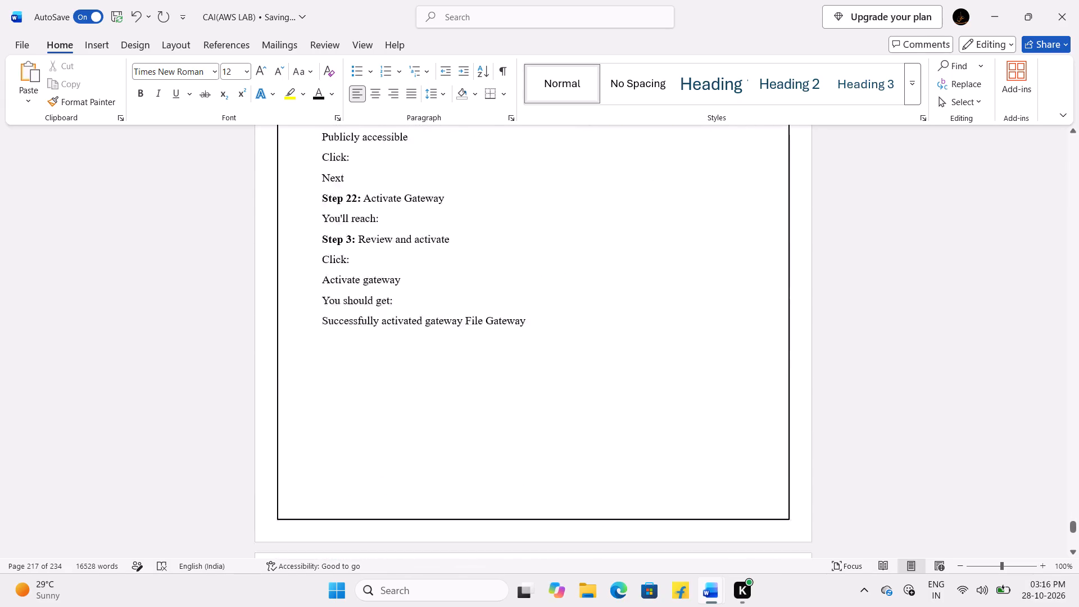
{"action": "scroll", "coordinate": [539, 395], "scroll_direction": "down", "scroll_amount": 6}
{"action": "scroll", "coordinate": [539, 395], "scroll_direction": "down", "scroll_amount": 20}
{"action": "scroll", "coordinate": [539, 395], "scroll_direction": "down", "scroll_amount": 5}
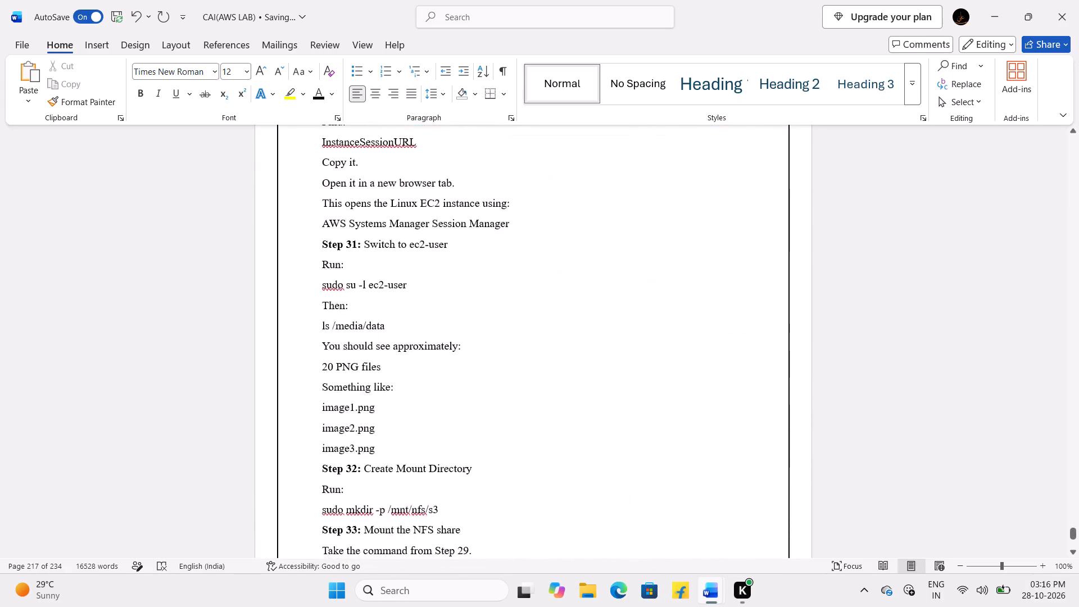
{"action": "scroll", "coordinate": [539, 395], "scroll_direction": "down", "scroll_amount": 20}
{"action": "scroll", "coordinate": [539, 395], "scroll_direction": "down", "scroll_amount": 9}
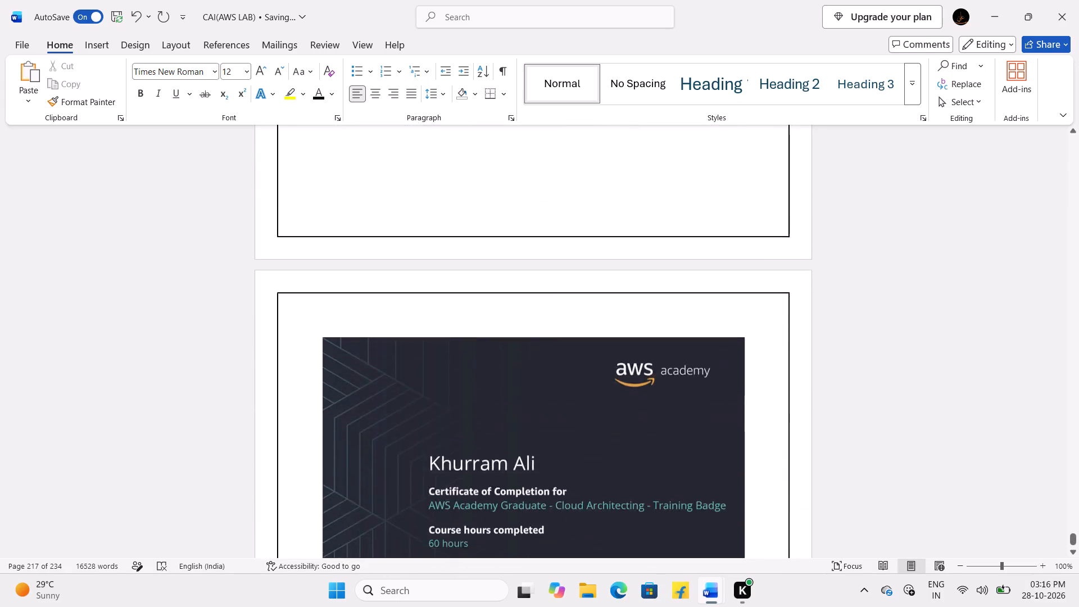
{"action": "scroll", "coordinate": [539, 395], "scroll_direction": "down", "scroll_amount": 15}
{"action": "scroll", "coordinate": [541, 398], "scroll_direction": "up", "scroll_amount": 5}
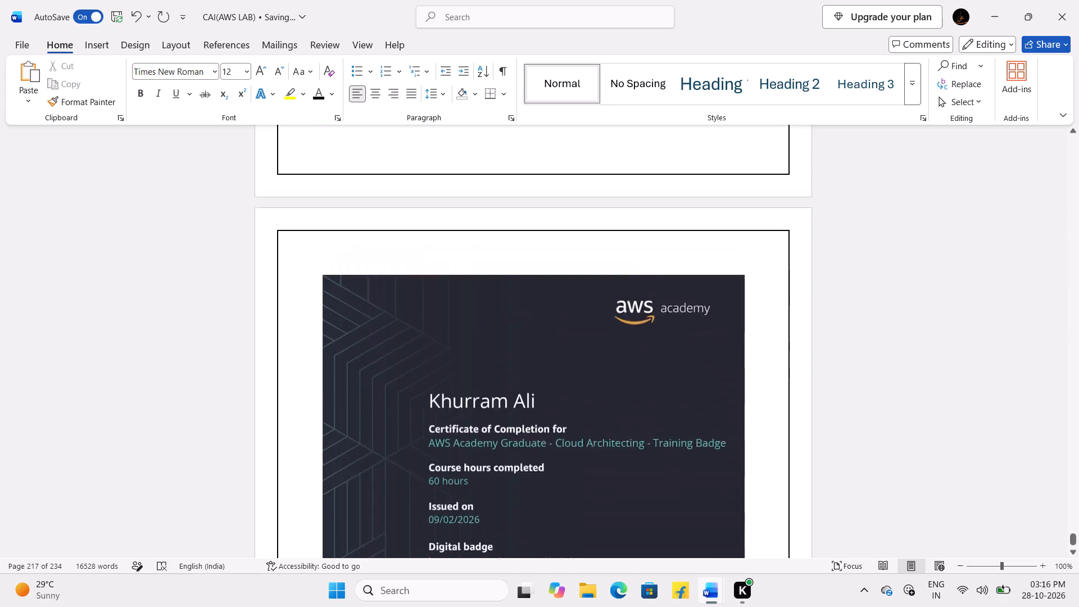
{"action": "scroll", "coordinate": [541, 398], "scroll_direction": "up", "scroll_amount": 7}
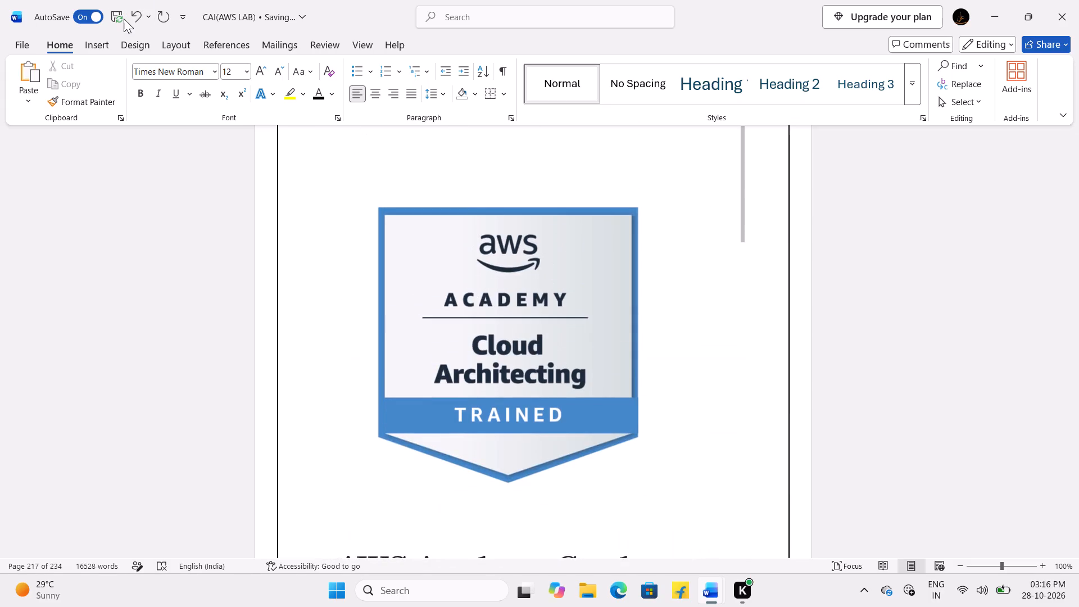
Save the document.
{"action": "left_click", "coordinate": [119, 19]}
Insert blank lines above the LAB 1 heading to leave an empty page between the cover page and the first lab.
{"action": "scroll", "coordinate": [561, 288], "scroll_direction": "up", "scroll_amount": 2}
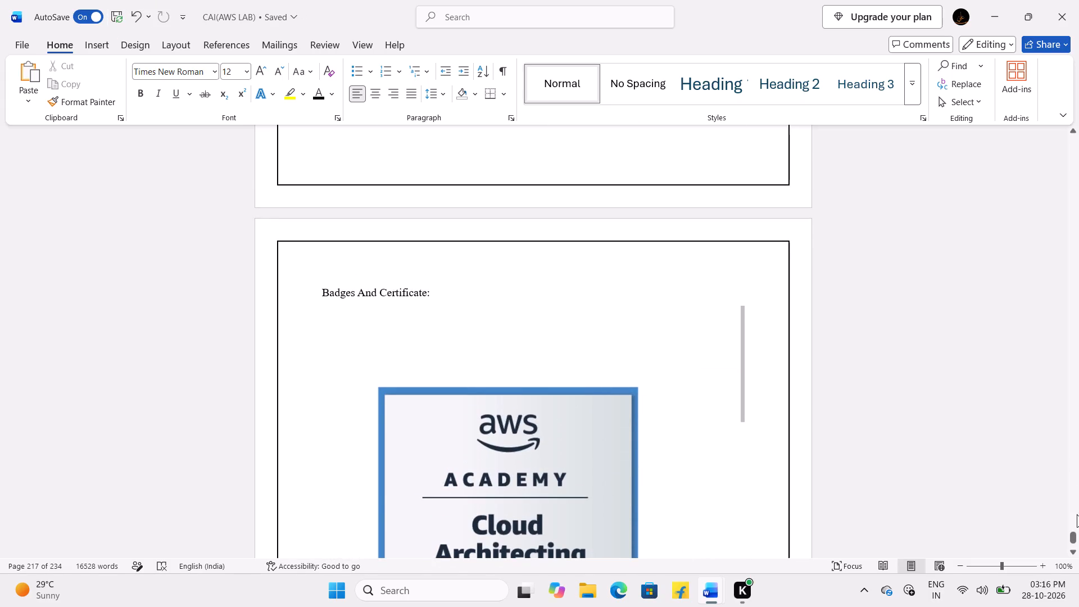
{"action": "left_click_drag", "start_coordinate": [1072, 541], "coordinate": [1044, 0]}
{"action": "scroll", "coordinate": [528, 266], "scroll_direction": "down", "scroll_amount": 5}
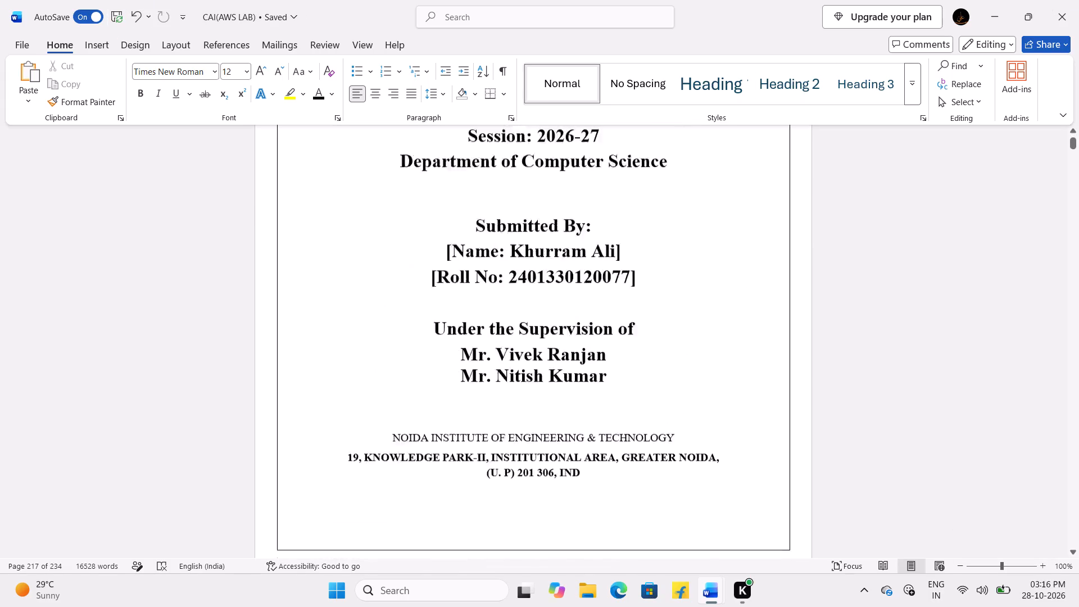
{"action": "scroll", "coordinate": [595, 347], "scroll_direction": "down", "scroll_amount": 2}
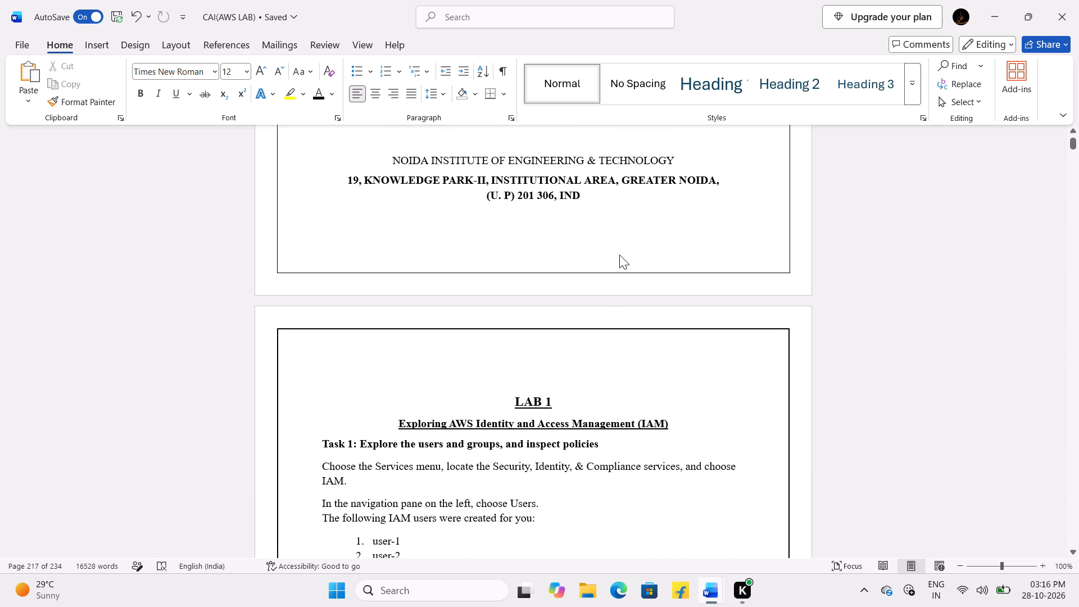
{"action": "left_click", "coordinate": [616, 206]}
{"action": "left_click", "coordinate": [543, 372]}
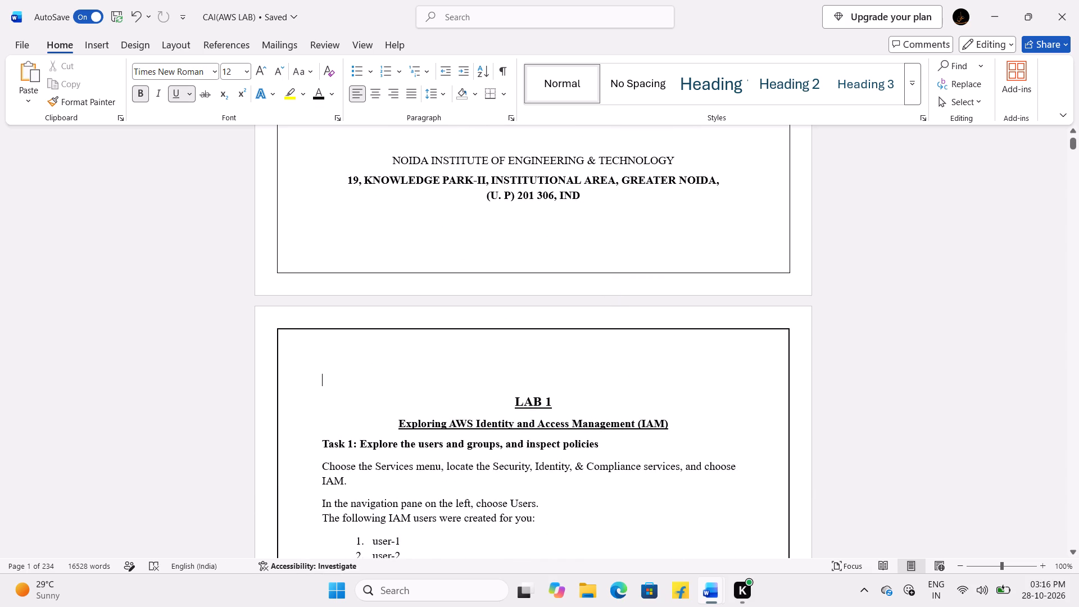
{"action": "key", "text": "Return"}
{"action": "key", "text": "Return"}
{"action": "key", "text": "Return"}
{"action": "key", "text": "Return"}
{"action": "key", "text": "Return"}
{"action": "key", "text": "Return"}
{"action": "key", "text": "Return"}
{"action": "key", "text": "Return"}
{"action": "key", "text": "Return"}
{"action": "key", "text": "Return"}
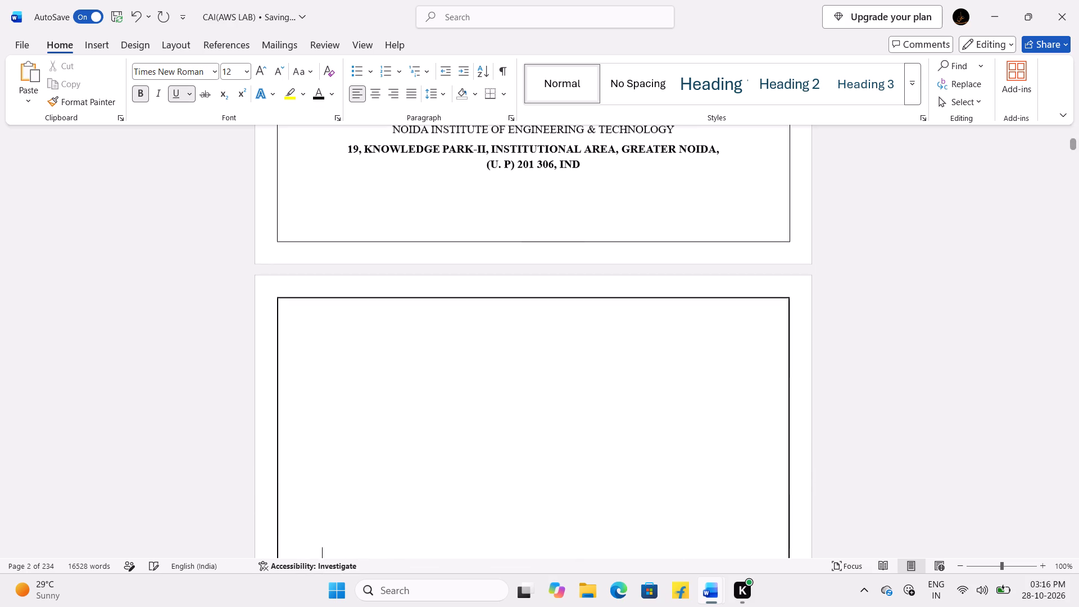
{"action": "key", "text": "Return"}
{"action": "key", "text": "Return"}
{"action": "key", "text": "Return"}
{"action": "key", "text": "Return"}
{"action": "key", "text": "Return"}
{"action": "key", "text": "Return"}
{"action": "key", "text": "Return"}
{"action": "key", "text": "Return"}
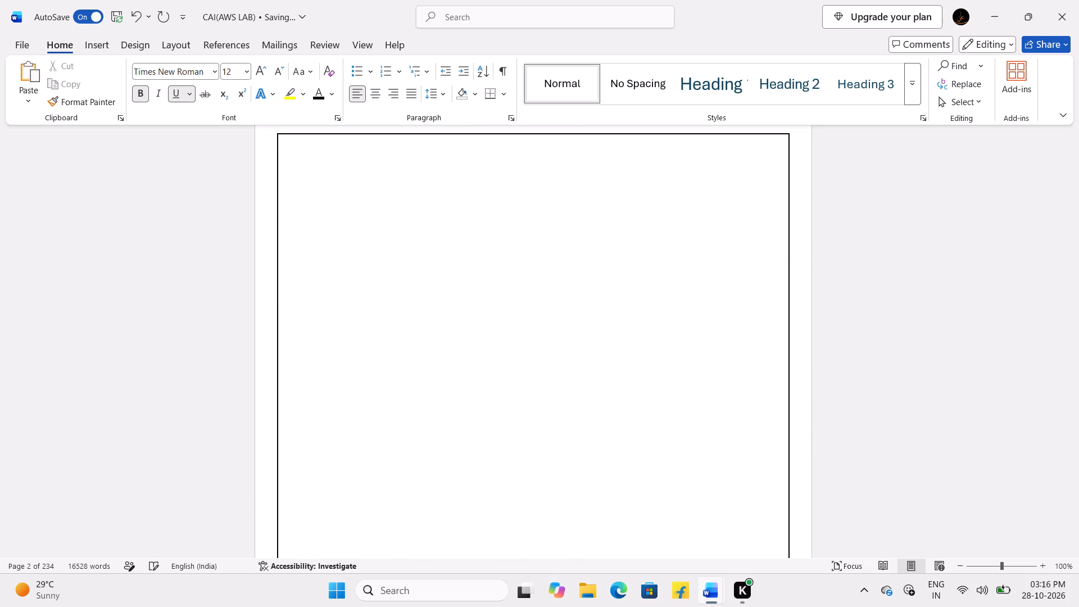
{"action": "scroll", "coordinate": [543, 372], "scroll_direction": "down", "scroll_amount": 3}
{"action": "key", "text": "Return"}
{"action": "key", "text": "Return"}
{"action": "key", "text": "Return"}
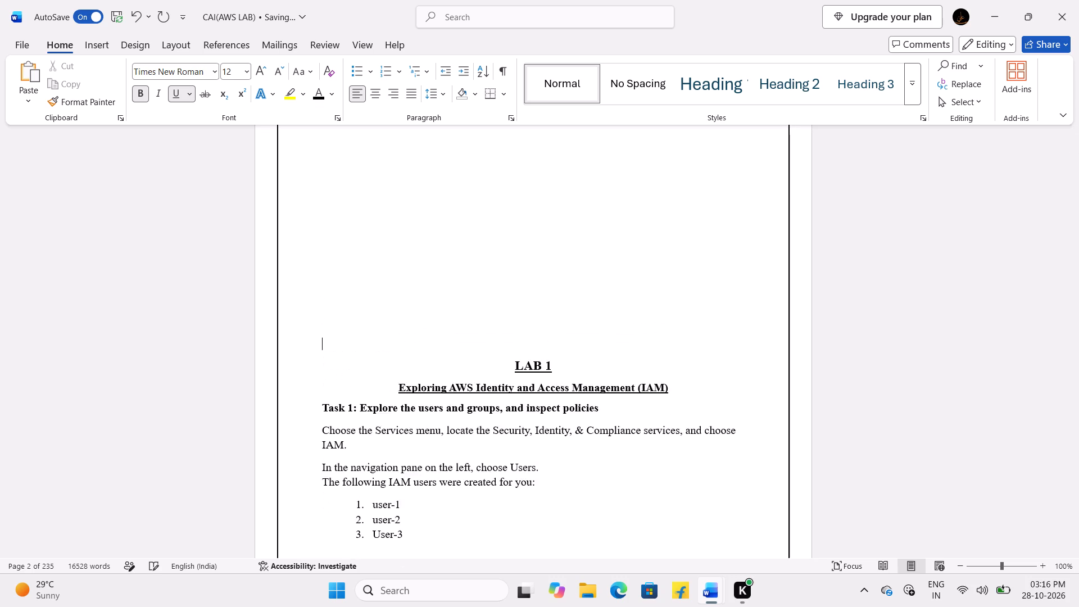
{"action": "key", "text": "Return"}
{"action": "key", "text": "Return"}
{"action": "key", "text": "Return"}
{"action": "key", "text": "Return"}
{"action": "key", "text": "Return"}
{"action": "scroll", "coordinate": [543, 372], "scroll_direction": "down", "scroll_amount": 1}
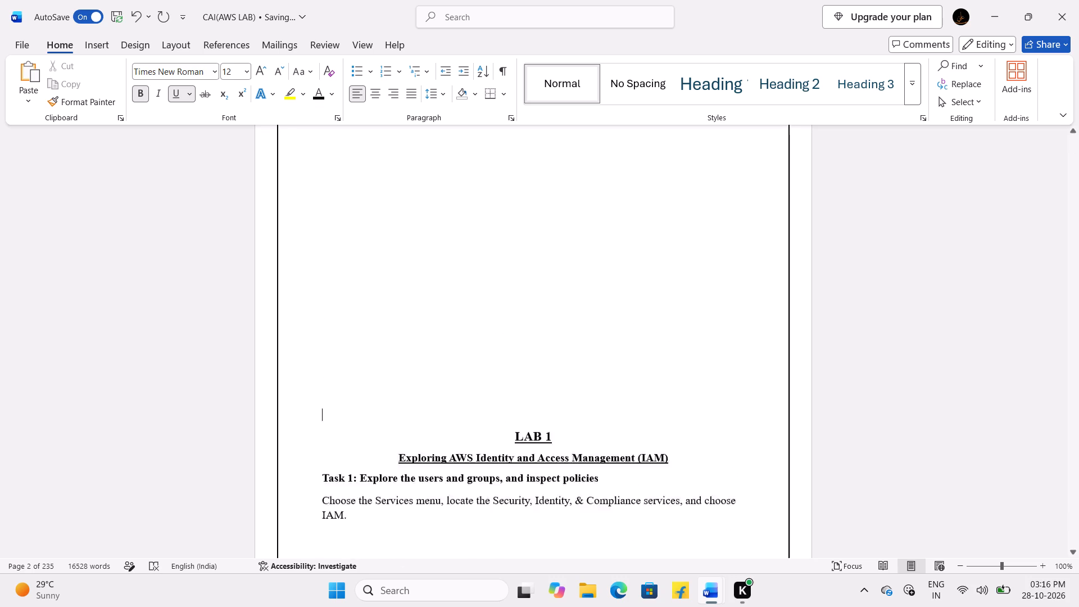
{"action": "scroll", "coordinate": [543, 372], "scroll_direction": "down", "scroll_amount": 3}
{"action": "key", "text": "Return"}
{"action": "key", "text": "Return"}
{"action": "key", "text": "Return"}
{"action": "key", "text": "Return"}
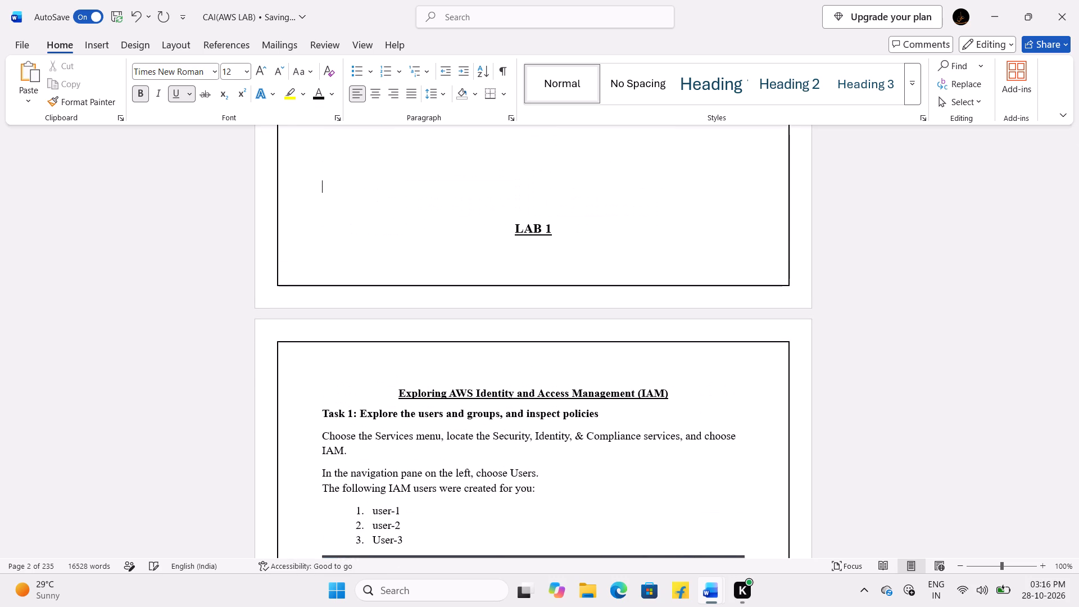
{"action": "key", "text": "Return"}
{"action": "scroll", "coordinate": [650, 483], "scroll_direction": "up", "scroll_amount": 2}
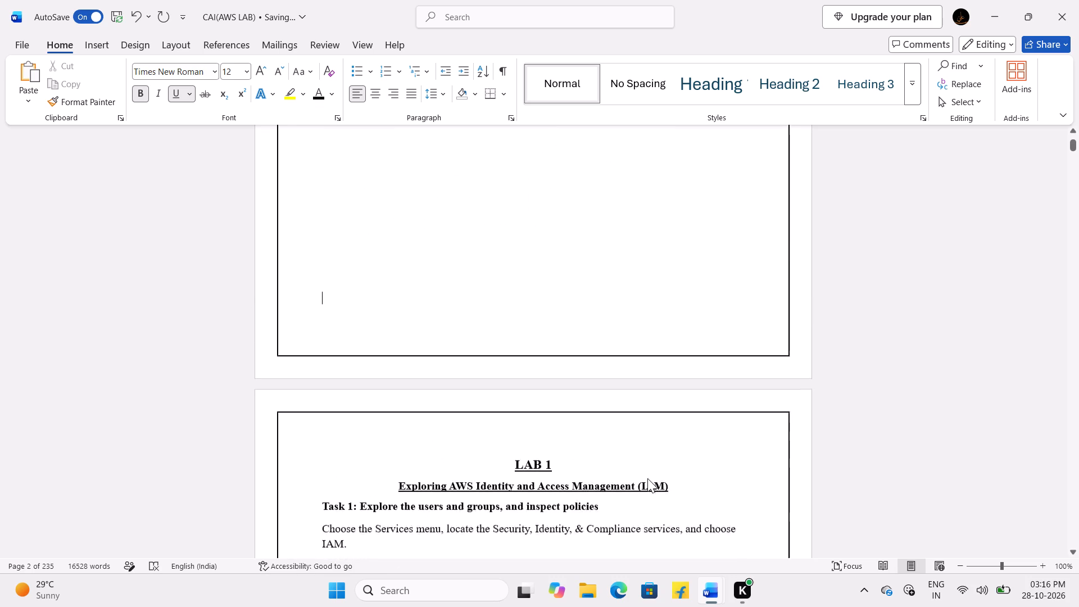
{"action": "scroll", "coordinate": [647, 478], "scroll_direction": "up", "scroll_amount": 2}
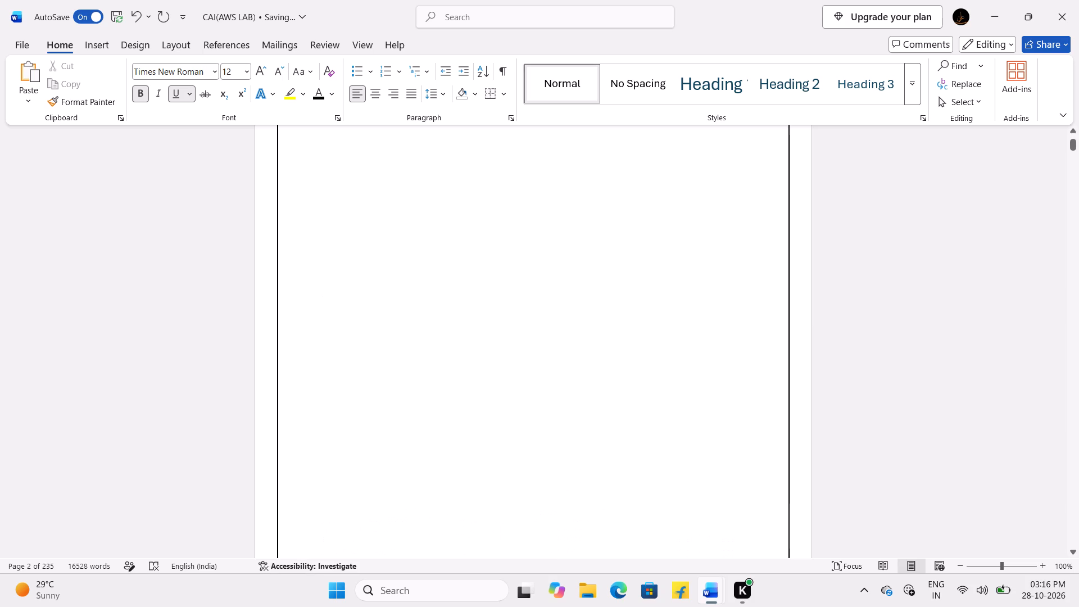
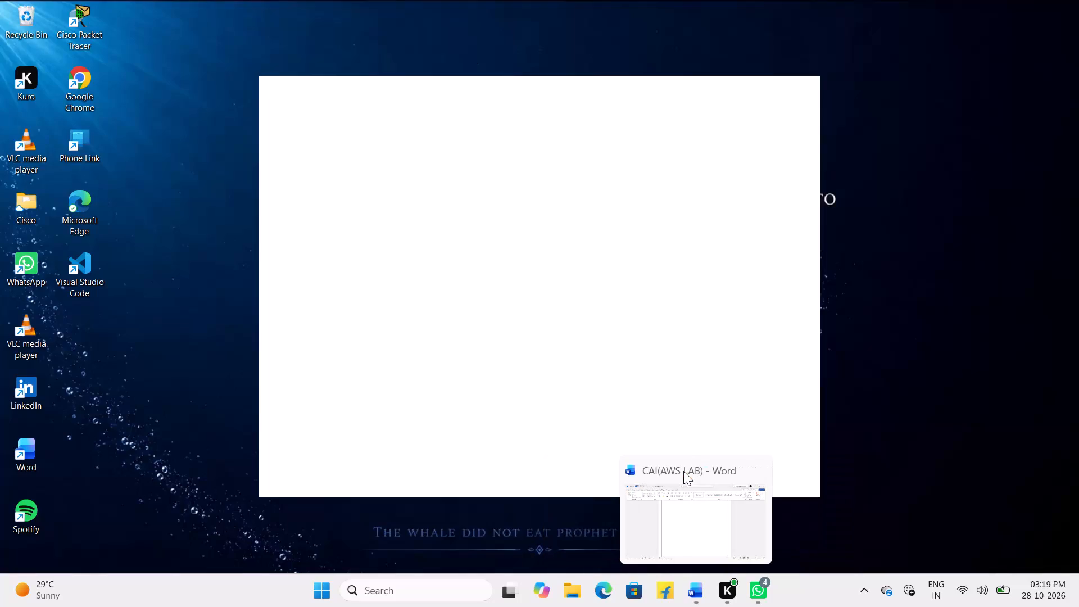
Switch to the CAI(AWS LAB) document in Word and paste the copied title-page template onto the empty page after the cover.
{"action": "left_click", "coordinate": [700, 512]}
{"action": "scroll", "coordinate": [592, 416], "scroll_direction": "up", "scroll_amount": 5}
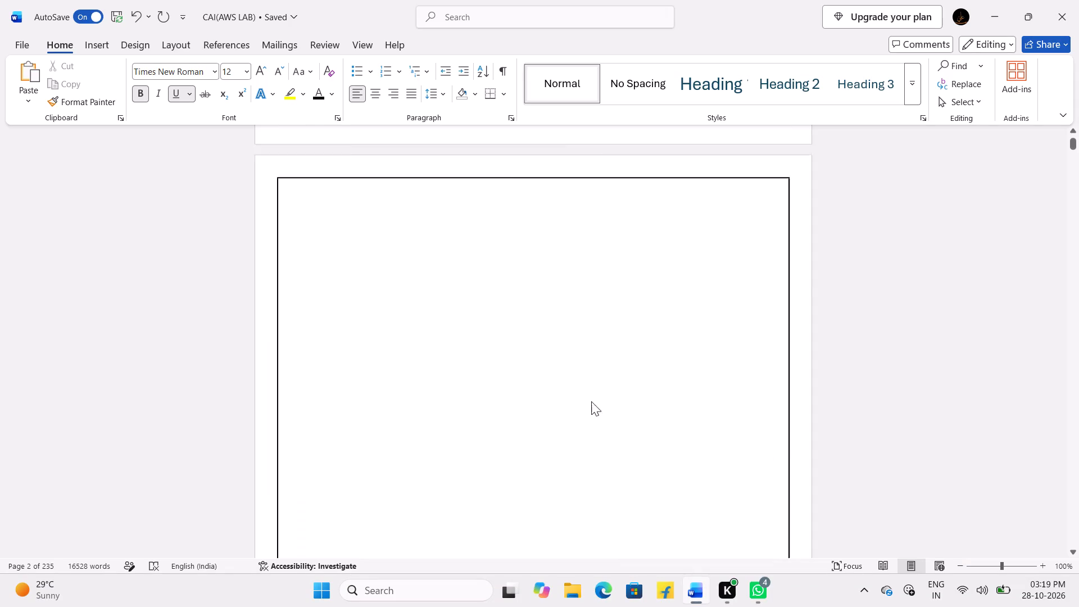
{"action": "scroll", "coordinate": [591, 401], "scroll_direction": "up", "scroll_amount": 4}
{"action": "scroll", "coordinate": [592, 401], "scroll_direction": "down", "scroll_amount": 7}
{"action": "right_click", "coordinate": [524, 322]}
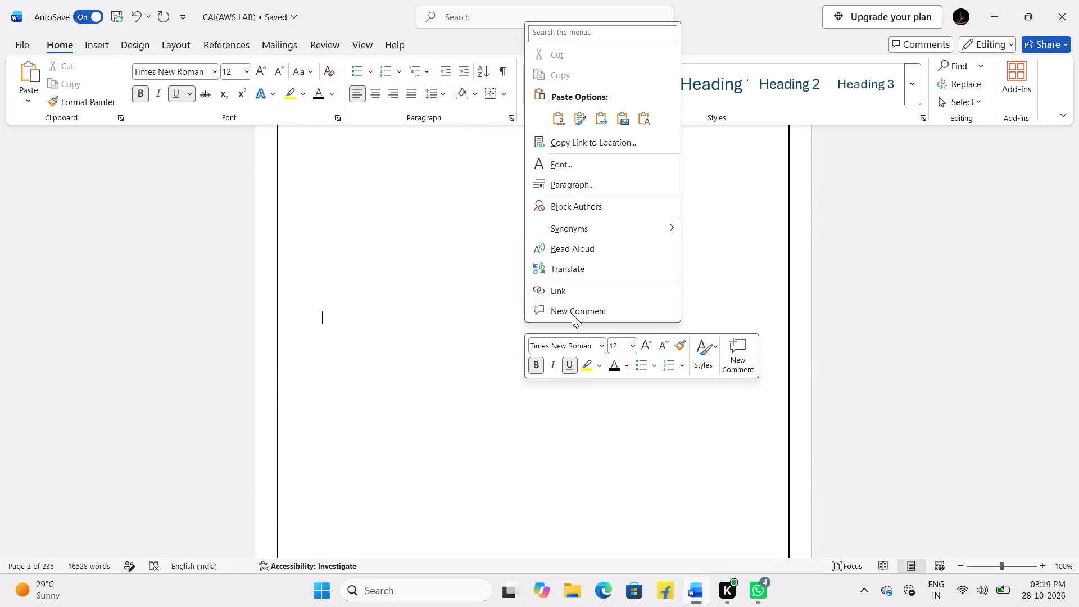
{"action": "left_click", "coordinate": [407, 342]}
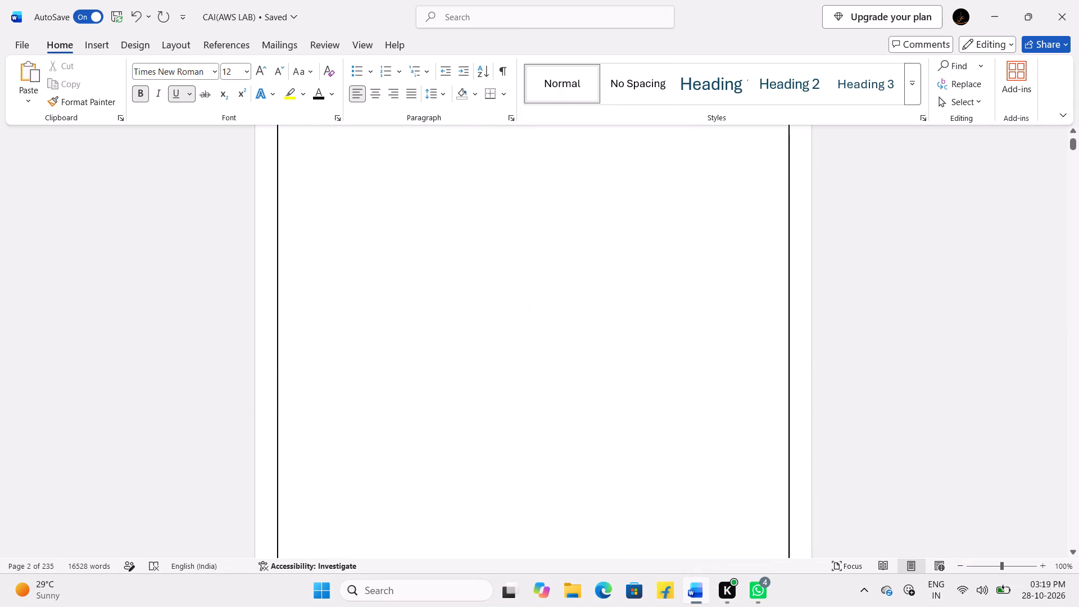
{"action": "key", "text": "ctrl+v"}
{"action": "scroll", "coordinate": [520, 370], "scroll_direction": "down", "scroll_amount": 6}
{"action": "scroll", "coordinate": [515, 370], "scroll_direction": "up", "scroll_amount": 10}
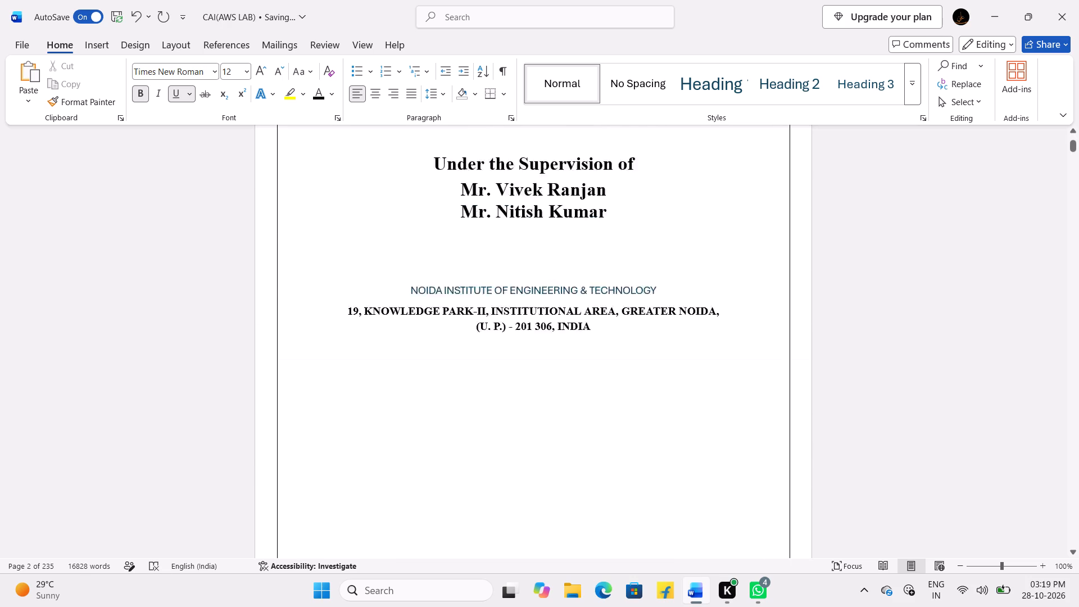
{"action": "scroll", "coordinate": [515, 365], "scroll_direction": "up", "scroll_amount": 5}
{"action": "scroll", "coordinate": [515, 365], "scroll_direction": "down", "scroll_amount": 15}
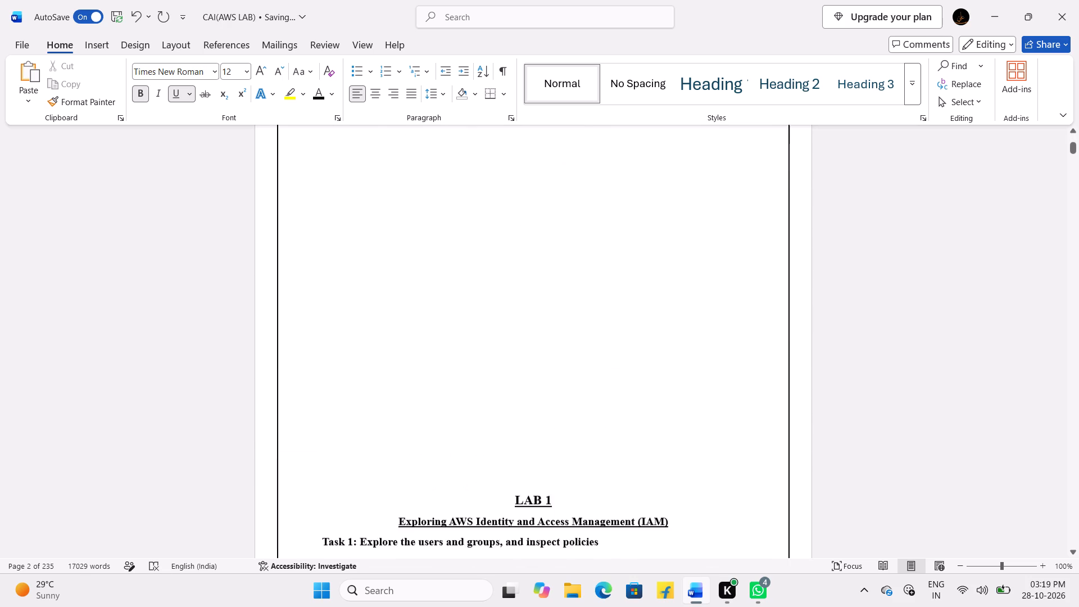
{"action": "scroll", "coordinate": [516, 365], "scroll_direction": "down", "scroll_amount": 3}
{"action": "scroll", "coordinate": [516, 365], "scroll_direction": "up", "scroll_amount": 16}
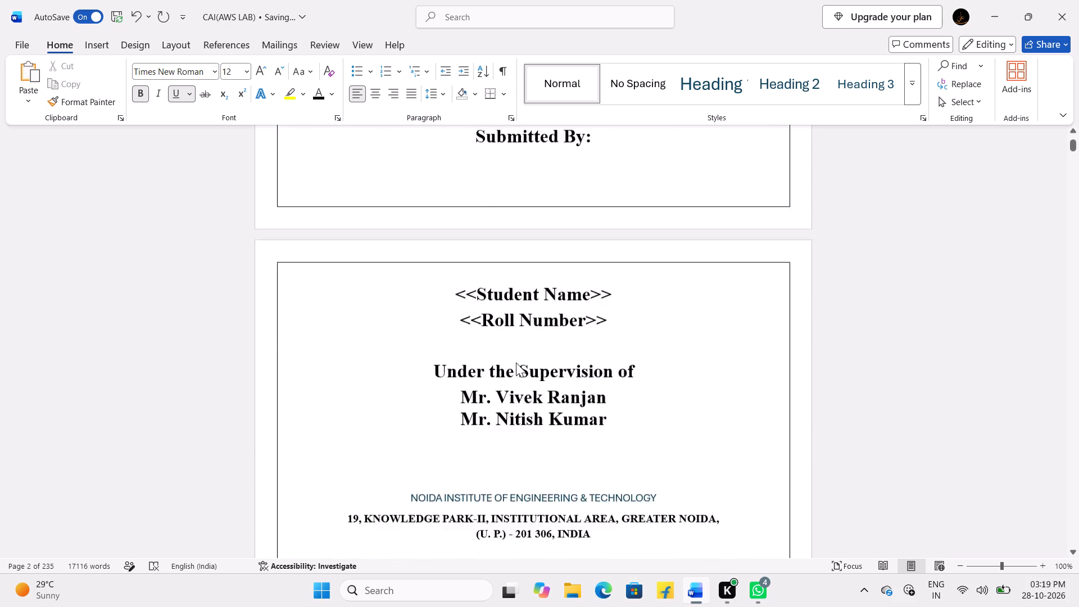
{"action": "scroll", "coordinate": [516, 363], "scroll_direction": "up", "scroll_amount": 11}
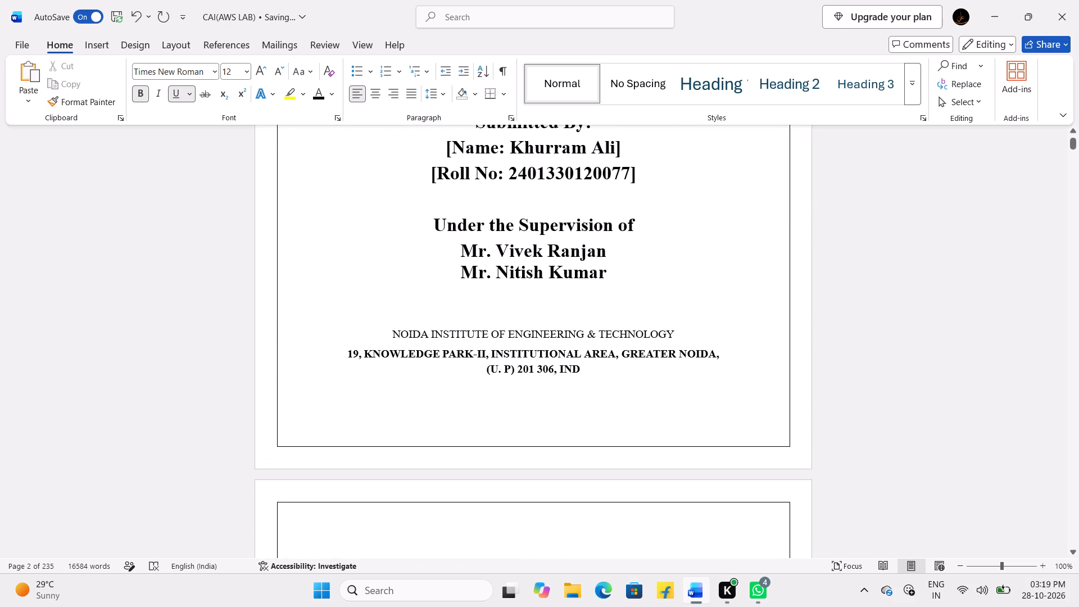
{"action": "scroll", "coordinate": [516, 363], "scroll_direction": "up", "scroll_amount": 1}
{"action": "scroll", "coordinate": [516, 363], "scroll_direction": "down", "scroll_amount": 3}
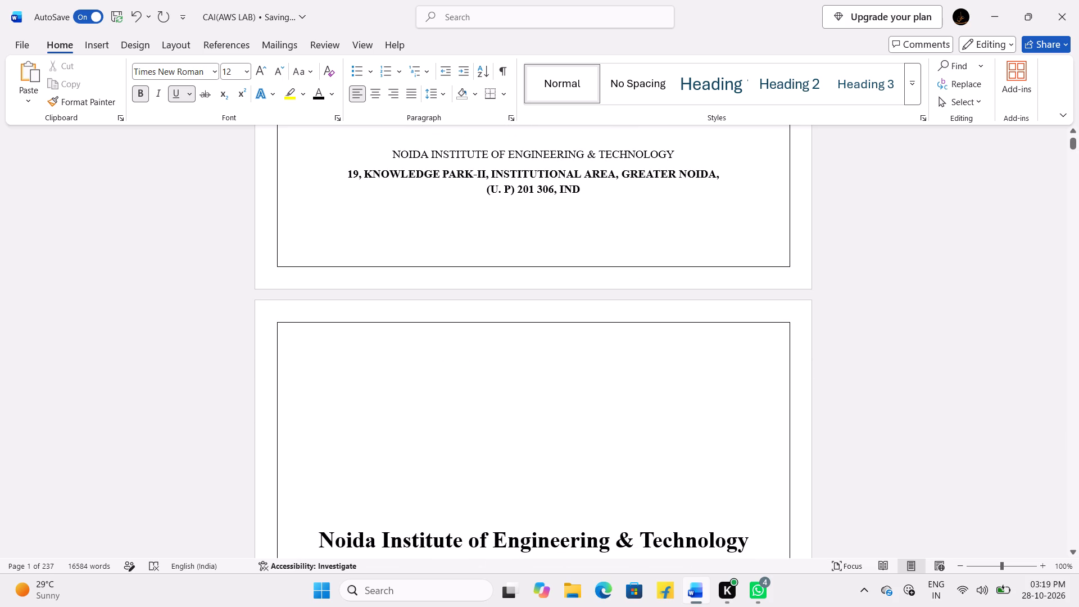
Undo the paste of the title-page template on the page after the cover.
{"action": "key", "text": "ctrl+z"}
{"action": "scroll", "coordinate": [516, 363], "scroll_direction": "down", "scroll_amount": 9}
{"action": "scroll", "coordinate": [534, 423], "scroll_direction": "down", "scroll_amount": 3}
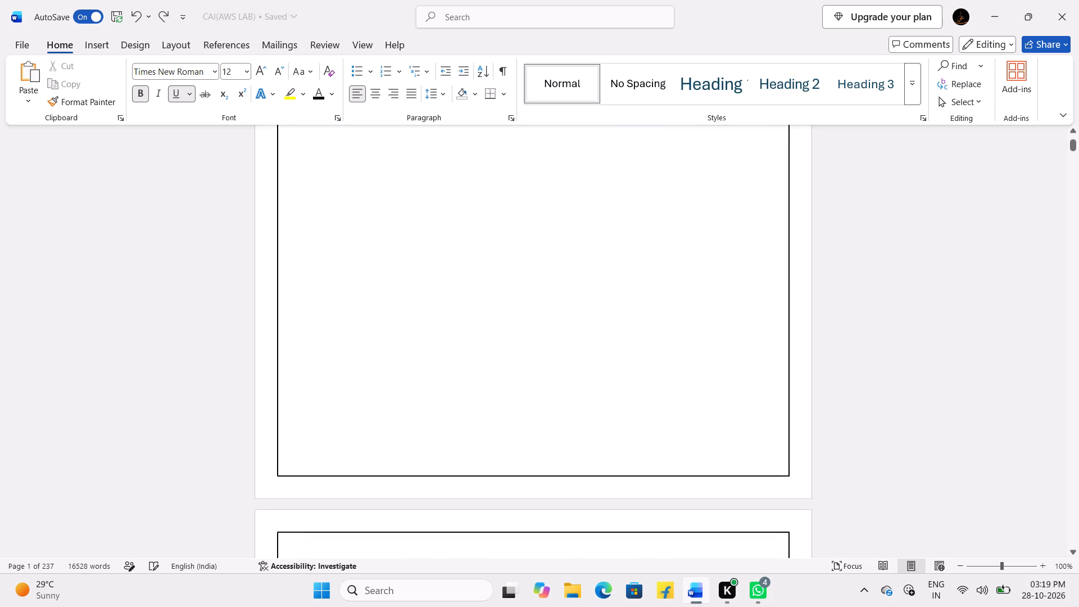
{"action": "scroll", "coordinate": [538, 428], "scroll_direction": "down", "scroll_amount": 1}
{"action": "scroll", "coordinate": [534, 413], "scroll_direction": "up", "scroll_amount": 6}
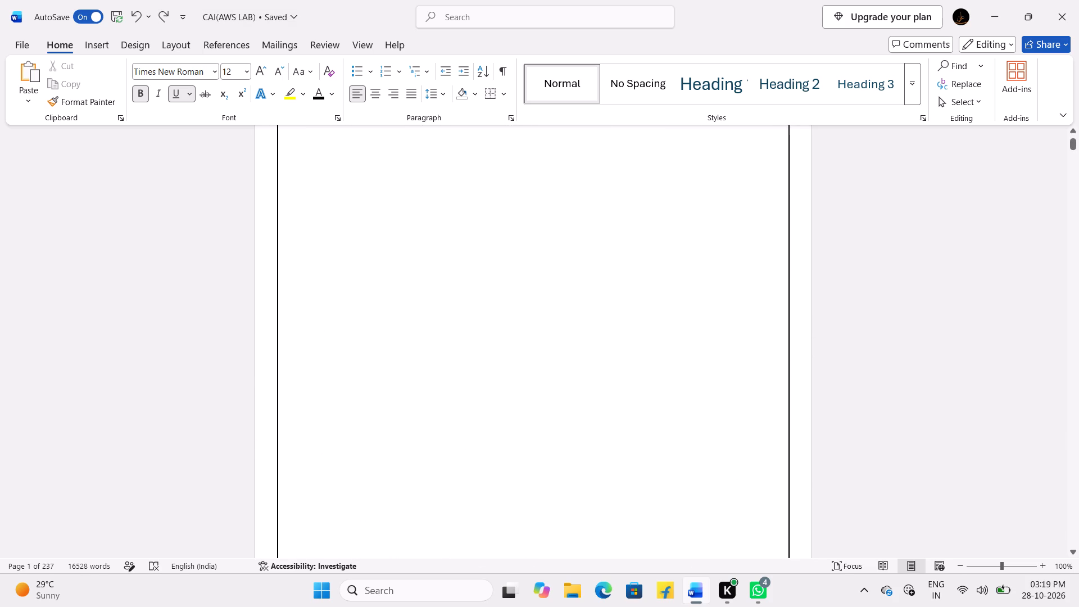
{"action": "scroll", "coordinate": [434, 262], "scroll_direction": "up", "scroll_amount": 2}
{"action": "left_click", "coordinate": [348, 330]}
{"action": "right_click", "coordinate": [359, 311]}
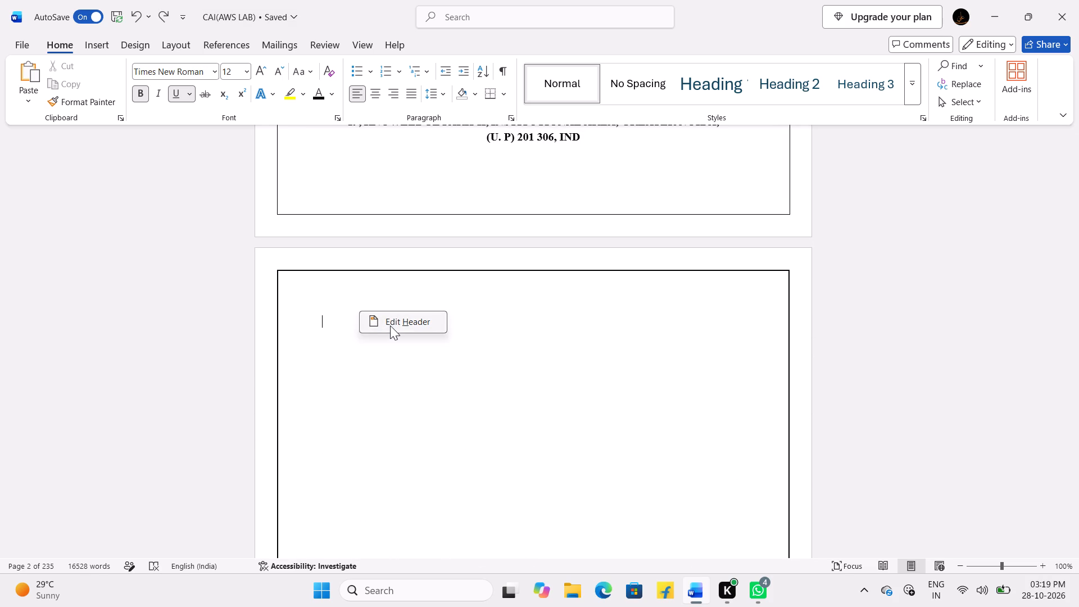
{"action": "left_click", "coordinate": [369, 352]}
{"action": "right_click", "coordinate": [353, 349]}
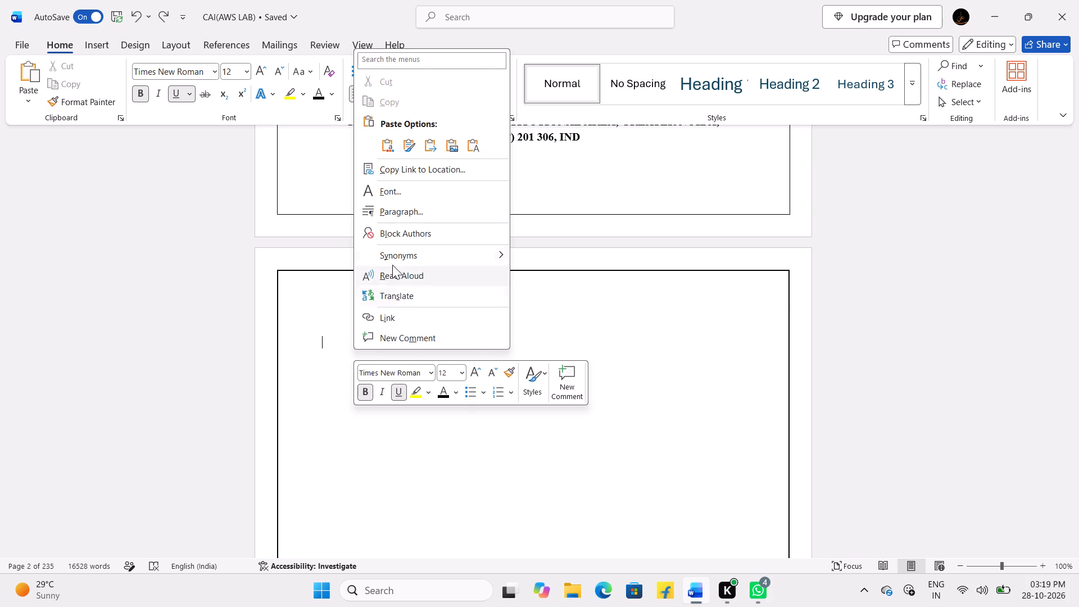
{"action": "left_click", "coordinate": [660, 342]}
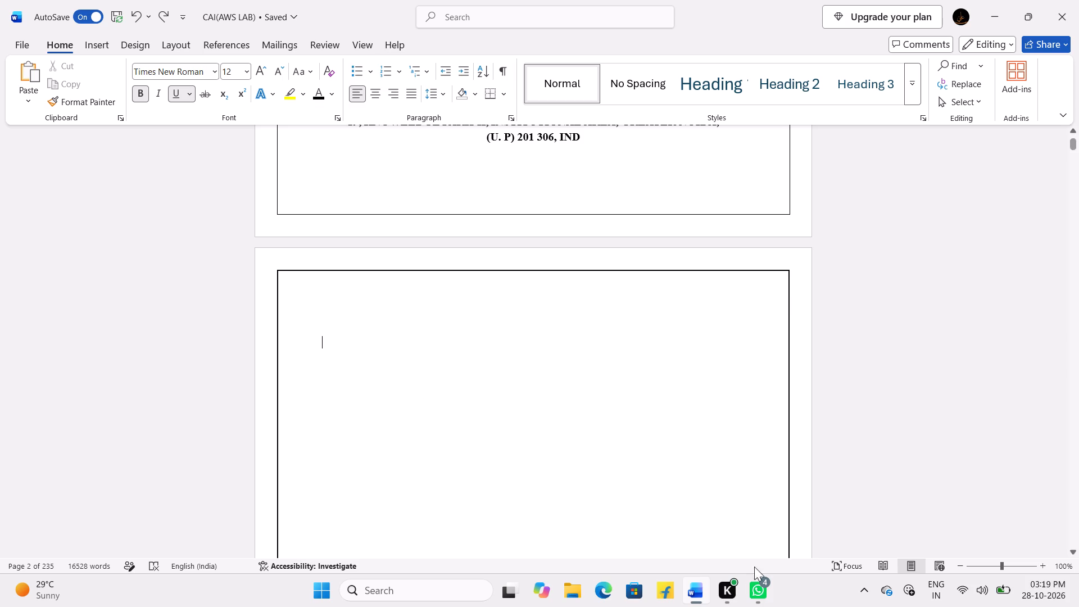
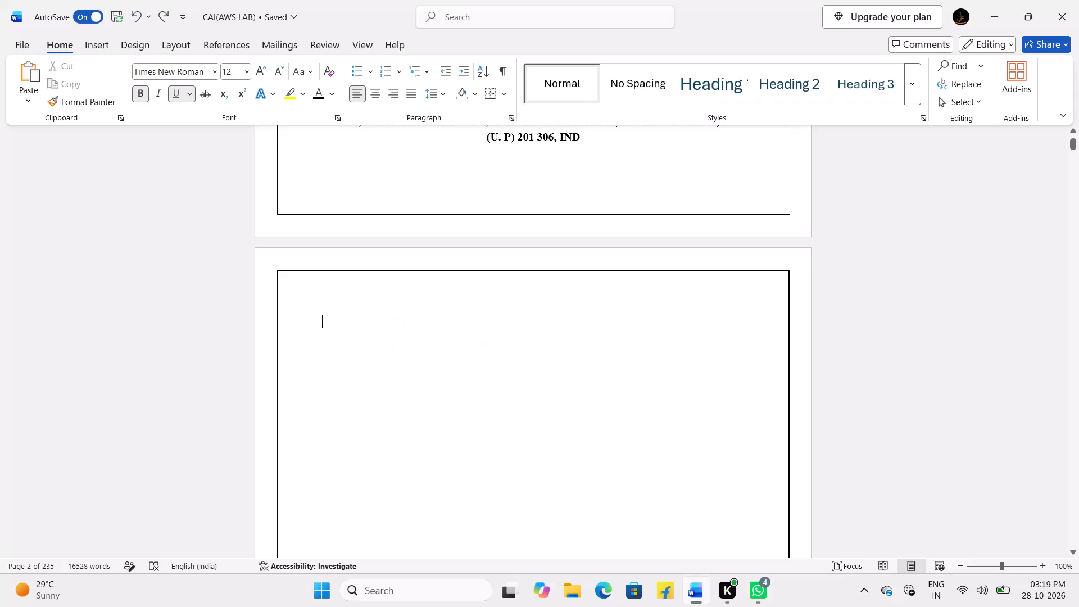
Place the insertion point slightly lower on the empty page after the cover.
{"action": "right_click", "coordinate": [343, 356]}
{"action": "left_click", "coordinate": [505, 452]}
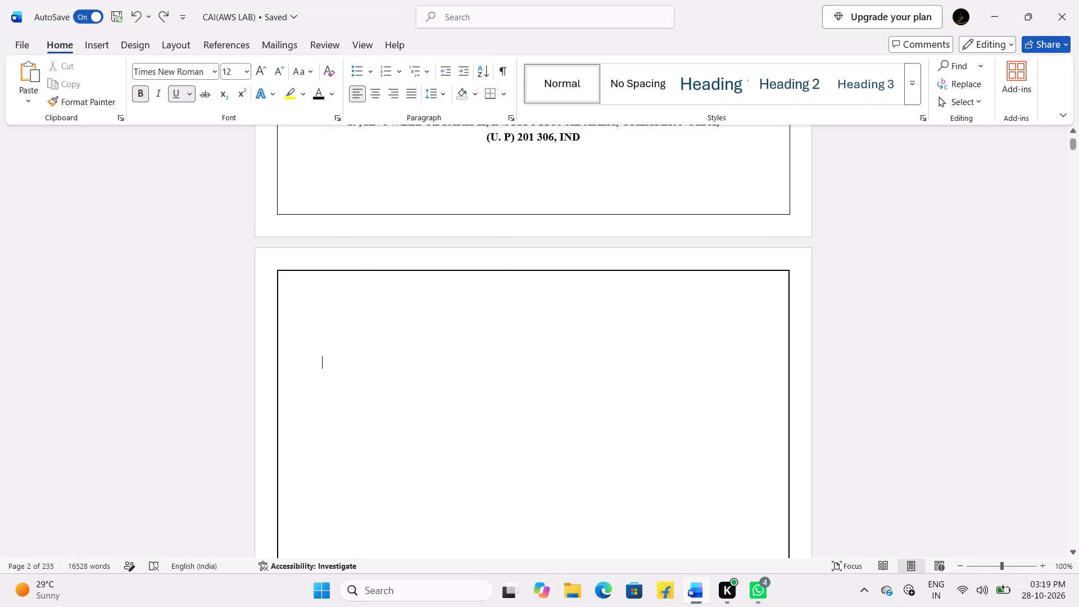
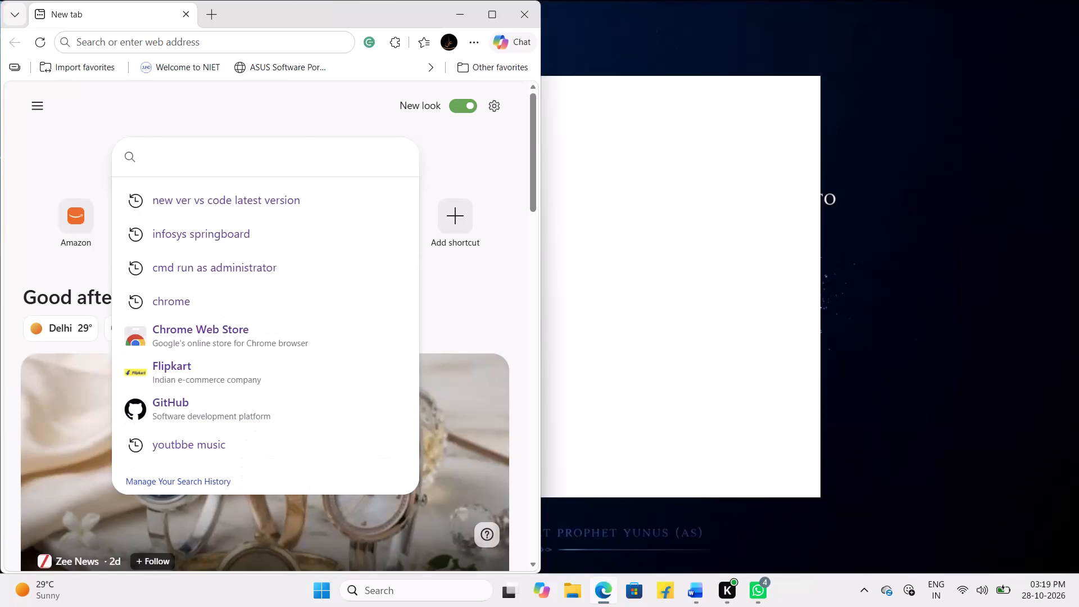
Search the web for "ilovepdf online" and open the official iLovePDF site from the results.
{"action": "key", "text": "i"}
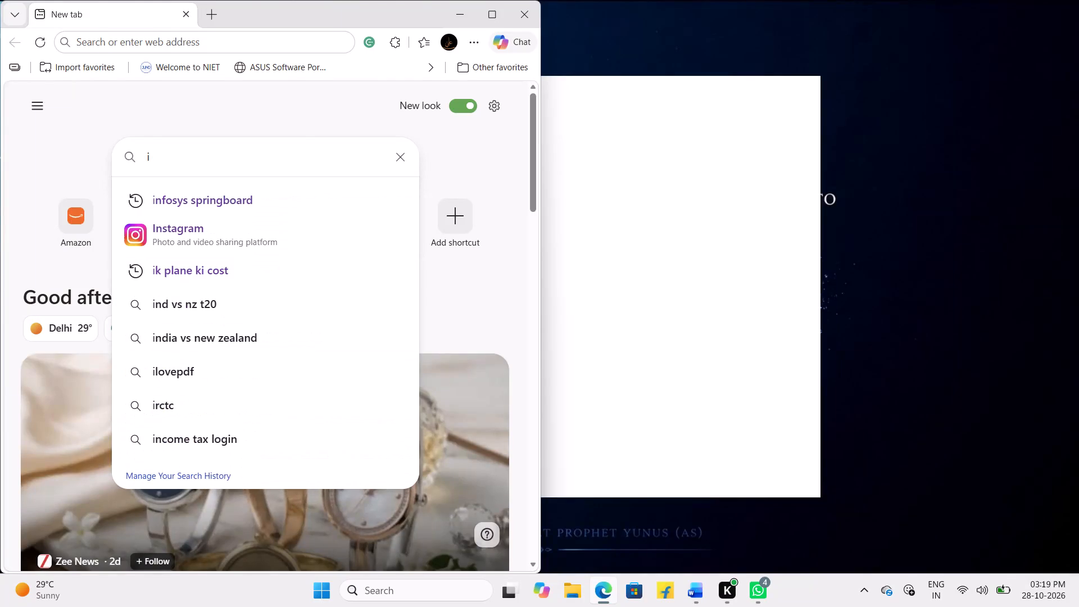
{"action": "type", "text": "love"}
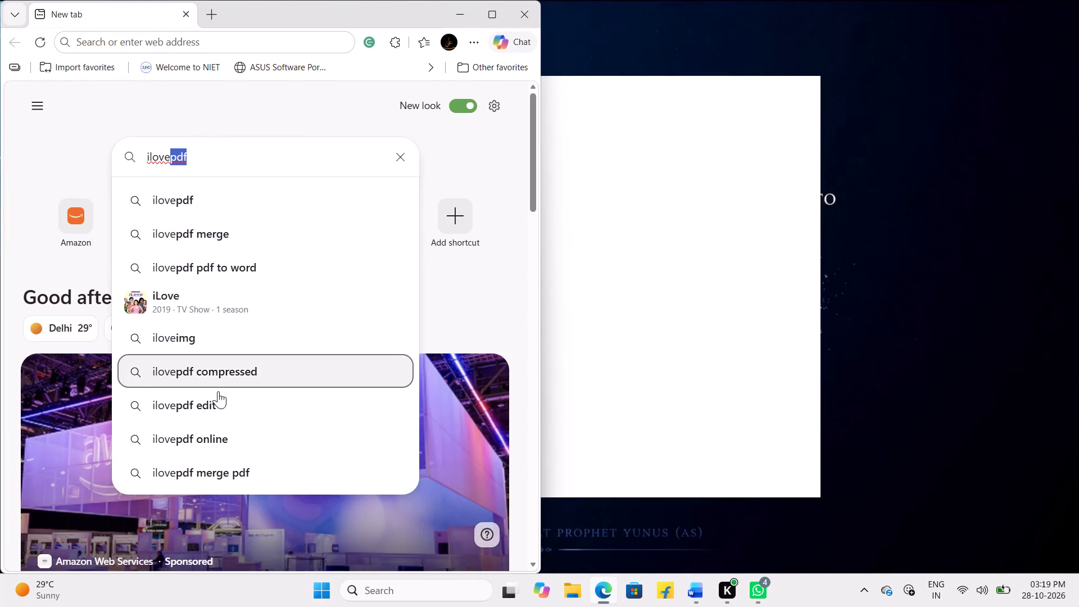
{"action": "left_click", "coordinate": [200, 441]}
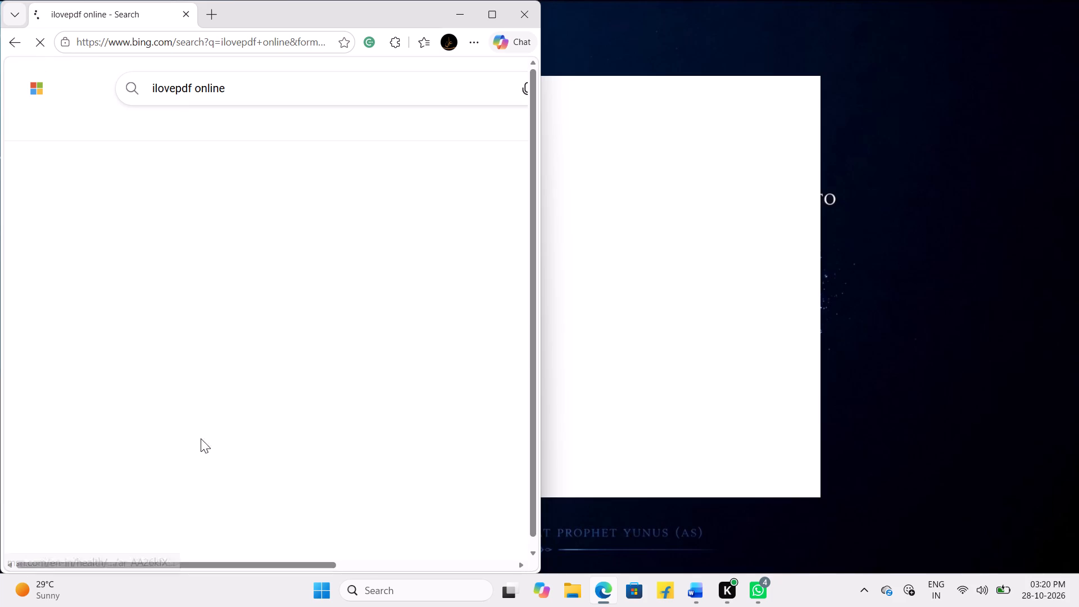
{"action": "left_click", "coordinate": [126, 233]}
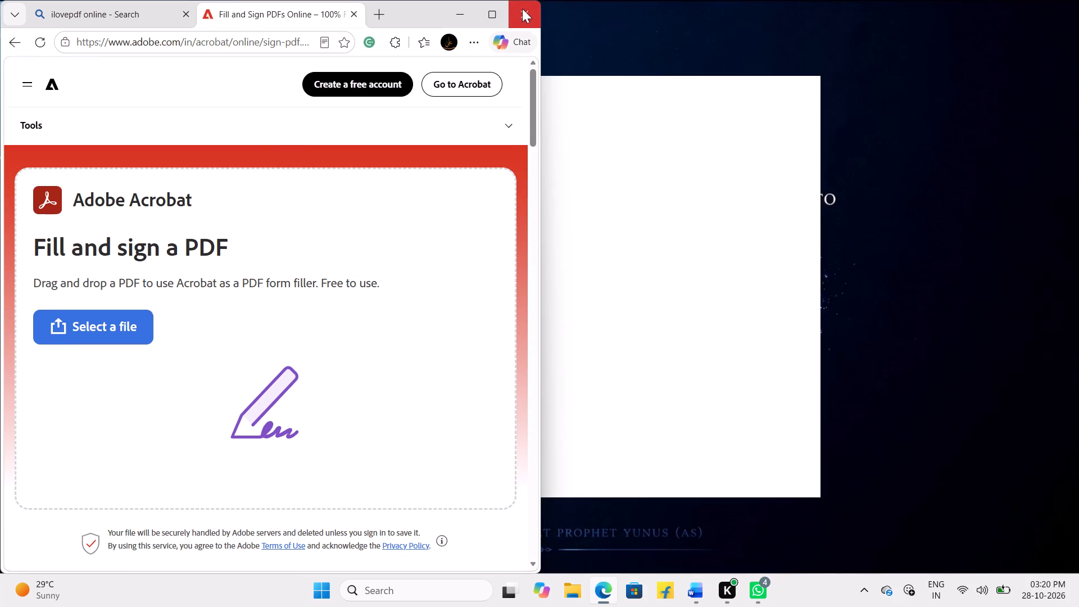
{"action": "left_click", "coordinate": [121, 8]}
{"action": "scroll", "coordinate": [103, 214], "scroll_direction": "down", "scroll_amount": 2}
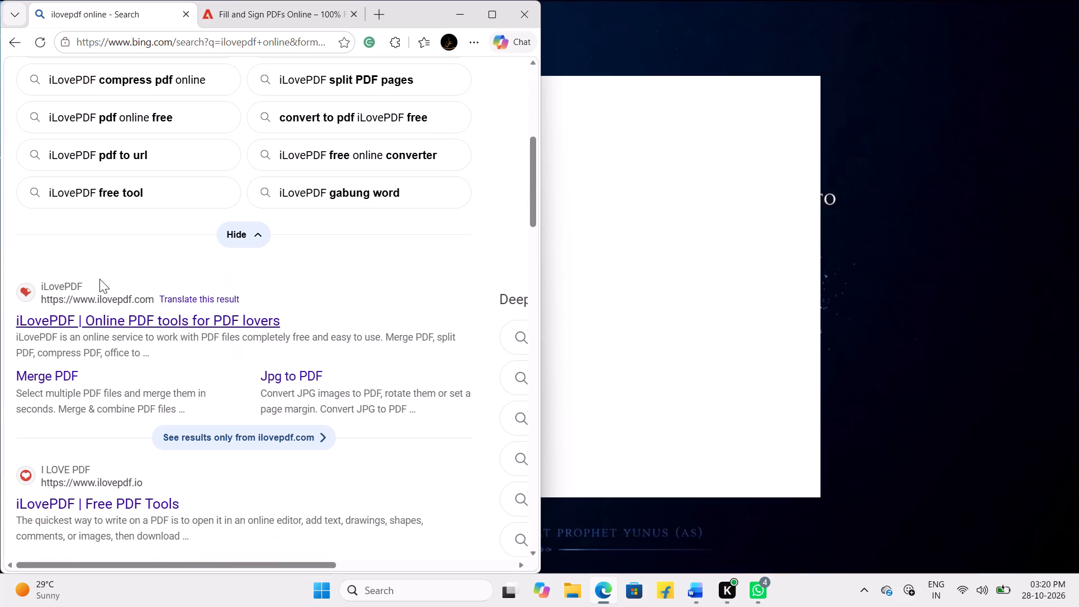
{"action": "left_click", "coordinate": [90, 309]}
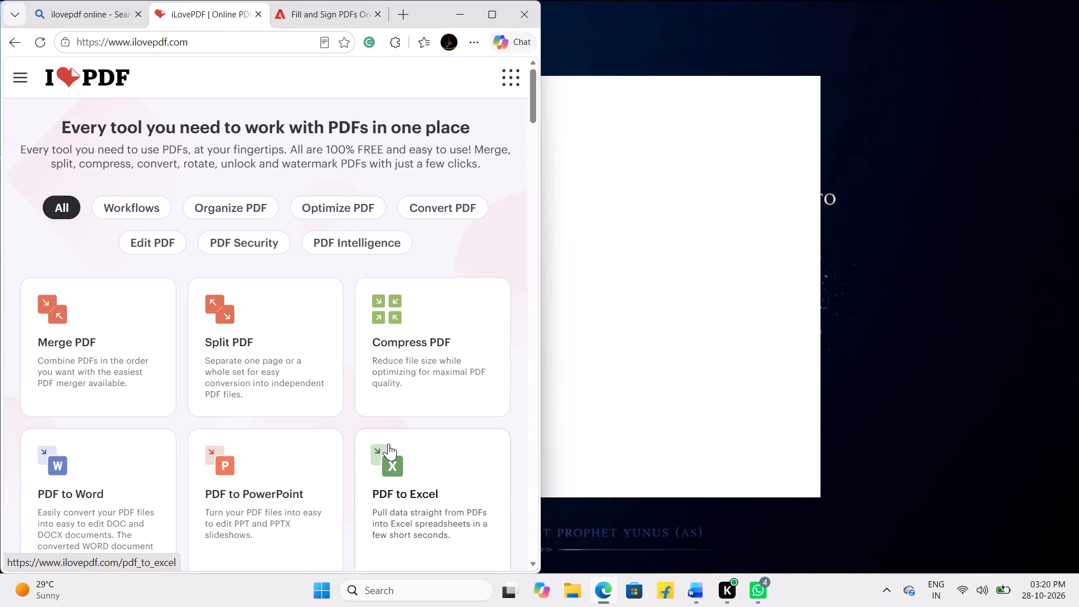
Look through the iLovePDF tool list for an image-to-Word converter, and return to the search results.
{"action": "scroll", "coordinate": [404, 383], "scroll_direction": "down", "scroll_amount": 1}
{"action": "scroll", "coordinate": [341, 474], "scroll_direction": "down", "scroll_amount": 1}
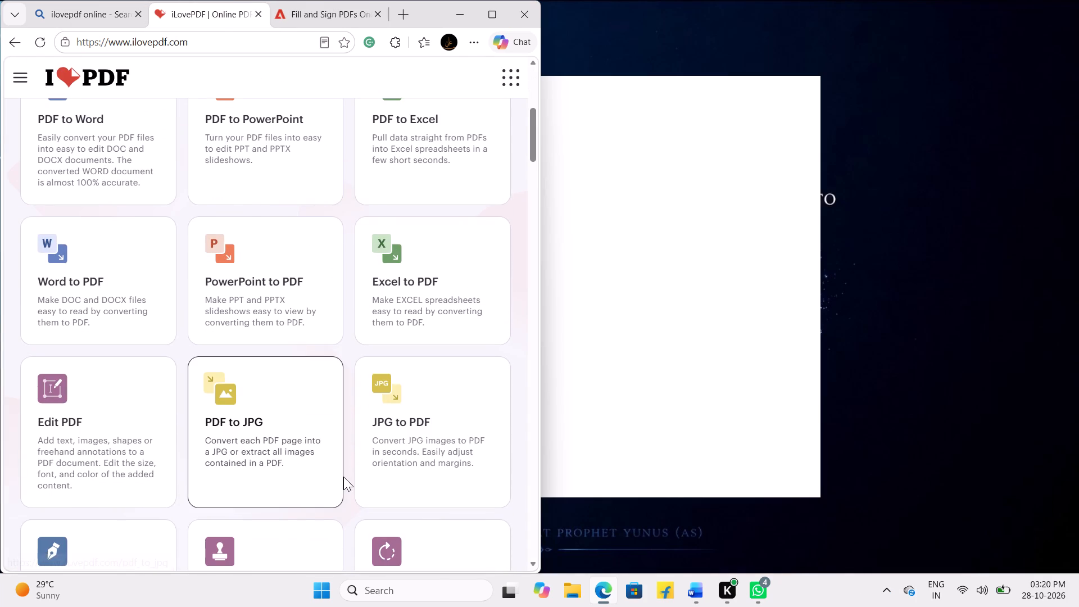
{"action": "scroll", "coordinate": [343, 477], "scroll_direction": "down", "scroll_amount": 1}
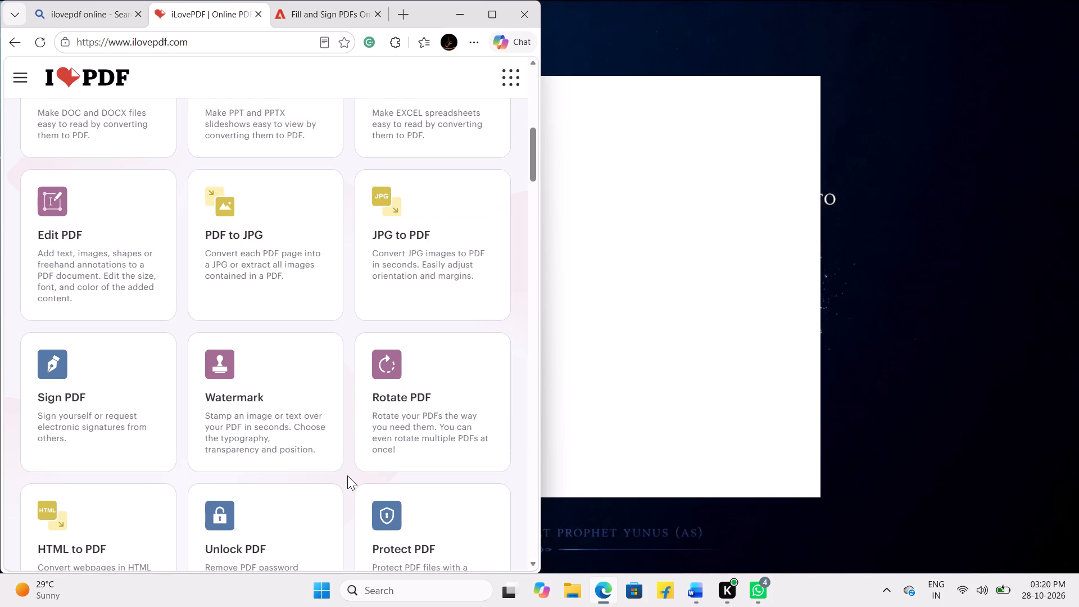
{"action": "scroll", "coordinate": [347, 475], "scroll_direction": "up", "scroll_amount": 2}
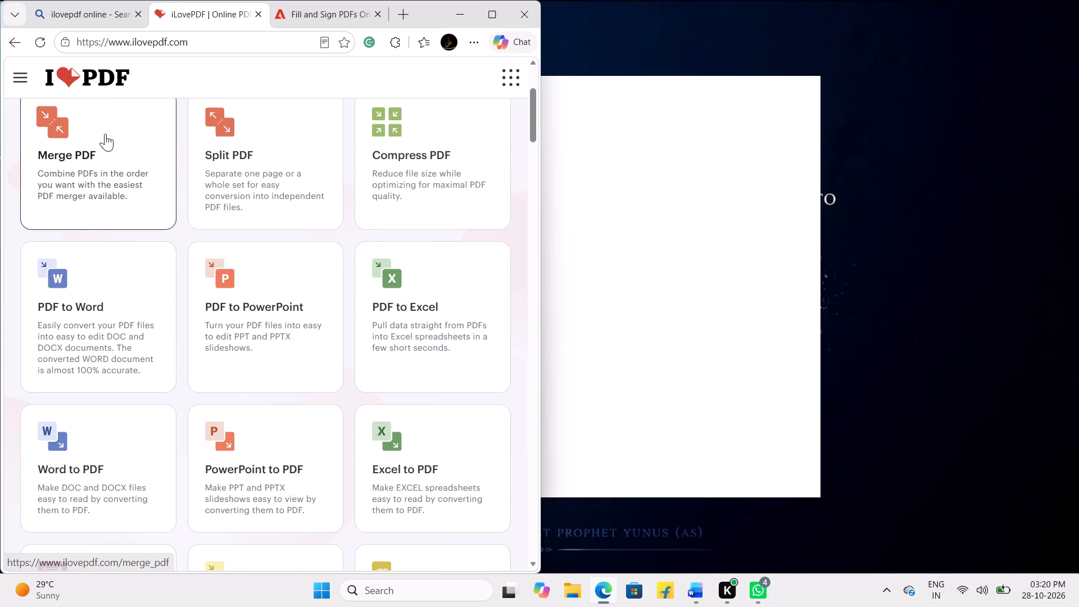
{"action": "scroll", "coordinate": [407, 363], "scroll_direction": "down", "scroll_amount": 2}
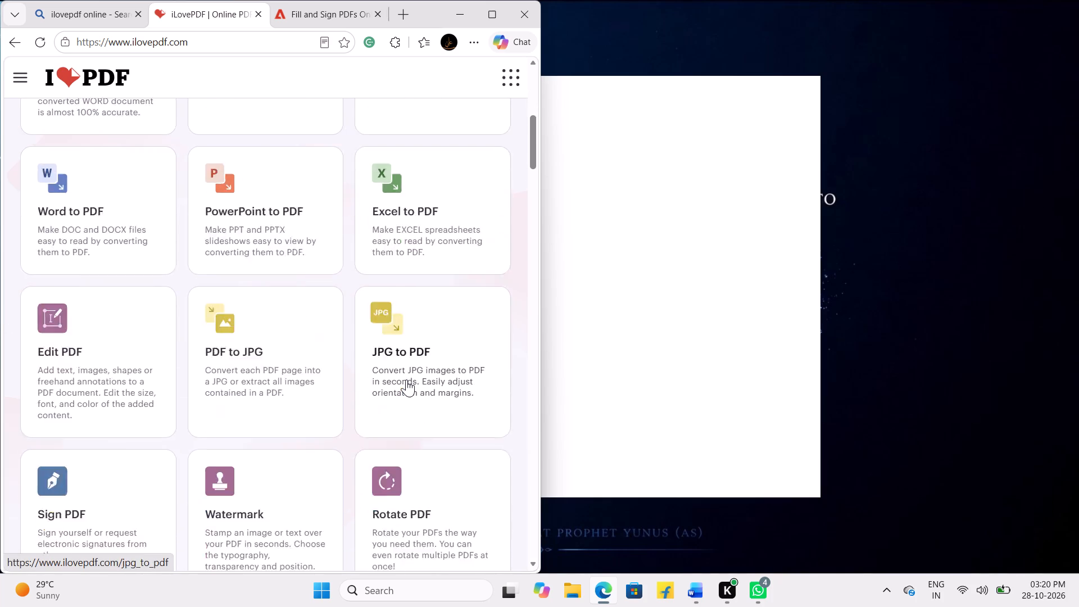
{"action": "scroll", "coordinate": [406, 379], "scroll_direction": "down", "scroll_amount": 3}
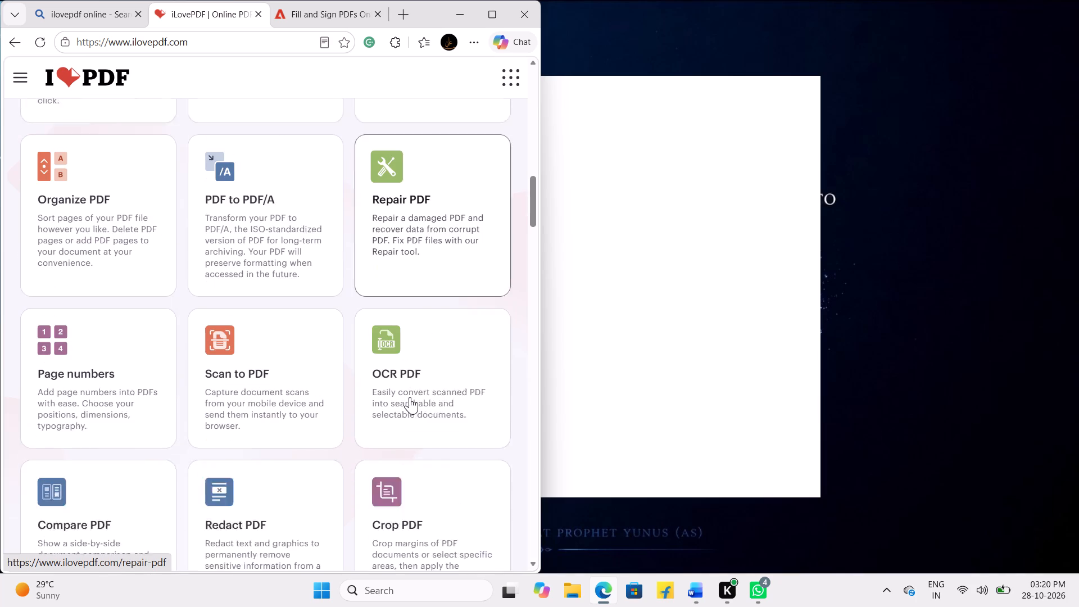
{"action": "scroll", "coordinate": [386, 397], "scroll_direction": "down", "scroll_amount": 2}
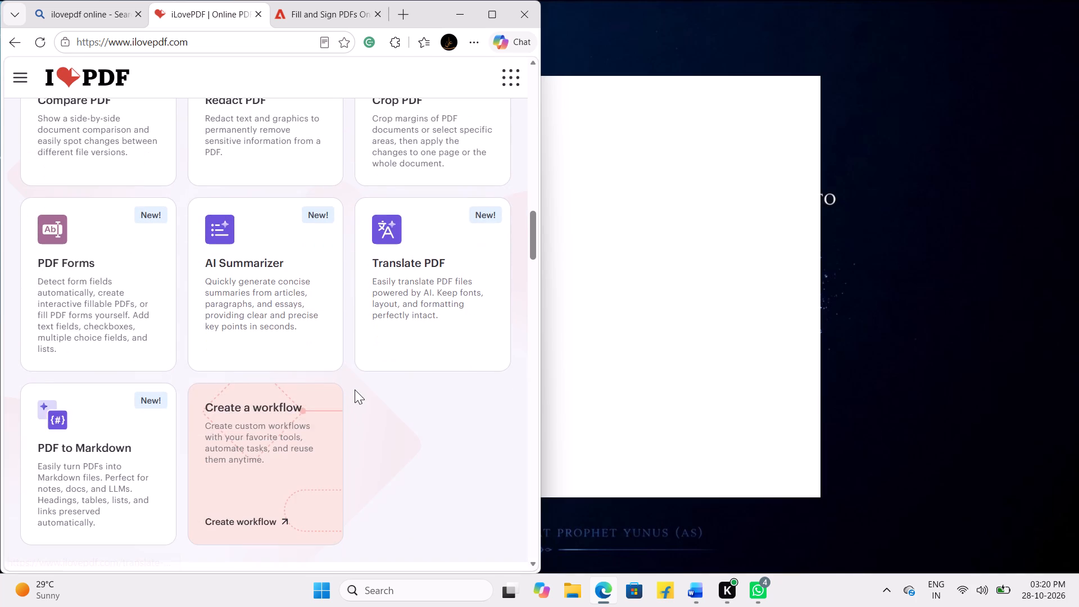
{"action": "scroll", "coordinate": [355, 389], "scroll_direction": "up", "scroll_amount": 5}
{"action": "scroll", "coordinate": [155, 49], "scroll_direction": "up", "scroll_amount": 2}
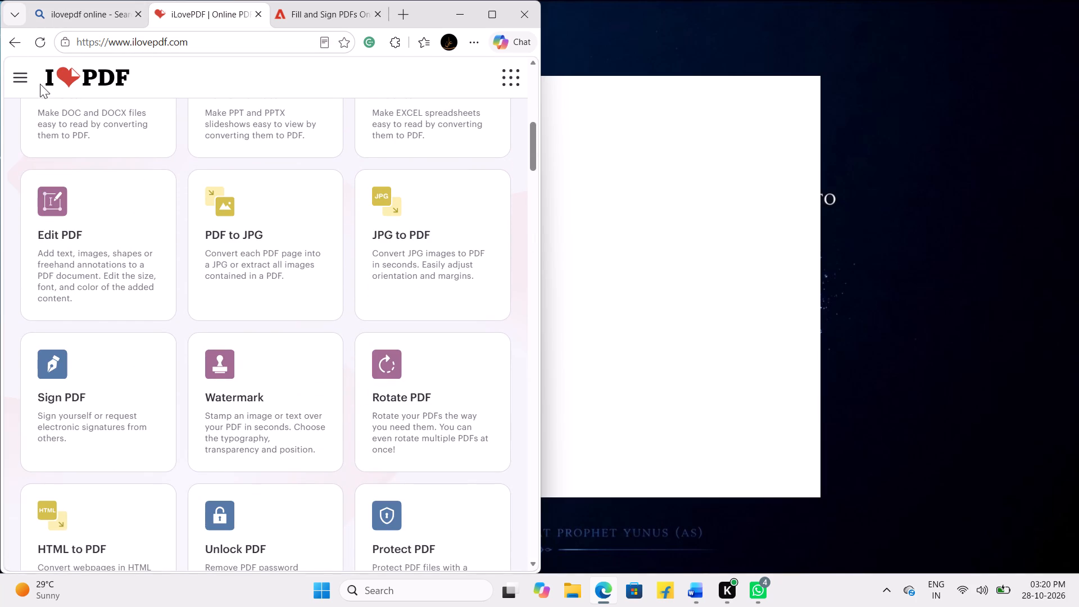
{"action": "left_click", "coordinate": [11, 41]}
Extend the web search to "ilovepdf online image to word".
{"action": "scroll", "coordinate": [135, 111], "scroll_direction": "up", "scroll_amount": 5}
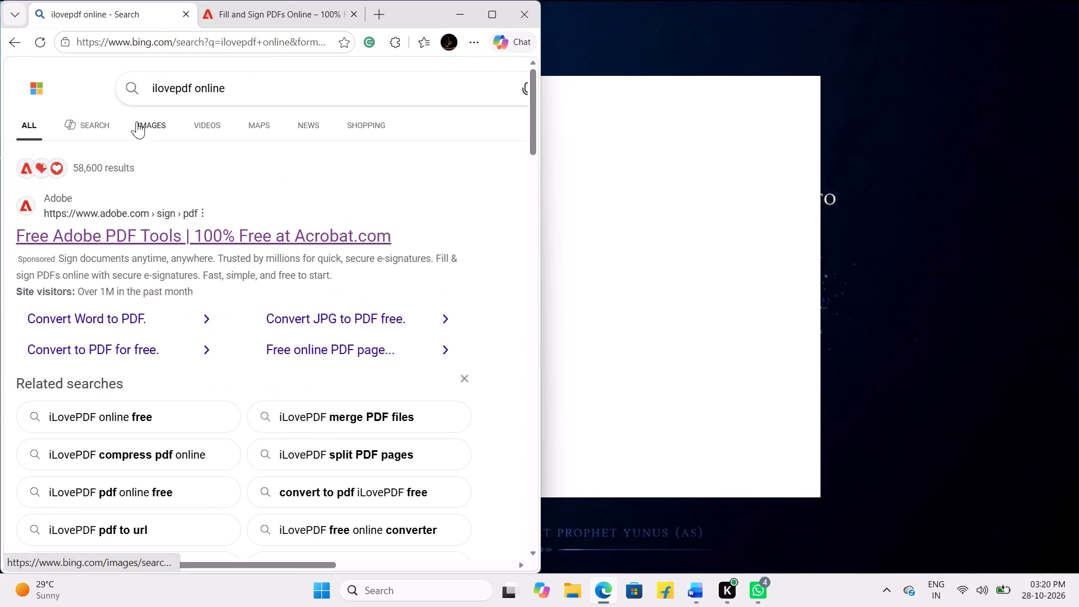
{"action": "left_click", "coordinate": [262, 88]}
{"action": "key", "text": "space"}
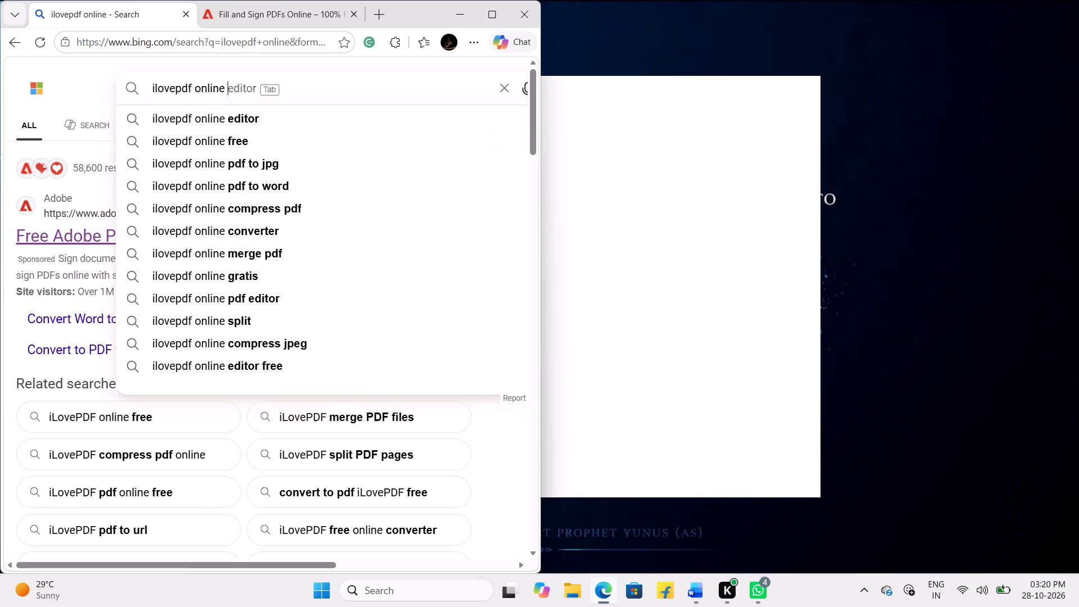
{"action": "type", "text": "image to word"}
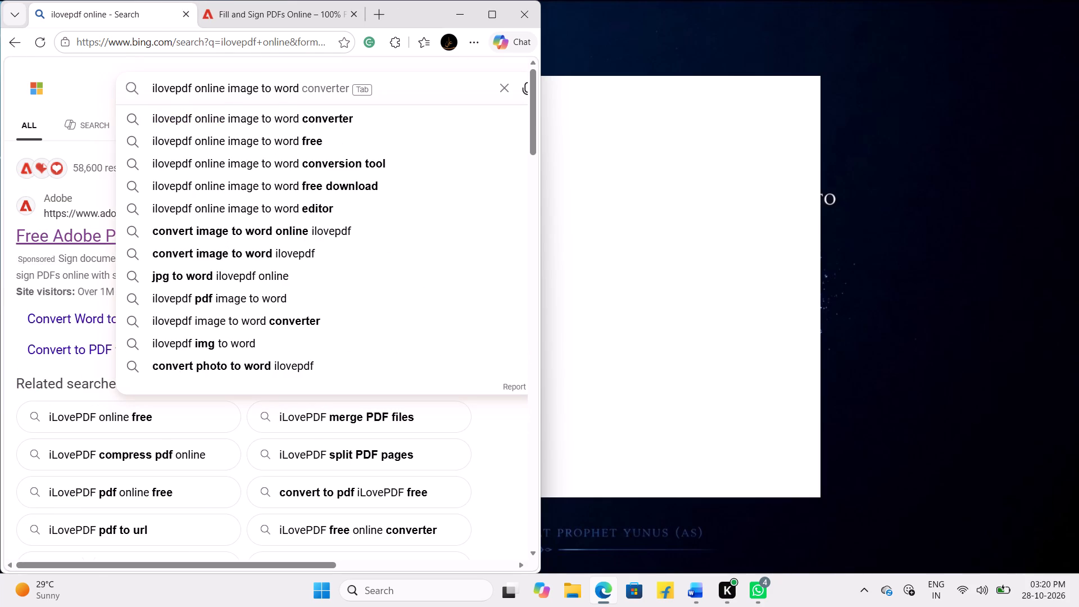
{"action": "key", "text": "Return"}
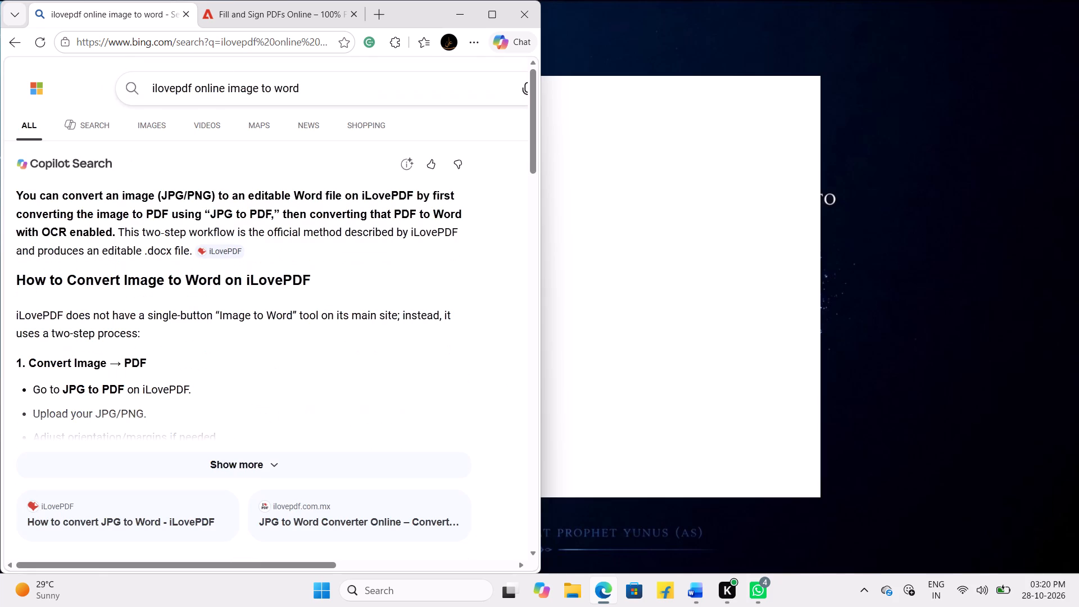
Open the iLovePDF article on converting JPG to Word, skim its instructions, and return to the search results.
{"action": "scroll", "coordinate": [270, 273], "scroll_direction": "down", "scroll_amount": 4}
{"action": "scroll", "coordinate": [260, 326], "scroll_direction": "up", "scroll_amount": 2}
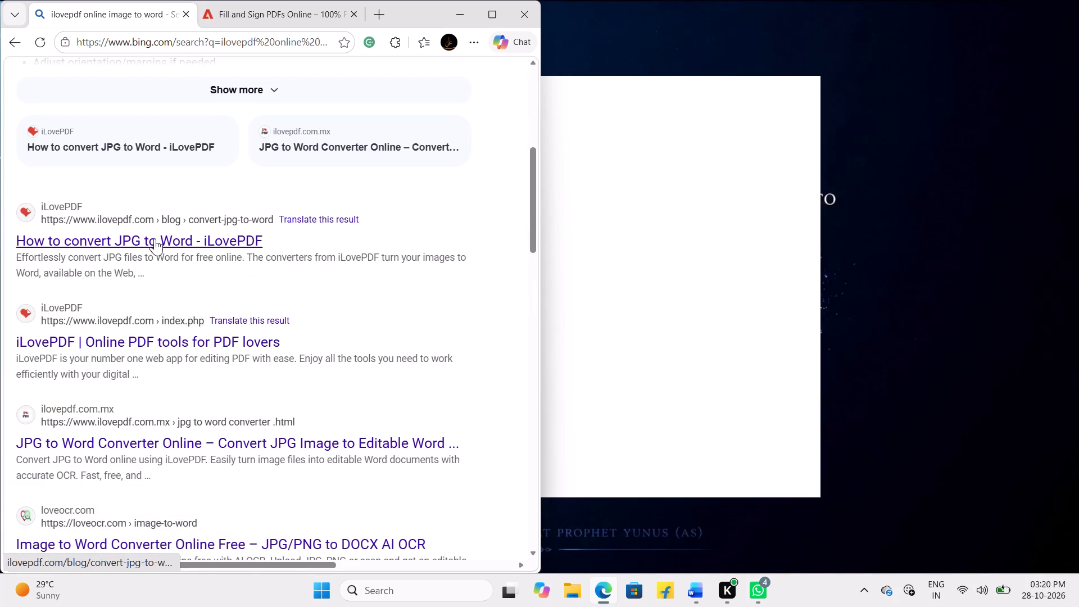
{"action": "left_click", "coordinate": [154, 239]}
{"action": "scroll", "coordinate": [260, 222], "scroll_direction": "down", "scroll_amount": 2}
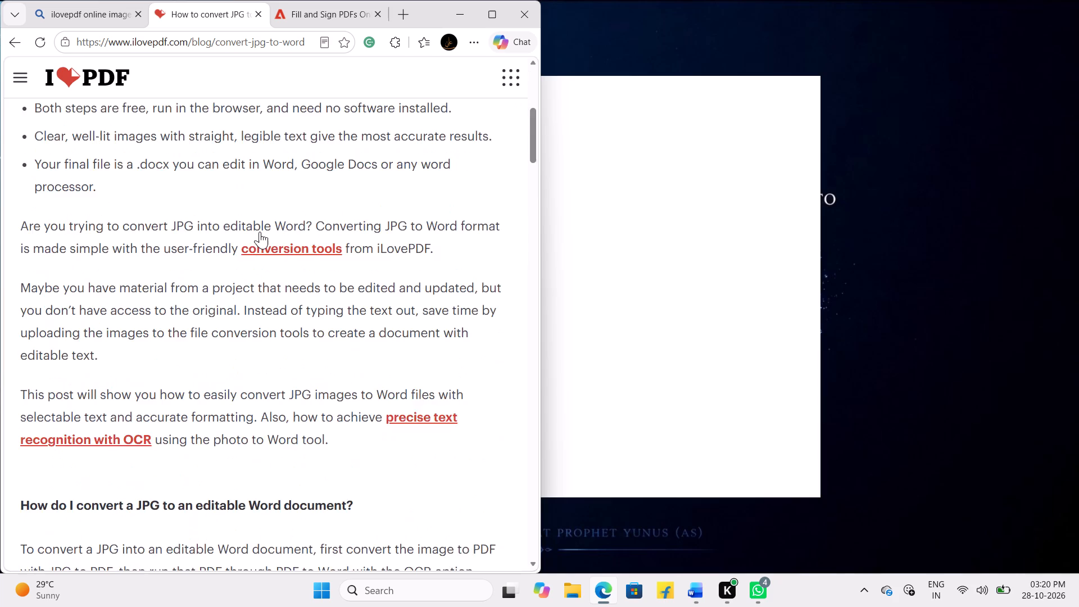
{"action": "scroll", "coordinate": [260, 232], "scroll_direction": "down", "scroll_amount": 3}
{"action": "scroll", "coordinate": [260, 235], "scroll_direction": "up", "scroll_amount": 8}
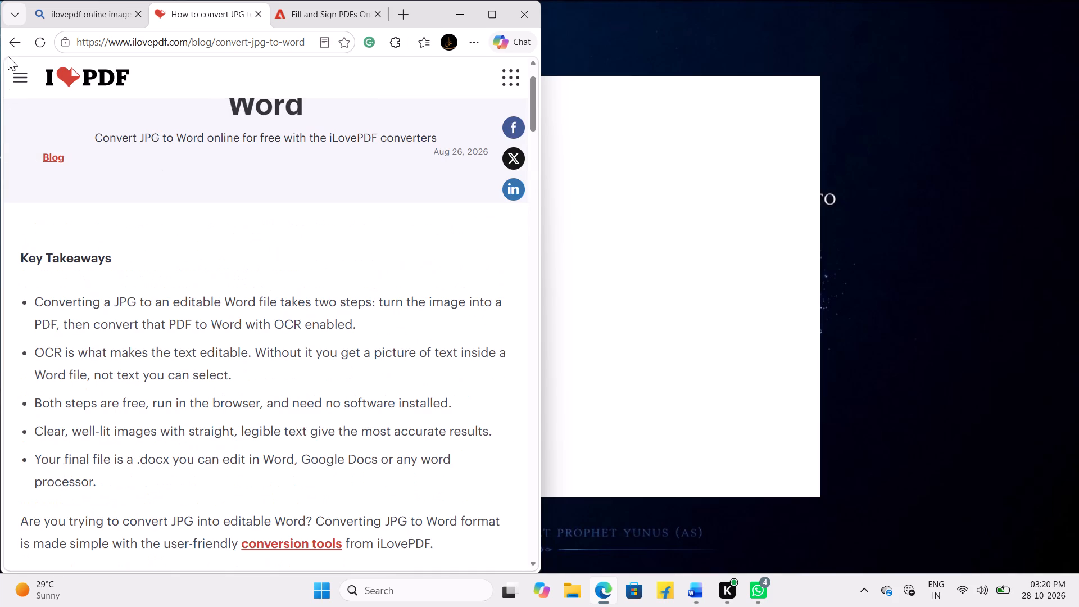
{"action": "left_click", "coordinate": [11, 44]}
Open the JPG to Word Converter Online page on ilovepdf.com.mx and accept its cookie notice.
{"action": "scroll", "coordinate": [169, 434], "scroll_direction": "down", "scroll_amount": 2}
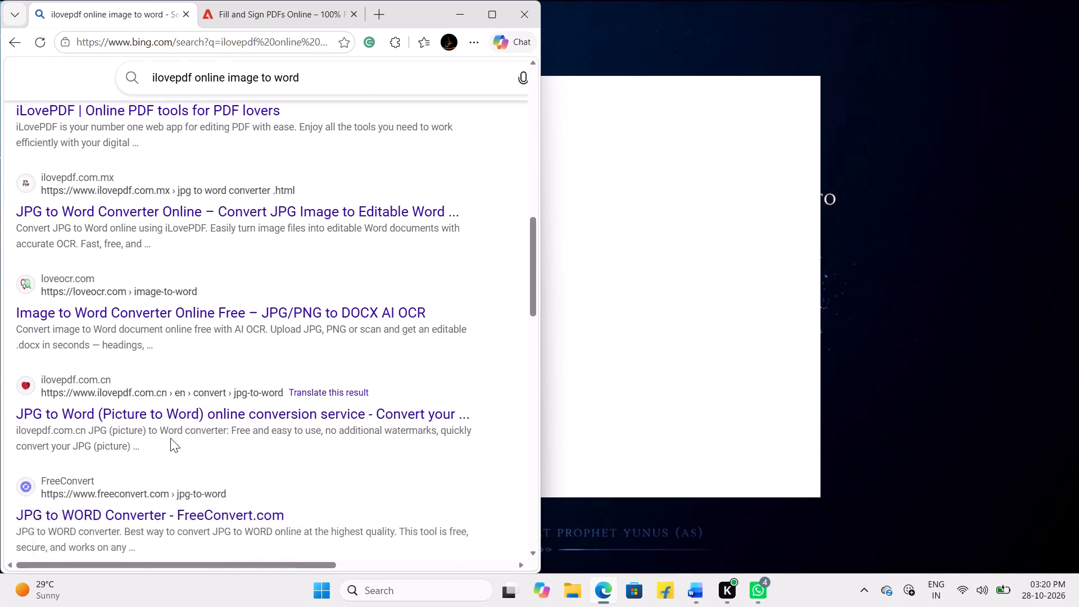
{"action": "left_click", "coordinate": [137, 210]}
{"action": "scroll", "coordinate": [265, 354], "scroll_direction": "down", "scroll_amount": 2}
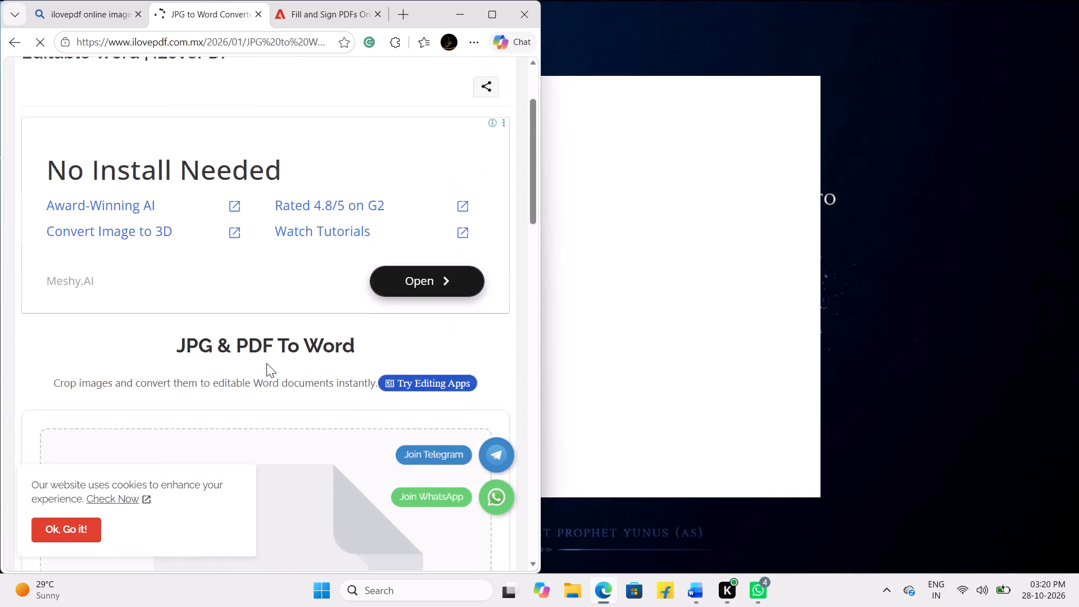
{"action": "left_click", "coordinate": [72, 526]}
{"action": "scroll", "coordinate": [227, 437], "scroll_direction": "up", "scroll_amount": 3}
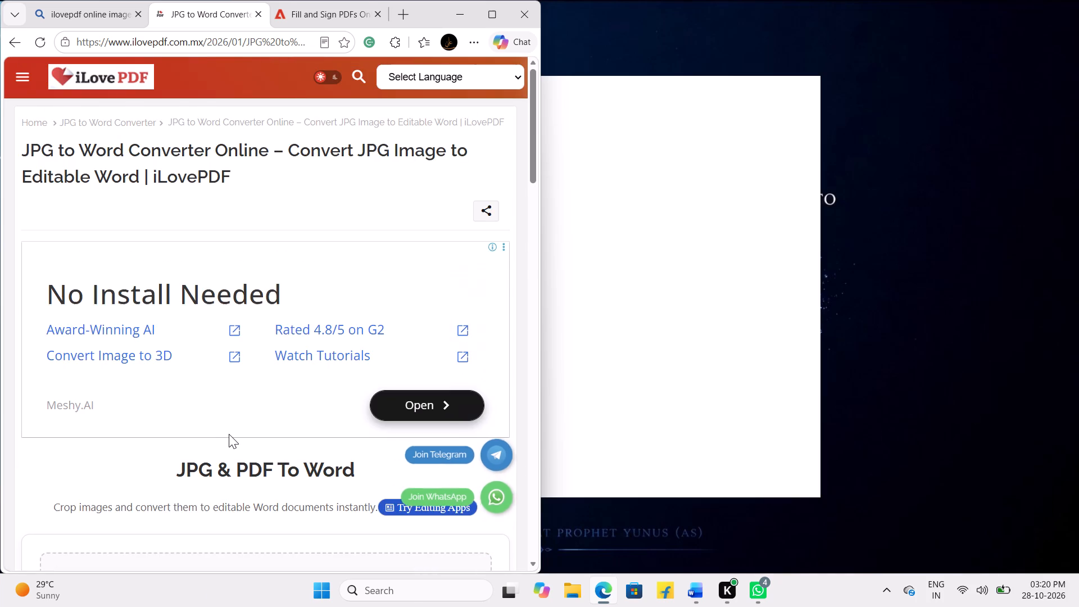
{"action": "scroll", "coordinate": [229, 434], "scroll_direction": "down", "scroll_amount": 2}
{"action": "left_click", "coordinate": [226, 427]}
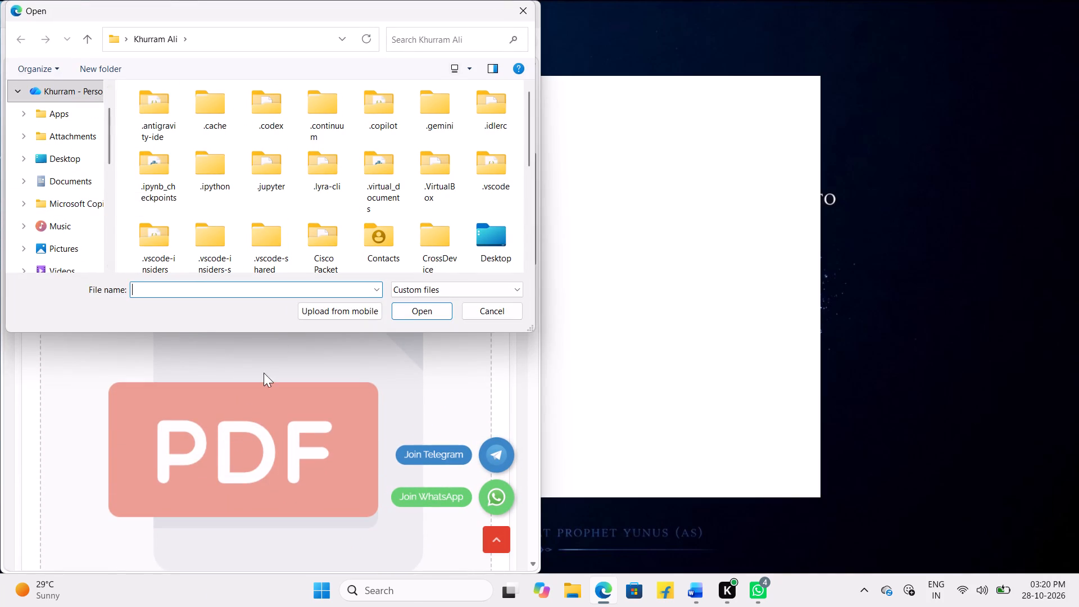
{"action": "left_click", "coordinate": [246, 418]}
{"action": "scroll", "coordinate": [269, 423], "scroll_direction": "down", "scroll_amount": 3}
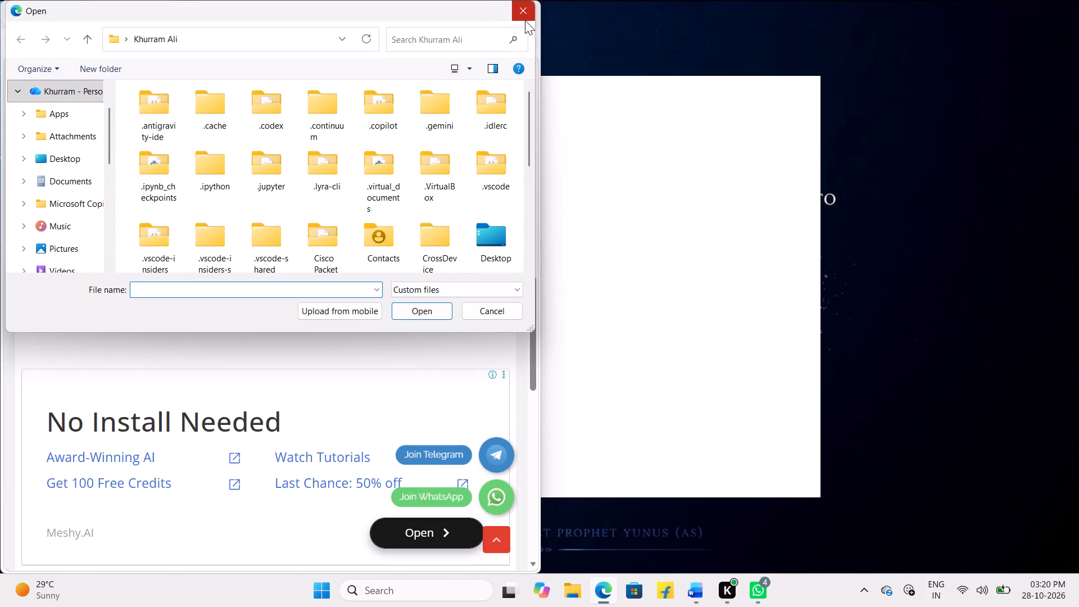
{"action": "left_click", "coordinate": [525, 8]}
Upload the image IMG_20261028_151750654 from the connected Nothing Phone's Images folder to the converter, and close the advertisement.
{"action": "scroll", "coordinate": [326, 293], "scroll_direction": "up", "scroll_amount": 2}
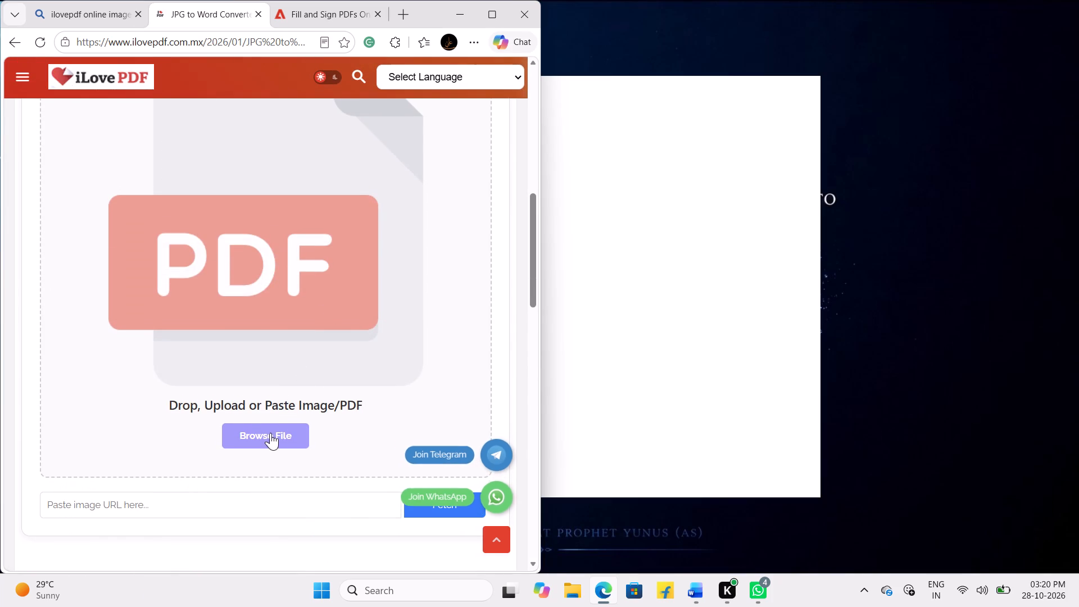
{"action": "left_click", "coordinate": [269, 434]}
{"action": "scroll", "coordinate": [71, 207], "scroll_direction": "down", "scroll_amount": 2}
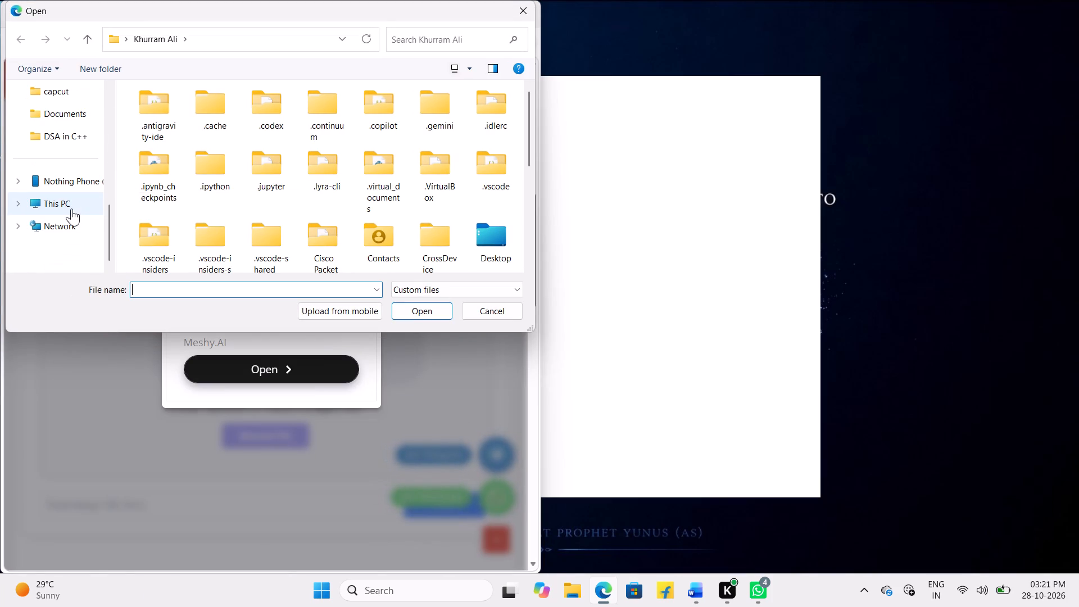
{"action": "left_click", "coordinate": [71, 177]}
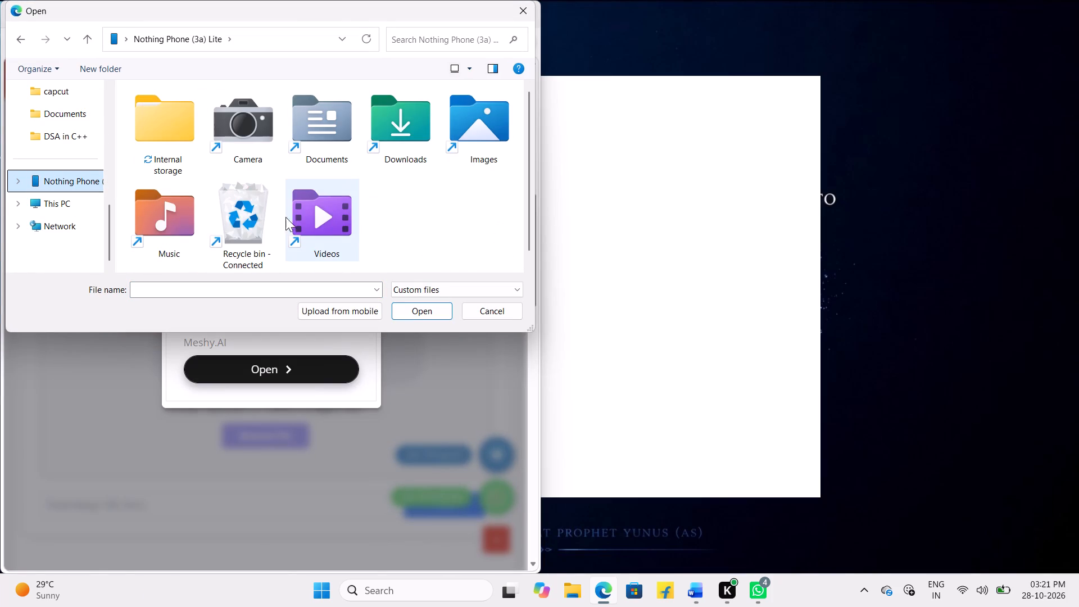
{"action": "double_click", "coordinate": [468, 116]}
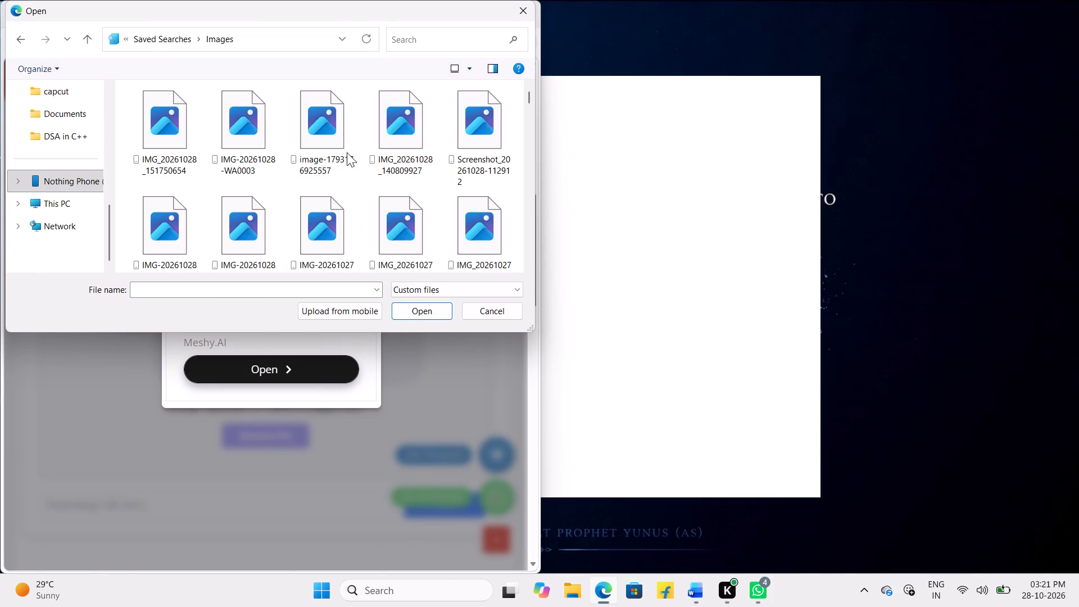
{"action": "left_click", "coordinate": [179, 148]}
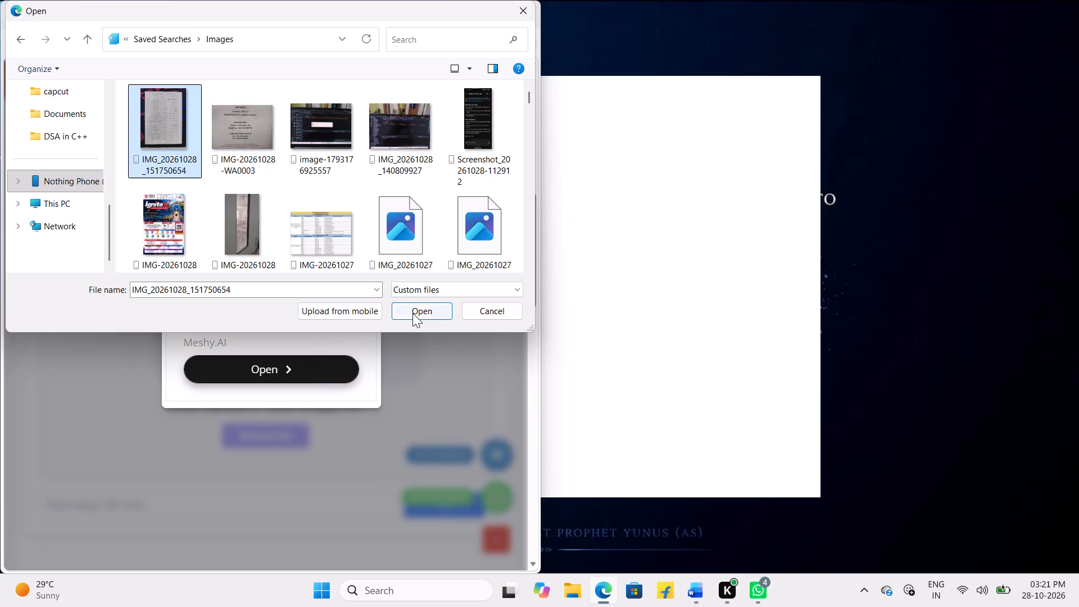
{"action": "left_click", "coordinate": [412, 313]}
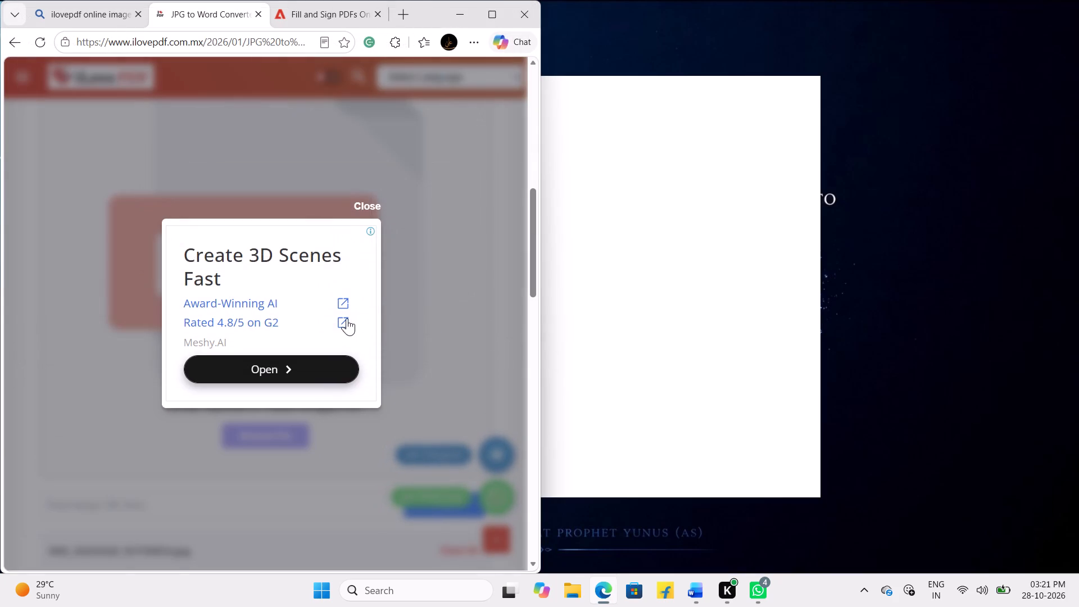
{"action": "left_click", "coordinate": [365, 205]}
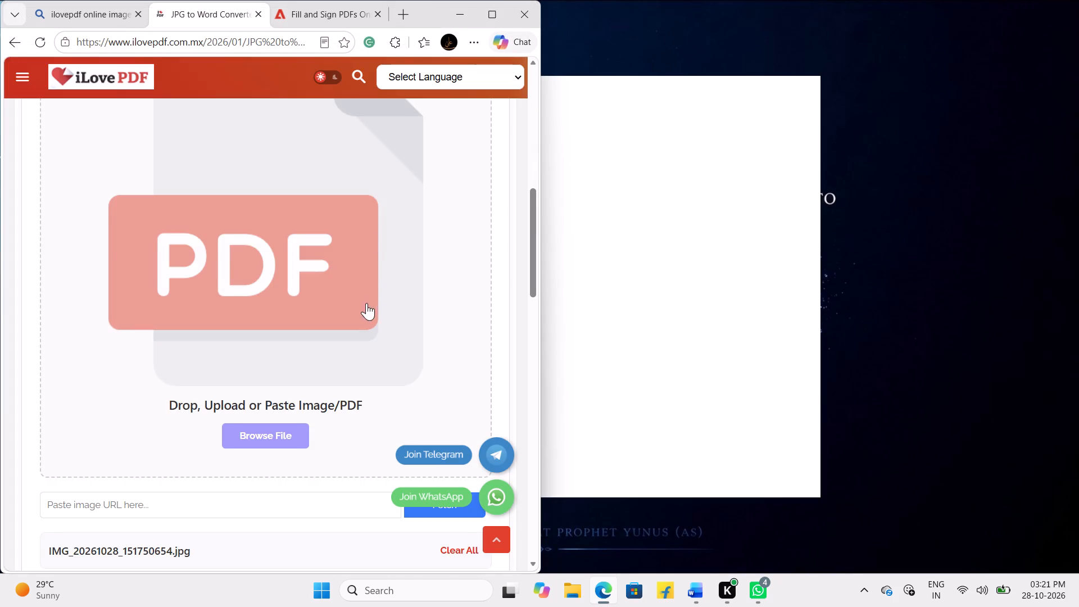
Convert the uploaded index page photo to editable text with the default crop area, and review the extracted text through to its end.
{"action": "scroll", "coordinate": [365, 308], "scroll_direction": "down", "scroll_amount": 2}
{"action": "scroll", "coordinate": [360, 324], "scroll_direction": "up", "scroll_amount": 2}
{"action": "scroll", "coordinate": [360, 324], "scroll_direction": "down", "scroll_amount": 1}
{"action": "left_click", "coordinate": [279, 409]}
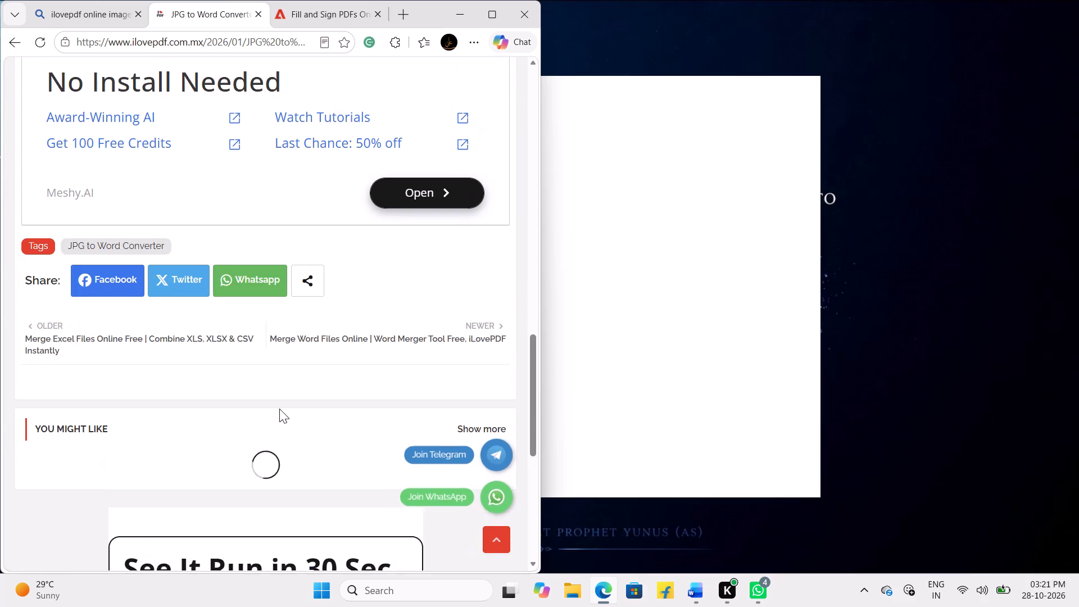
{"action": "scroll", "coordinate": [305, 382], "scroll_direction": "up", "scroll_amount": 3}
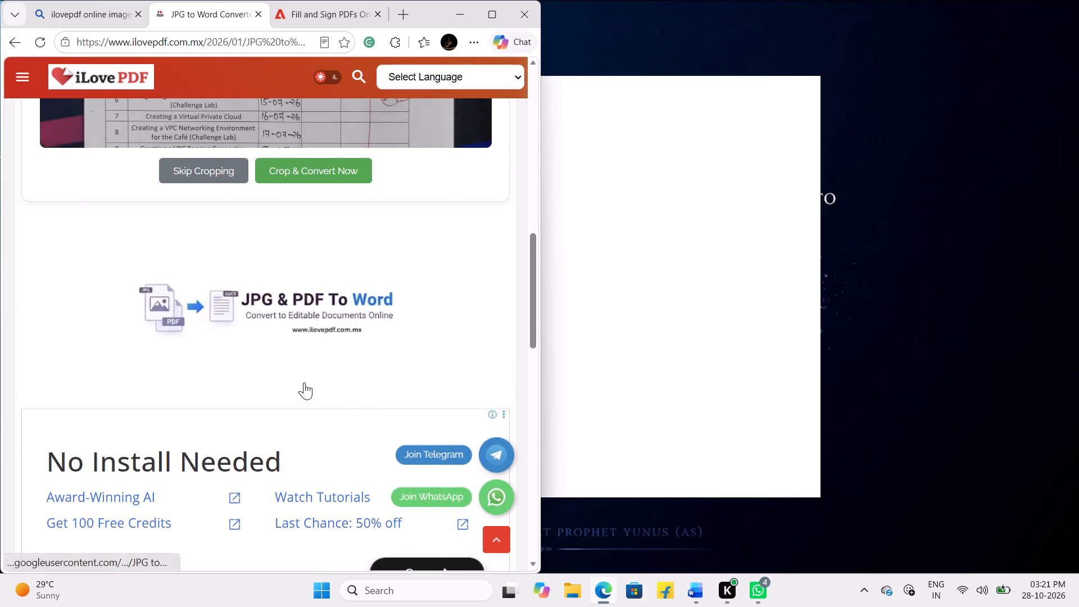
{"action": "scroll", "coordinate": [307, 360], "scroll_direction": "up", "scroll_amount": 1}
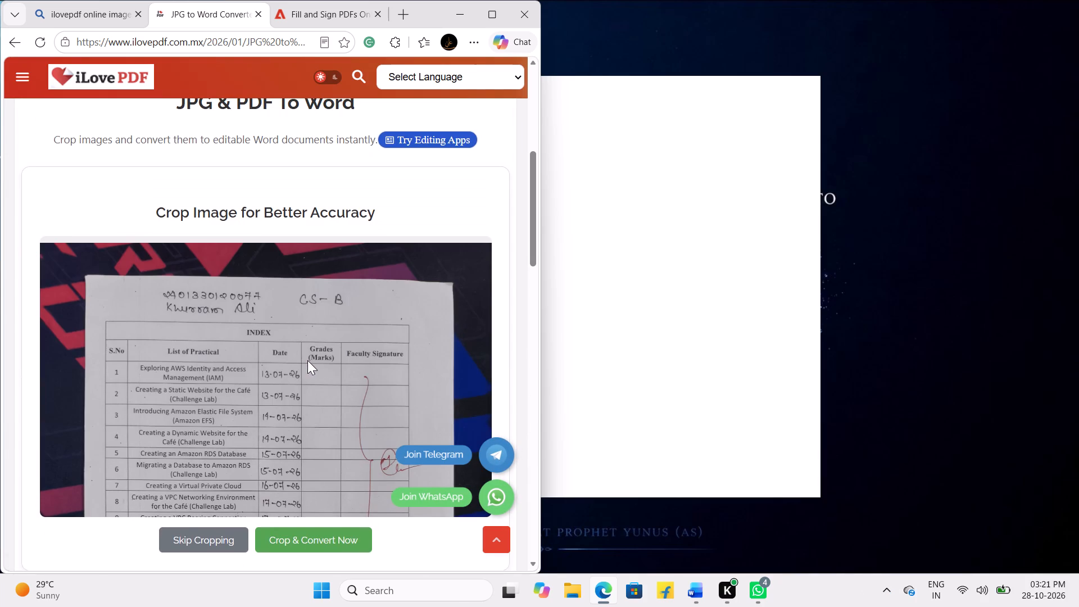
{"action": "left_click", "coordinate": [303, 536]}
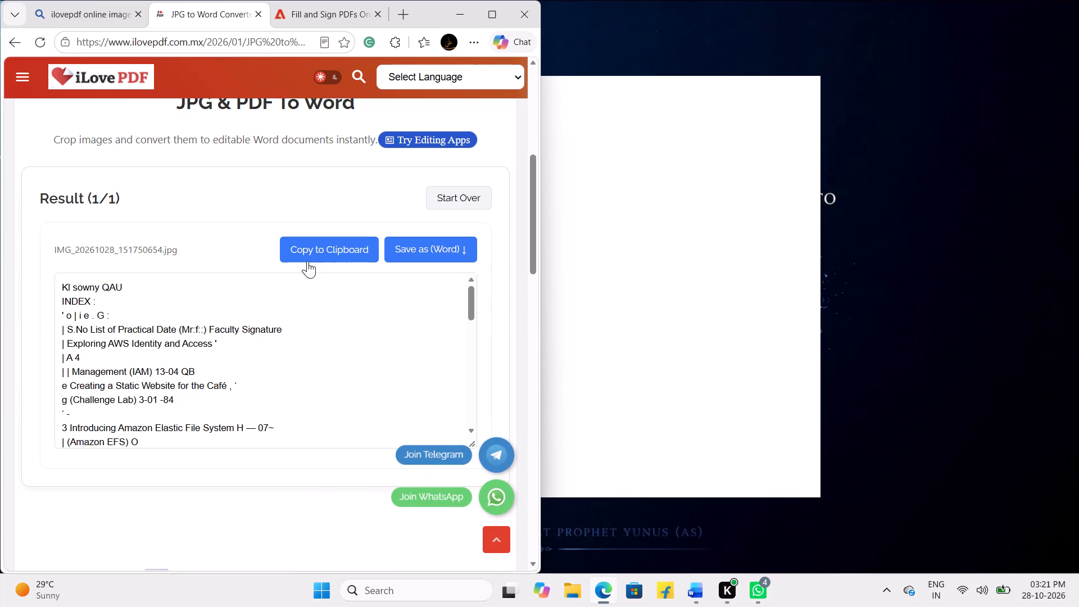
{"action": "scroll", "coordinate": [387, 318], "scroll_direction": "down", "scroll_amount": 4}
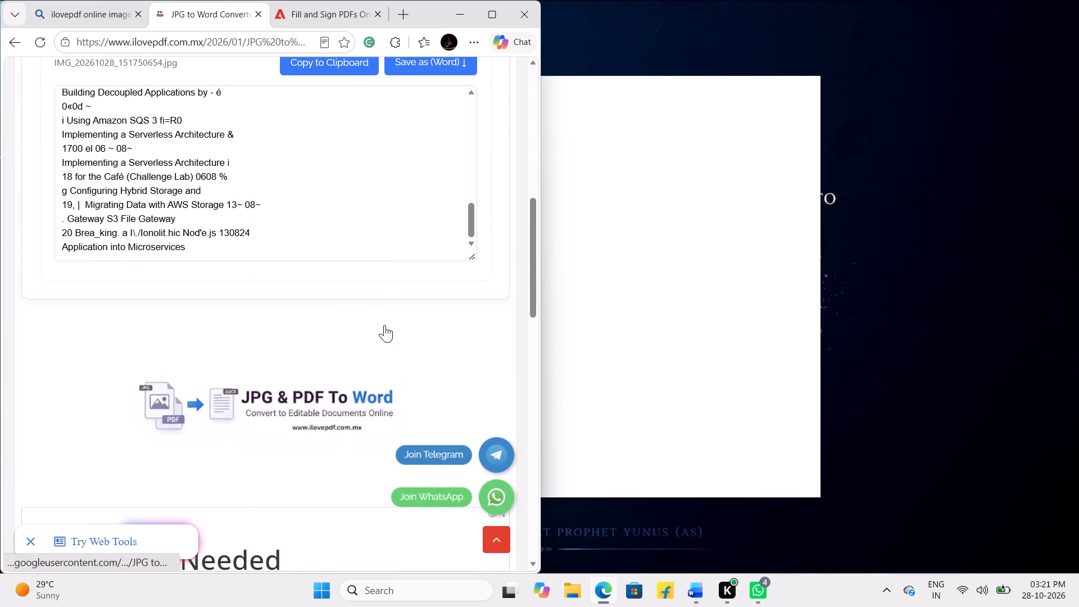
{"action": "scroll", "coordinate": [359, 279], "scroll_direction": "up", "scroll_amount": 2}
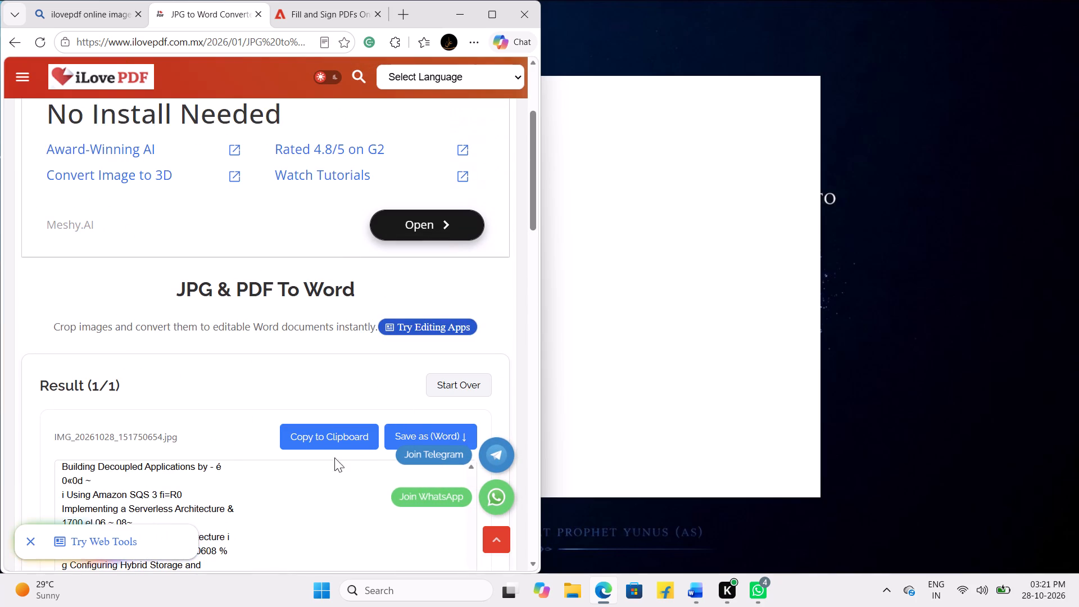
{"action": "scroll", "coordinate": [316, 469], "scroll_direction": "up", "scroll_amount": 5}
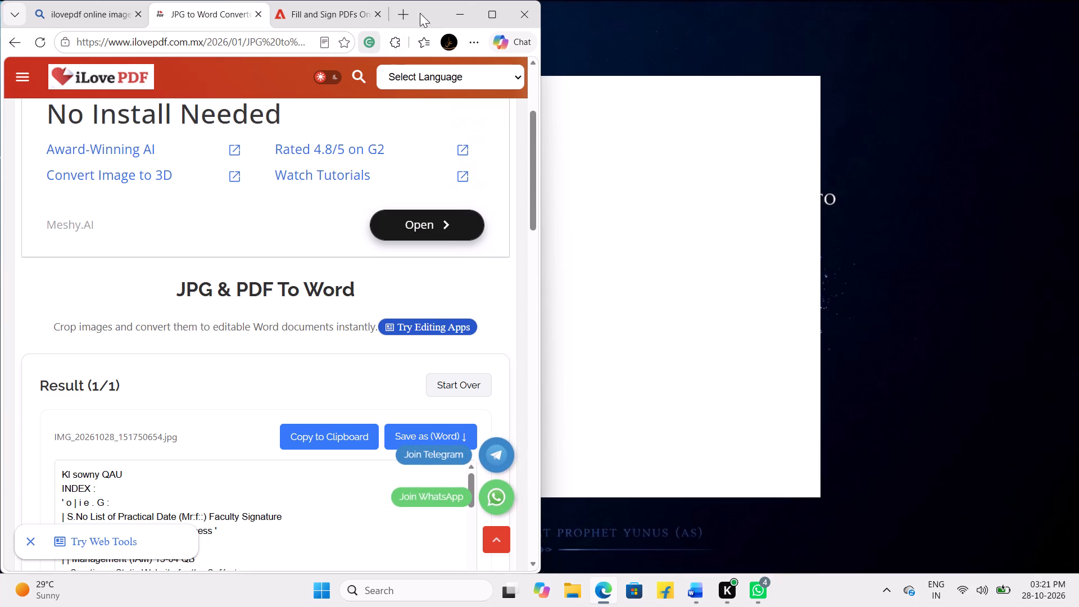
Close the Adobe Fill and Sign, JPG to Word converter and search results pages, leaving only a blank new tab.
{"action": "left_click", "coordinate": [374, 15]}
{"action": "left_click", "coordinate": [353, 17]}
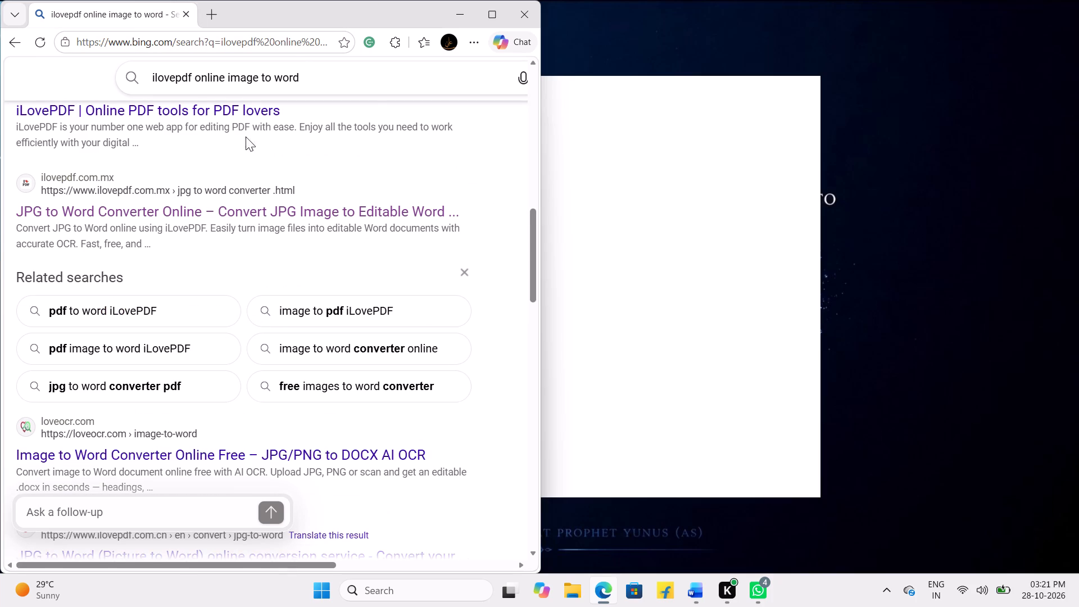
{"action": "left_click", "coordinate": [182, 15]}
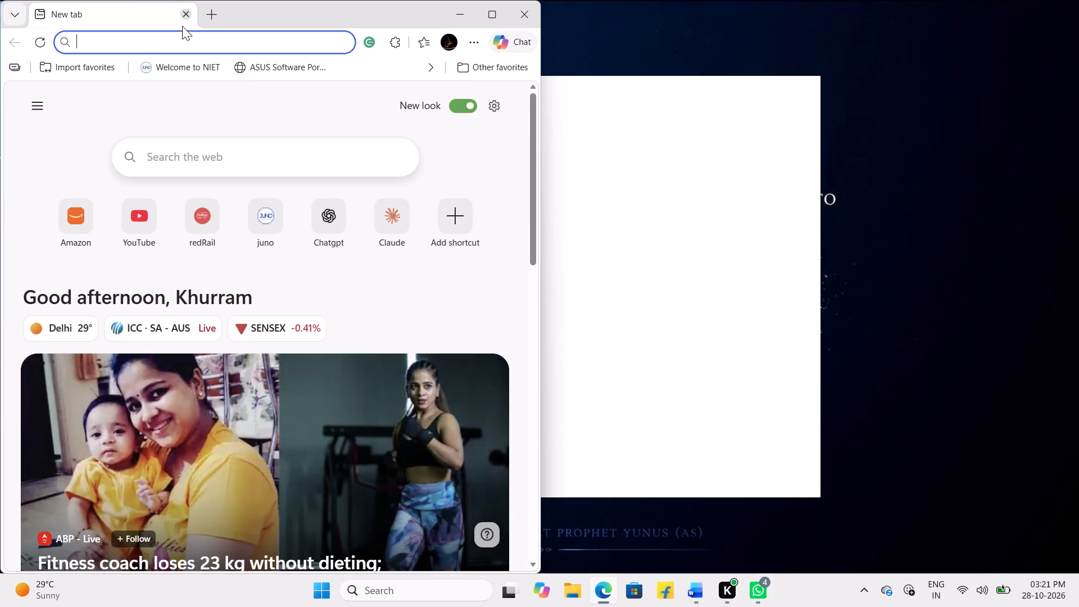
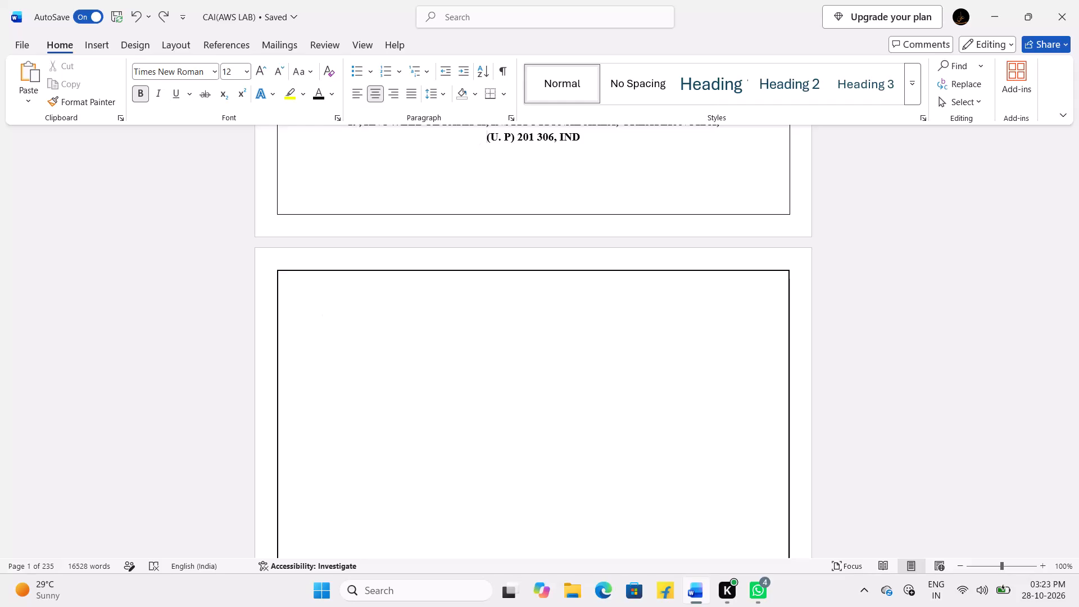
Place the text cursor at the start of the blank page after the cover.
{"action": "key", "text": "Down"}
{"action": "key", "text": "Up"}
{"action": "key", "text": "Down"}
{"action": "key", "text": "Down"}
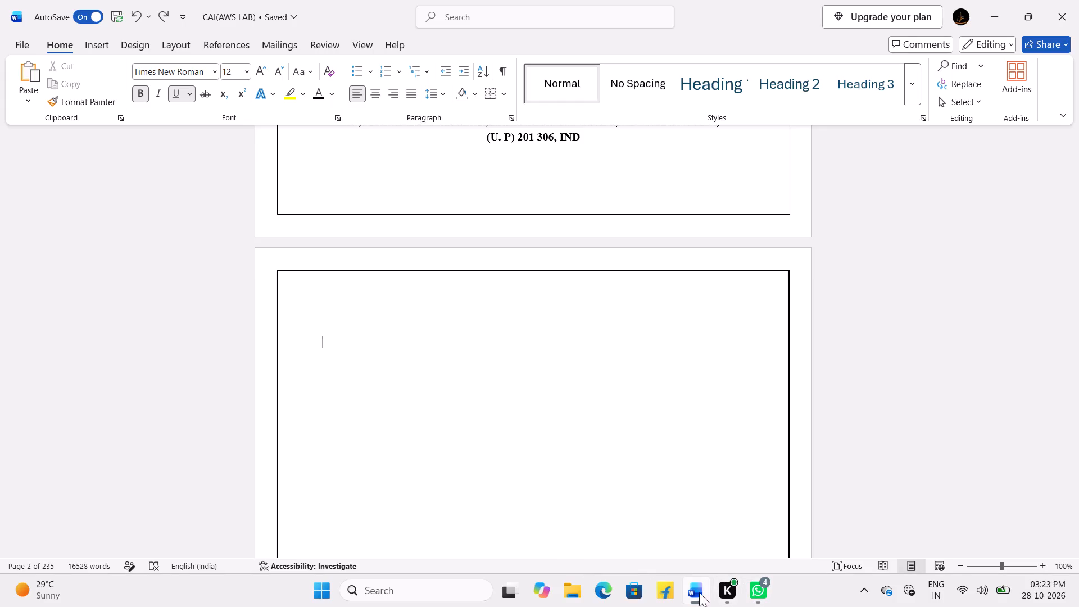
Open the index PDF from the Downloads folder of the connected Nothing Phone (3a) Lite.
{"action": "left_click", "coordinate": [571, 590]}
{"action": "left_click", "coordinate": [55, 511]}
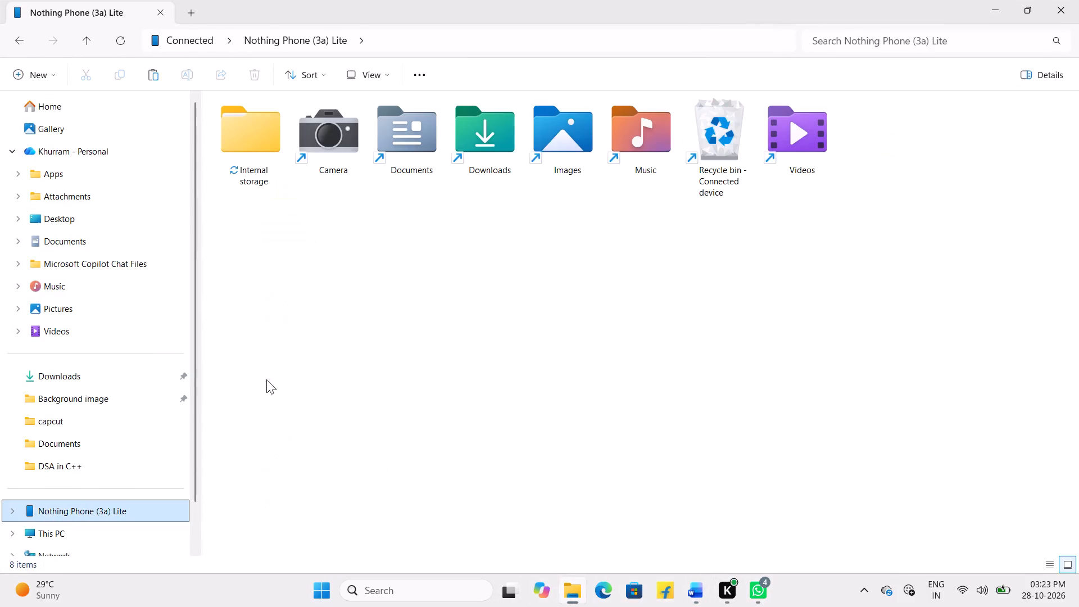
{"action": "double_click", "coordinate": [474, 145]}
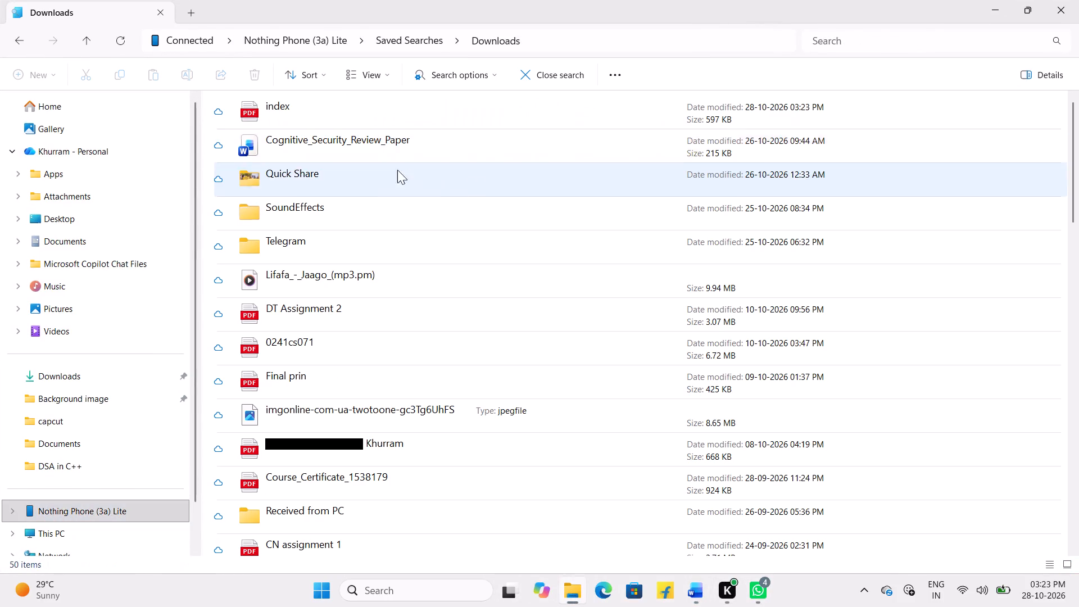
{"action": "double_click", "coordinate": [406, 96]}
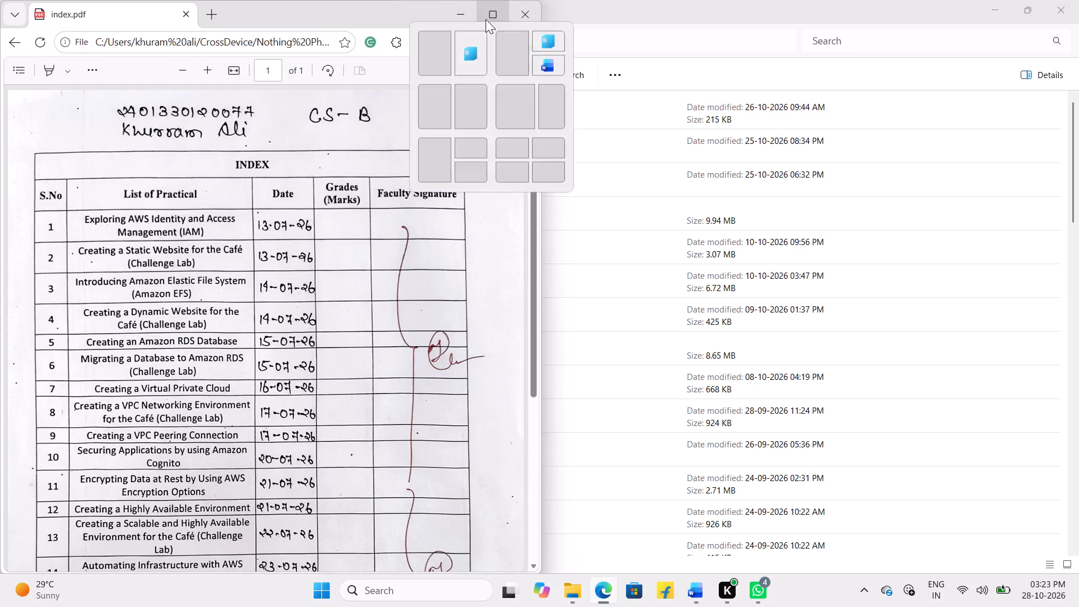
Maximize the PDF window and look through the scanned index table from its heading to the last practical.
{"action": "scroll", "coordinate": [321, 360], "scroll_direction": "down", "scroll_amount": 4}
{"action": "scroll", "coordinate": [321, 366], "scroll_direction": "up", "scroll_amount": 3}
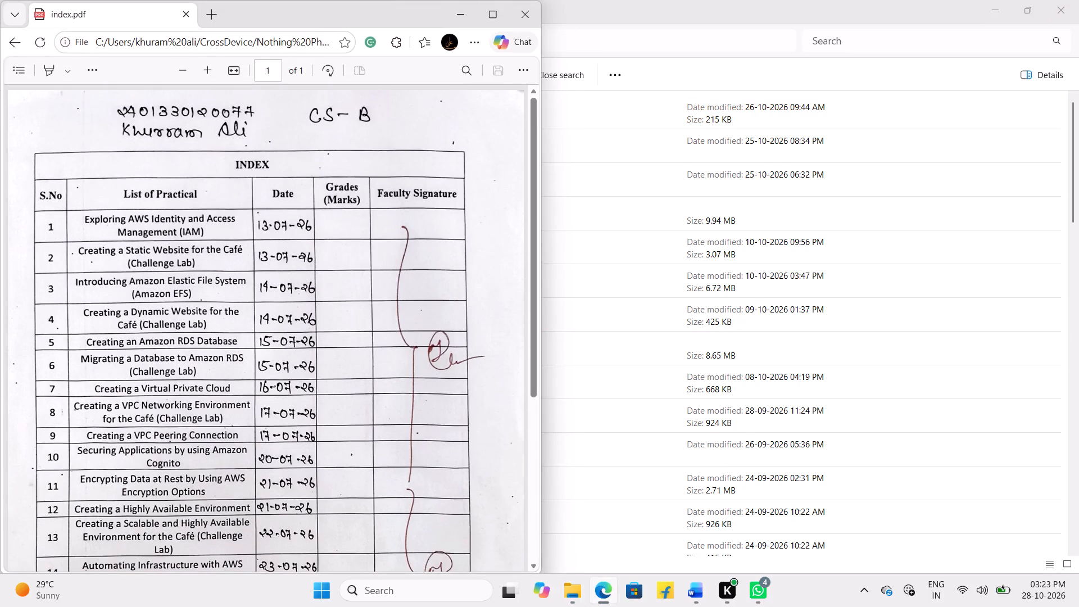
{"action": "left_click", "coordinate": [488, 21]}
{"action": "scroll", "coordinate": [556, 256], "scroll_direction": "down", "scroll_amount": 3}
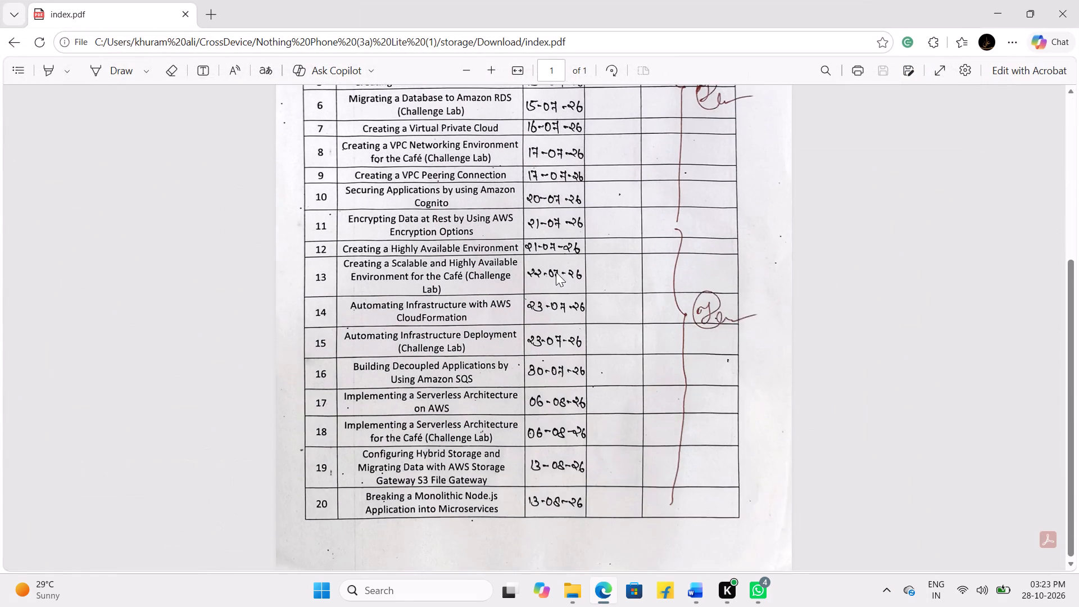
{"action": "scroll", "coordinate": [556, 272], "scroll_direction": "down", "scroll_amount": 1}
{"action": "scroll", "coordinate": [555, 275], "scroll_direction": "up", "scroll_amount": 3}
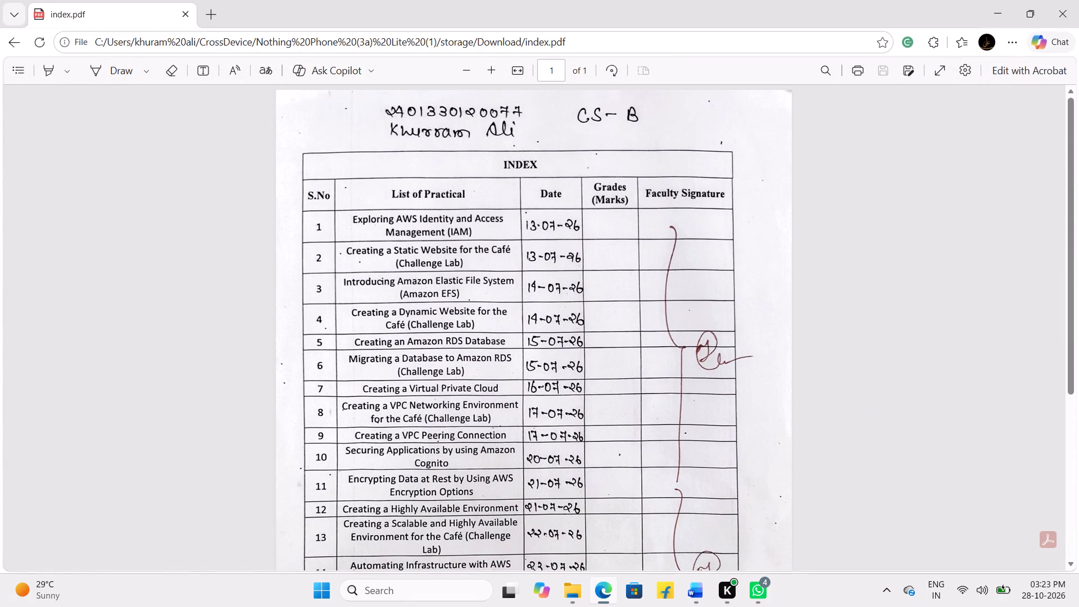
{"action": "right_click", "coordinate": [649, 202]}
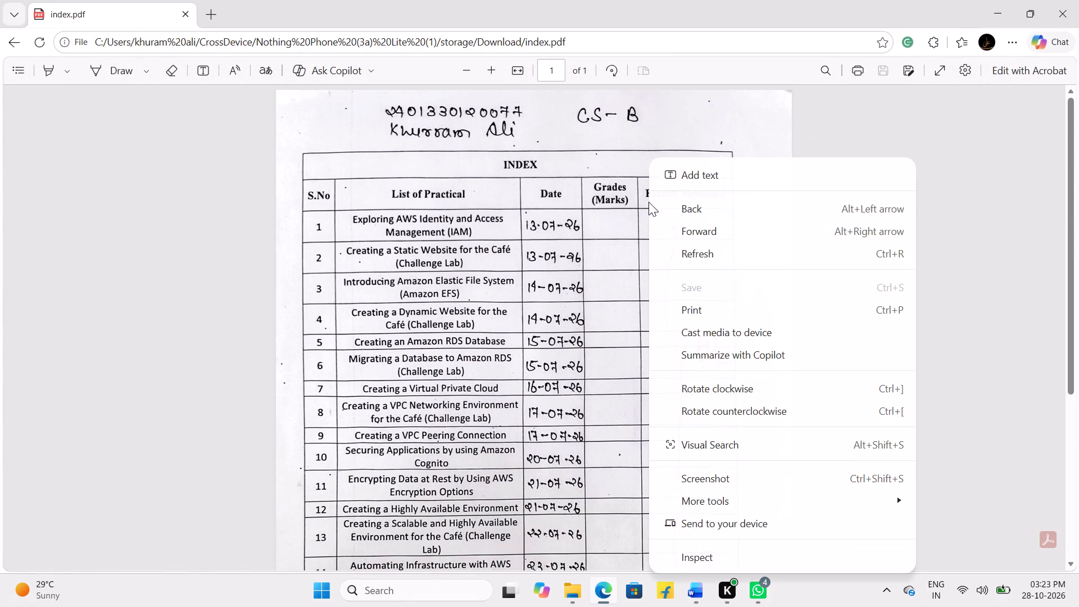
{"action": "left_click", "coordinate": [597, 213]}
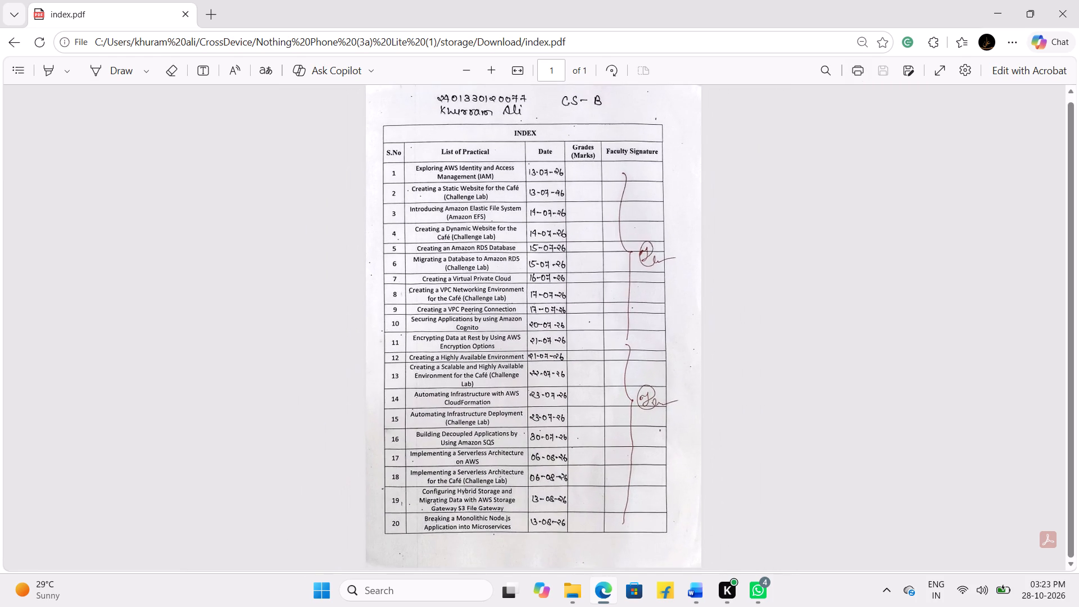
Capture the whole scanned index page as a rectangular screenshot with Screen Snipping, used just once for this link.
{"action": "scroll", "coordinate": [527, 282], "scroll_direction": "up", "scroll_amount": 1}
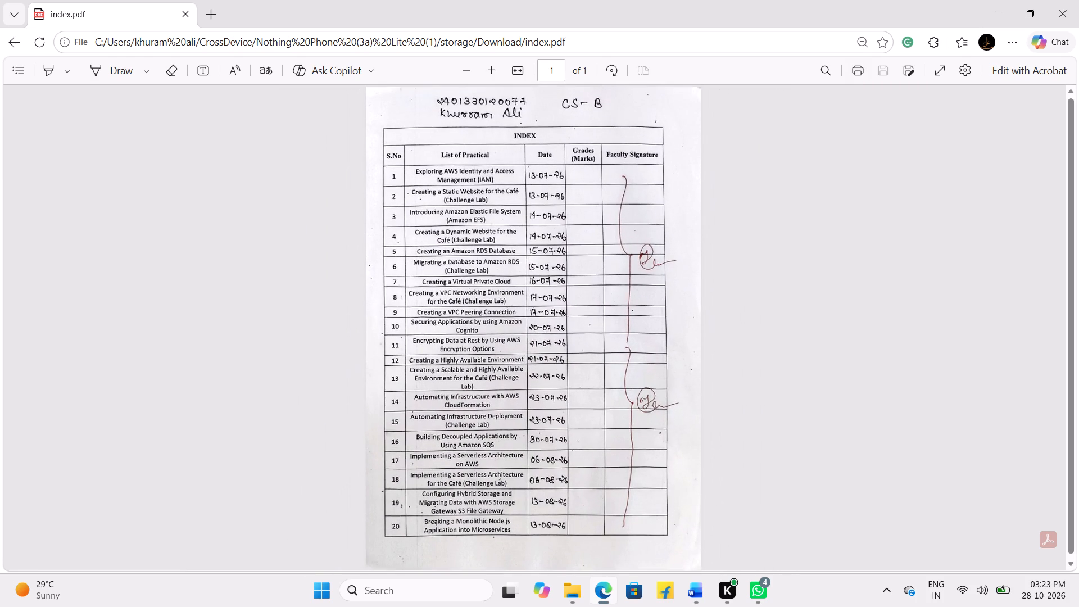
{"action": "scroll", "coordinate": [527, 282], "scroll_direction": "up", "scroll_amount": 2}
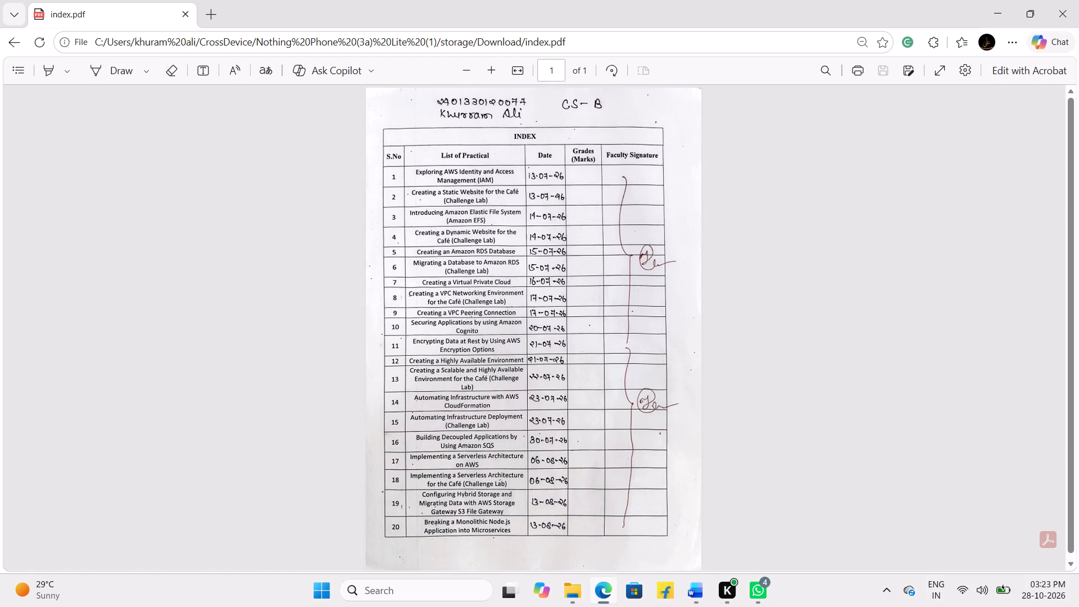
{"action": "key", "text": "Print"}
{"action": "left_click", "coordinate": [445, 284]}
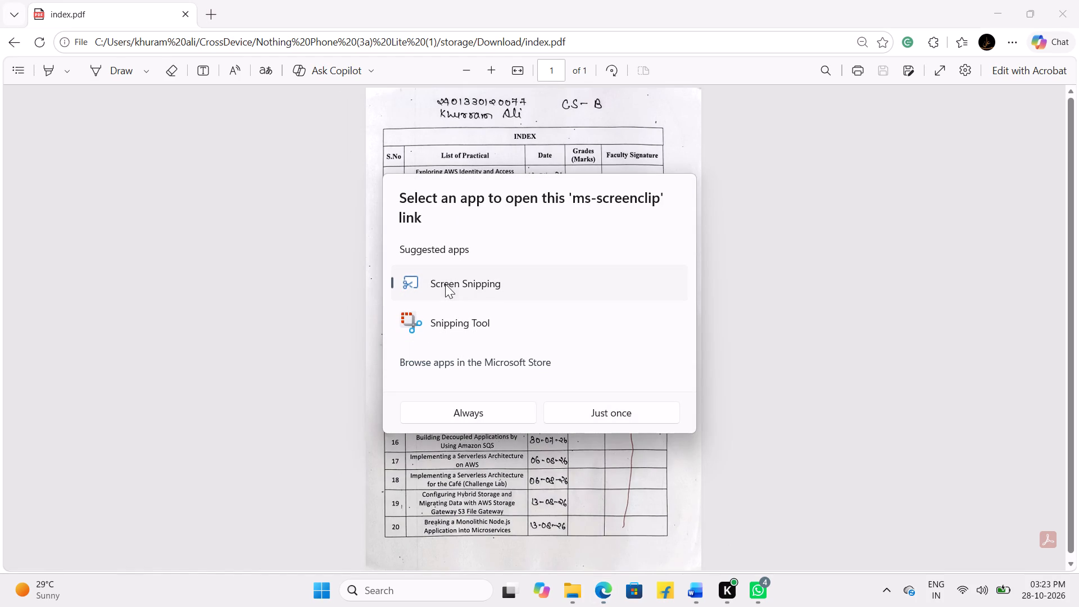
{"action": "left_click", "coordinate": [587, 418]}
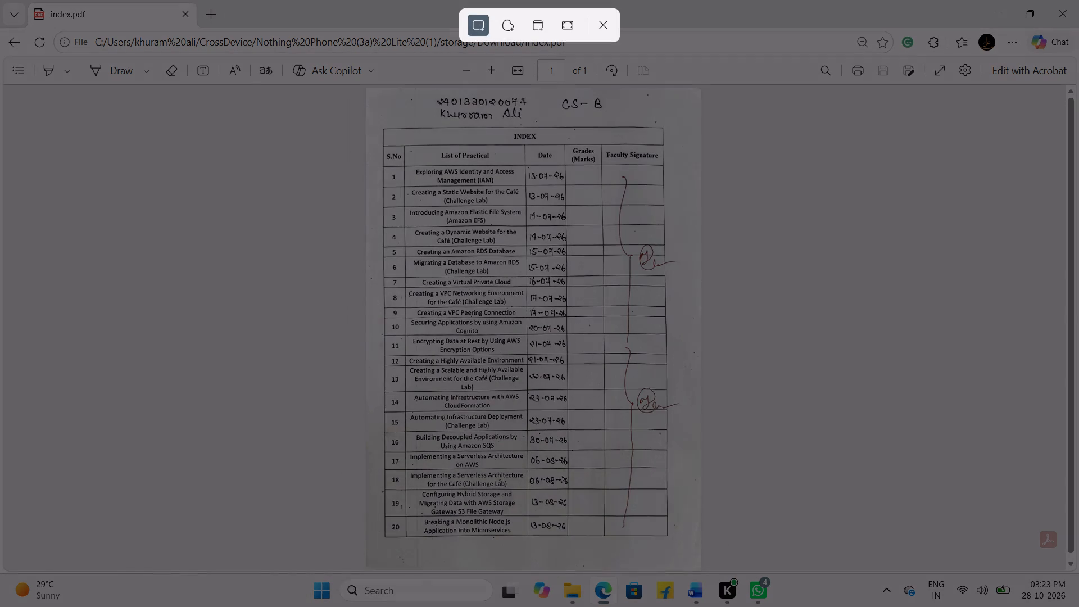
{"action": "left_click_drag", "start_coordinate": [365, 86], "coordinate": [474, 379]}
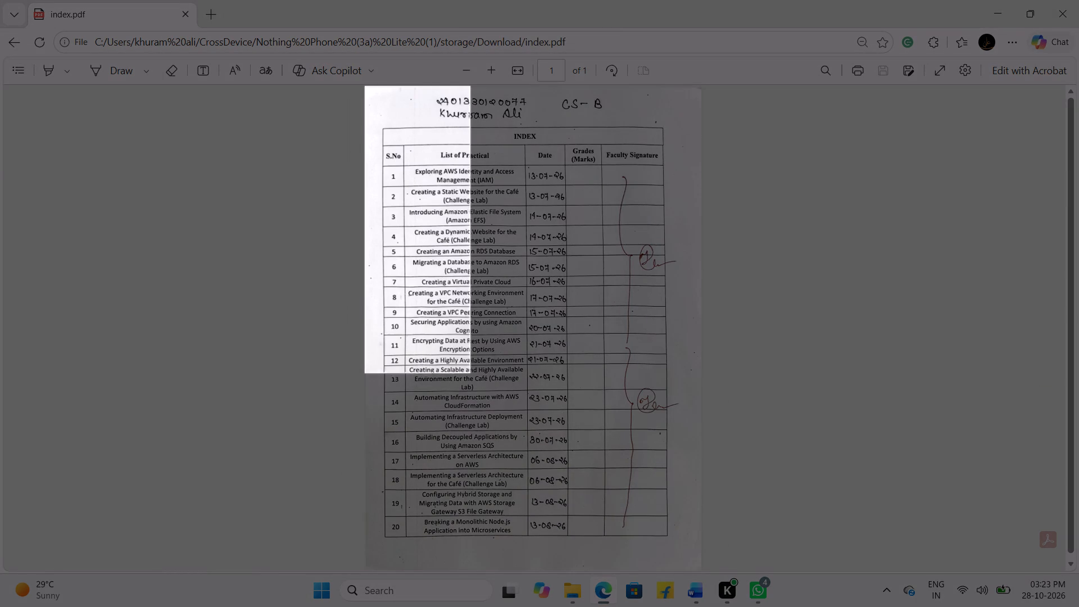
{"action": "left_click_drag", "start_coordinate": [474, 379], "coordinate": [681, 567]}
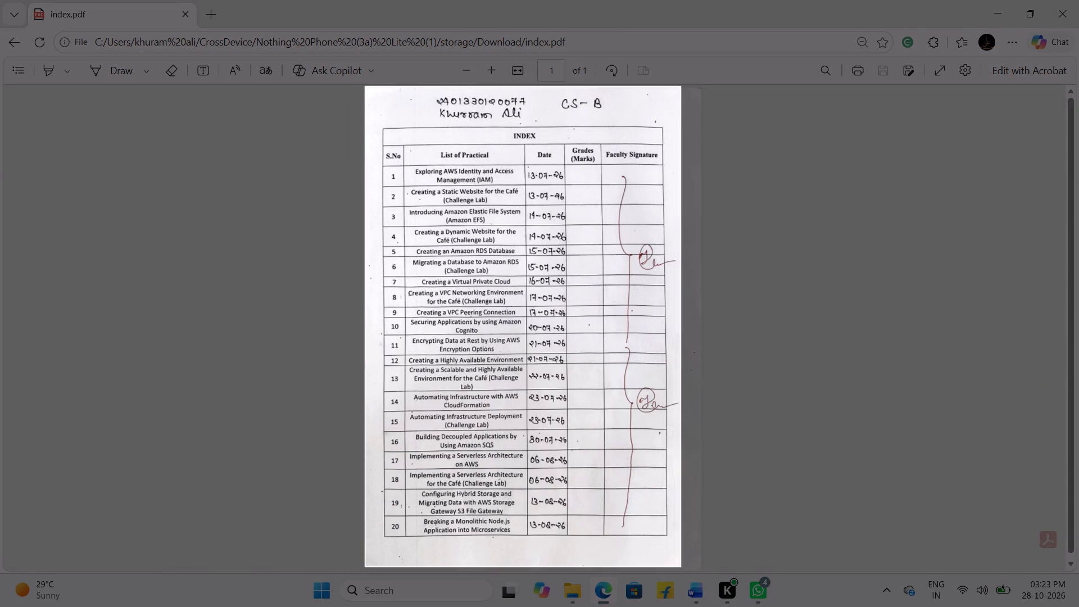
{"action": "left_click_drag", "start_coordinate": [681, 567], "coordinate": [702, 568]}
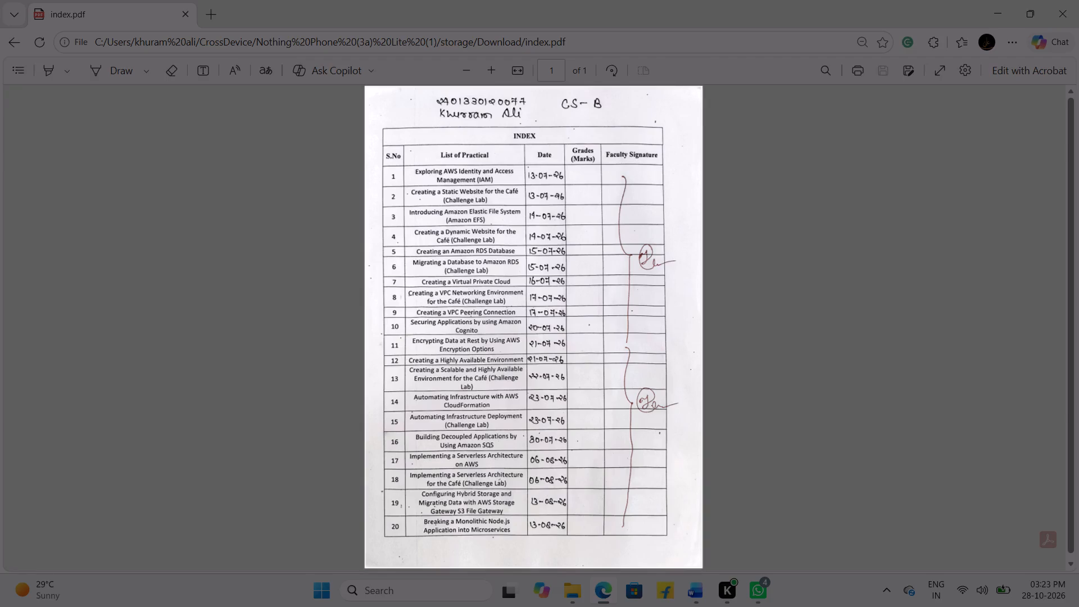
{"action": "left_click_drag", "start_coordinate": [702, 568], "coordinate": [700, 569]}
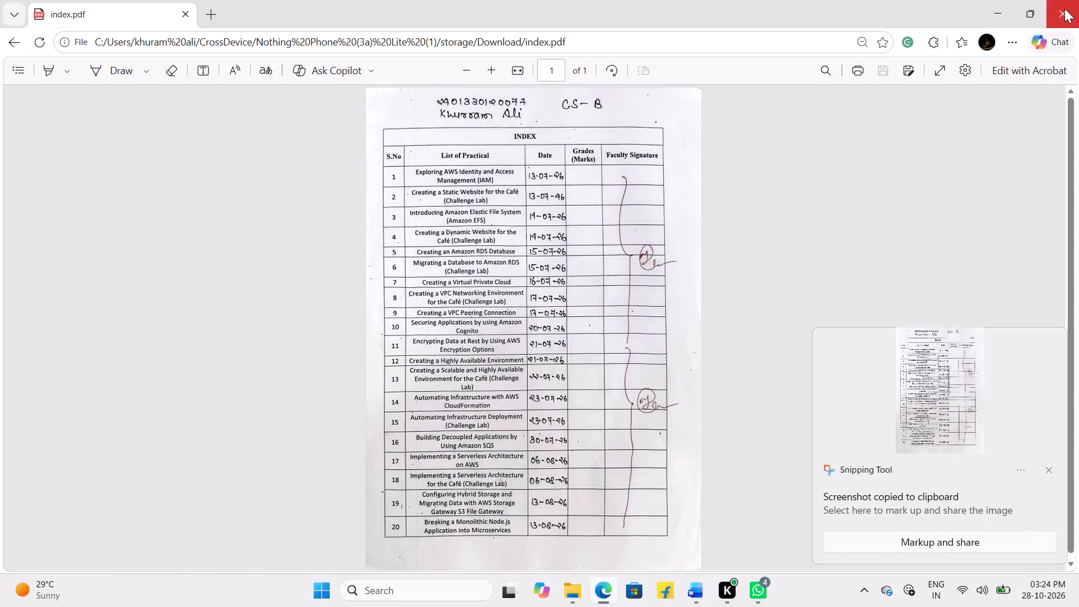
Return to the CAI(AWS LAB) document and paste the captured index page onto the blank page after the cover.
{"action": "left_click", "coordinate": [1007, 14]}
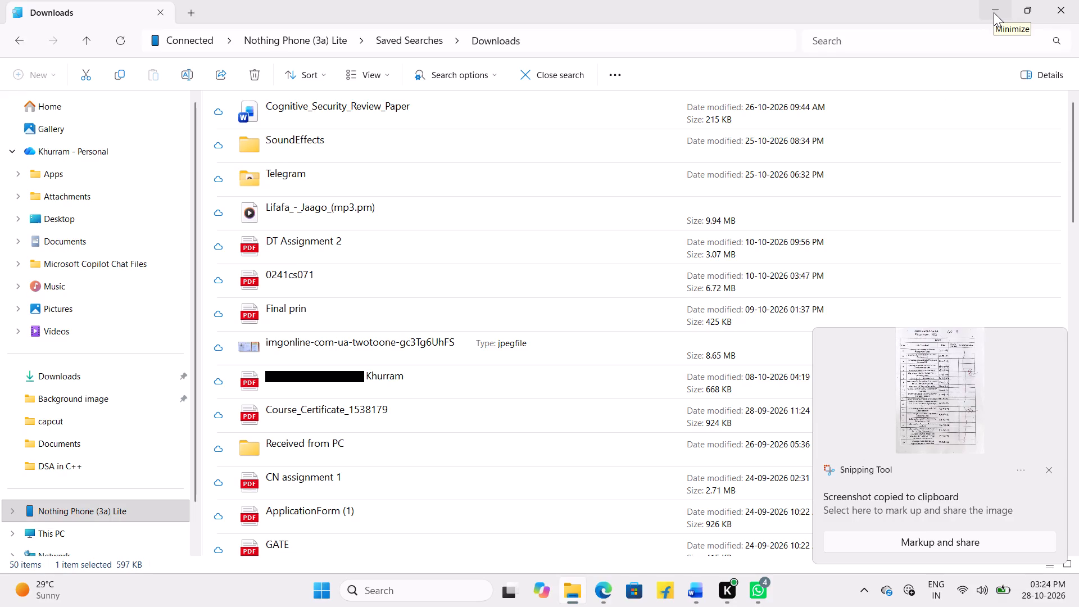
{"action": "left_click", "coordinate": [994, 12]}
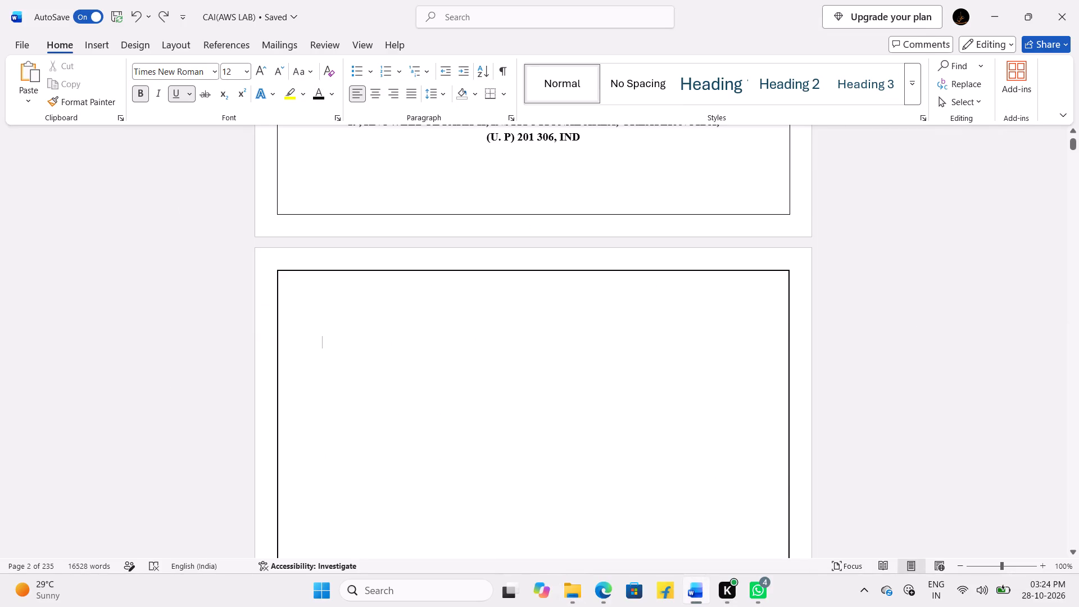
{"action": "key", "text": "ctrl+v"}
{"action": "scroll", "coordinate": [514, 319], "scroll_direction": "up", "scroll_amount": 2}
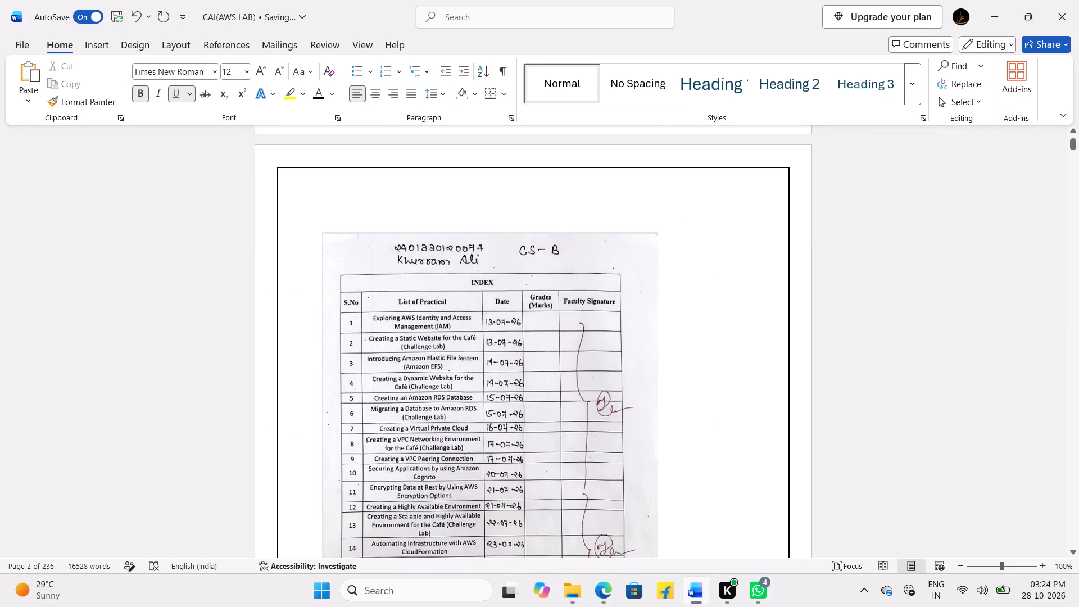
Enlarge the pasted index picture until it nearly spans the bordered page, and try to shift it towards the upper left.
{"action": "left_click", "coordinate": [486, 350]}
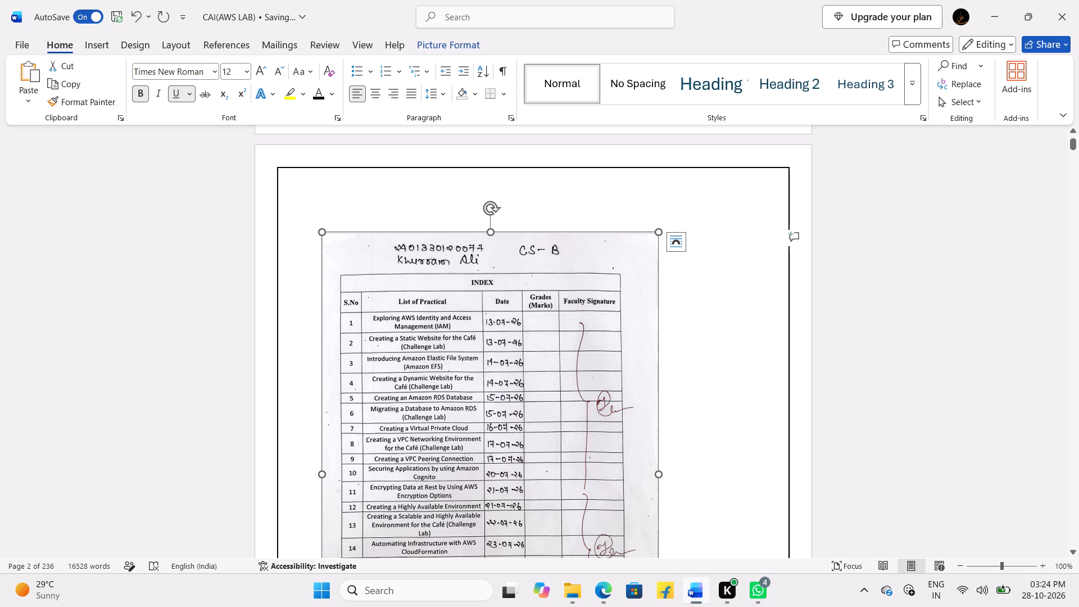
{"action": "left_click_drag", "start_coordinate": [541, 231], "coordinate": [541, 230]}
{"action": "left_click_drag", "start_coordinate": [541, 230], "coordinate": [596, 209]}
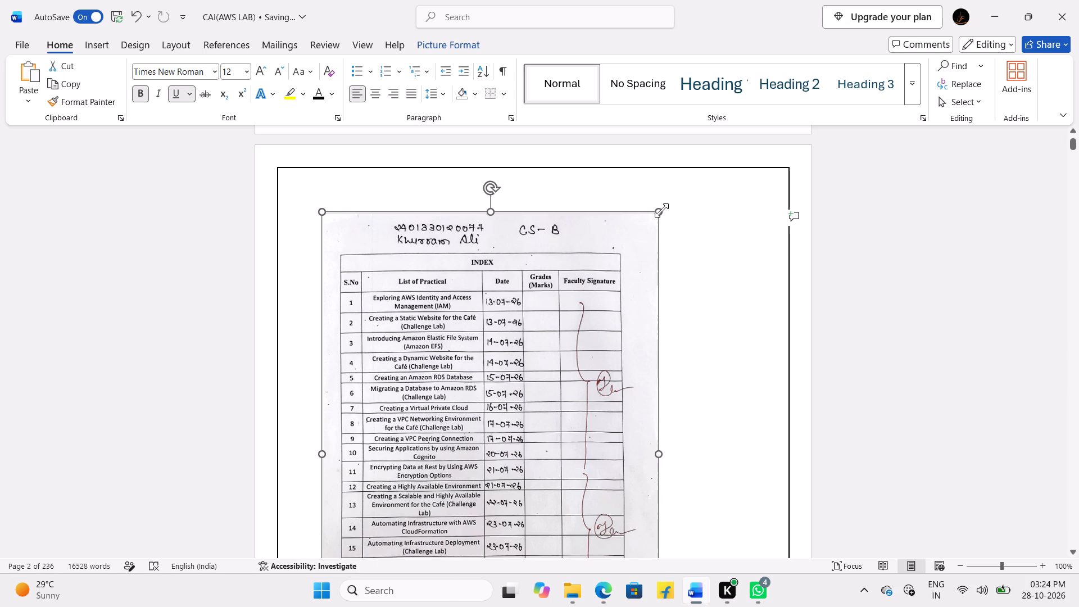
{"action": "left_click_drag", "start_coordinate": [660, 209], "coordinate": [745, 211]}
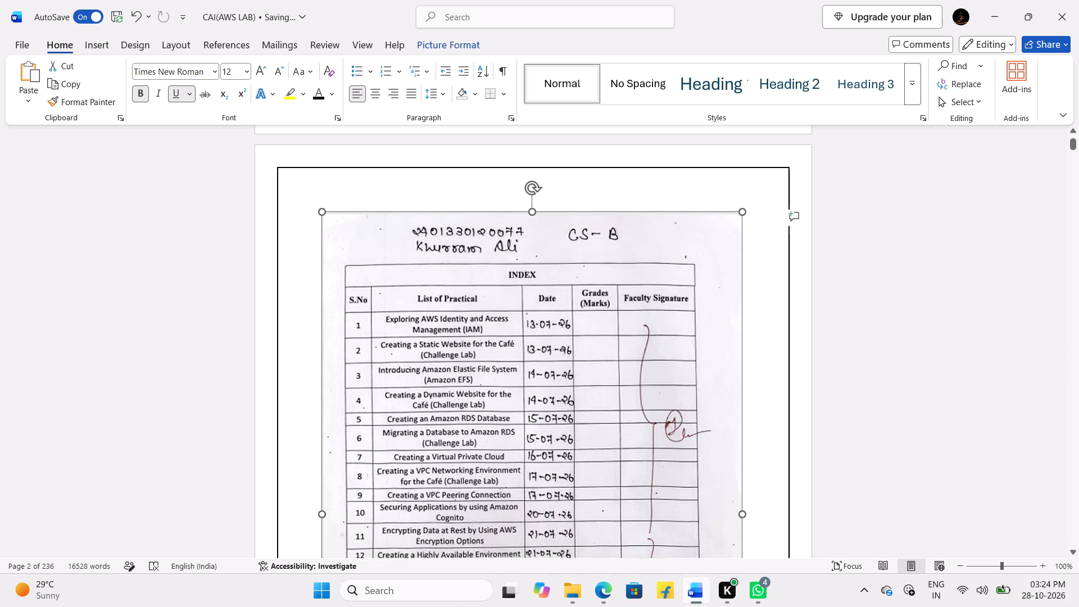
{"action": "left_click_drag", "start_coordinate": [745, 211], "coordinate": [767, 201]}
{"action": "left_click_drag", "start_coordinate": [545, 213], "coordinate": [544, 201]}
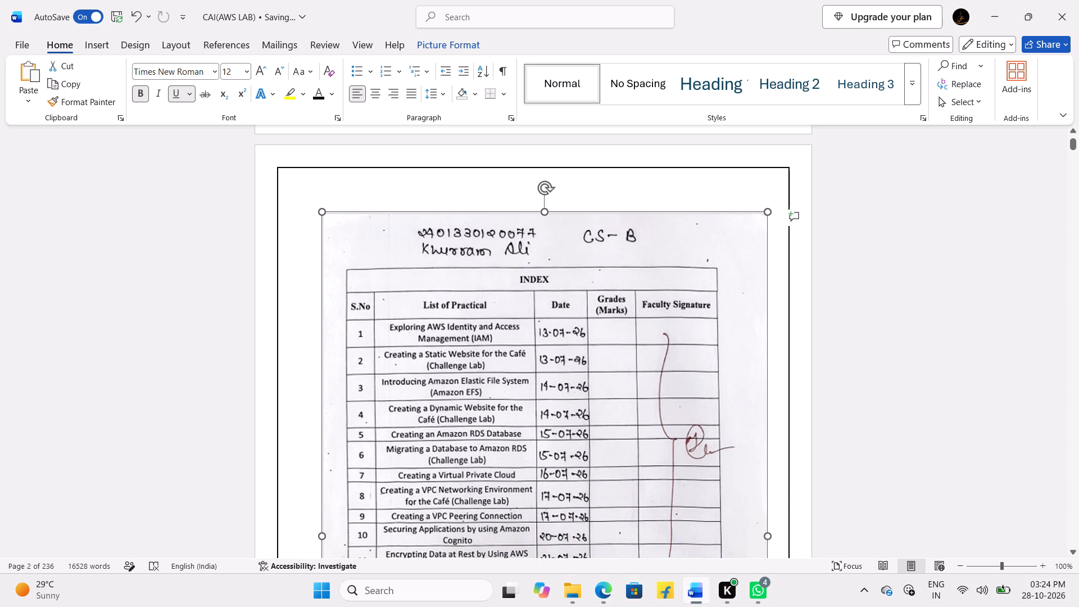
{"action": "left_click_drag", "start_coordinate": [544, 201], "coordinate": [544, 191]}
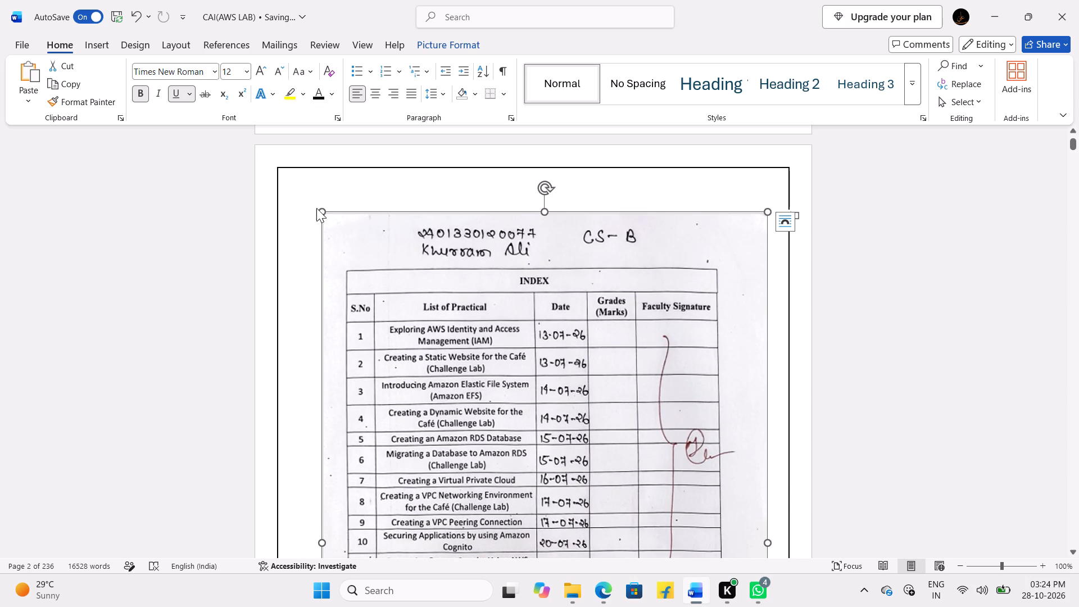
{"action": "left_click_drag", "start_coordinate": [324, 214], "coordinate": [313, 198]}
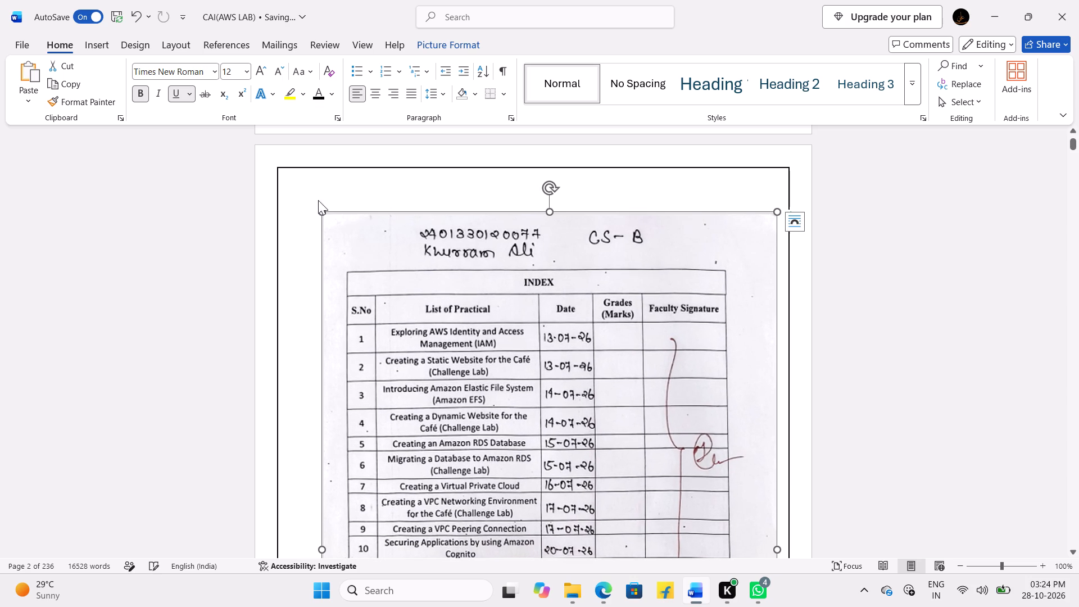
{"action": "left_click_drag", "start_coordinate": [473, 286], "coordinate": [418, 275]}
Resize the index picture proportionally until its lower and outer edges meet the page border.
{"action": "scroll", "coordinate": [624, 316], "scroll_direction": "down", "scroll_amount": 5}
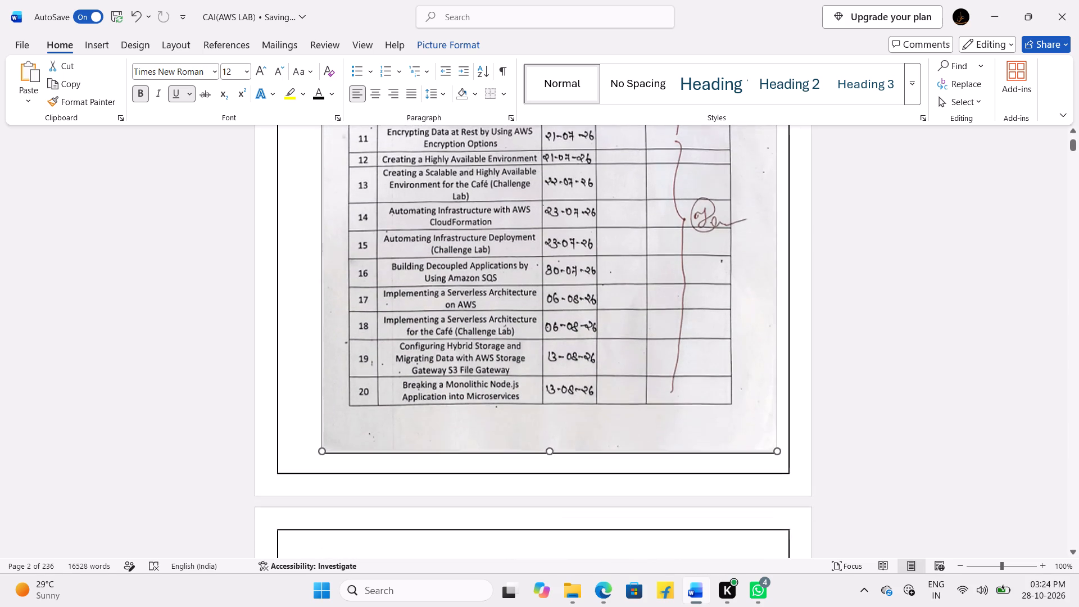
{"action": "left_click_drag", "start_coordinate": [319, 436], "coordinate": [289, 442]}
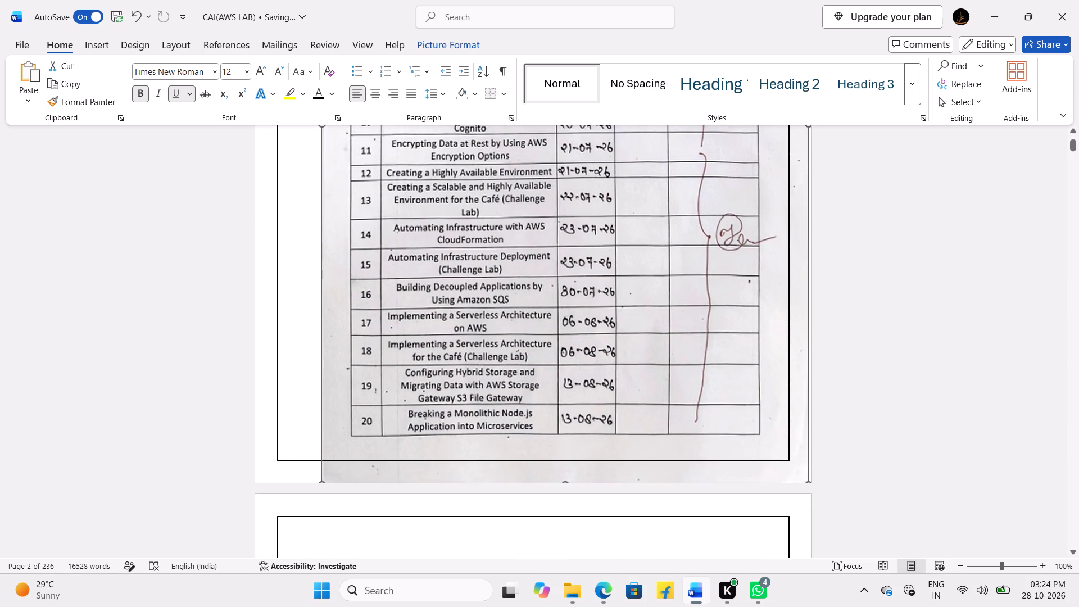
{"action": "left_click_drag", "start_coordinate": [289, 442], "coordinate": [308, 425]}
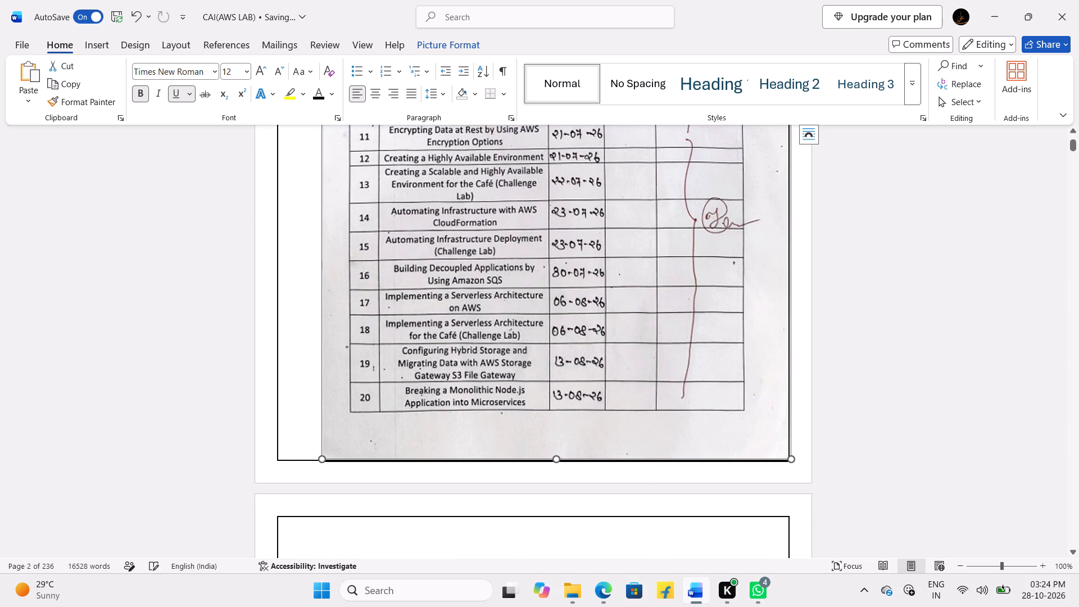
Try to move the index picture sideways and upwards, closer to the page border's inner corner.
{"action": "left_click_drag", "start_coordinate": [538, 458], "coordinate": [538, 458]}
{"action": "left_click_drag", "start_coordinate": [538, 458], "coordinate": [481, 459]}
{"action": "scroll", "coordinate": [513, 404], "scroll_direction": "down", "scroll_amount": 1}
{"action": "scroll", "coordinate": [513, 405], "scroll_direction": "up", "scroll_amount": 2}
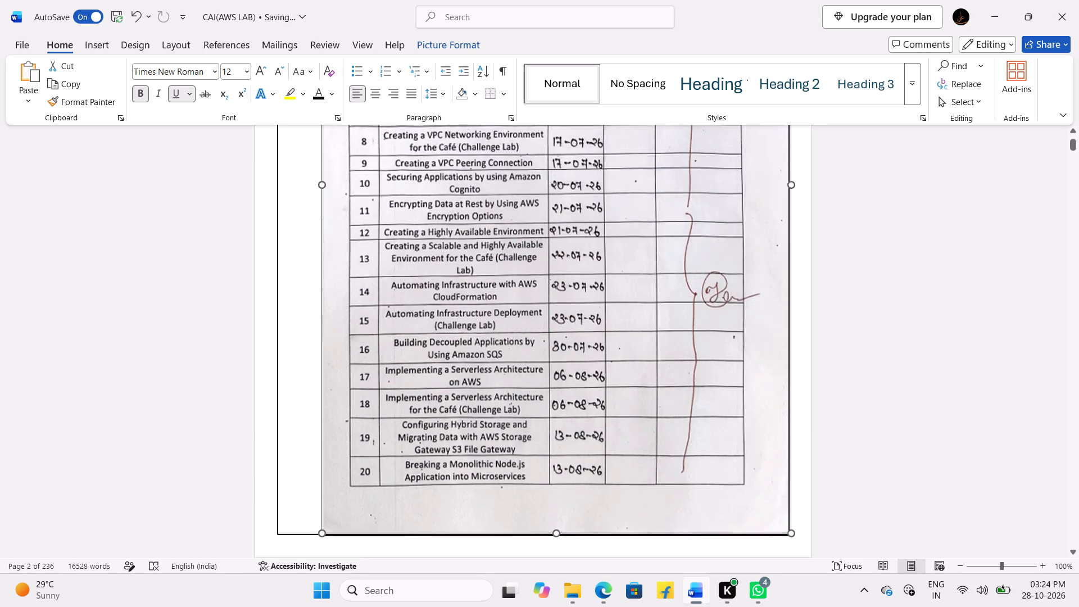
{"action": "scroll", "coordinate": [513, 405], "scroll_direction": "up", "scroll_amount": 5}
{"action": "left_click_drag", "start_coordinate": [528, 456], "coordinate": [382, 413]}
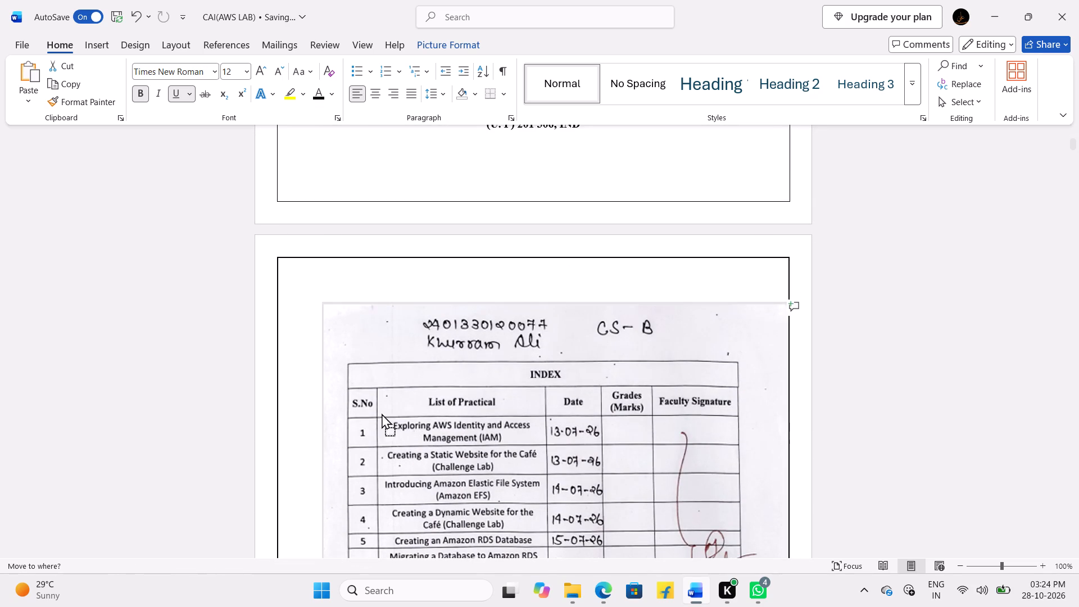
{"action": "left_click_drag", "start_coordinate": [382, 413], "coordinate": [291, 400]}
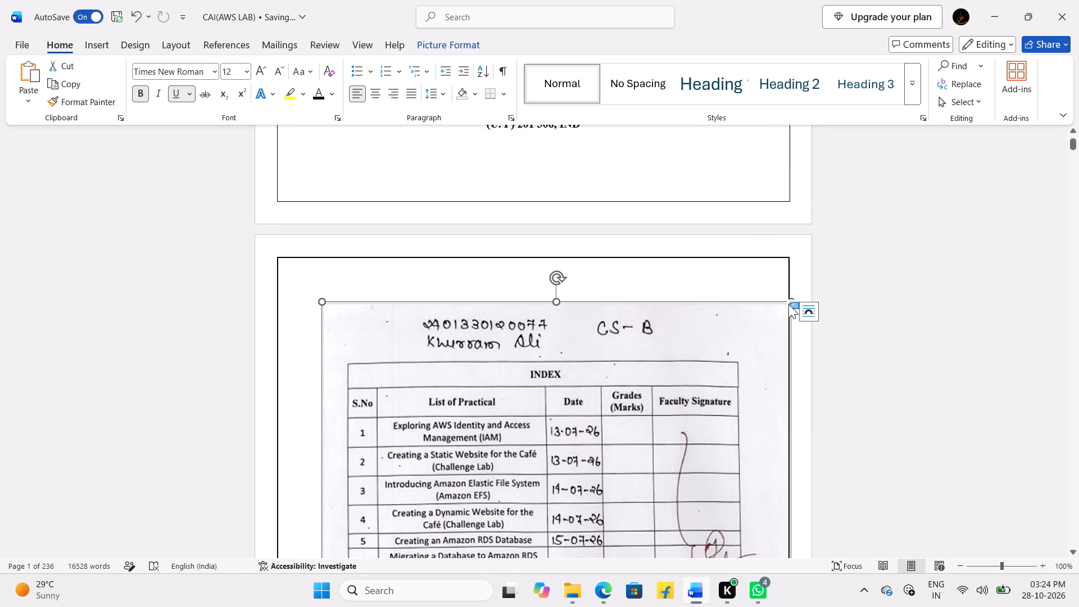
Shrink the index picture proportionally so clear space remains between it and the page border below and beside it.
{"action": "scroll", "coordinate": [669, 413], "scroll_direction": "down", "scroll_amount": 5}
{"action": "scroll", "coordinate": [726, 430], "scroll_direction": "down", "scroll_amount": 1}
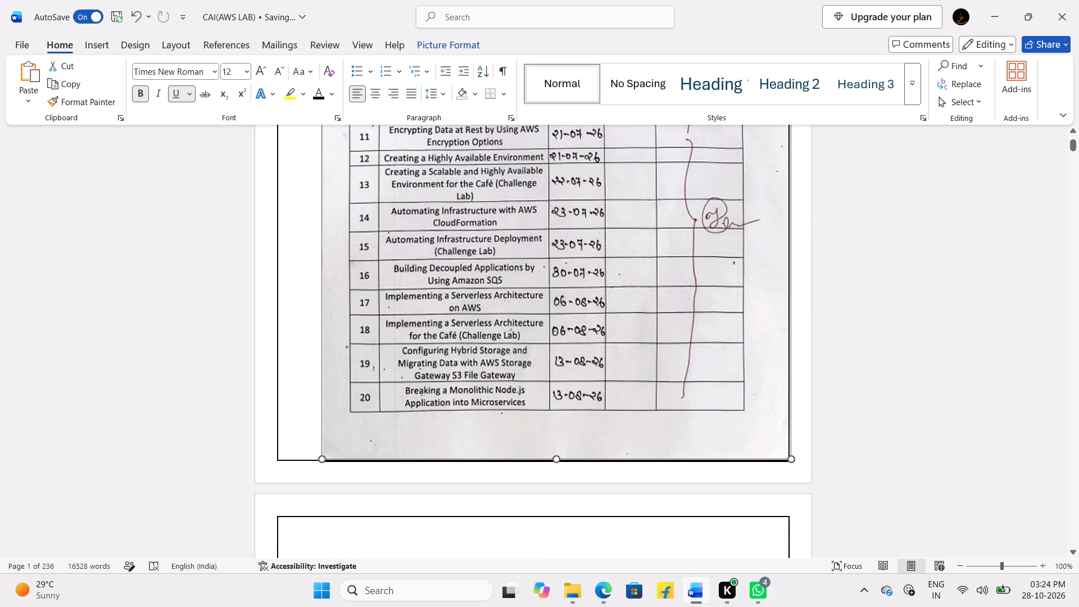
{"action": "left_click_drag", "start_coordinate": [790, 459], "coordinate": [761, 408]}
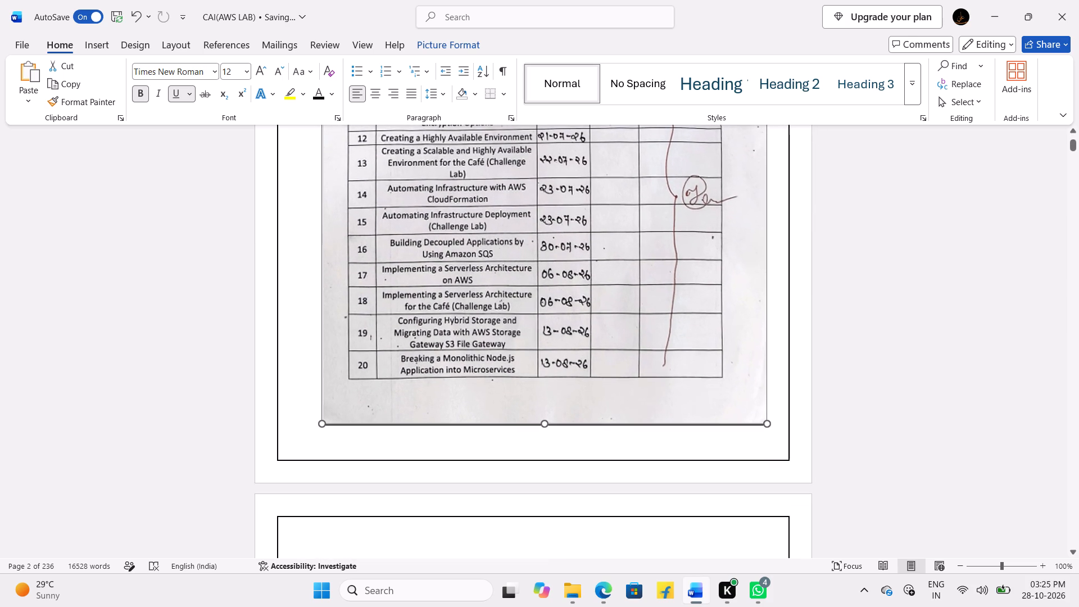
{"action": "left_click_drag", "start_coordinate": [761, 408], "coordinate": [714, 409]}
{"action": "scroll", "coordinate": [655, 385], "scroll_direction": "up", "scroll_amount": 1}
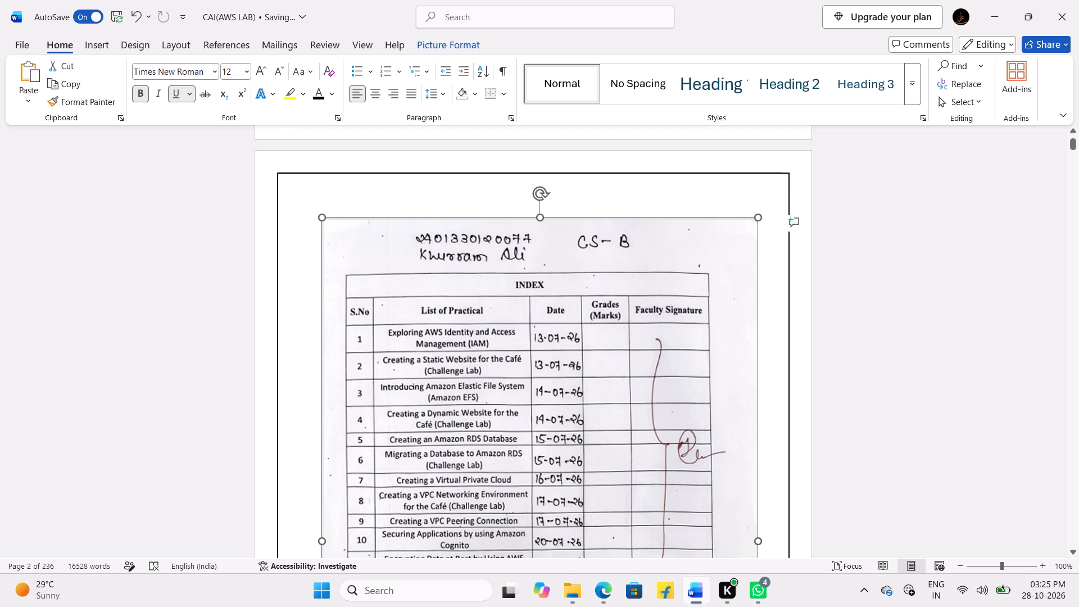
{"action": "scroll", "coordinate": [582, 337], "scroll_direction": "down", "scroll_amount": 5}
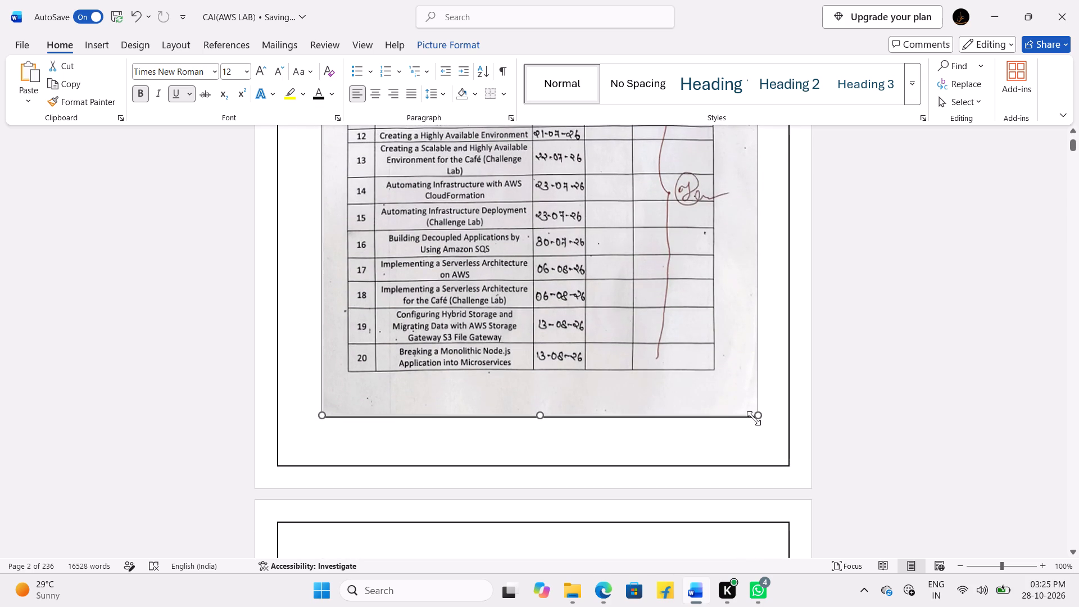
{"action": "left_click_drag", "start_coordinate": [756, 416], "coordinate": [743, 410]}
{"action": "left_click_drag", "start_coordinate": [601, 386], "coordinate": [555, 386]}
{"action": "left_click", "coordinate": [891, 354]}
Select the index picture and open a new comment on it.
{"action": "scroll", "coordinate": [872, 372], "scroll_direction": "down", "scroll_amount": 2}
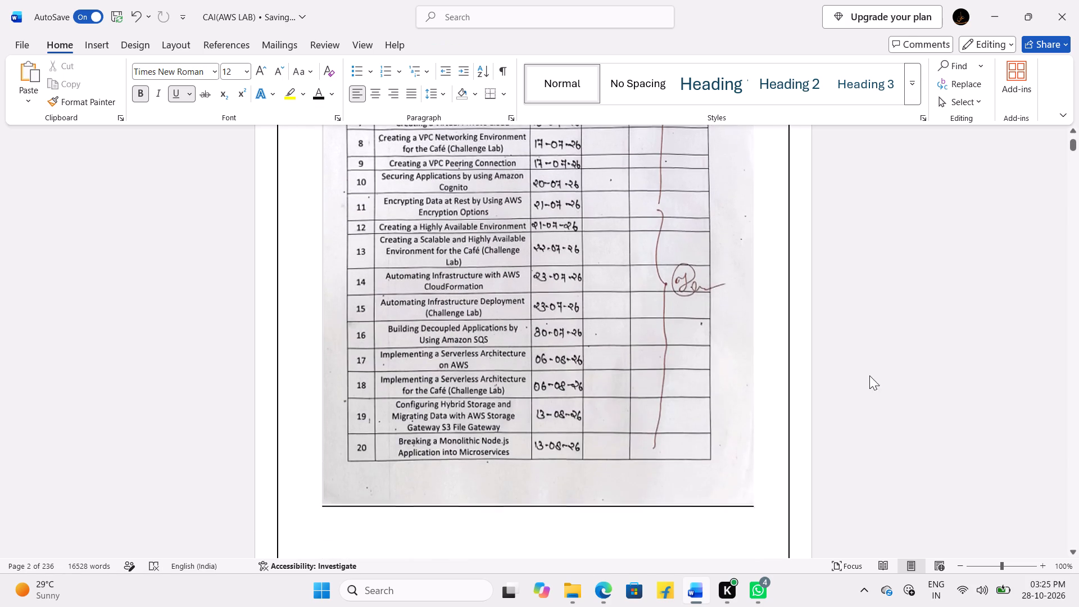
{"action": "scroll", "coordinate": [831, 390], "scroll_direction": "down", "scroll_amount": 2}
{"action": "scroll", "coordinate": [651, 346], "scroll_direction": "up", "scroll_amount": 3}
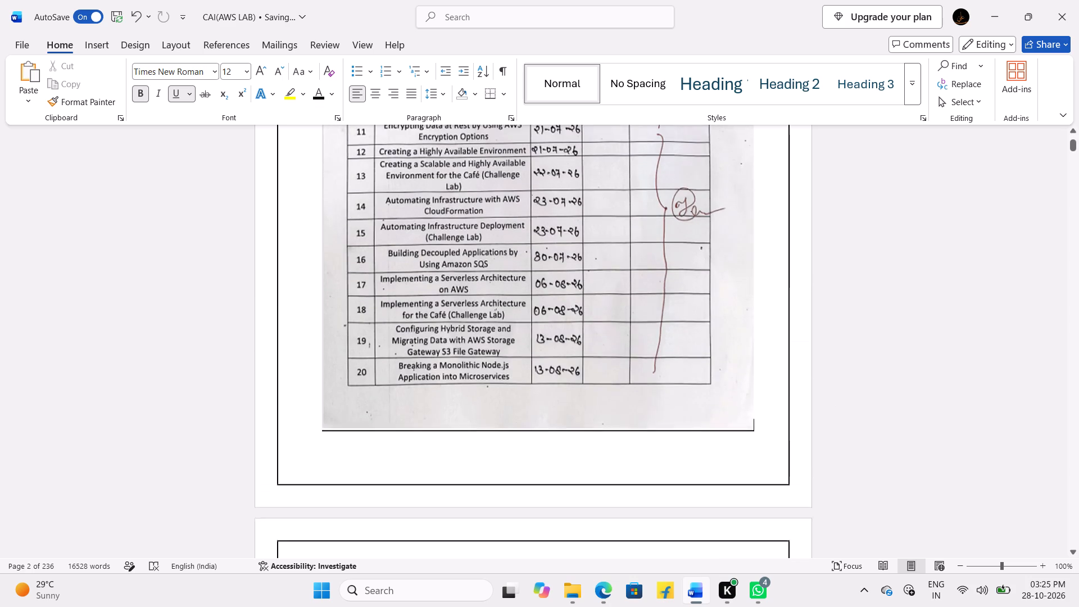
{"action": "scroll", "coordinate": [651, 346], "scroll_direction": "up", "scroll_amount": 5}
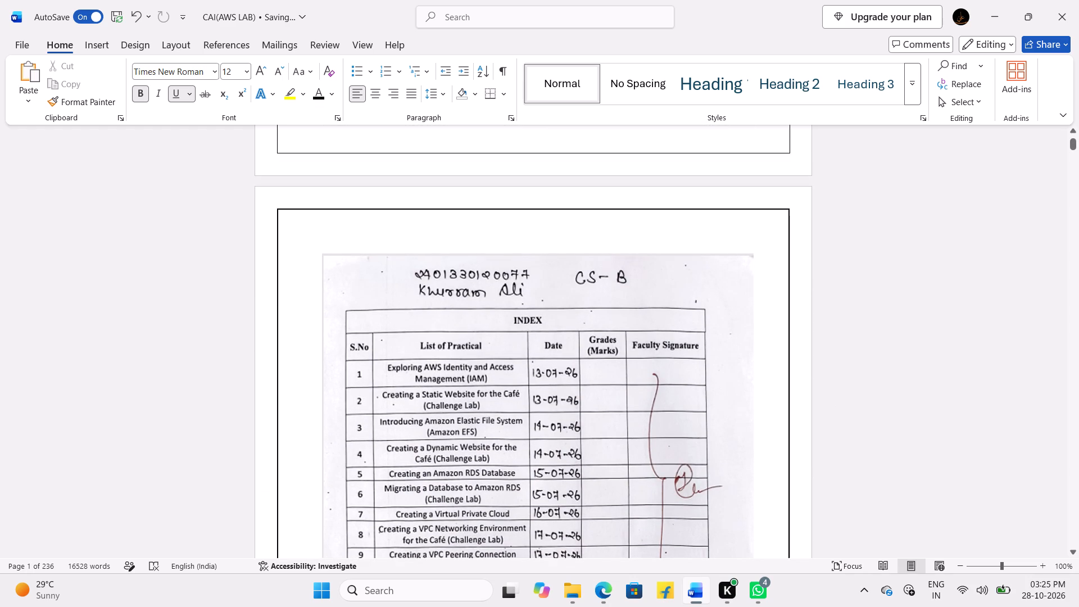
{"action": "left_click", "coordinate": [359, 261]}
{"action": "left_click", "coordinate": [324, 253]}
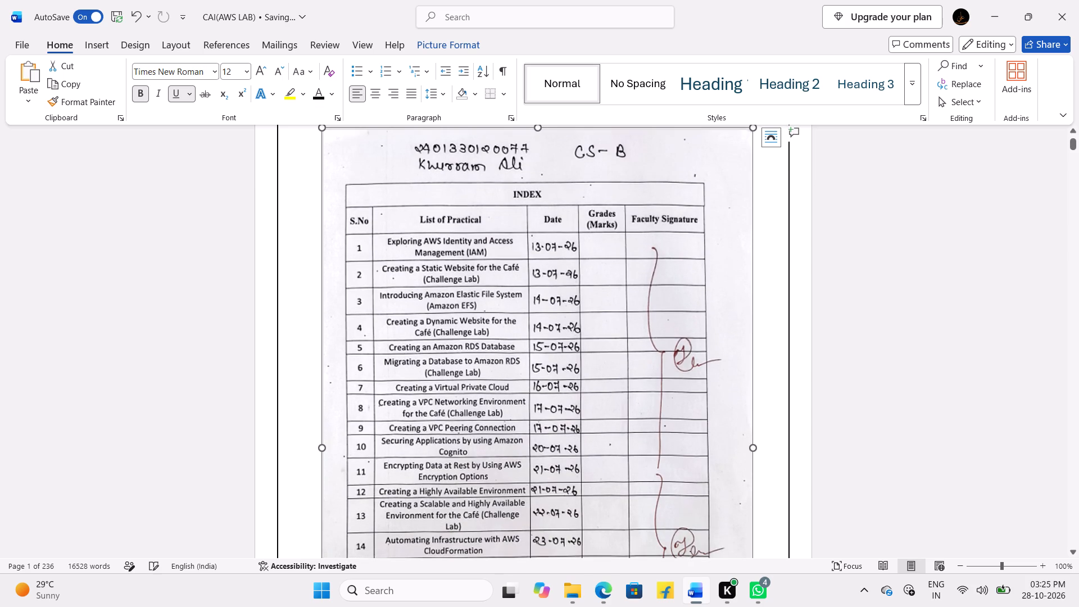
{"action": "left_click", "coordinate": [795, 132]}
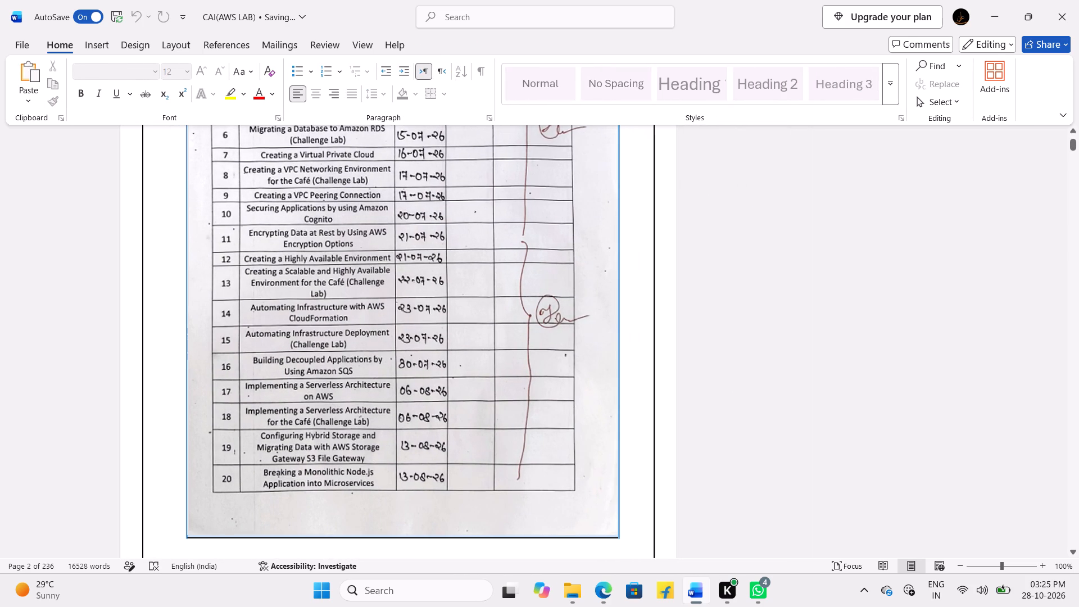
Zoom out to 80% and examine how the index picture fits within its bordered page.
{"action": "scroll", "coordinate": [436, 300], "scroll_direction": "up", "scroll_amount": 2}
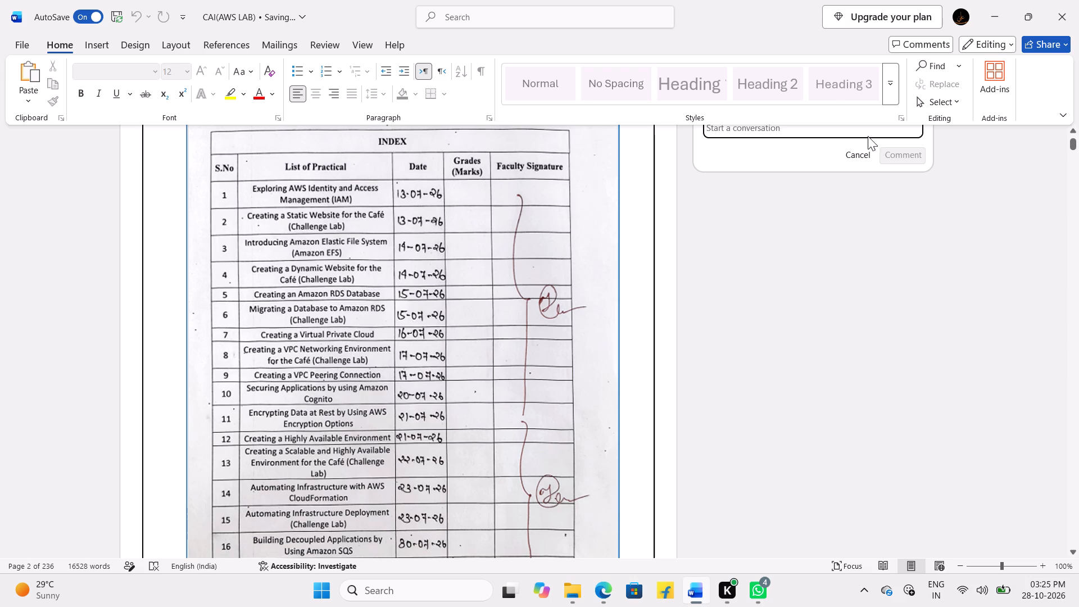
{"action": "scroll", "coordinate": [527, 302], "scroll_direction": "right", "scroll_amount": 1}
{"action": "scroll", "coordinate": [751, 284], "scroll_direction": "up", "scroll_amount": 2}
{"action": "scroll", "coordinate": [507, 318], "scroll_direction": "down", "scroll_amount": 4}
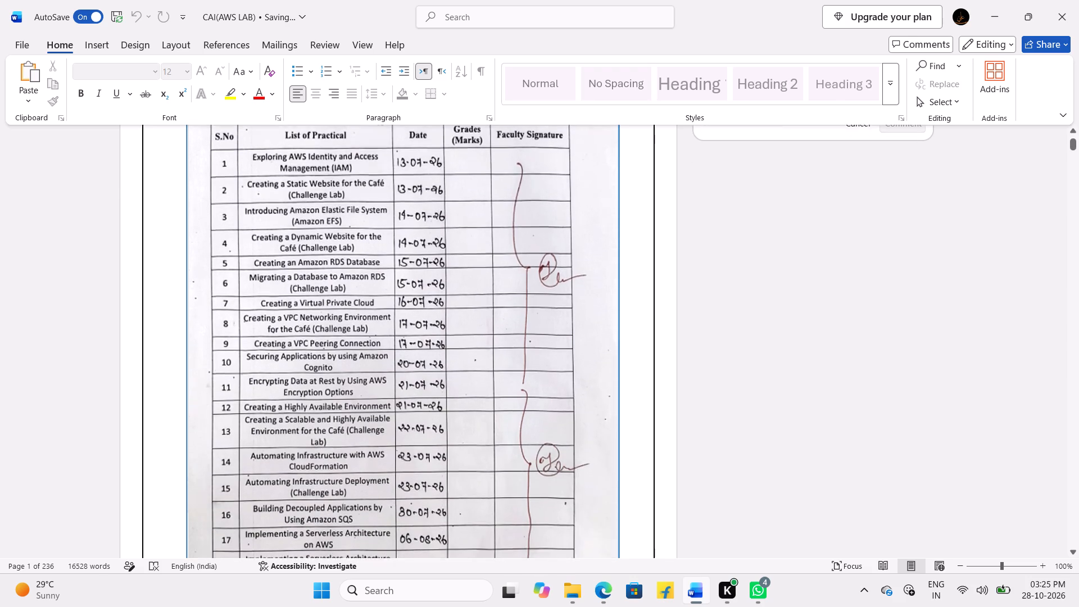
{"action": "scroll", "coordinate": [507, 319], "scroll_direction": "down", "scroll_amount": 2}
{"action": "scroll", "coordinate": [507, 321], "scroll_direction": "up", "scroll_amount": 2}
{"action": "scroll", "coordinate": [507, 321], "scroll_direction": "right", "scroll_amount": 1}
{"action": "scroll", "coordinate": [507, 321], "scroll_direction": "up", "scroll_amount": 1, "text": "ctrl"}
{"action": "scroll", "coordinate": [507, 321], "scroll_direction": "down", "scroll_amount": 3, "text": "ctrl"}
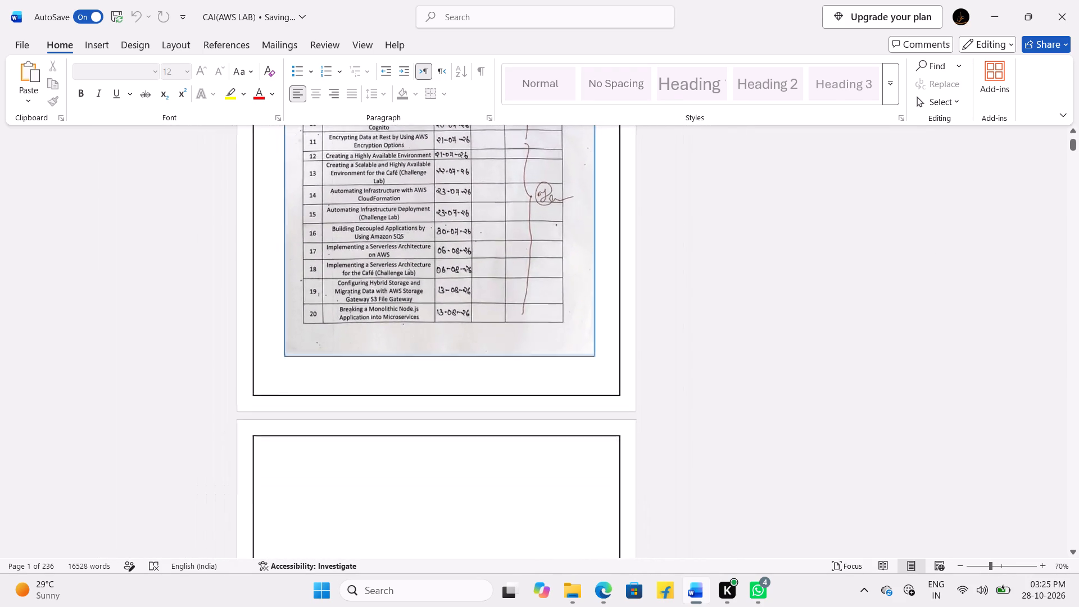
{"action": "scroll", "coordinate": [507, 321], "scroll_direction": "down", "scroll_amount": 1, "text": "ctrl"}
{"action": "scroll", "coordinate": [507, 321], "scroll_direction": "up", "scroll_amount": 1, "text": "ctrl"}
{"action": "scroll", "coordinate": [507, 321], "scroll_direction": "down", "scroll_amount": 1, "text": "ctrl"}
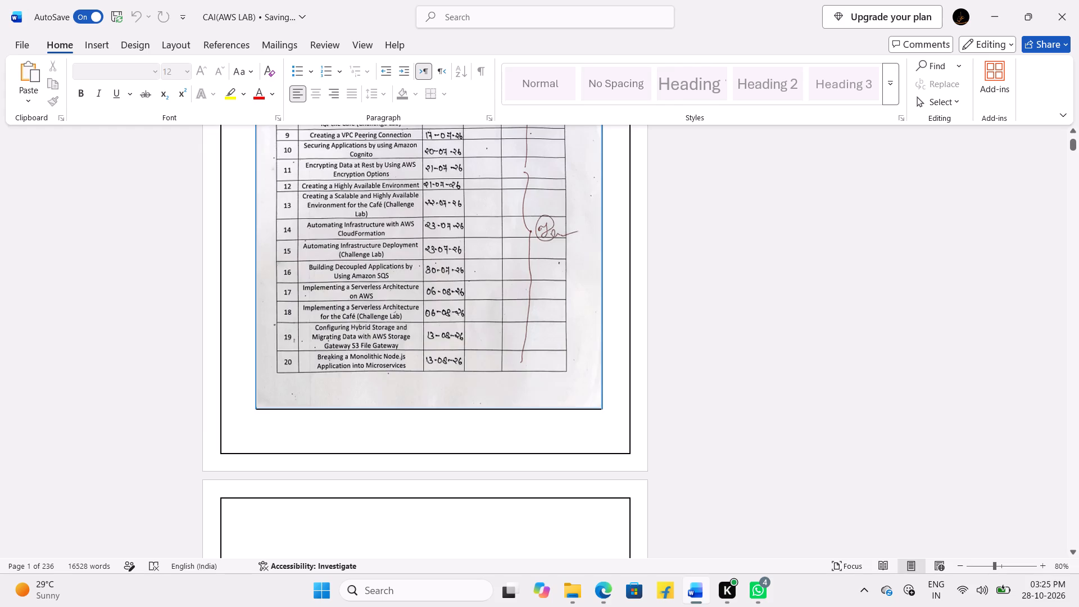
Delete the run of blank lines above the LAB 1 heading to pull the lab text up the page.
{"action": "scroll", "coordinate": [498, 342], "scroll_direction": "down", "scroll_amount": 1, "text": "ctrl"}
{"action": "scroll", "coordinate": [492, 356], "scroll_direction": "down", "scroll_amount": 9}
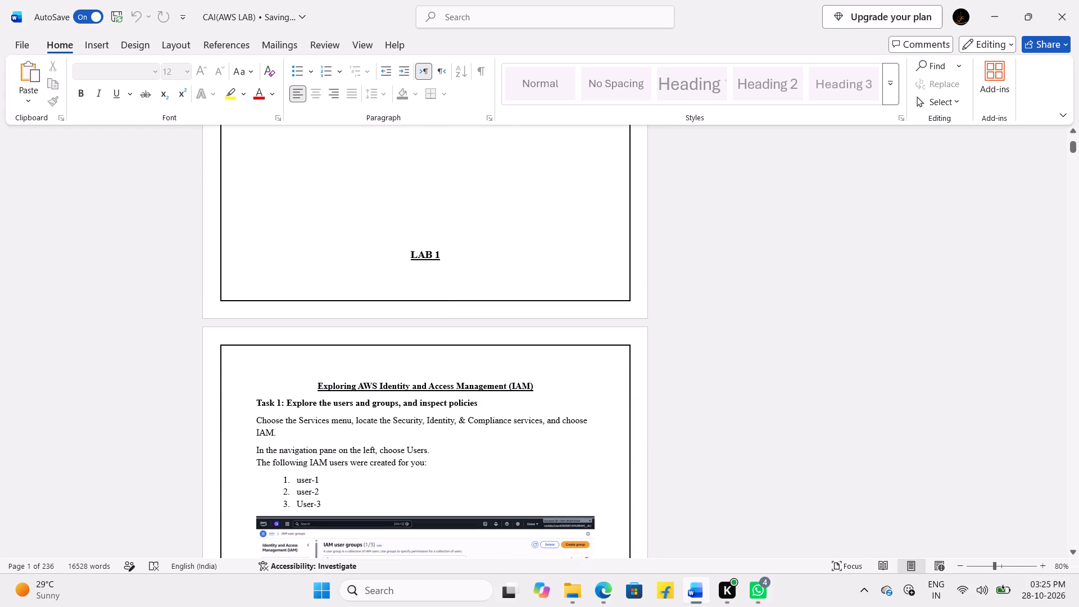
{"action": "left_click", "coordinate": [426, 219]}
{"action": "key", "text": "BackSpace"}
{"action": "key", "text": "BackSpace"}
{"action": "key", "text": "BackSpace"}
{"action": "key", "text": "BackSpace"}
{"action": "key", "text": "BackSpace"}
{"action": "key", "text": "BackSpace"}
{"action": "key", "text": "BackSpace"}
{"action": "key", "text": "BackSpace"}
{"action": "key", "text": "BackSpace"}
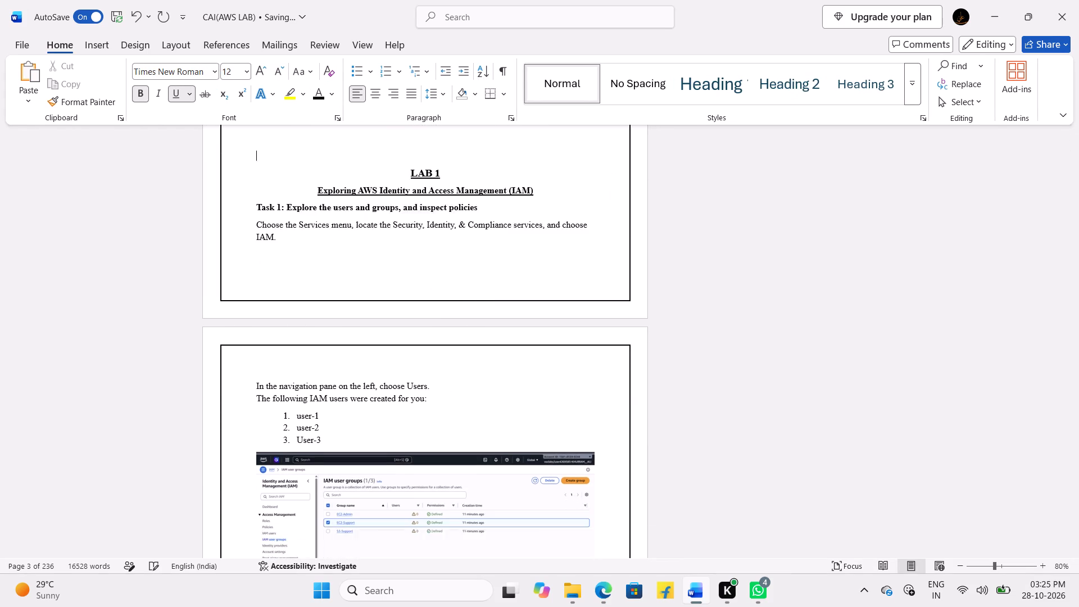
{"action": "key", "text": "BackSpace"}
{"action": "key", "text": "BackSpace"}
{"action": "key", "text": "BackSpace"}
{"action": "key", "text": "BackSpace"}
{"action": "key", "text": "BackSpace"}
{"action": "key", "text": "BackSpace"}
{"action": "key", "text": "BackSpace"}
{"action": "key", "text": "BackSpace"}
{"action": "key", "text": "BackSpace"}
{"action": "key", "text": "BackSpace"}
{"action": "key", "text": "BackSpace"}
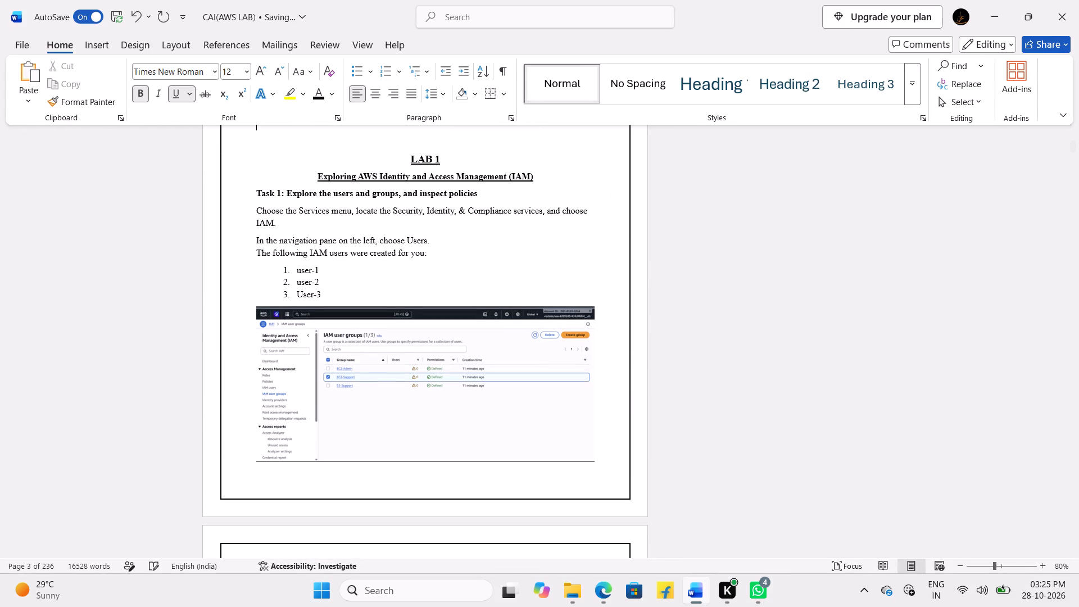
{"action": "key", "text": "BackSpace"}
{"action": "key", "text": "BackSpace"}
{"action": "key", "text": "BackSpace"}
Delete the remaining blank lines above LAB 1, working back until the index picture is reached.
{"action": "scroll", "coordinate": [426, 219], "scroll_direction": "up", "scroll_amount": 2}
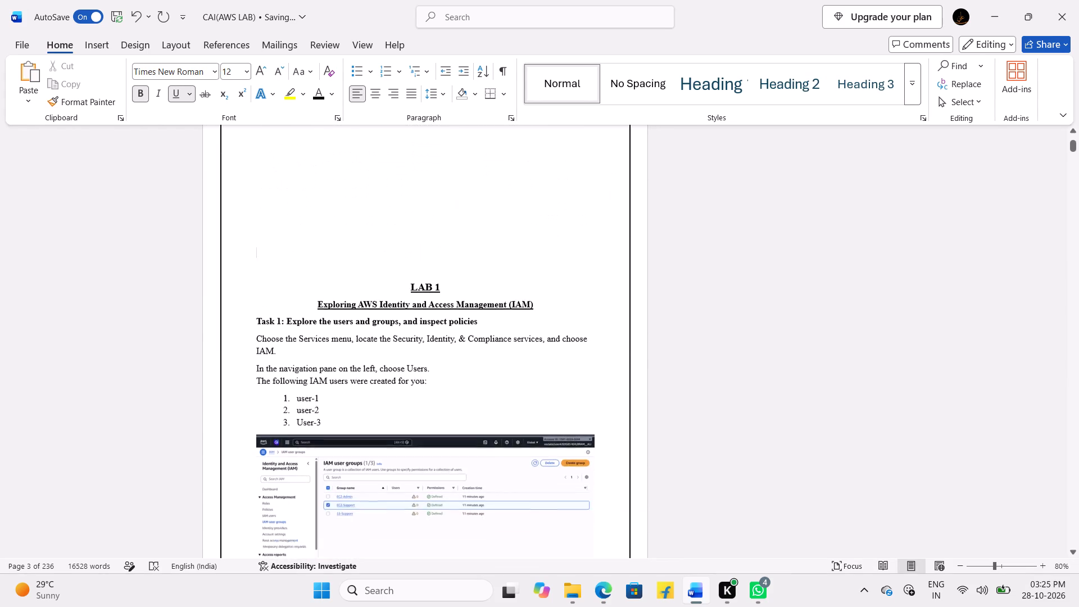
{"action": "left_click", "coordinate": [389, 291]}
{"action": "left_click", "coordinate": [392, 314]}
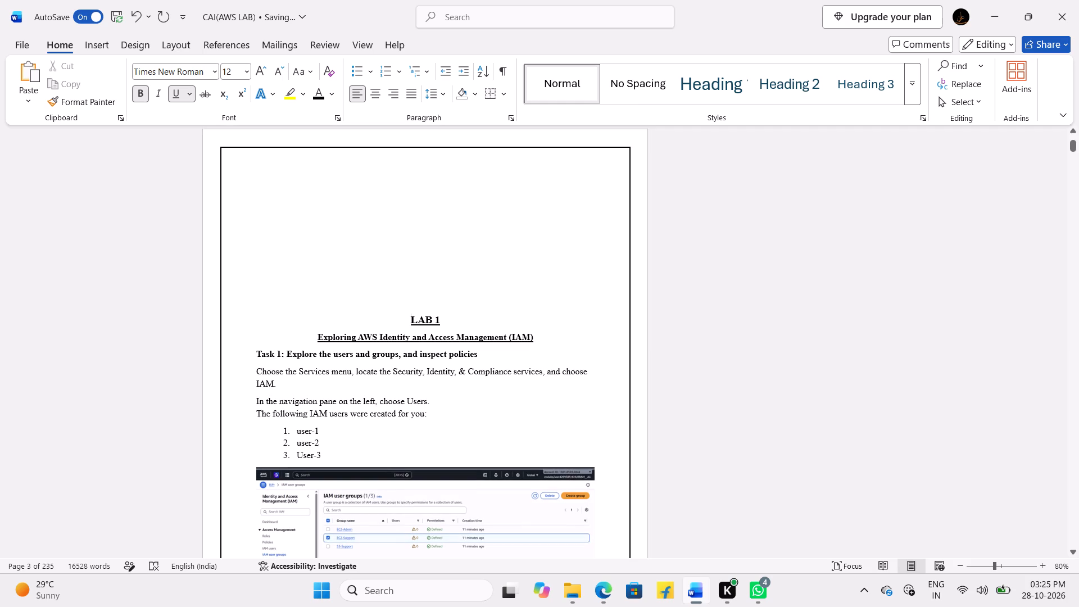
{"action": "left_click", "coordinate": [294, 287]}
{"action": "key", "text": "BackSpace"}
{"action": "key", "text": "BackSpace"}
{"action": "key", "text": "BackSpace"}
{"action": "key", "text": "BackSpace"}
{"action": "key", "text": "BackSpace"}
{"action": "key", "text": "BackSpace"}
{"action": "key", "text": "BackSpace"}
{"action": "key", "text": "BackSpace"}
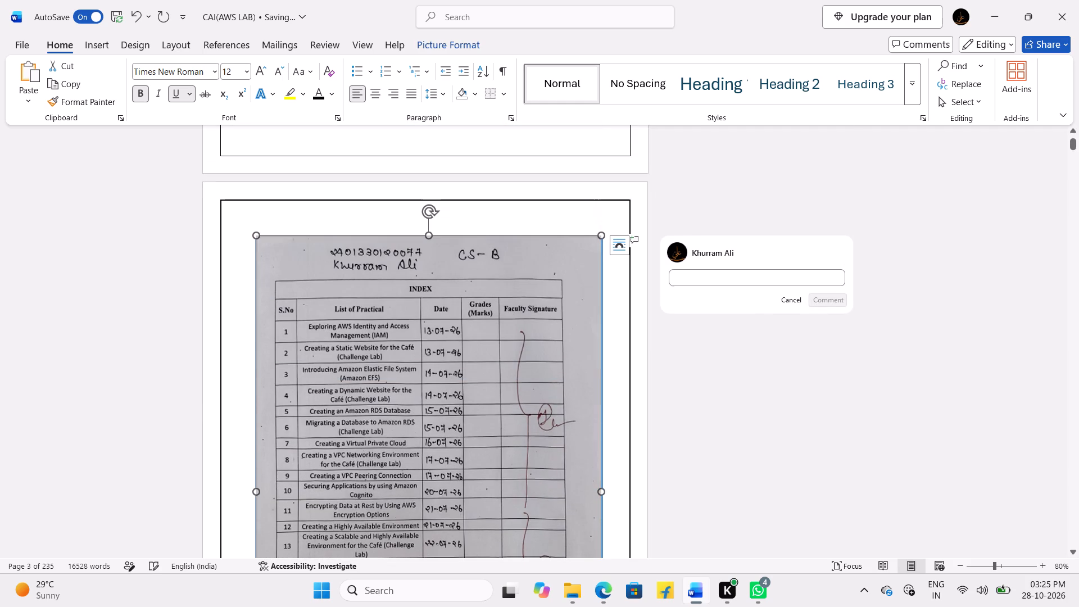
Undo the last deletion, and remove the leftover blank line above LAB 1 so the heading starts its page.
{"action": "key", "text": "ctrl+z"}
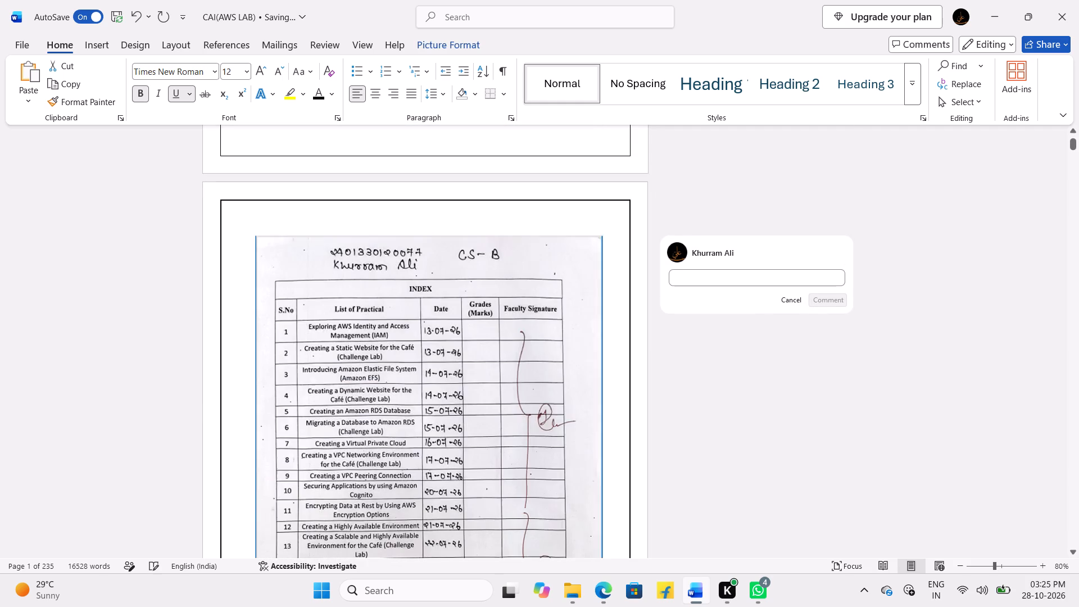
{"action": "scroll", "coordinate": [303, 305], "scroll_direction": "down", "scroll_amount": 3}
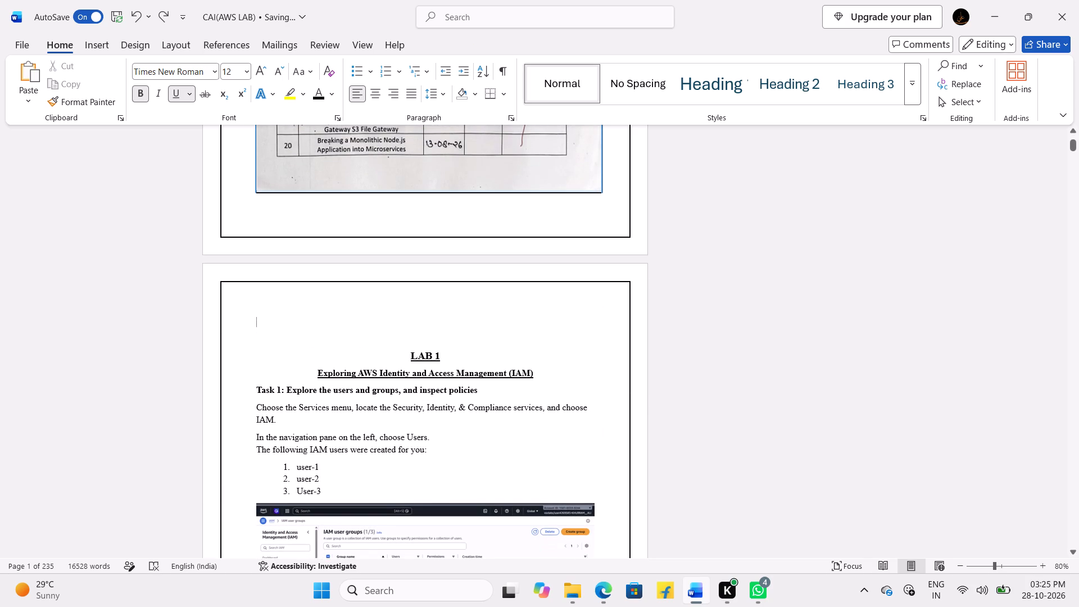
{"action": "left_click", "coordinate": [327, 329]}
{"action": "left_click", "coordinate": [358, 334]}
{"action": "key", "text": "BackSpace"}
{"action": "left_click", "coordinate": [334, 321]}
{"action": "left_click", "coordinate": [362, 324]}
{"action": "key", "text": "BackSpace"}
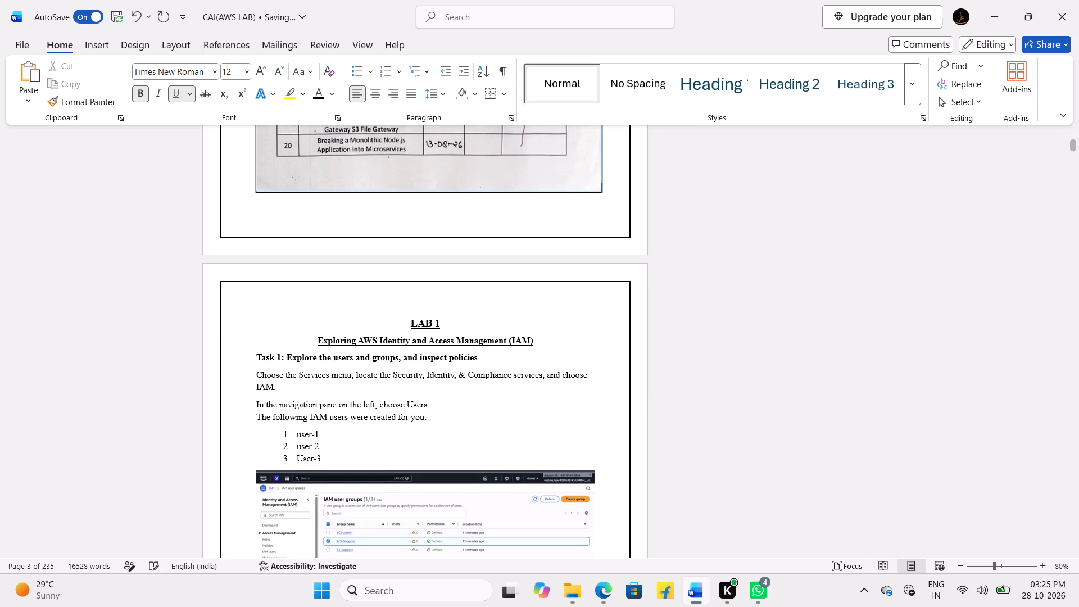
Stretch the index picture vertically from its top edge to make it slightly taller.
{"action": "scroll", "coordinate": [438, 304], "scroll_direction": "up", "scroll_amount": 6}
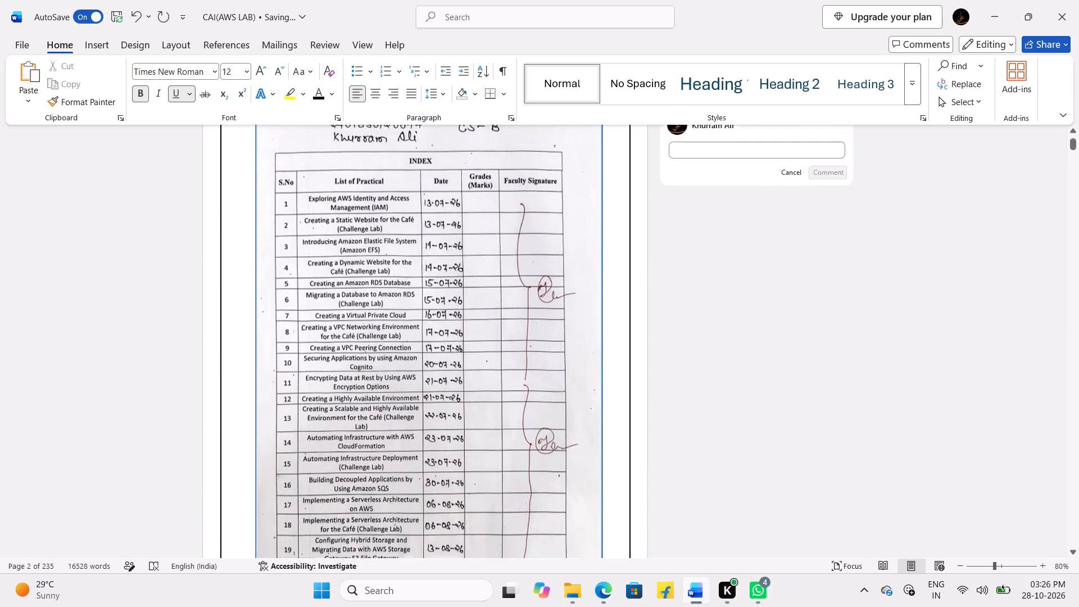
{"action": "scroll", "coordinate": [433, 295], "scroll_direction": "up", "scroll_amount": 2}
{"action": "left_click", "coordinate": [432, 303]}
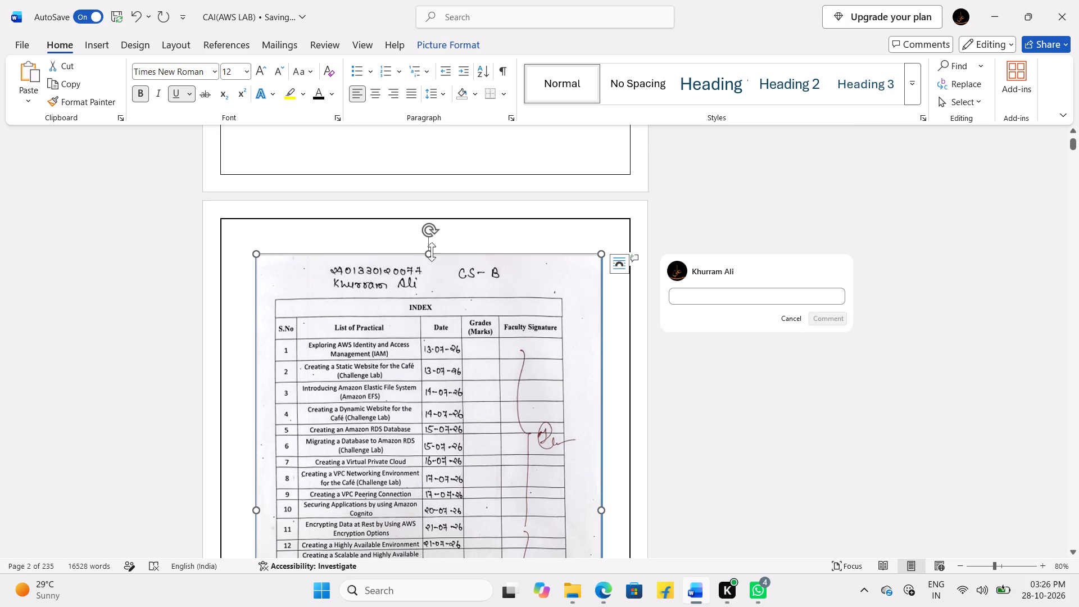
{"action": "left_click_drag", "start_coordinate": [430, 252], "coordinate": [428, 234]}
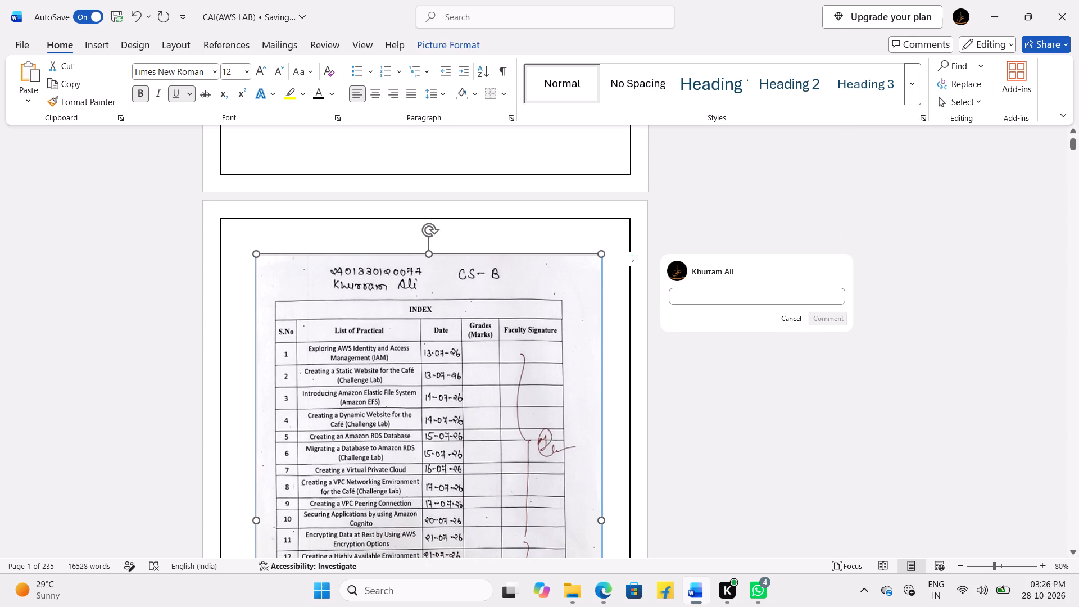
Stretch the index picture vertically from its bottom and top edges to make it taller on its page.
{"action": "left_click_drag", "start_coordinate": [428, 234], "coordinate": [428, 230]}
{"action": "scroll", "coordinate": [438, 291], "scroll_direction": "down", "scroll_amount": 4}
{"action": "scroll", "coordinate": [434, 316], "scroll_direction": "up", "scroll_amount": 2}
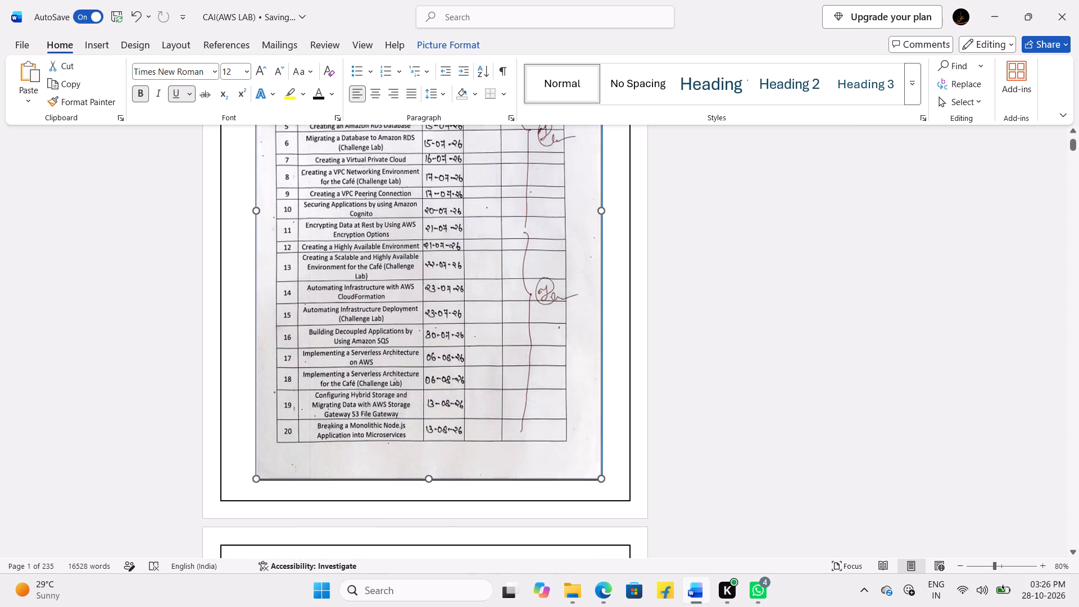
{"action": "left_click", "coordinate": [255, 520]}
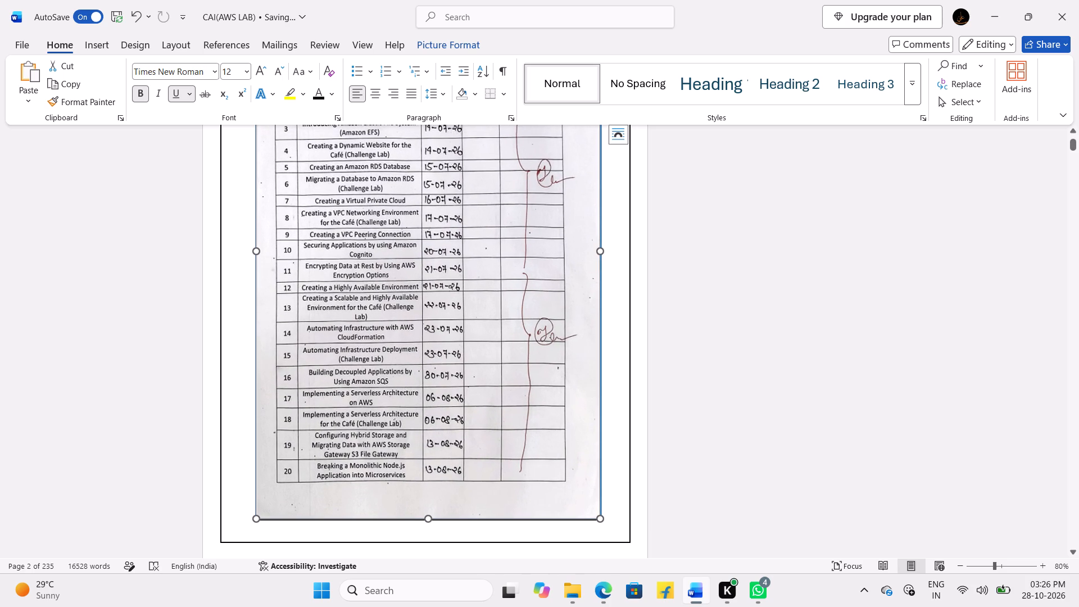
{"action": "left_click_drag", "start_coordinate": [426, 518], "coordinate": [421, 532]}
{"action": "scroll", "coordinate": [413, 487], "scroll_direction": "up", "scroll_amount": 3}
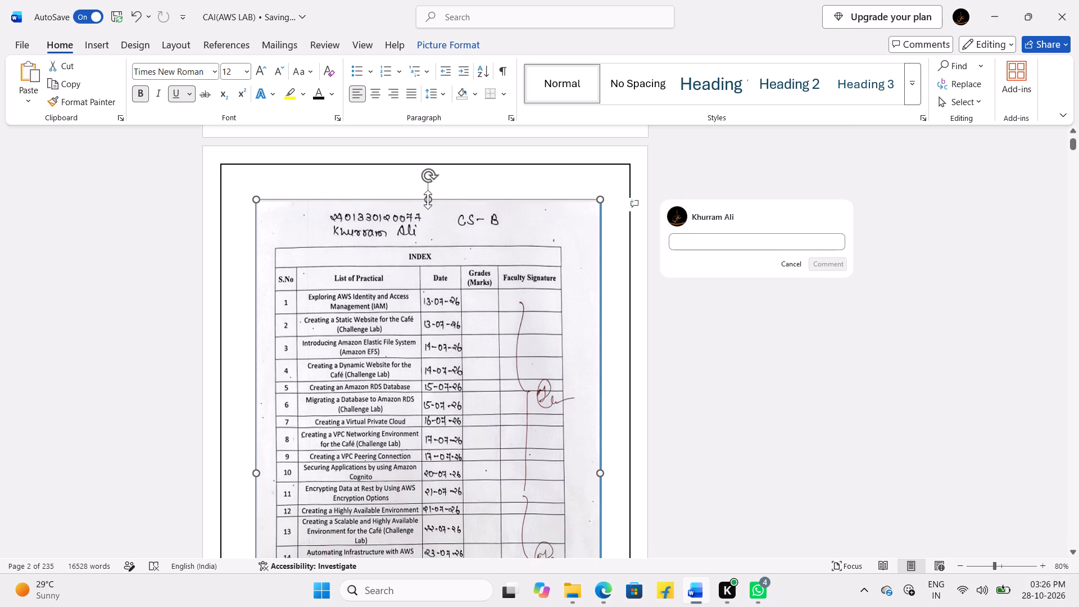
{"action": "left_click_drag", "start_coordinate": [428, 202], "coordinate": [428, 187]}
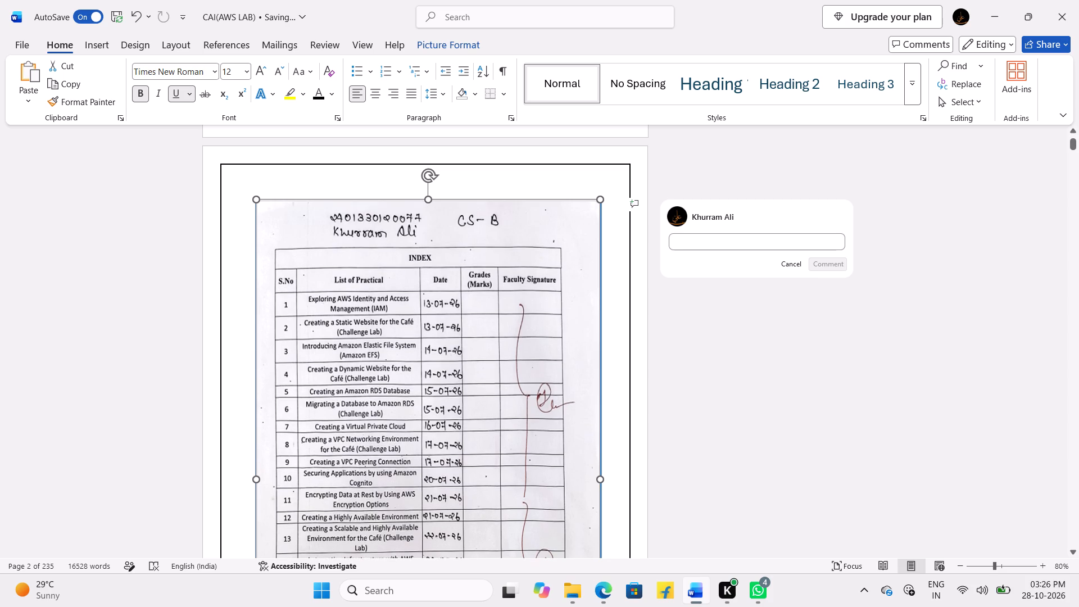
Shorten the index picture vertically from its top edge to leave free space below it on the page.
{"action": "left_click_drag", "start_coordinate": [428, 187], "coordinate": [428, 252]}
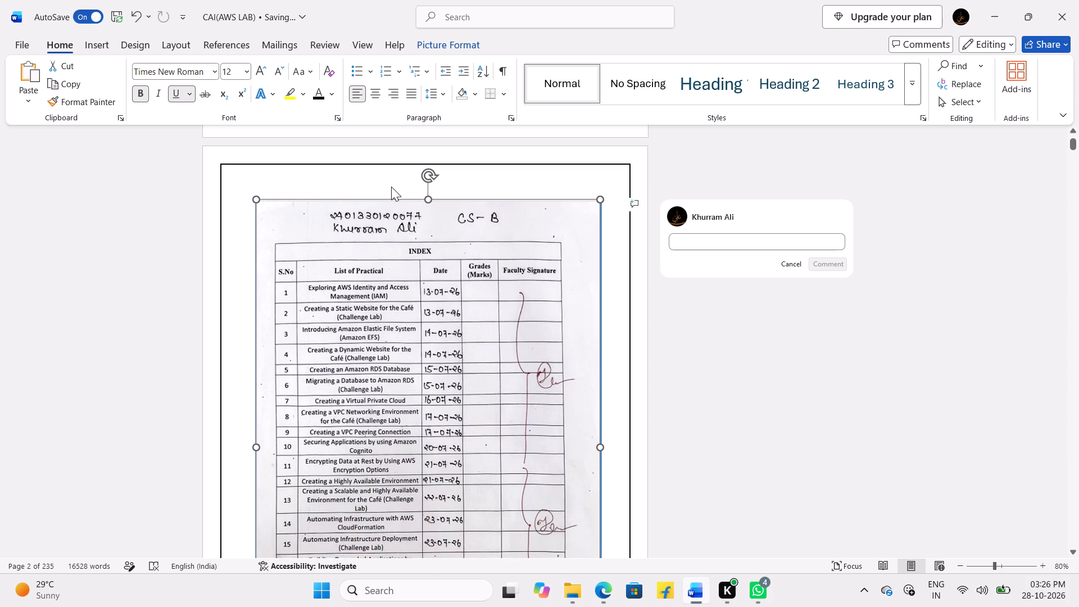
{"action": "left_click_drag", "start_coordinate": [395, 200], "coordinate": [396, 183]}
{"action": "scroll", "coordinate": [415, 269], "scroll_direction": "down", "scroll_amount": 1}
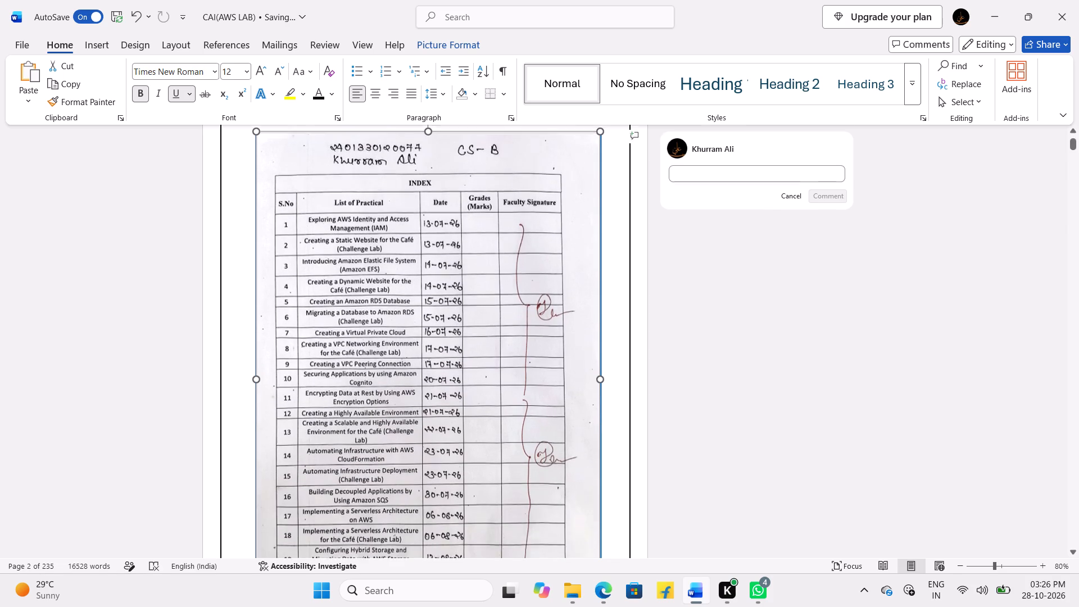
{"action": "scroll", "coordinate": [412, 278], "scroll_direction": "down", "scroll_amount": 1}
{"action": "scroll", "coordinate": [786, 191], "scroll_direction": "up", "scroll_amount": 1}
Discard the empty comment draft attached to the index picture.
{"action": "left_click", "coordinate": [795, 192]}
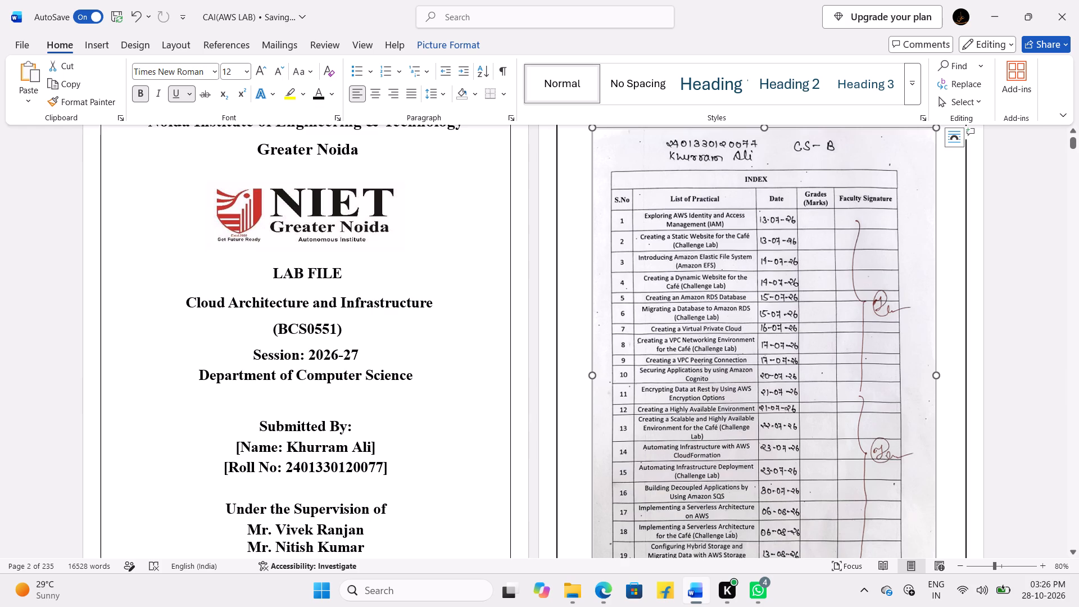
Look over the cover page and the index page to check how the resized picture sits and what follows it.
{"action": "scroll", "coordinate": [683, 332], "scroll_direction": "up", "scroll_amount": 3, "text": "ctrl"}
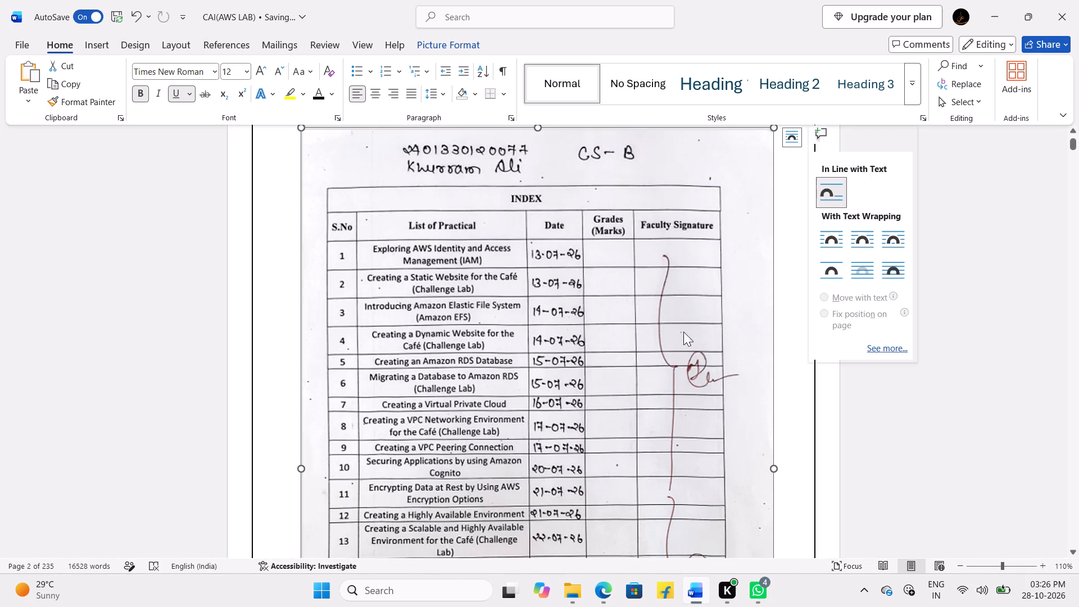
{"action": "scroll", "coordinate": [683, 332], "scroll_direction": "down", "scroll_amount": 3, "text": "ctrl"}
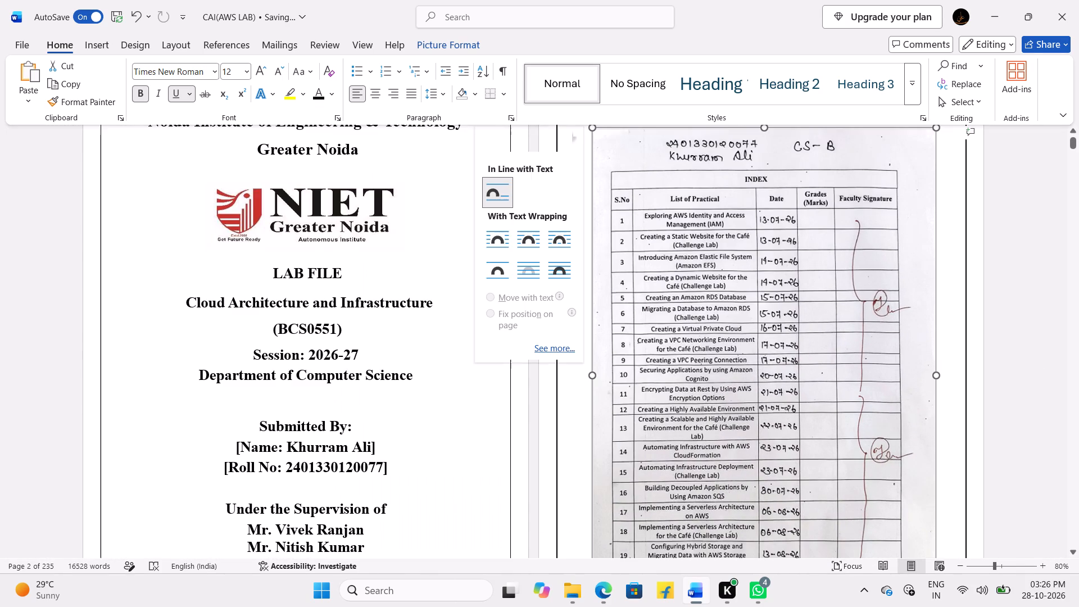
{"action": "scroll", "coordinate": [683, 332], "scroll_direction": "up", "scroll_amount": 2, "text": "ctrl"}
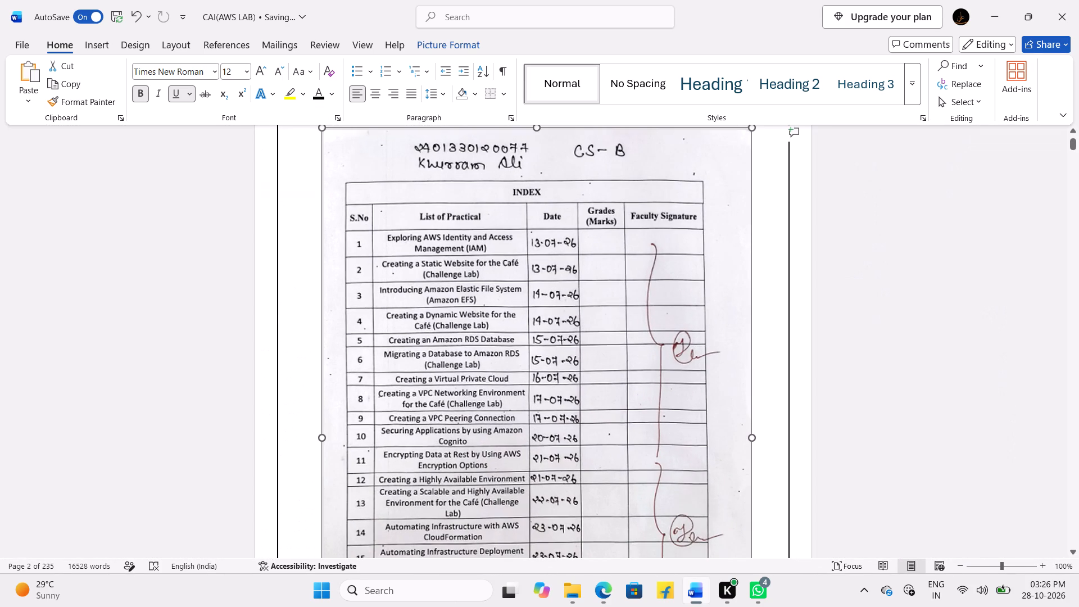
{"action": "scroll", "coordinate": [755, 312], "scroll_direction": "up", "scroll_amount": 3}
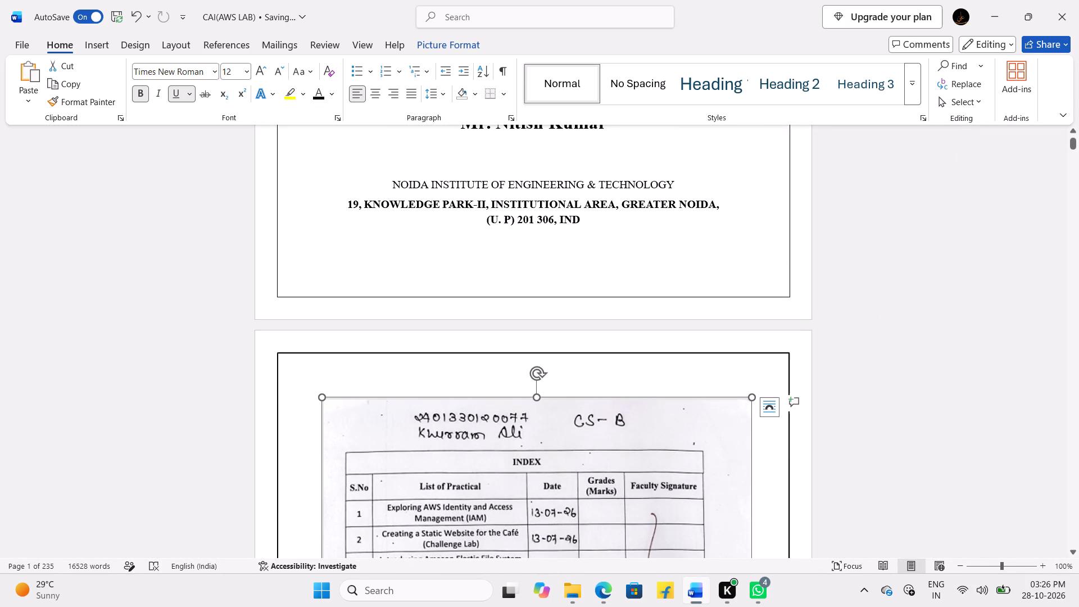
{"action": "scroll", "coordinate": [780, 334], "scroll_direction": "up", "scroll_amount": 8}
{"action": "left_click", "coordinate": [732, 342]}
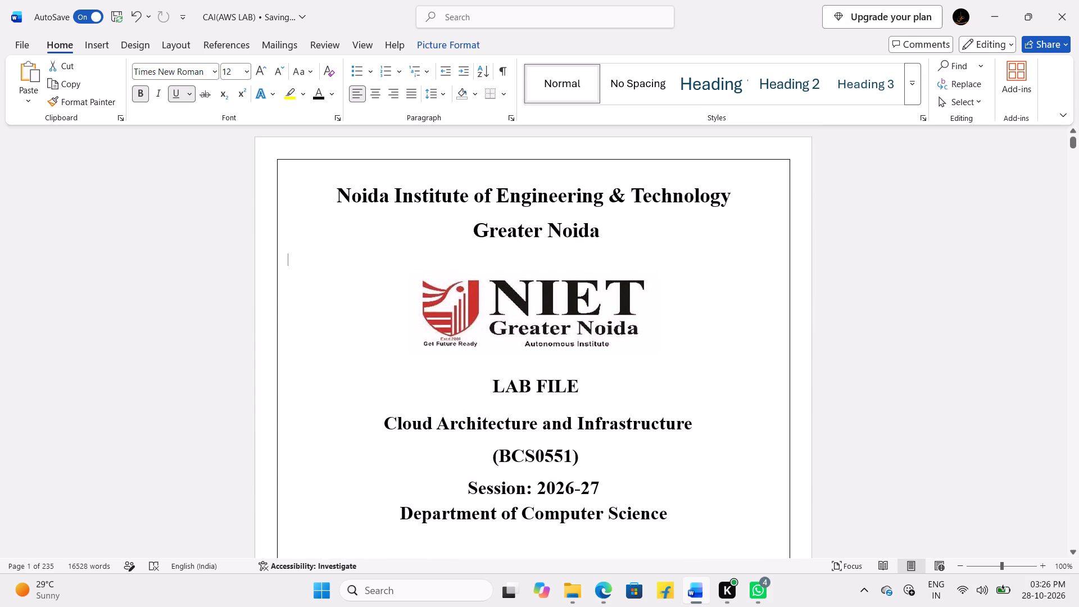
{"action": "scroll", "coordinate": [737, 347], "scroll_direction": "down", "scroll_amount": 10}
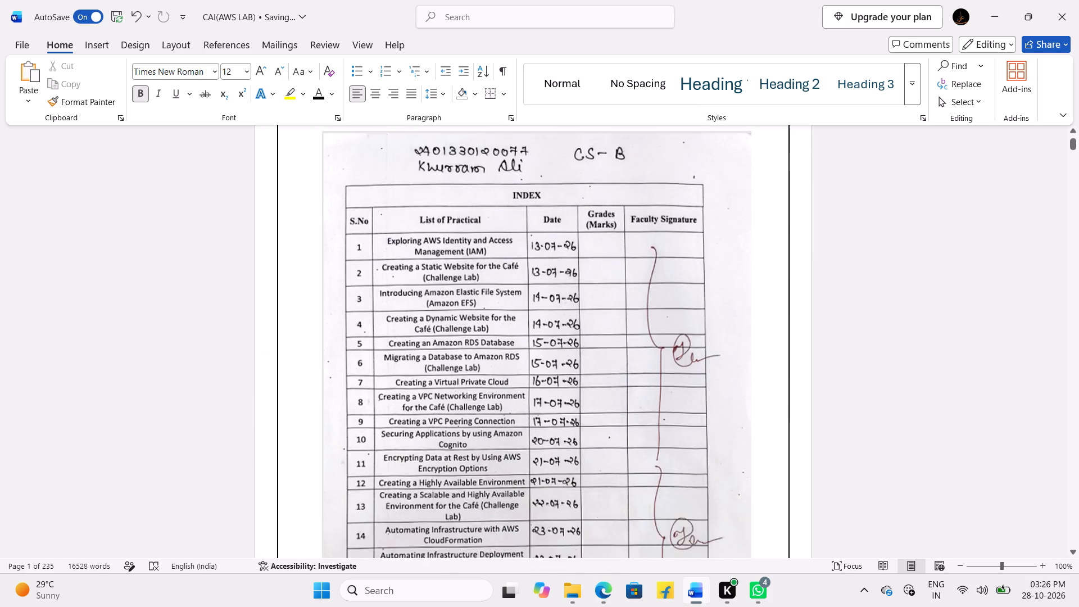
{"action": "scroll", "coordinate": [737, 351], "scroll_direction": "down", "scroll_amount": 3}
{"action": "scroll", "coordinate": [738, 351], "scroll_direction": "up", "scroll_amount": 2}
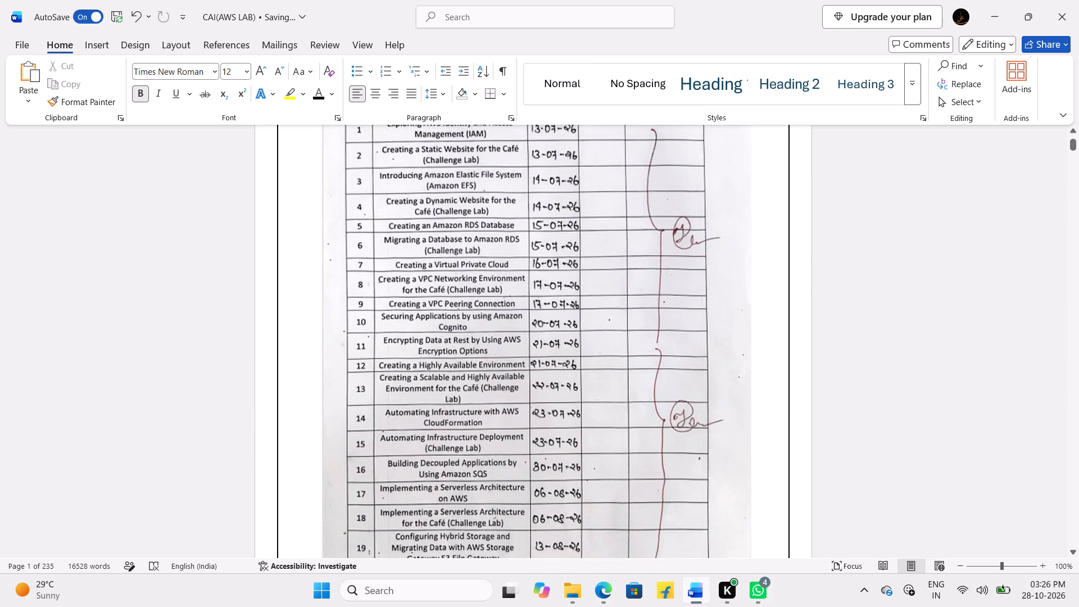
{"action": "scroll", "coordinate": [761, 441], "scroll_direction": "down", "scroll_amount": 6}
{"action": "scroll", "coordinate": [758, 436], "scroll_direction": "up", "scroll_amount": 3}
Insert a blank line between the index picture and the LAB 1 heading to push the heading to the following page.
{"action": "left_click", "coordinate": [759, 364]}
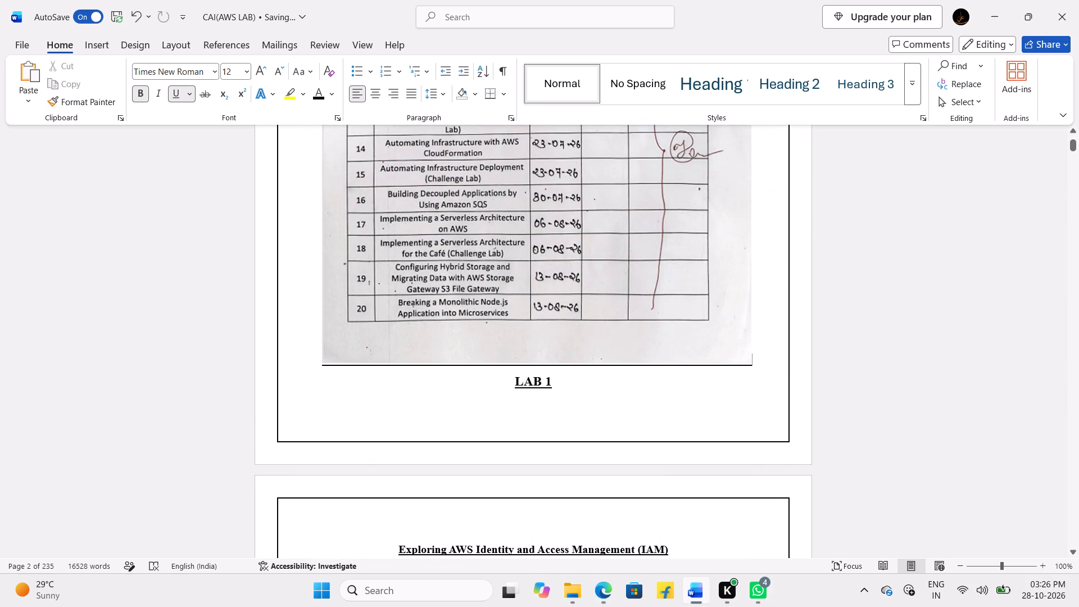
{"action": "key", "text": "Return"}
{"action": "key", "text": "Return"}
{"action": "key", "text": "BackSpace"}
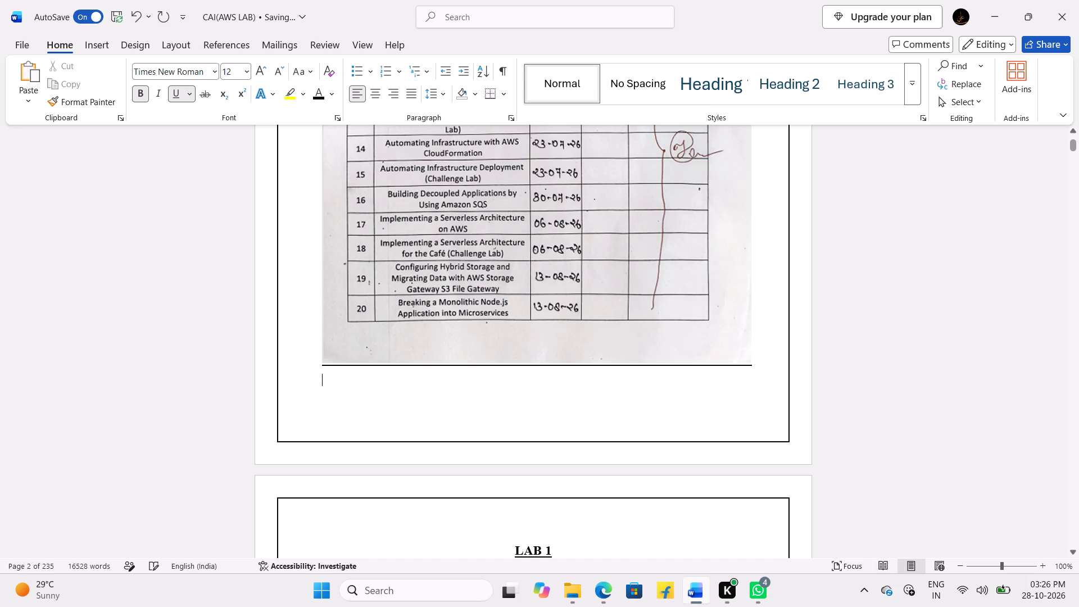
Review the layout from the index page through the LAB 1 and LAB 2 pages to the LAB-3 heading.
{"action": "scroll", "coordinate": [762, 368], "scroll_direction": "up", "scroll_amount": 4}
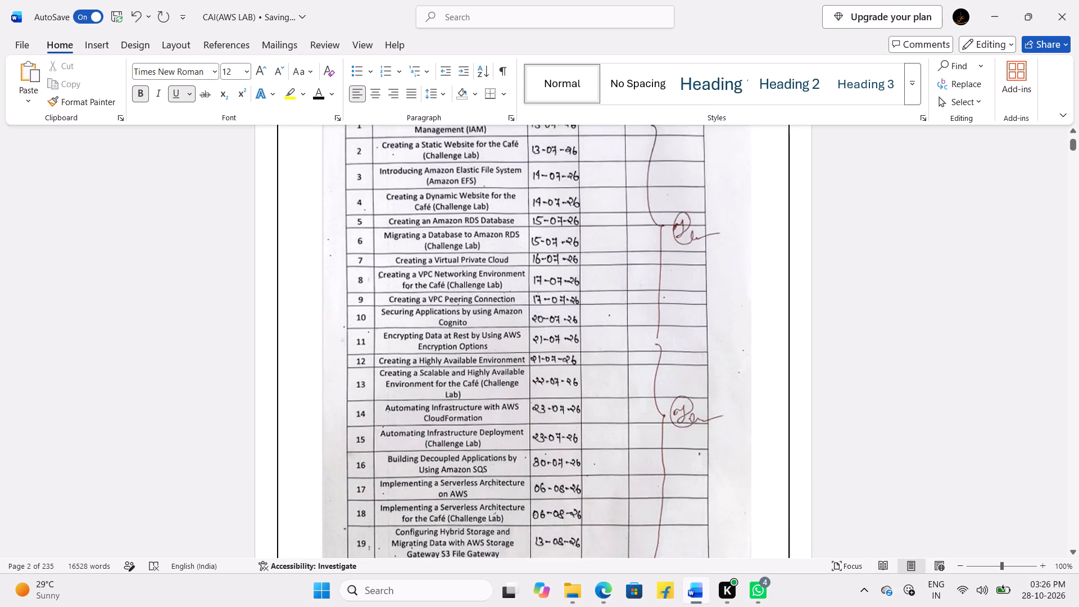
{"action": "scroll", "coordinate": [765, 365], "scroll_direction": "up", "scroll_amount": 1}
{"action": "scroll", "coordinate": [765, 365], "scroll_direction": "down", "scroll_amount": 1}
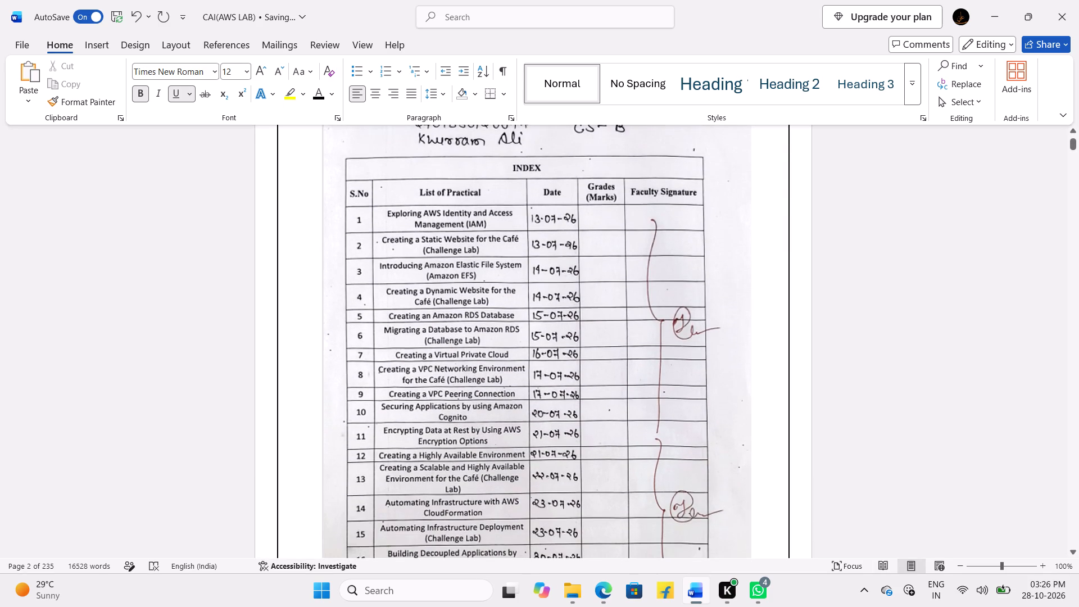
{"action": "scroll", "coordinate": [765, 365], "scroll_direction": "down", "scroll_amount": 3}
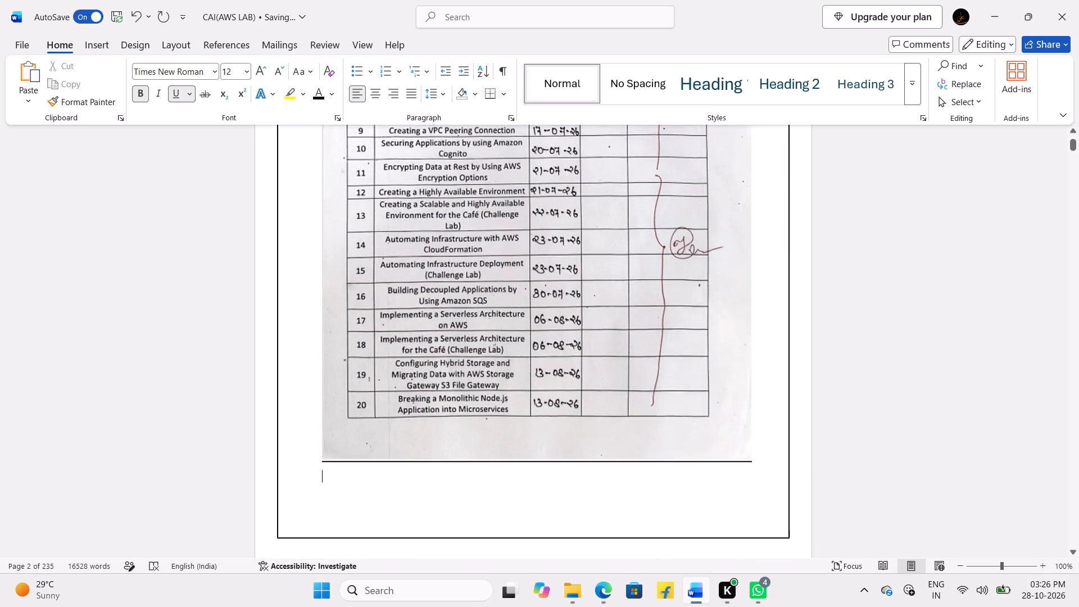
{"action": "scroll", "coordinate": [765, 365], "scroll_direction": "down", "scroll_amount": 3}
{"action": "scroll", "coordinate": [765, 365], "scroll_direction": "down", "scroll_amount": 20}
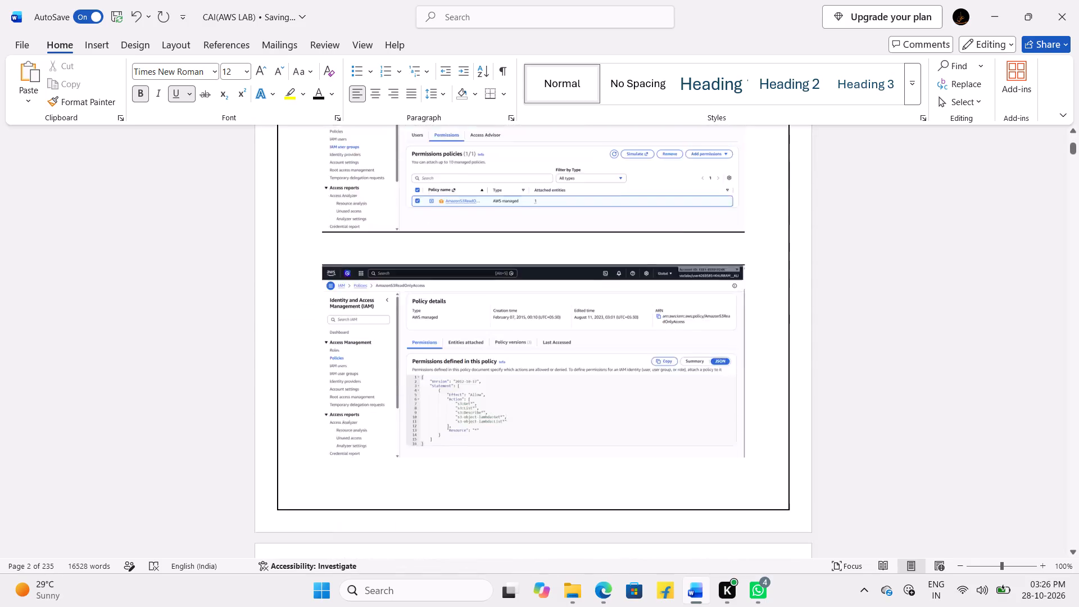
{"action": "scroll", "coordinate": [765, 365], "scroll_direction": "down", "scroll_amount": 20}
{"action": "scroll", "coordinate": [765, 365], "scroll_direction": "down", "scroll_amount": 4}
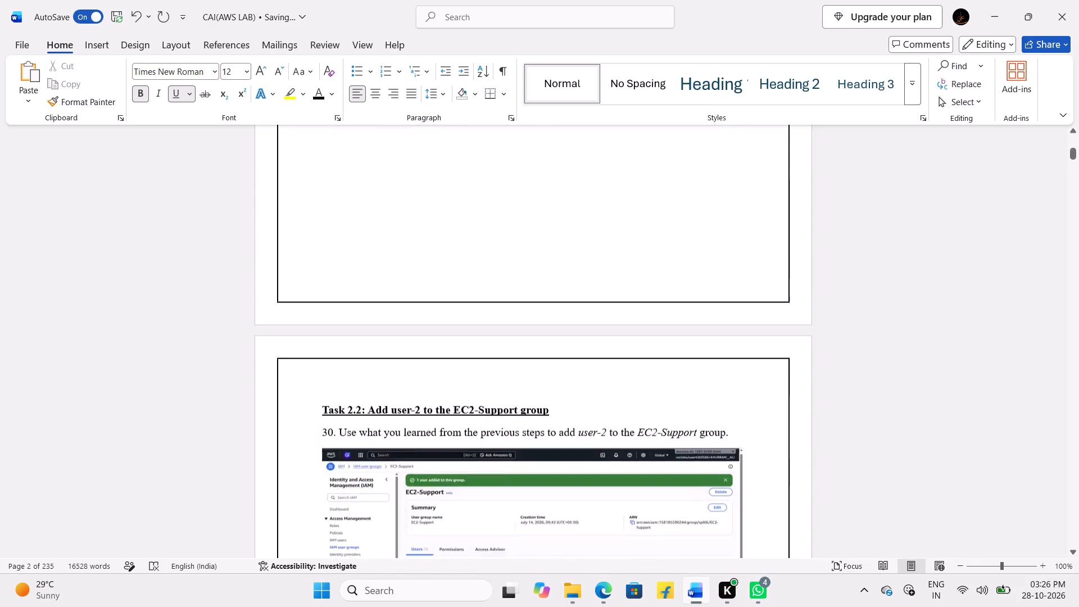
{"action": "scroll", "coordinate": [765, 365], "scroll_direction": "down", "scroll_amount": 20}
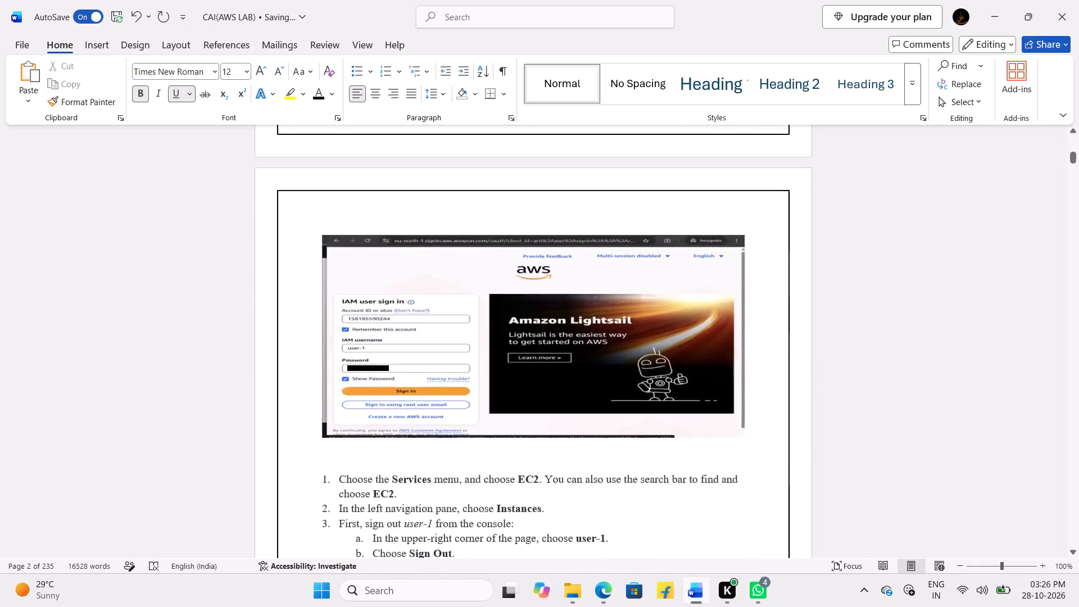
{"action": "scroll", "coordinate": [765, 365], "scroll_direction": "down", "scroll_amount": 3}
{"action": "scroll", "coordinate": [765, 365], "scroll_direction": "up", "scroll_amount": 5}
{"action": "scroll", "coordinate": [765, 365], "scroll_direction": "down", "scroll_amount": 5}
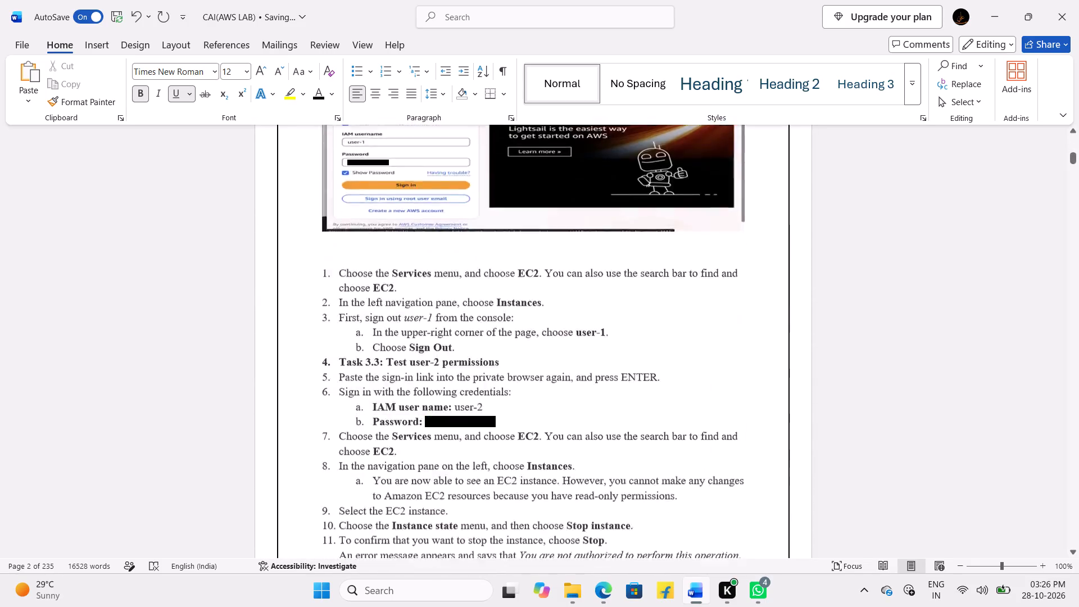
{"action": "scroll", "coordinate": [760, 369], "scroll_direction": "down", "scroll_amount": 17}
{"action": "scroll", "coordinate": [760, 369], "scroll_direction": "up", "scroll_amount": 6}
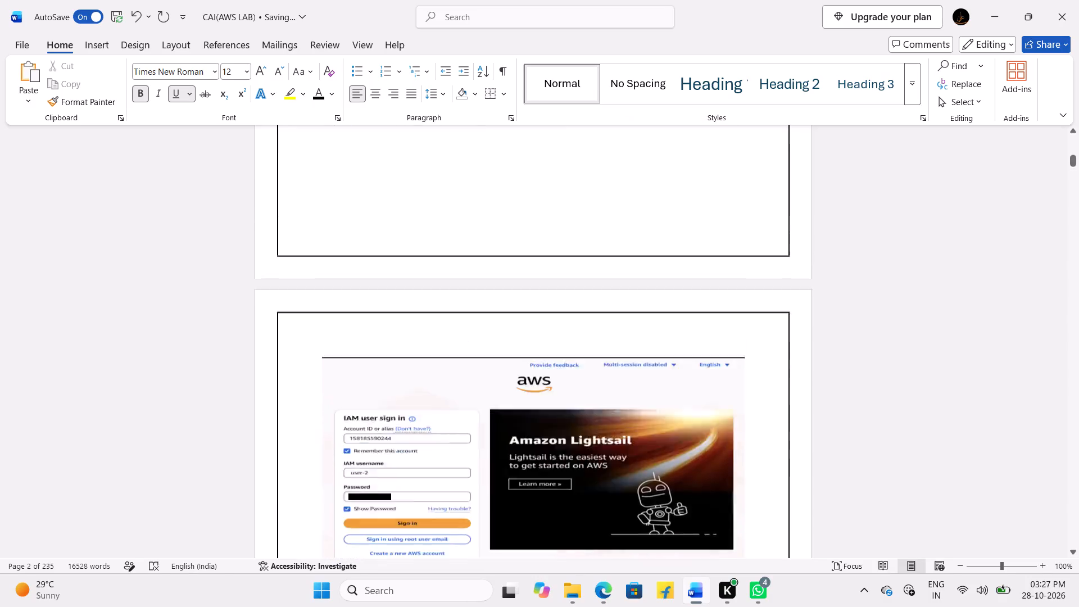
{"action": "scroll", "coordinate": [760, 369], "scroll_direction": "up", "scroll_amount": 1}
{"action": "scroll", "coordinate": [760, 369], "scroll_direction": "down", "scroll_amount": 20}
{"action": "scroll", "coordinate": [760, 369], "scroll_direction": "down", "scroll_amount": 1}
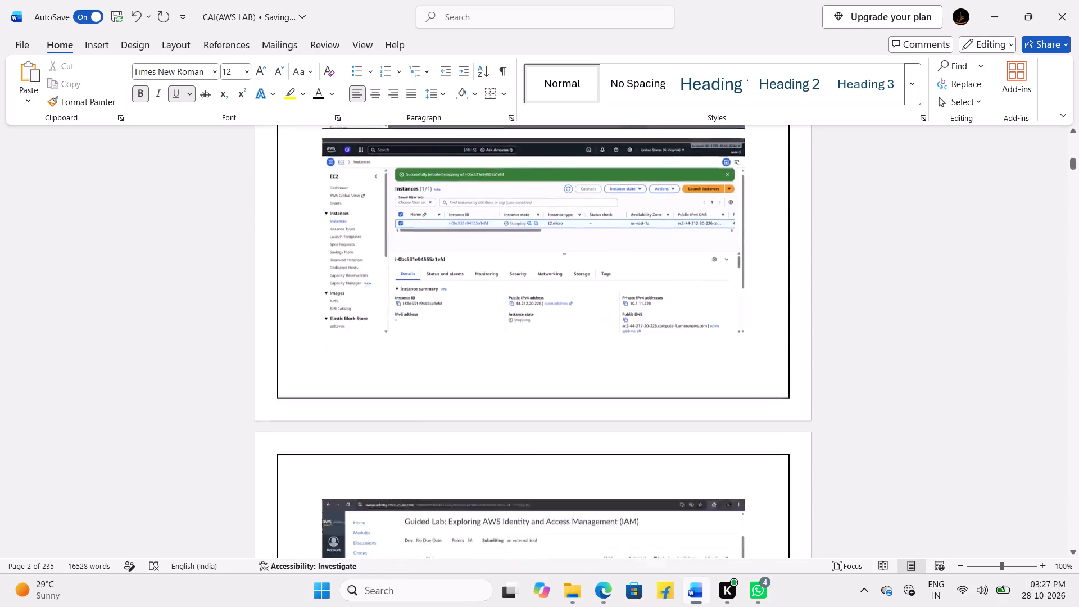
{"action": "scroll", "coordinate": [760, 369], "scroll_direction": "down", "scroll_amount": 12}
{"action": "scroll", "coordinate": [760, 369], "scroll_direction": "up", "scroll_amount": 4}
{"action": "scroll", "coordinate": [760, 369], "scroll_direction": "down", "scroll_amount": 4}
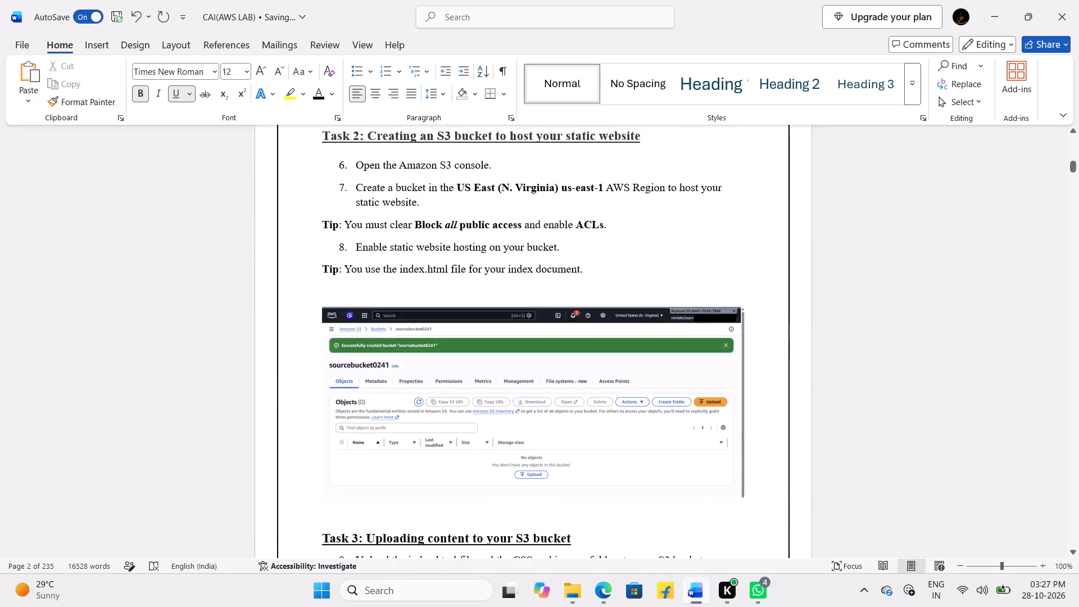
{"action": "scroll", "coordinate": [760, 369], "scroll_direction": "down", "scroll_amount": 20}
{"action": "scroll", "coordinate": [760, 369], "scroll_direction": "down", "scroll_amount": 9}
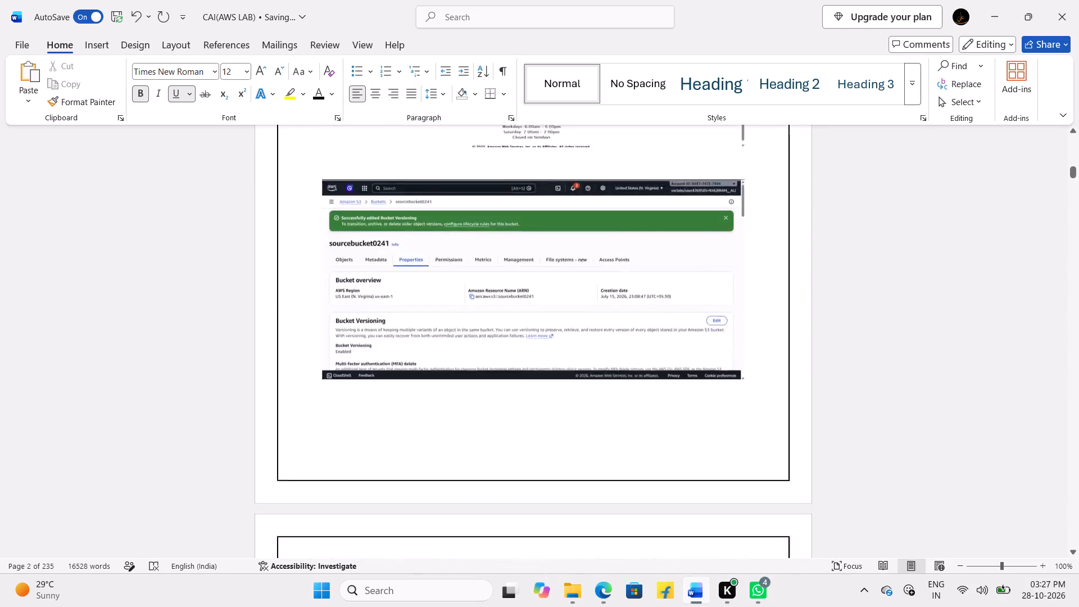
{"action": "scroll", "coordinate": [760, 369], "scroll_direction": "down", "scroll_amount": 17}
{"action": "scroll", "coordinate": [760, 369], "scroll_direction": "down", "scroll_amount": 5}
{"action": "scroll", "coordinate": [760, 369], "scroll_direction": "down", "scroll_amount": 20}
{"action": "scroll", "coordinate": [760, 369], "scroll_direction": "down", "scroll_amount": 8}
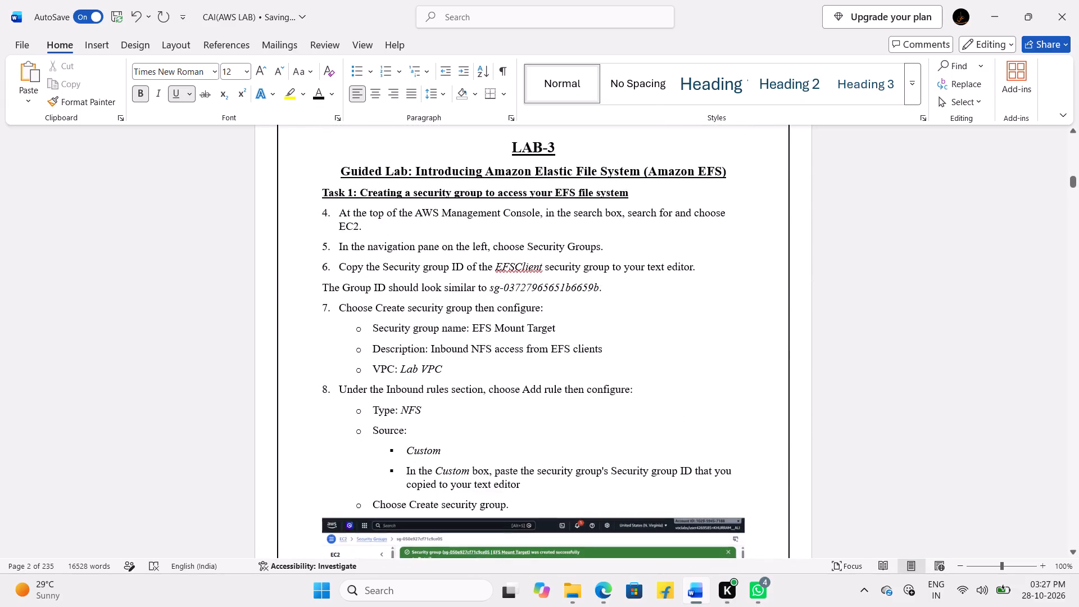
{"action": "scroll", "coordinate": [760, 369], "scroll_direction": "up", "scroll_amount": 3}
{"action": "left_click", "coordinate": [584, 388]}
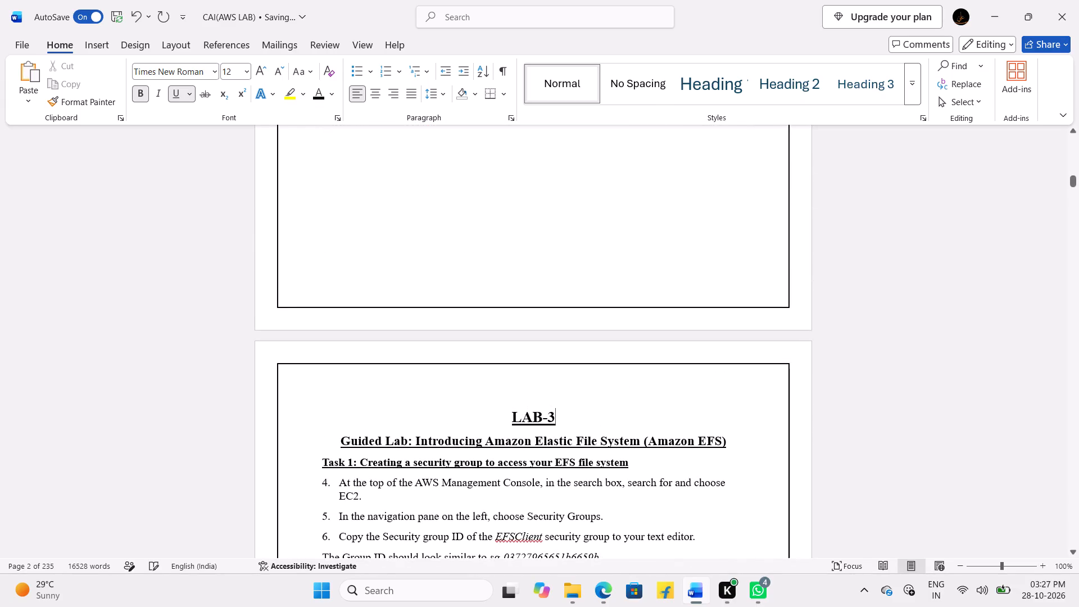
Review the layout of the LAB-3 pages and the following café web server lab for misplaced content or blank gaps.
{"action": "scroll", "coordinate": [606, 406], "scroll_direction": "down", "scroll_amount": 20}
{"action": "scroll", "coordinate": [606, 406], "scroll_direction": "down", "scroll_amount": 6}
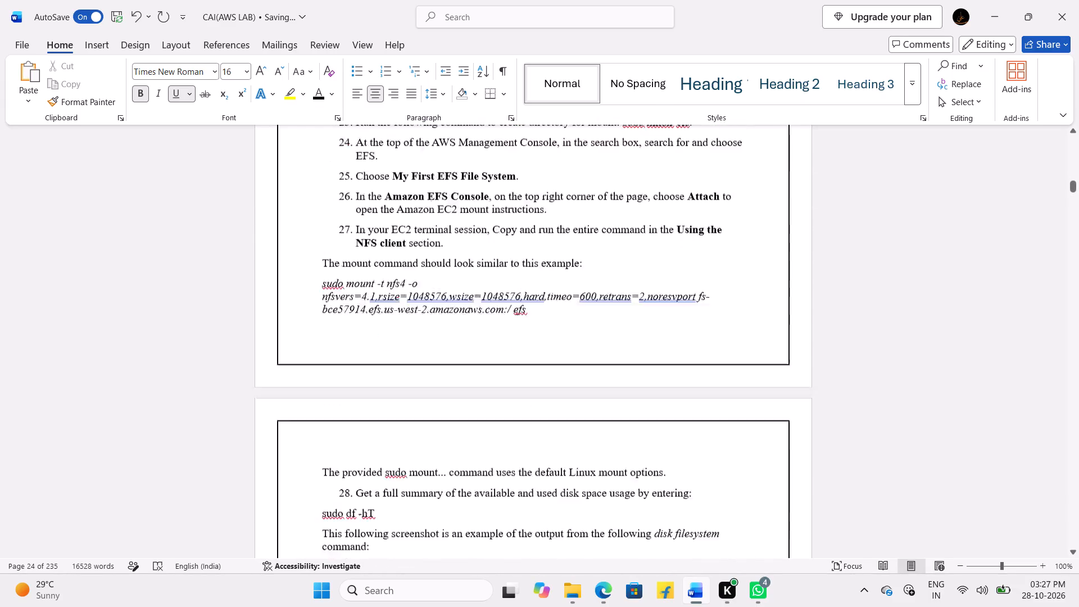
{"action": "scroll", "coordinate": [612, 415], "scroll_direction": "down", "scroll_amount": 20}
{"action": "scroll", "coordinate": [612, 415], "scroll_direction": "down", "scroll_amount": 6}
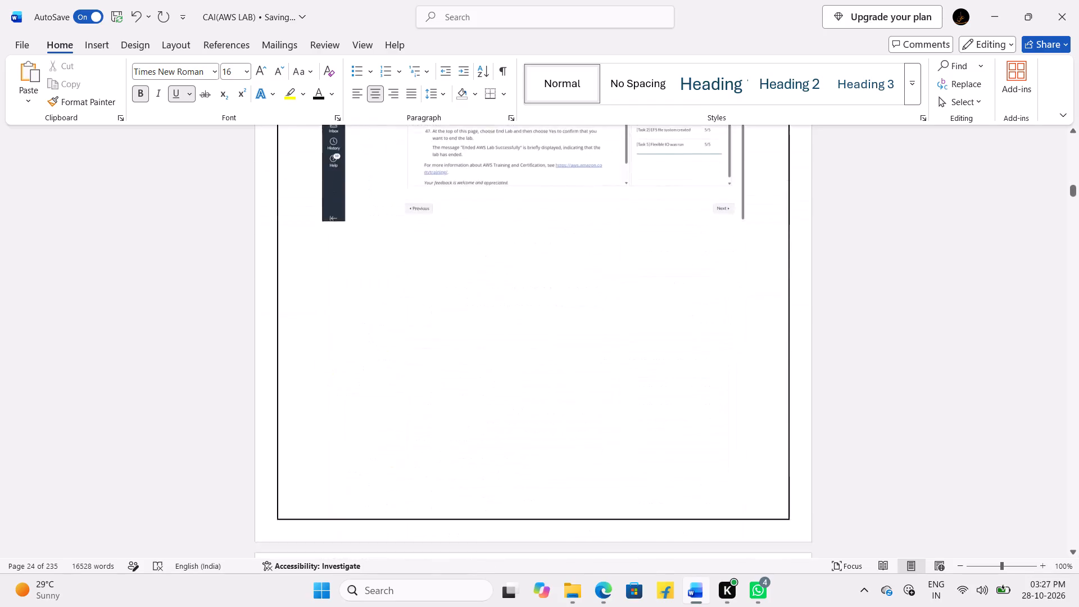
{"action": "scroll", "coordinate": [612, 415], "scroll_direction": "down", "scroll_amount": 6}
{"action": "scroll", "coordinate": [612, 415], "scroll_direction": "up", "scroll_amount": 3}
{"action": "scroll", "coordinate": [610, 411], "scroll_direction": "down", "scroll_amount": 7}
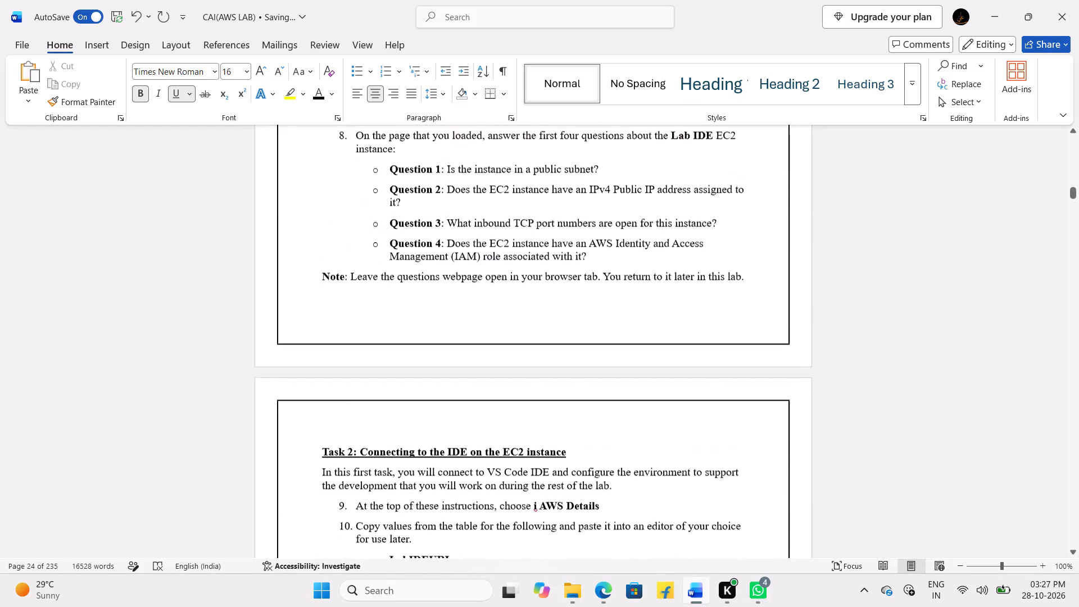
{"action": "scroll", "coordinate": [610, 416], "scroll_direction": "down", "scroll_amount": 20}
{"action": "scroll", "coordinate": [611, 417], "scroll_direction": "down", "scroll_amount": 2}
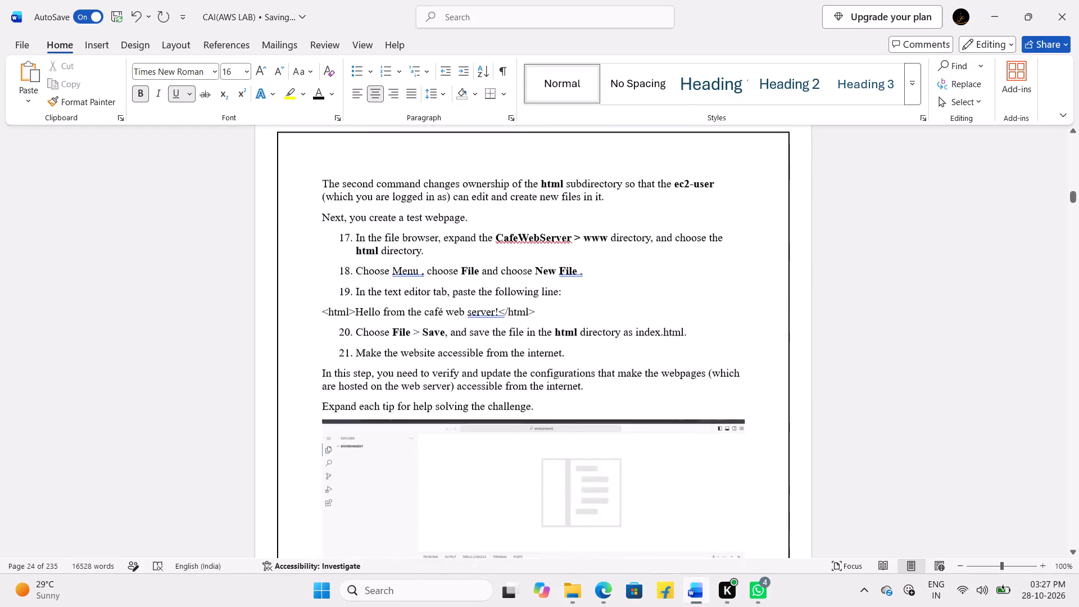
{"action": "scroll", "coordinate": [611, 417], "scroll_direction": "down", "scroll_amount": 10}
{"action": "scroll", "coordinate": [612, 419], "scroll_direction": "up", "scroll_amount": 5}
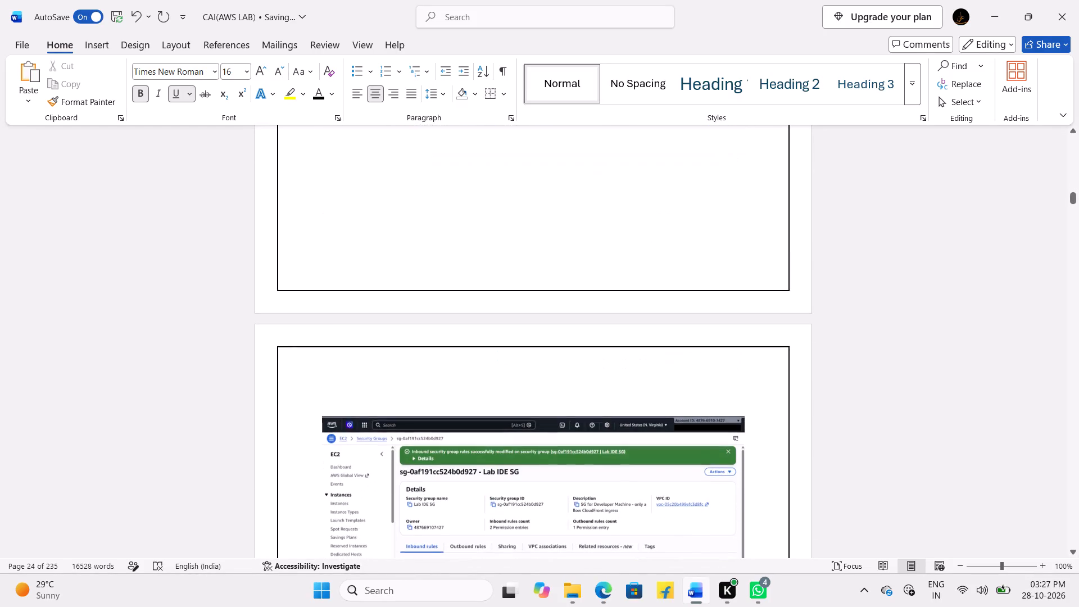
Remove the small stray square shape sitting above the Lab IDE SG security group screenshot.
{"action": "left_click", "coordinate": [411, 391]}
{"action": "key", "text": "BackSpace"}
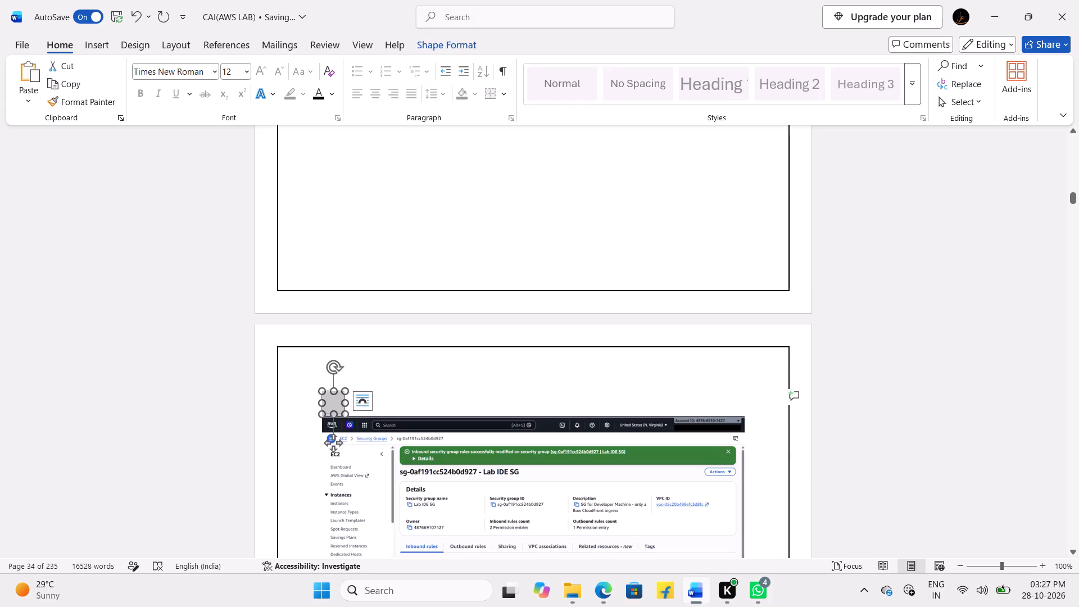
{"action": "left_click", "coordinate": [383, 366]}
{"action": "key", "text": "BackSpace"}
{"action": "right_click", "coordinate": [321, 388]}
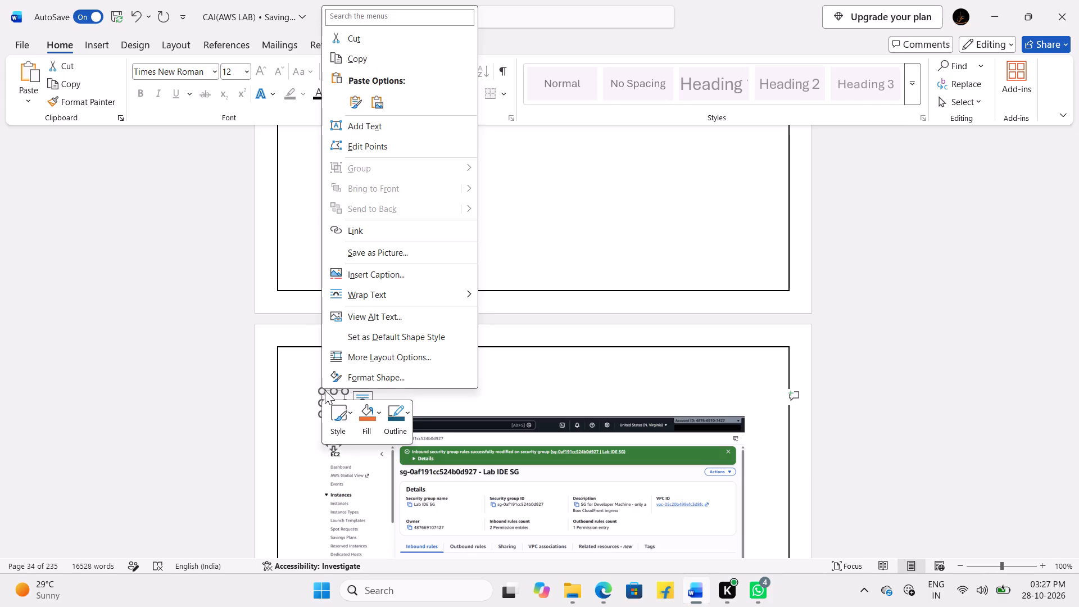
{"action": "left_click", "coordinate": [366, 39]}
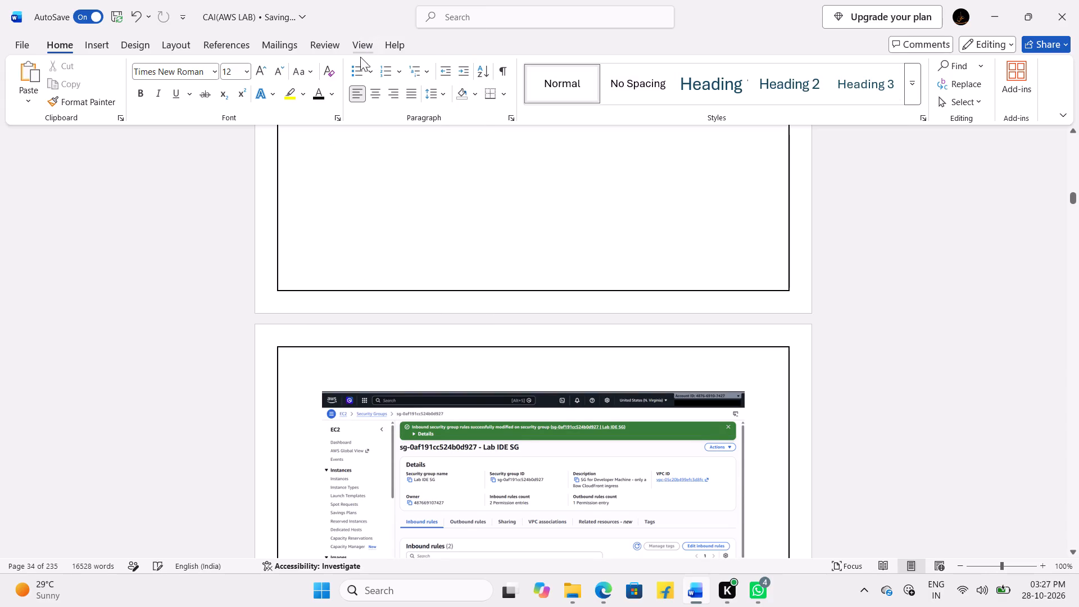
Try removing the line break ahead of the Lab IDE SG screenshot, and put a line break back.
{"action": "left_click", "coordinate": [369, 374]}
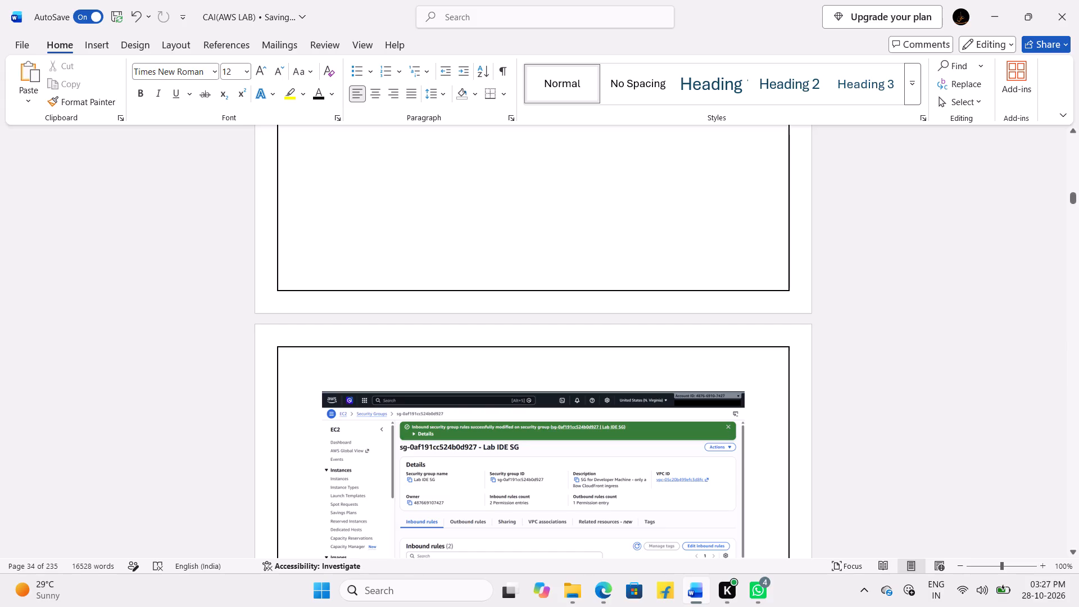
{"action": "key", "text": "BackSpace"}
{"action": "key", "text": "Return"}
Reduce the height of the Lab IDE SG screenshot slightly so it fits in the blank space on the preceding page.
{"action": "scroll", "coordinate": [470, 384], "scroll_direction": "up", "scroll_amount": 1}
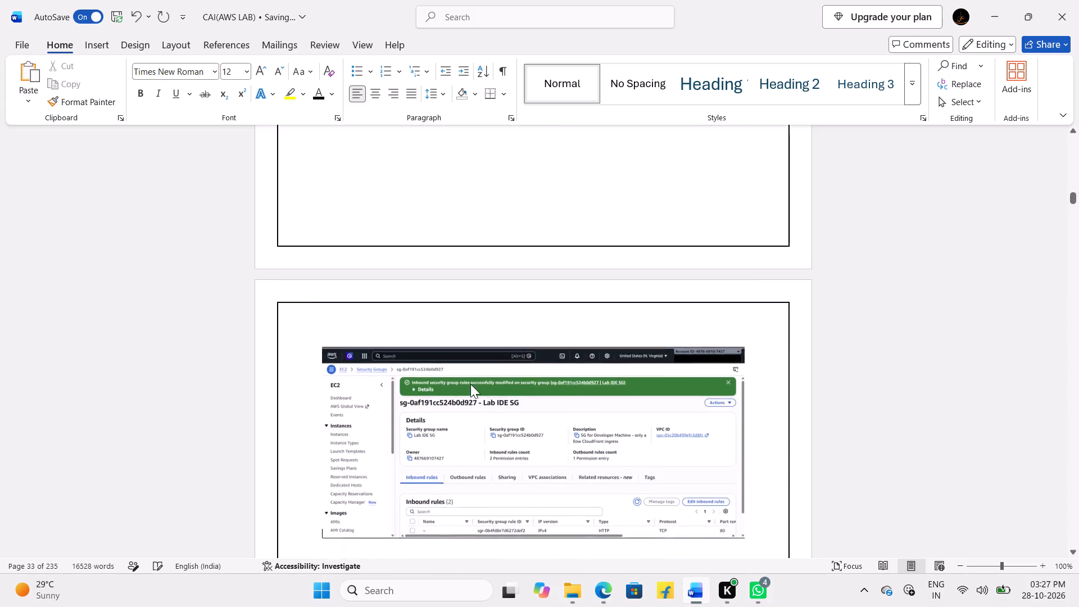
{"action": "scroll", "coordinate": [470, 384], "scroll_direction": "up", "scroll_amount": 4}
{"action": "scroll", "coordinate": [470, 382], "scroll_direction": "down", "scroll_amount": 9}
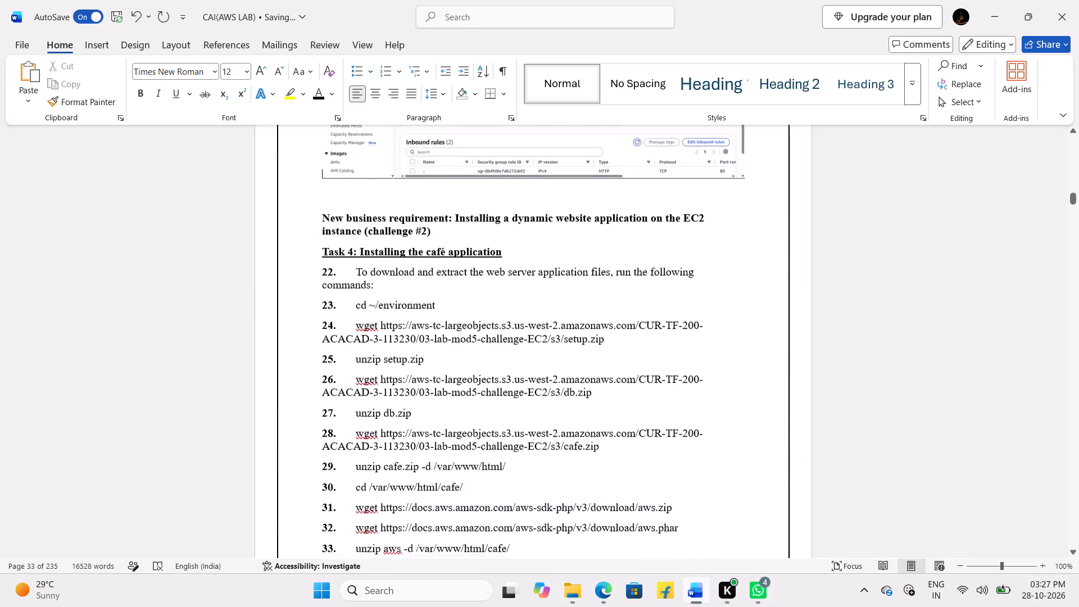
{"action": "scroll", "coordinate": [461, 383], "scroll_direction": "up", "scroll_amount": 4}
{"action": "left_click", "coordinate": [500, 429]}
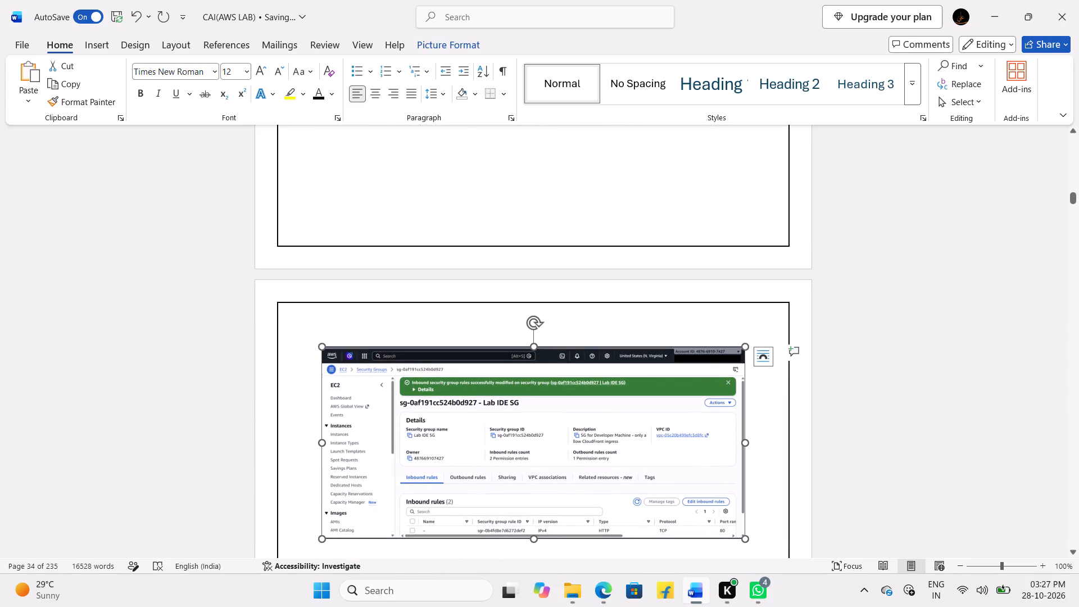
{"action": "left_click_drag", "start_coordinate": [537, 542], "coordinate": [537, 515]}
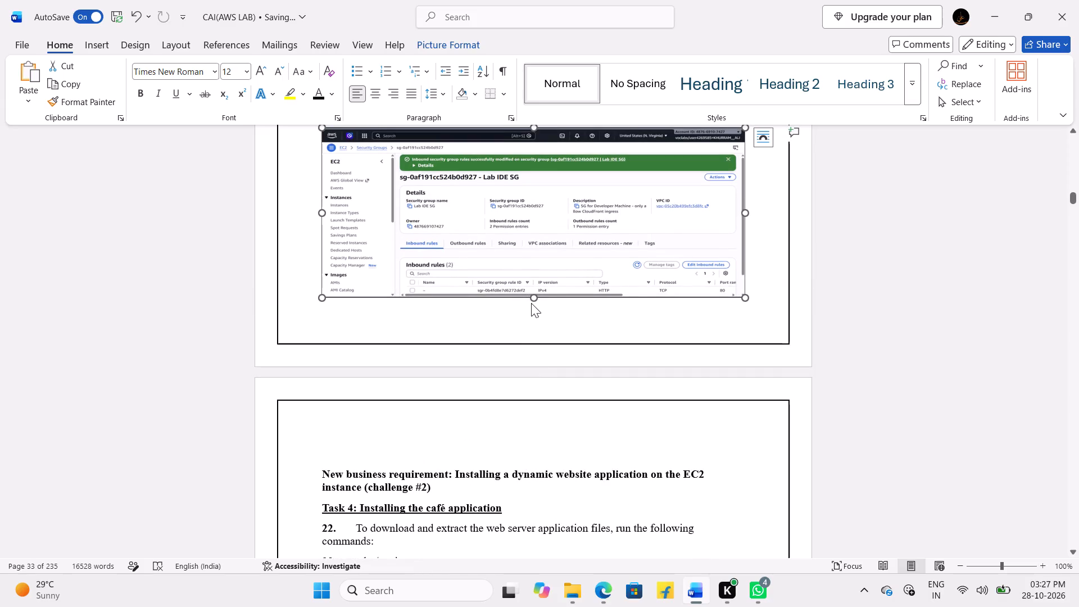
{"action": "left_click", "coordinate": [531, 301]}
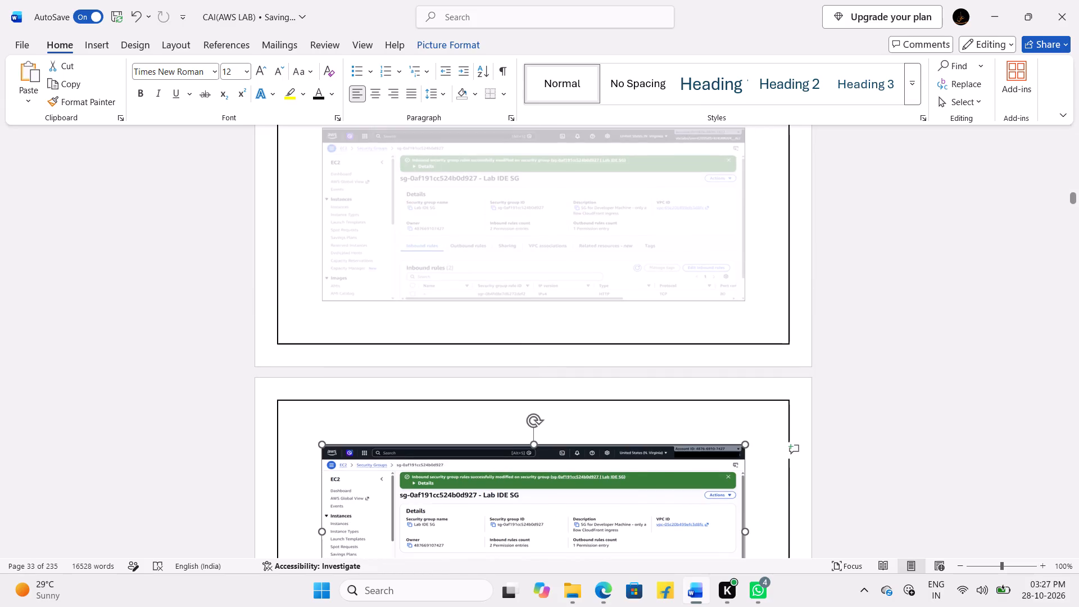
Delete the blank line above the "New business requirement: Installing a dynamic website application" heading.
{"action": "left_click", "coordinate": [373, 443]}
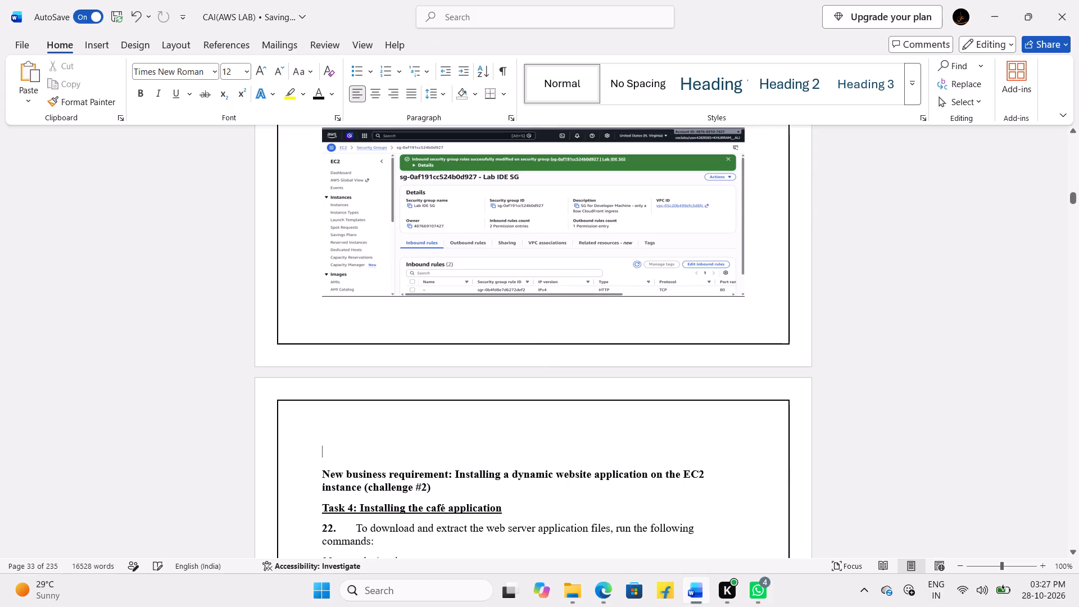
{"action": "key", "text": "BackSpace"}
Review the café lab pages from Task 4 through the Oregon instance launch up to the LAB-5 heading for layout gaps.
{"action": "scroll", "coordinate": [392, 440], "scroll_direction": "down", "scroll_amount": 9}
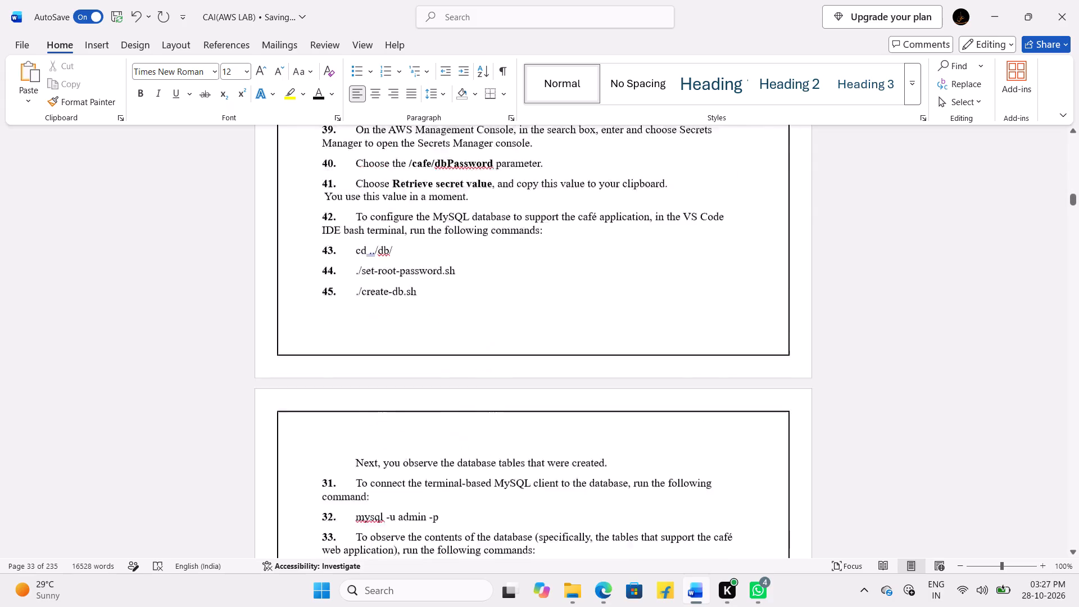
{"action": "scroll", "coordinate": [393, 442], "scroll_direction": "down", "scroll_amount": 12}
{"action": "scroll", "coordinate": [395, 429], "scroll_direction": "up", "scroll_amount": 2}
{"action": "scroll", "coordinate": [395, 429], "scroll_direction": "down", "scroll_amount": 2}
{"action": "scroll", "coordinate": [395, 429], "scroll_direction": "up", "scroll_amount": 1}
{"action": "scroll", "coordinate": [395, 429], "scroll_direction": "down", "scroll_amount": 20}
{"action": "scroll", "coordinate": [395, 429], "scroll_direction": "down", "scroll_amount": 2}
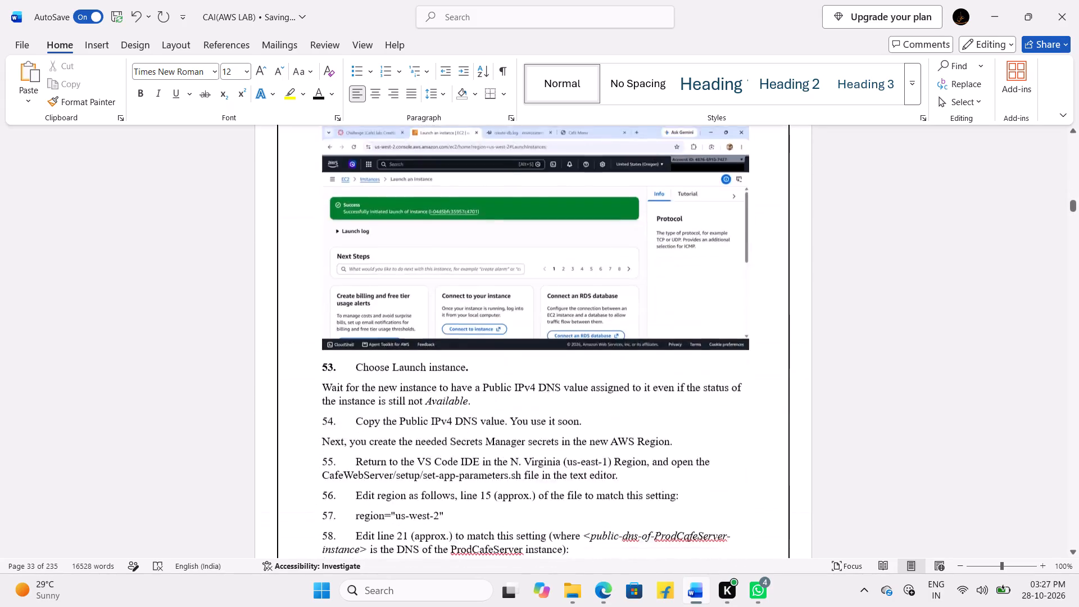
{"action": "scroll", "coordinate": [396, 428], "scroll_direction": "down", "scroll_amount": 14}
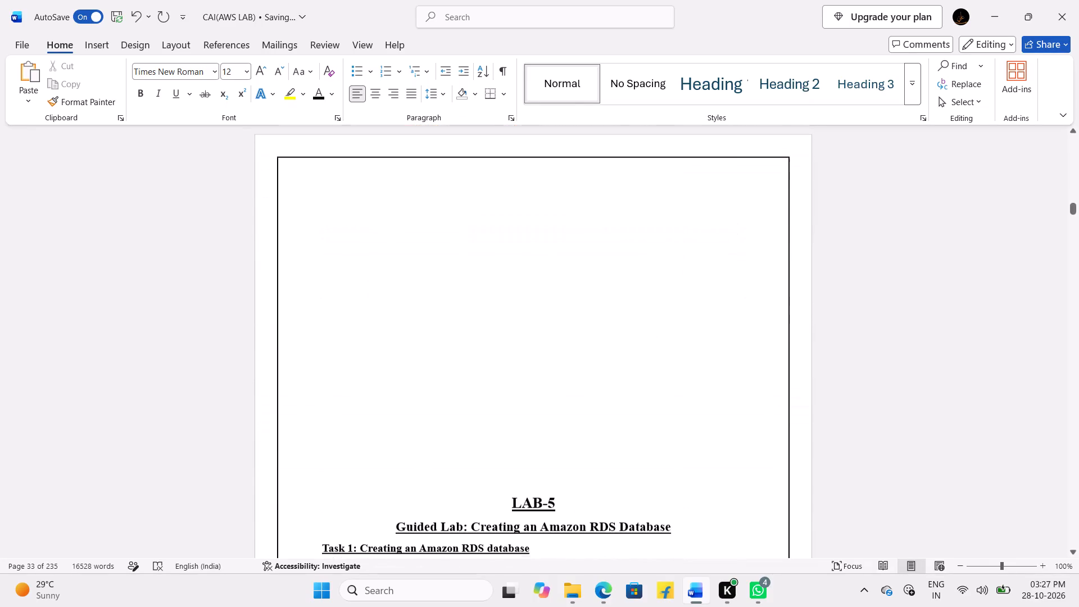
Delete the surplus blank lines above the LAB-5 heading, adding one line back before it.
{"action": "left_click", "coordinate": [519, 452]}
{"action": "key", "text": "BackSpace"}
{"action": "key", "text": "BackSpace"}
{"action": "key", "text": "BackSpace"}
{"action": "key", "text": "BackSpace"}
{"action": "key", "text": "BackSpace"}
{"action": "key", "text": "BackSpace"}
{"action": "key", "text": "BackSpace"}
{"action": "key", "text": "BackSpace"}
{"action": "key", "text": "BackSpace"}
{"action": "key", "text": "BackSpace"}
{"action": "key", "text": "BackSpace"}
{"action": "key", "text": "BackSpace"}
{"action": "key", "text": "BackSpace"}
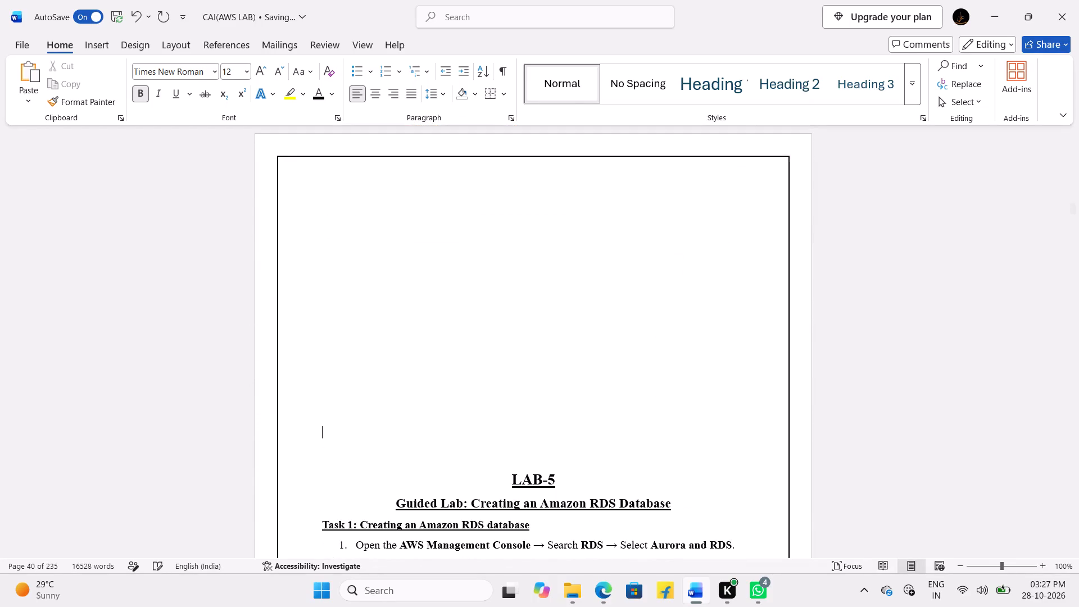
{"action": "key", "text": "BackSpace"}
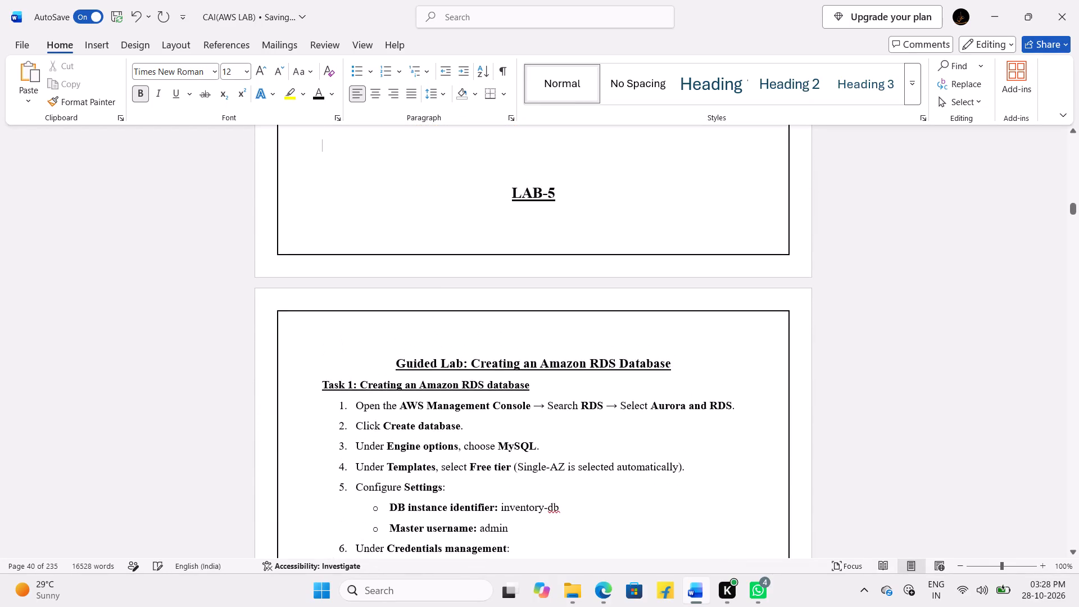
{"action": "key", "text": "Return"}
{"action": "scroll", "coordinate": [536, 451], "scroll_direction": "down", "scroll_amount": 13}
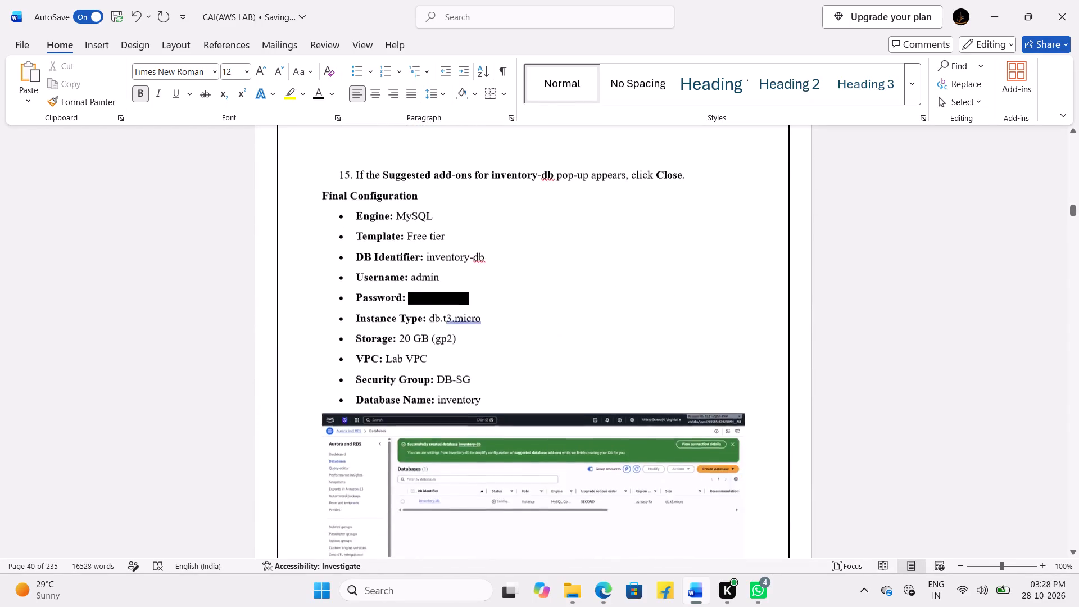
{"action": "scroll", "coordinate": [537, 466], "scroll_direction": "down", "scroll_amount": 15}
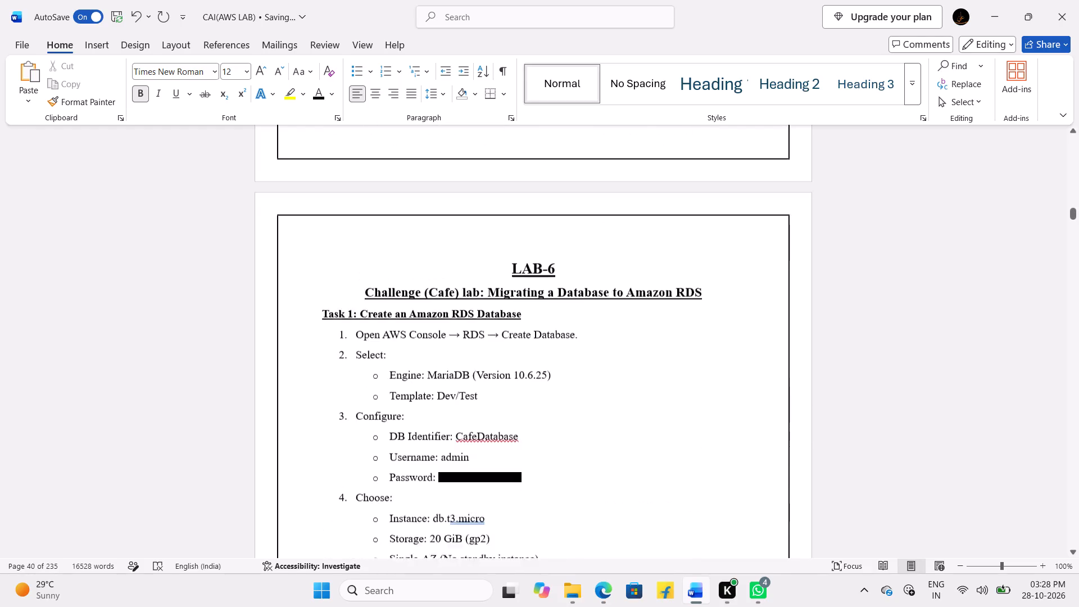
{"action": "scroll", "coordinate": [530, 455], "scroll_direction": "down", "scroll_amount": 19}
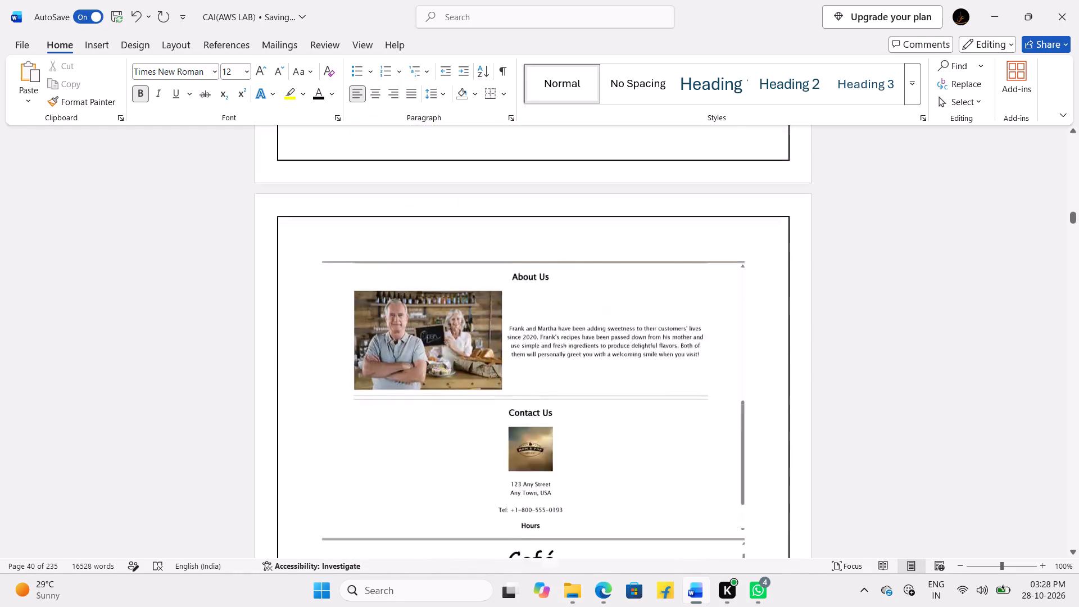
{"action": "scroll", "coordinate": [530, 455], "scroll_direction": "down", "scroll_amount": 20}
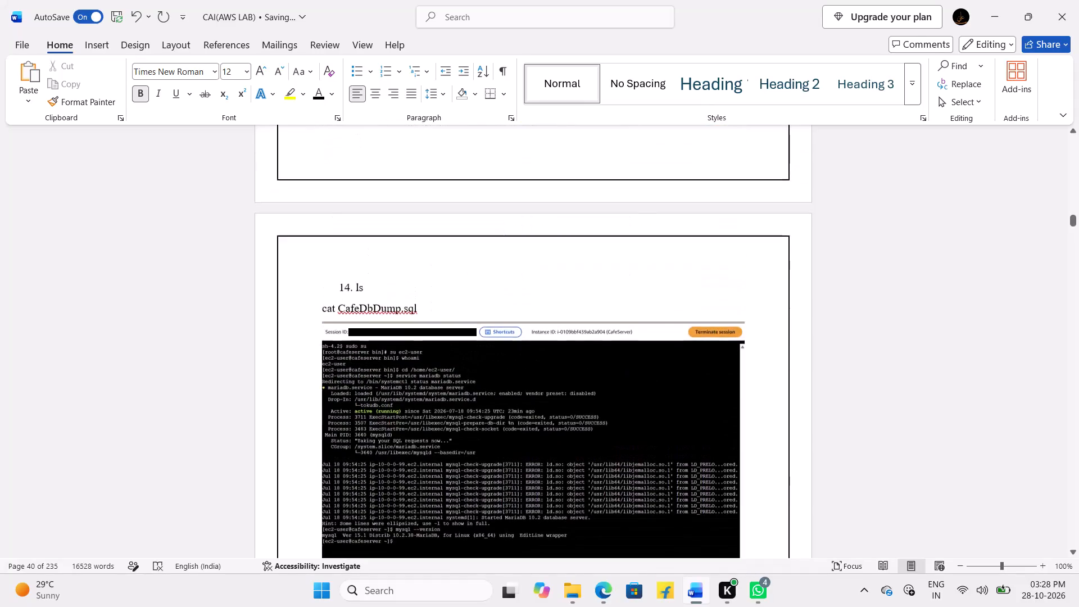
{"action": "scroll", "coordinate": [525, 452], "scroll_direction": "up", "scroll_amount": 5}
{"action": "scroll", "coordinate": [526, 452], "scroll_direction": "down", "scroll_amount": 4}
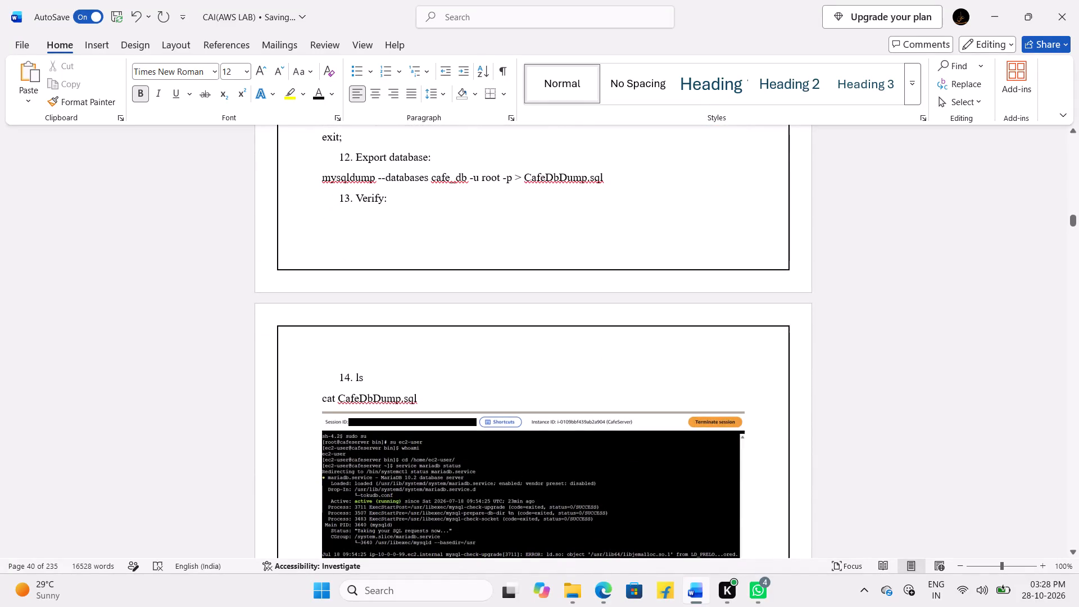
{"action": "scroll", "coordinate": [466, 455], "scroll_direction": "down", "scroll_amount": 5}
{"action": "scroll", "coordinate": [476, 454], "scroll_direction": "up", "scroll_amount": 2}
{"action": "scroll", "coordinate": [504, 434], "scroll_direction": "down", "scroll_amount": 8}
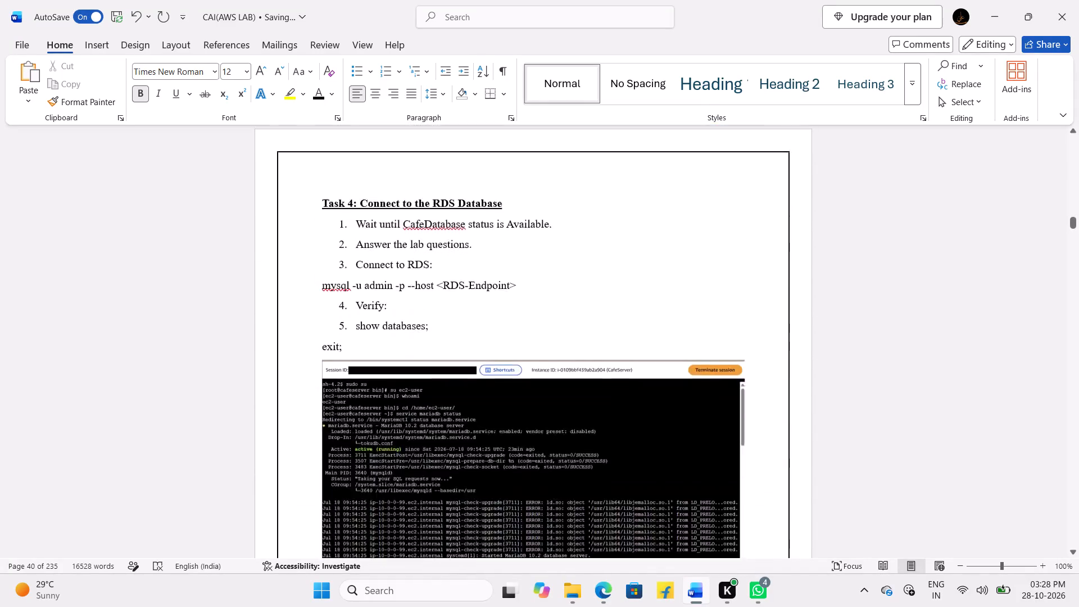
Review the layout from LAB-6's database import pages through the Lab VPC creation lab to its Key Resources Created list.
{"action": "scroll", "coordinate": [506, 437], "scroll_direction": "down", "scroll_amount": 19}
{"action": "scroll", "coordinate": [505, 442], "scroll_direction": "down", "scroll_amount": 4}
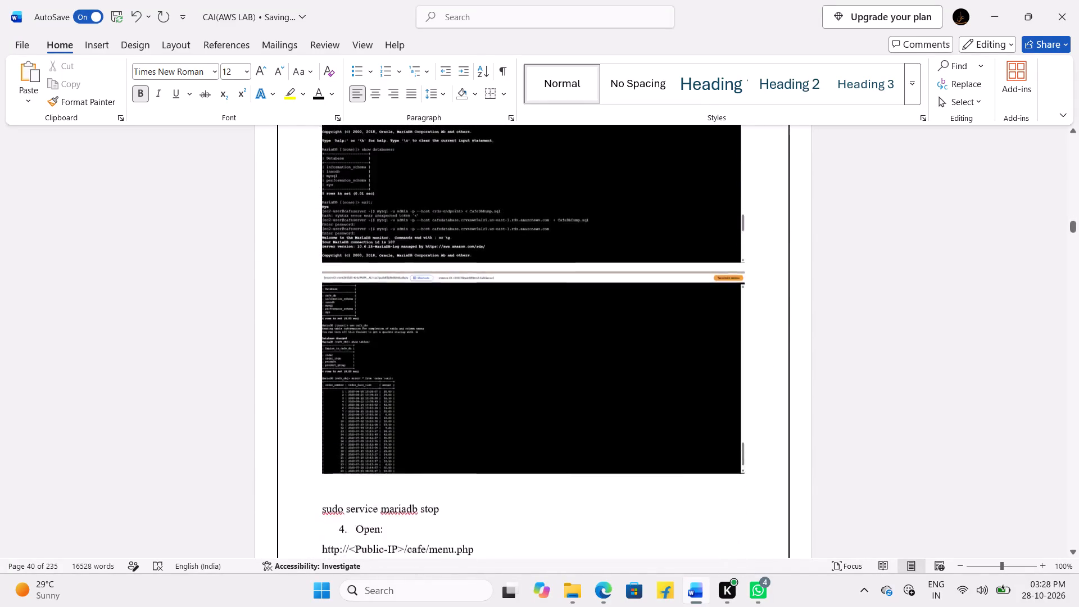
{"action": "scroll", "coordinate": [505, 442], "scroll_direction": "down", "scroll_amount": 15}
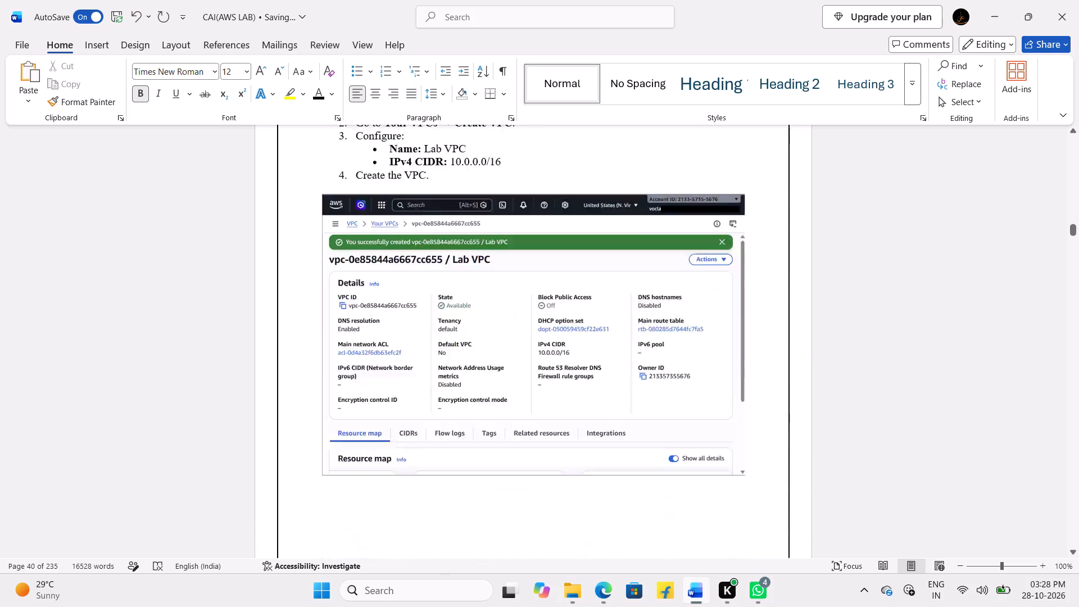
{"action": "scroll", "coordinate": [491, 443], "scroll_direction": "down", "scroll_amount": 18}
{"action": "scroll", "coordinate": [522, 407], "scroll_direction": "down", "scroll_amount": 2}
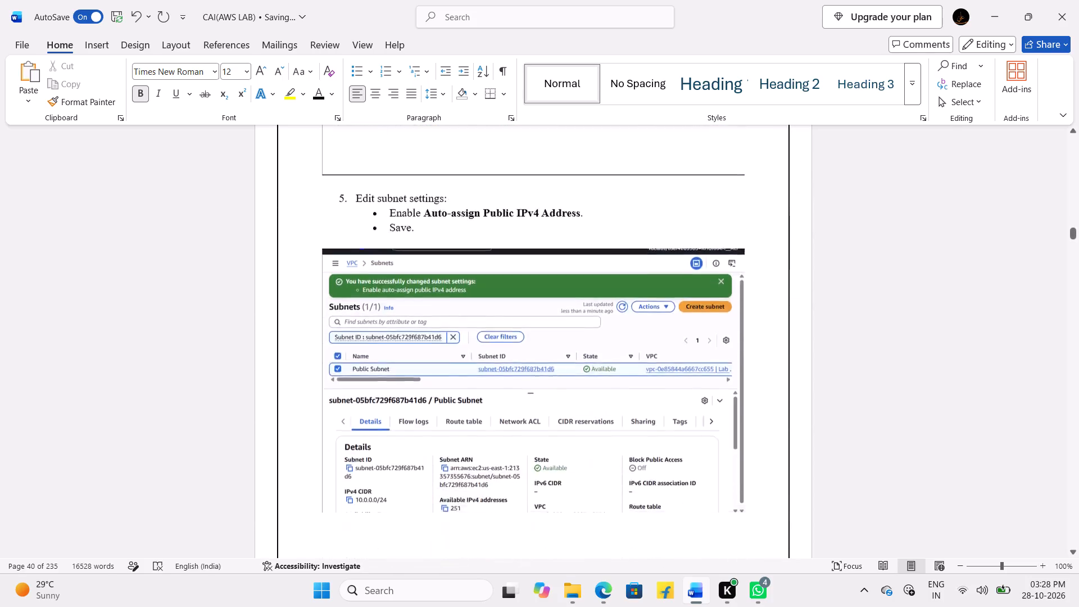
{"action": "scroll", "coordinate": [522, 407], "scroll_direction": "down", "scroll_amount": 20}
{"action": "scroll", "coordinate": [522, 407], "scroll_direction": "down", "scroll_amount": 3}
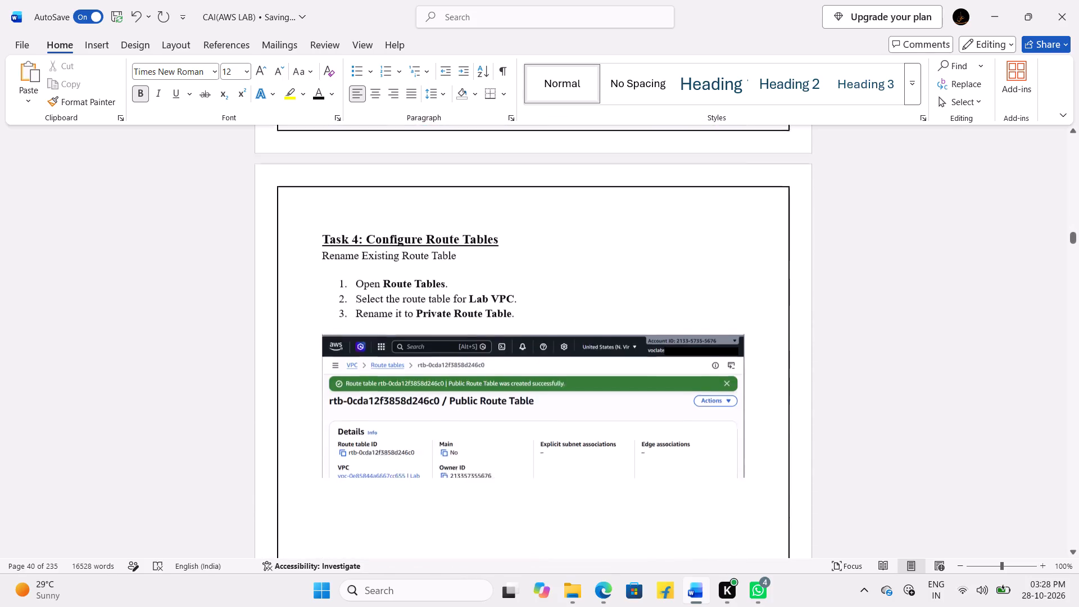
{"action": "scroll", "coordinate": [516, 439], "scroll_direction": "down", "scroll_amount": 18}
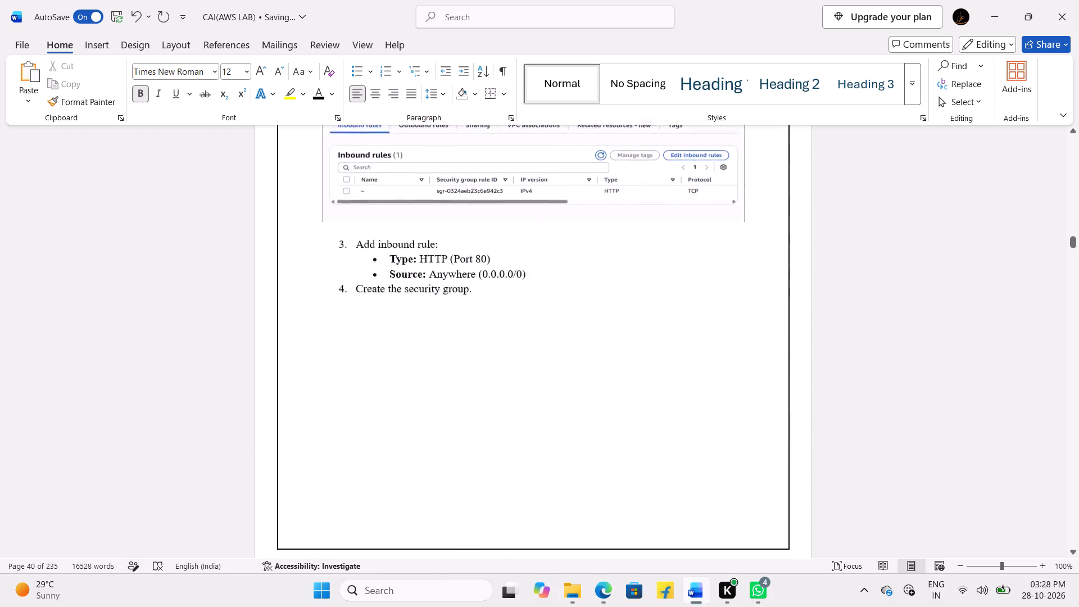
{"action": "scroll", "coordinate": [525, 441], "scroll_direction": "down", "scroll_amount": 20}
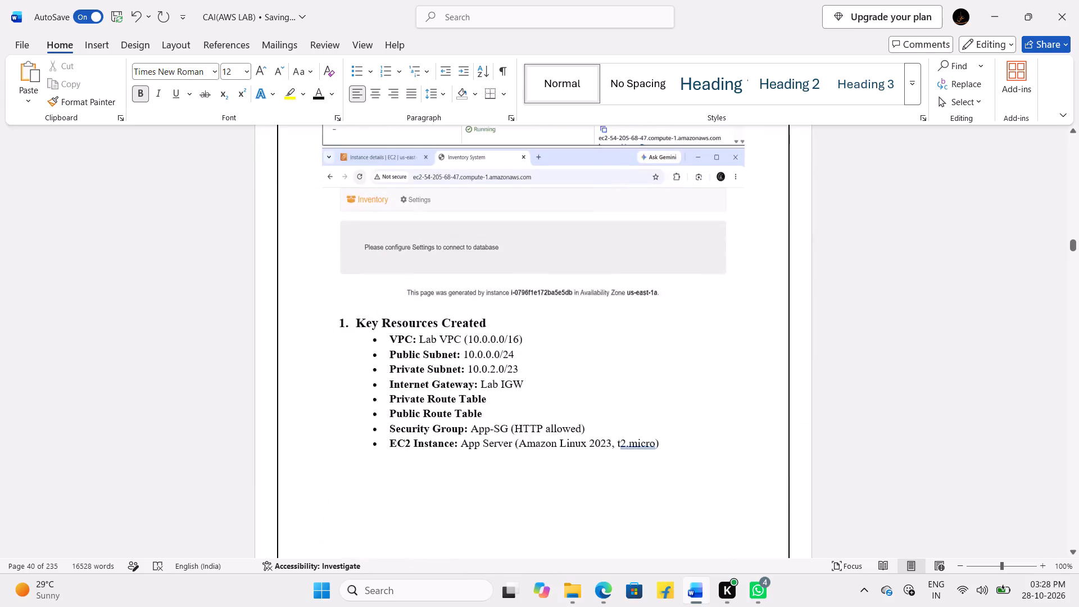
Review the layout of the VPC peering lab pages, from creating the Lab-Peer connection through the flow log events screenshot.
{"action": "scroll", "coordinate": [527, 438], "scroll_direction": "down", "scroll_amount": 6}
{"action": "scroll", "coordinate": [527, 438], "scroll_direction": "up", "scroll_amount": 3}
{"action": "scroll", "coordinate": [527, 438], "scroll_direction": "down", "scroll_amount": 4}
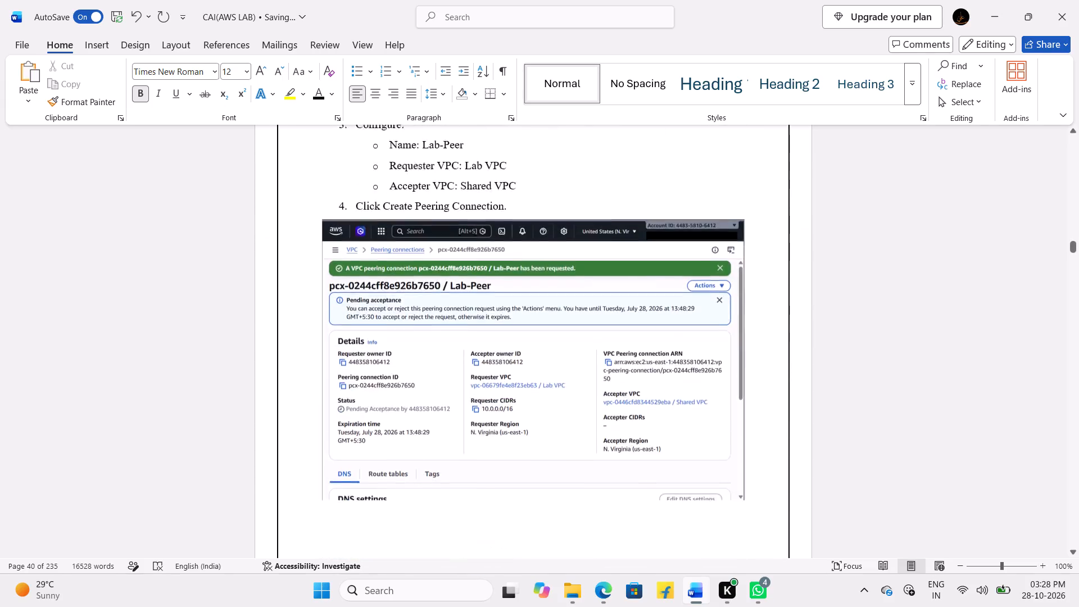
{"action": "scroll", "coordinate": [527, 439], "scroll_direction": "down", "scroll_amount": 16}
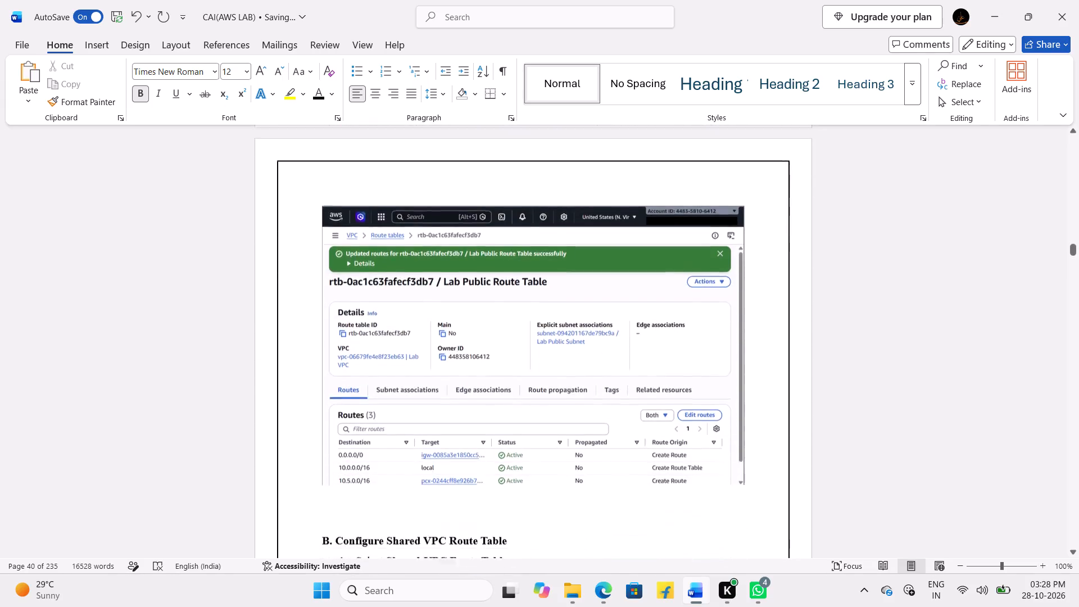
{"action": "scroll", "coordinate": [527, 439], "scroll_direction": "down", "scroll_amount": 11}
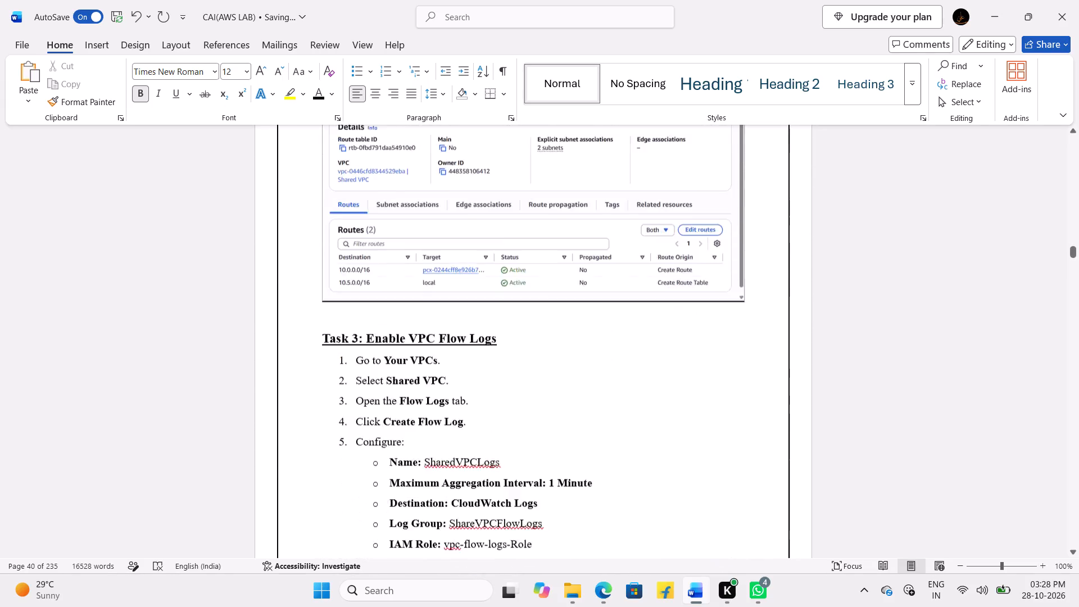
{"action": "scroll", "coordinate": [527, 439], "scroll_direction": "down", "scroll_amount": 14}
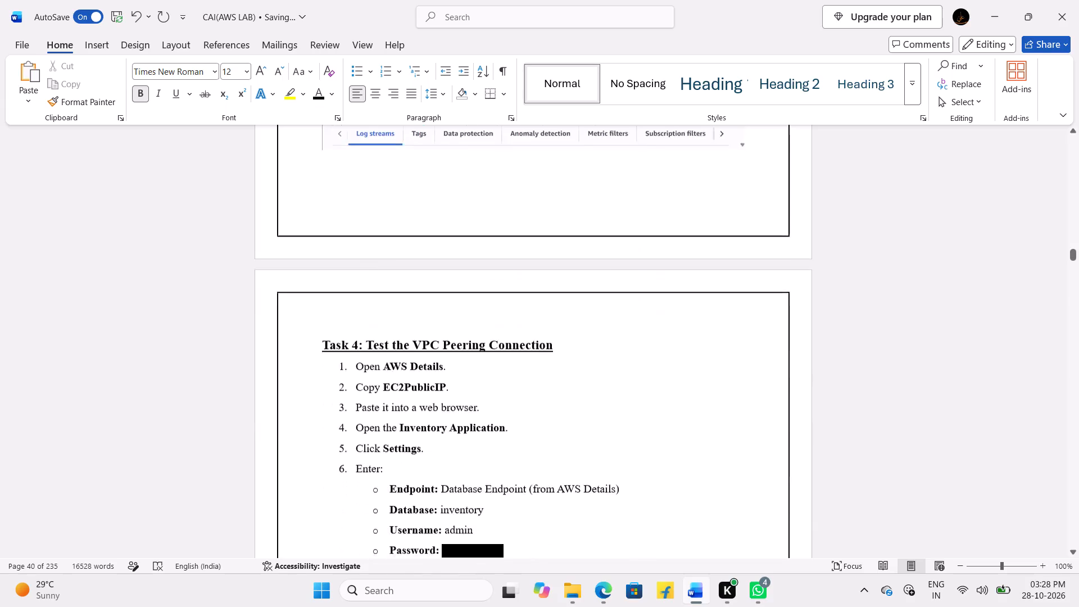
{"action": "scroll", "coordinate": [527, 439], "scroll_direction": "down", "scroll_amount": 10}
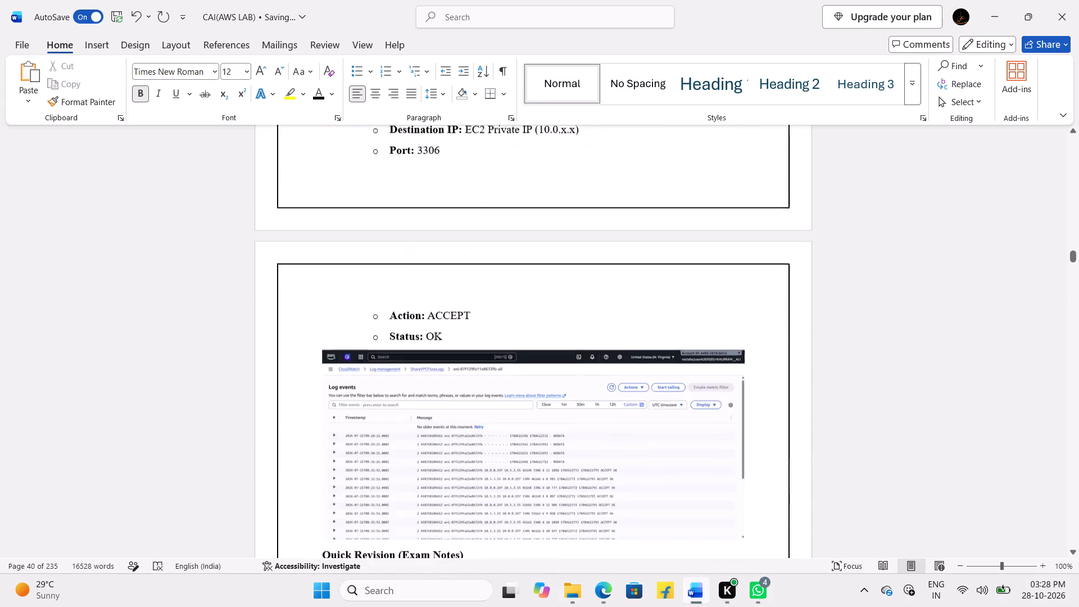
Review the layout of the Amazon Cognito lab pages, from the lab code setup through Task 8: Test Identity Pool.
{"action": "scroll", "coordinate": [527, 439], "scroll_direction": "down", "scroll_amount": 13}
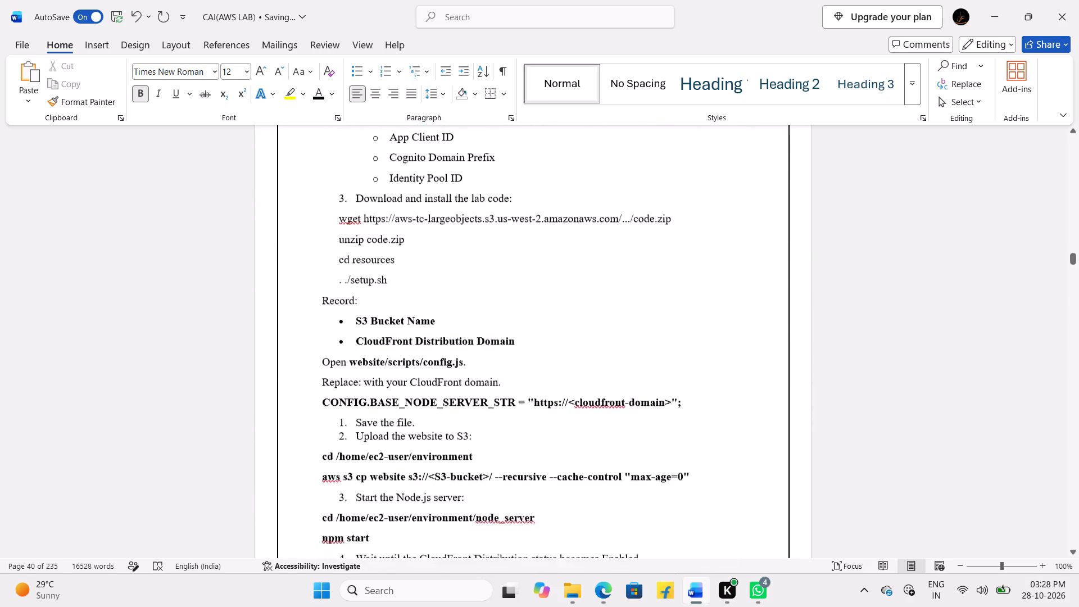
{"action": "scroll", "coordinate": [527, 440], "scroll_direction": "down", "scroll_amount": 20}
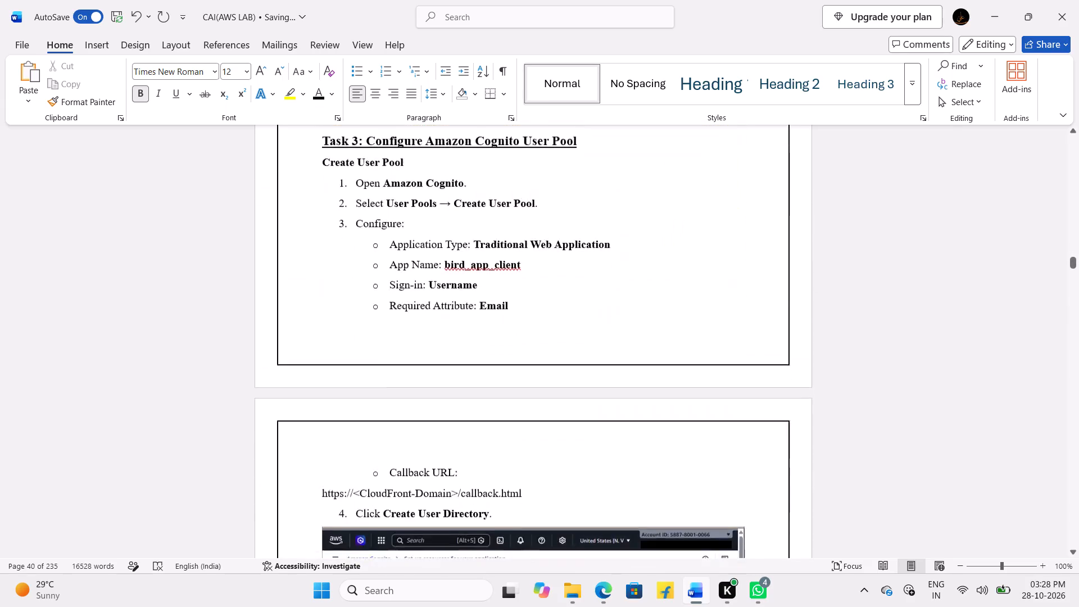
{"action": "scroll", "coordinate": [526, 441], "scroll_direction": "down", "scroll_amount": 13}
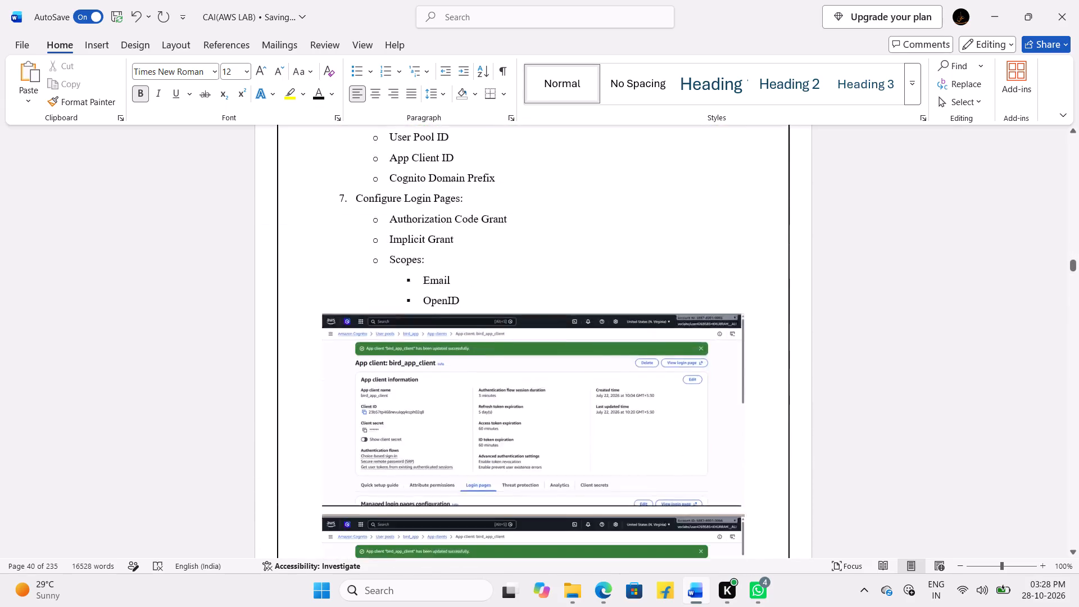
{"action": "scroll", "coordinate": [526, 441], "scroll_direction": "down", "scroll_amount": 17}
{"action": "scroll", "coordinate": [526, 441], "scroll_direction": "down", "scroll_amount": 5}
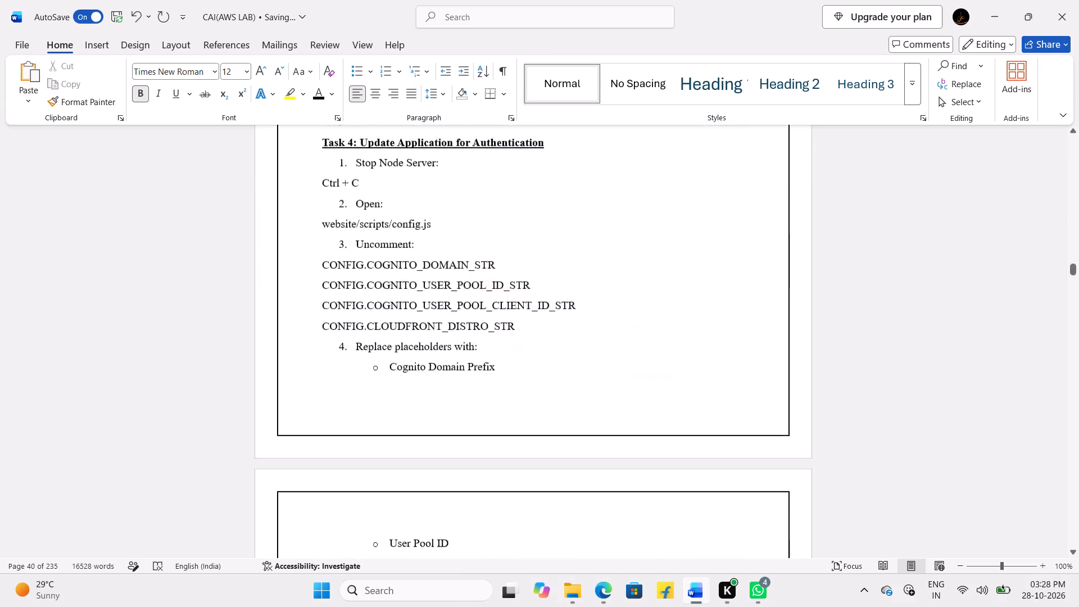
{"action": "scroll", "coordinate": [526, 441], "scroll_direction": "down", "scroll_amount": 20}
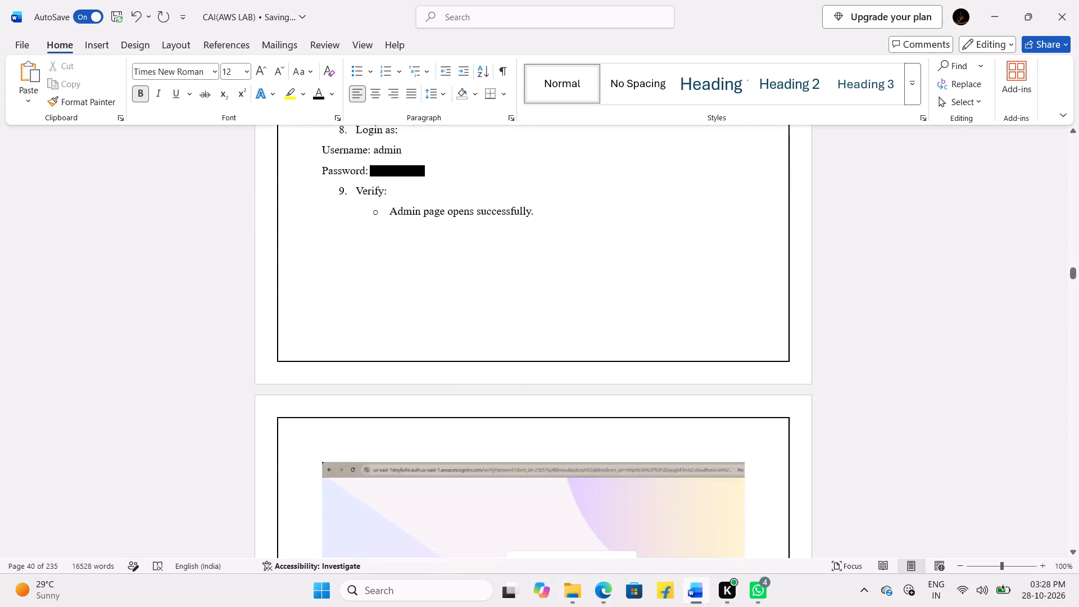
{"action": "scroll", "coordinate": [526, 441], "scroll_direction": "down", "scroll_amount": 20}
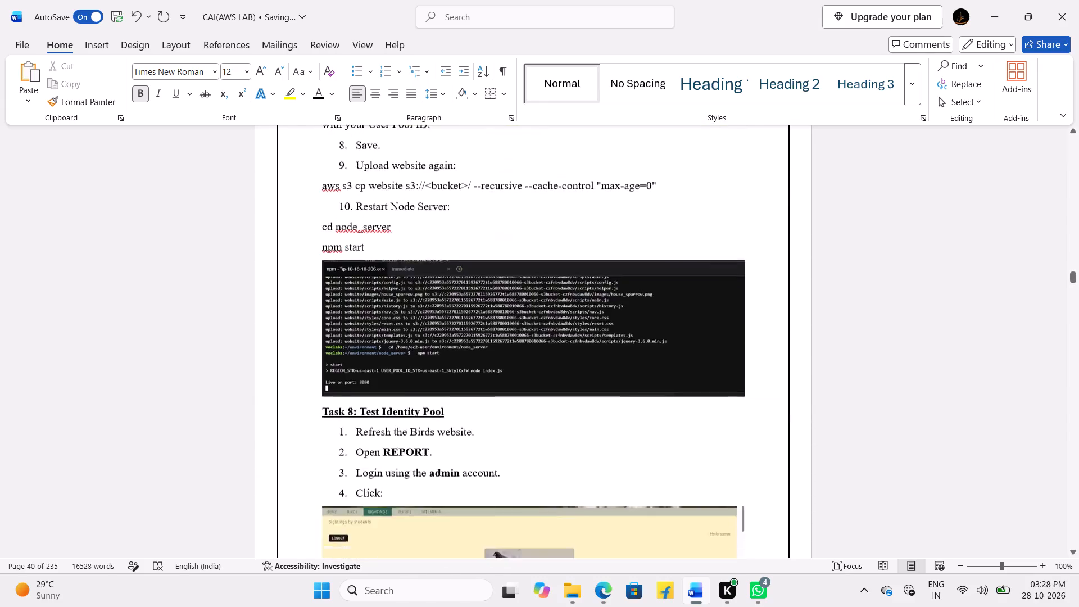
{"action": "scroll", "coordinate": [526, 441], "scroll_direction": "down", "scroll_amount": 17}
{"action": "scroll", "coordinate": [525, 441], "scroll_direction": "down", "scroll_amount": 5}
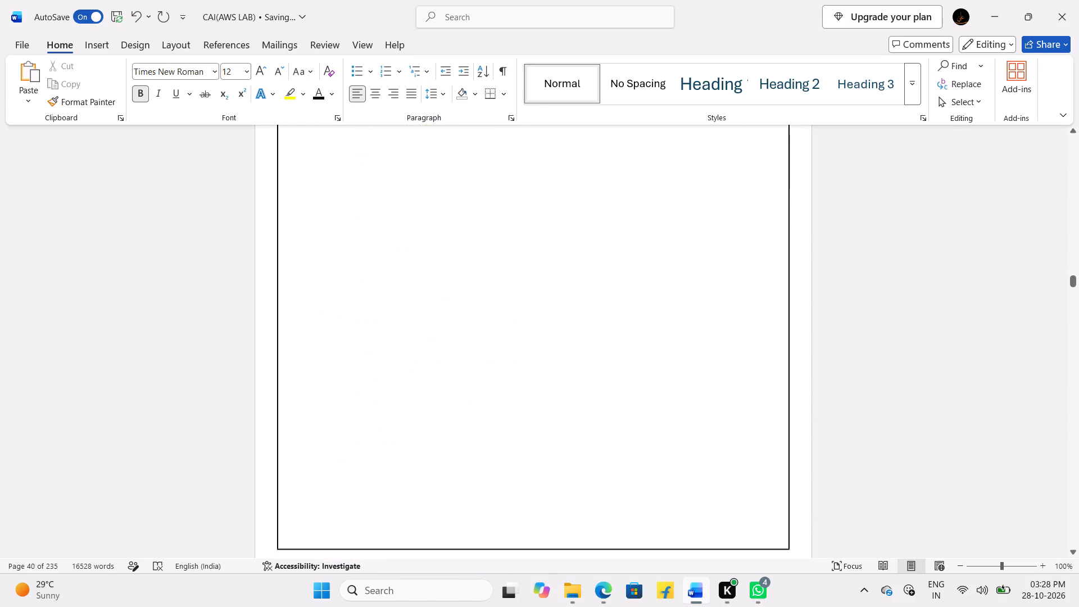
Review the layout of the encryption lab pages, from the clock.png upload to the Task 4: Disable the KMS Key heading.
{"action": "scroll", "coordinate": [525, 441], "scroll_direction": "down", "scroll_amount": 12}
{"action": "scroll", "coordinate": [525, 441], "scroll_direction": "up", "scroll_amount": 2}
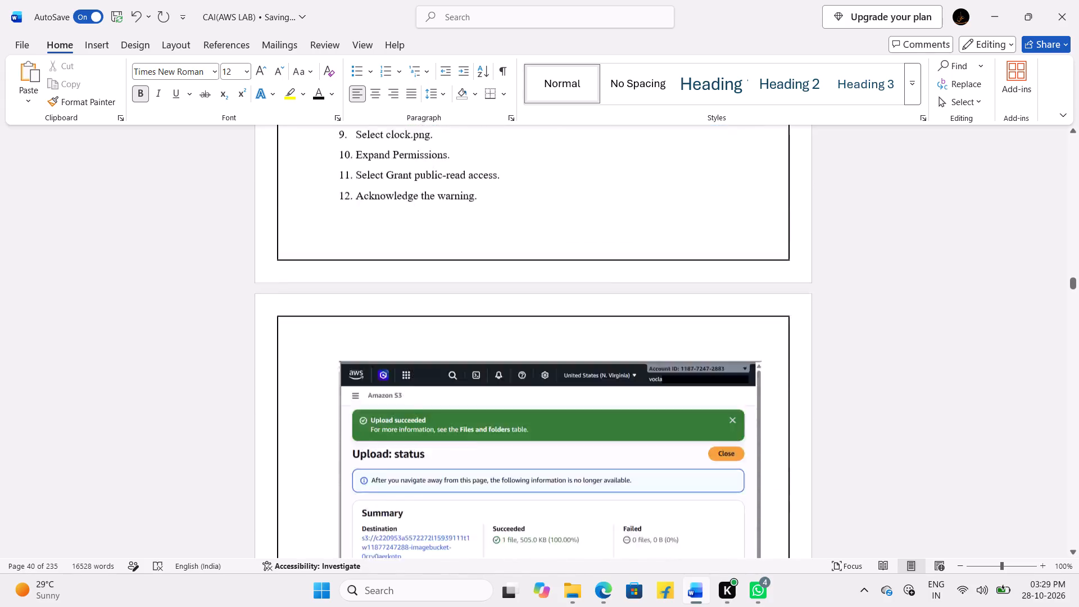
{"action": "scroll", "coordinate": [525, 441], "scroll_direction": "up", "scroll_amount": 10}
{"action": "scroll", "coordinate": [527, 440], "scroll_direction": "down", "scroll_amount": 15}
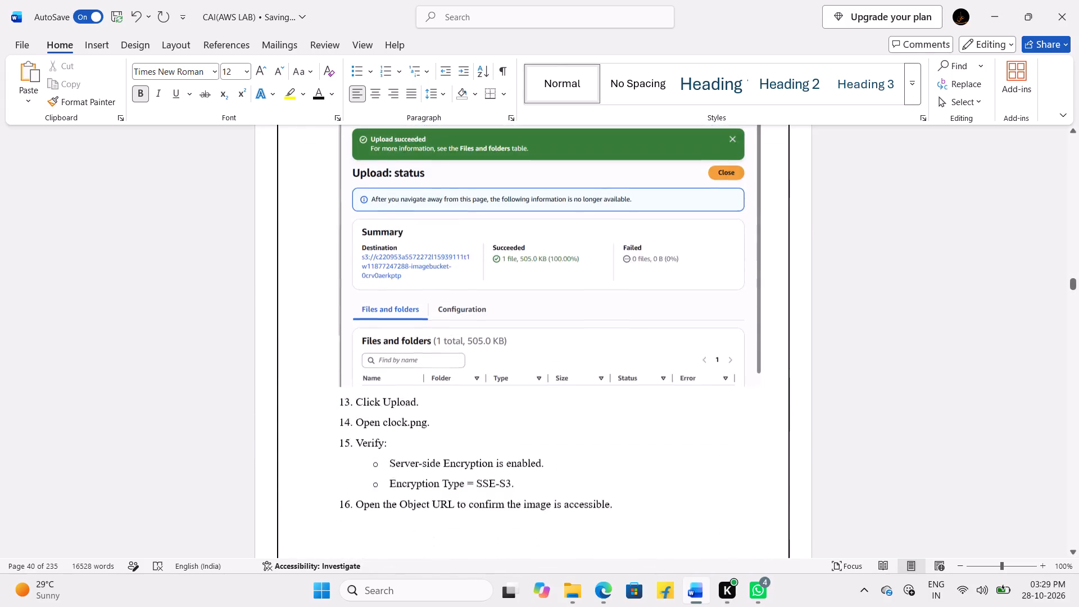
{"action": "scroll", "coordinate": [529, 436], "scroll_direction": "down", "scroll_amount": 19}
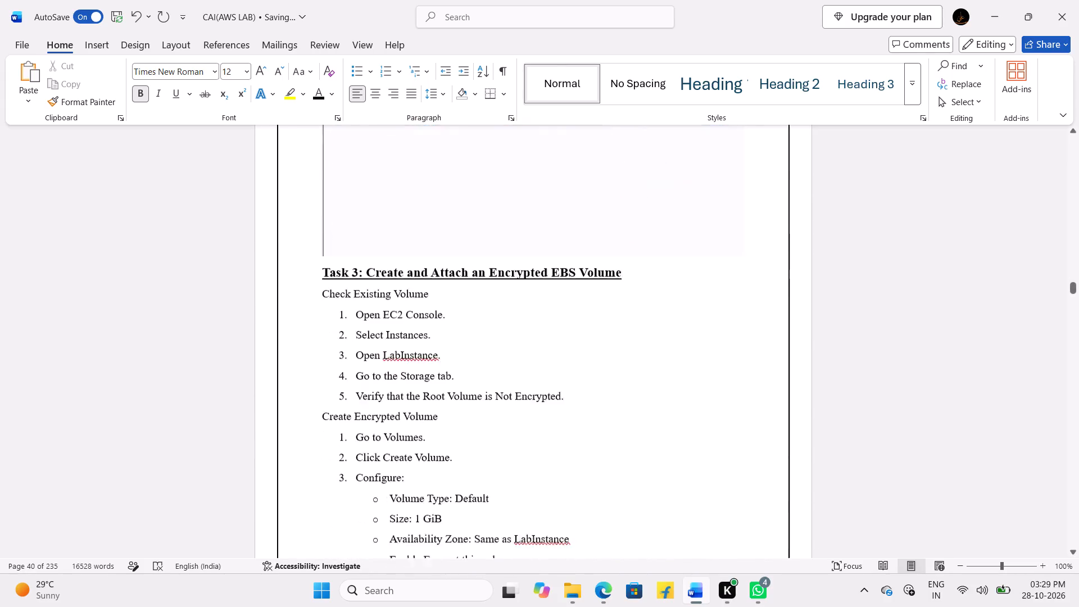
{"action": "scroll", "coordinate": [529, 436], "scroll_direction": "down", "scroll_amount": 19}
{"action": "scroll", "coordinate": [529, 436], "scroll_direction": "down", "scroll_amount": 2}
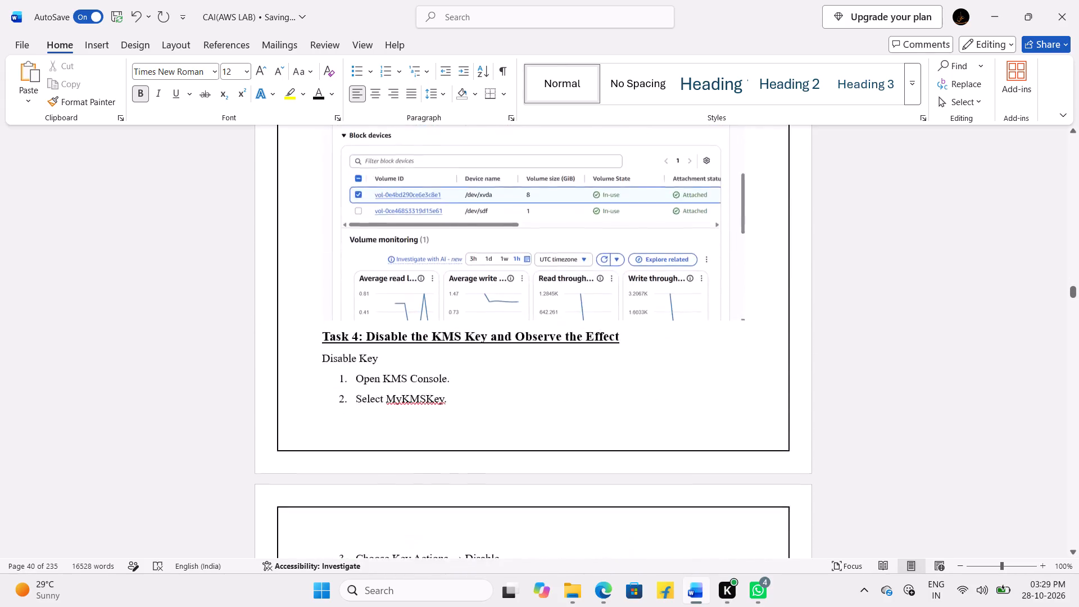
Add four line breaks after the volume monitoring screenshot, pushing the Task 4: Disable the KMS Key and Observe the Effect heading onto the next page.
{"action": "scroll", "coordinate": [529, 436], "scroll_direction": "down", "scroll_amount": 5}
{"action": "scroll", "coordinate": [529, 436], "scroll_direction": "up", "scroll_amount": 9}
{"action": "scroll", "coordinate": [529, 433], "scroll_direction": "down", "scroll_amount": 4}
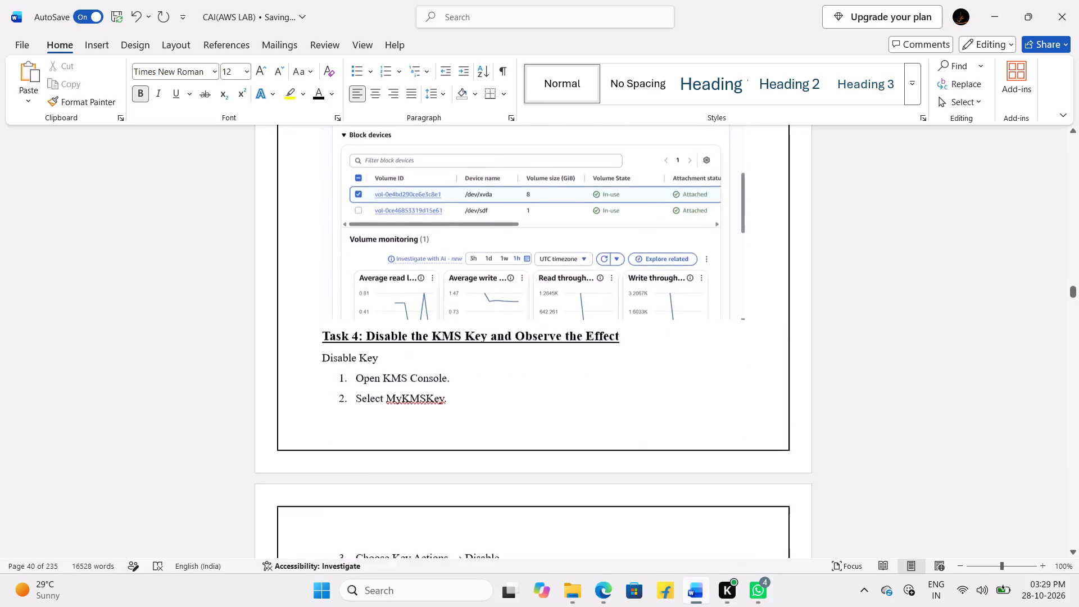
{"action": "scroll", "coordinate": [529, 433], "scroll_direction": "down", "scroll_amount": 6}
{"action": "scroll", "coordinate": [529, 433], "scroll_direction": "up", "scroll_amount": 7}
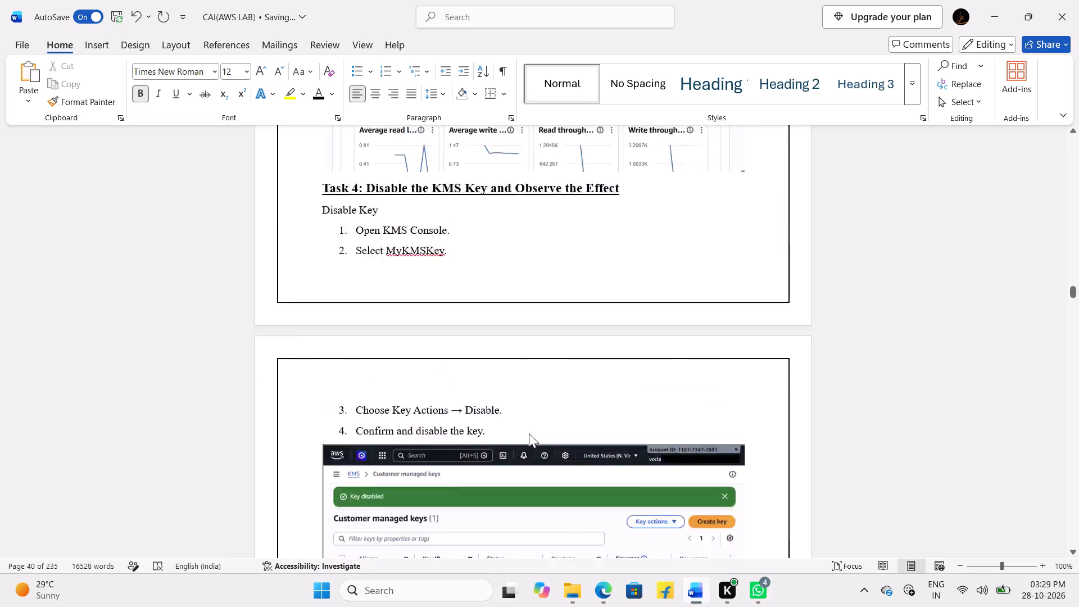
{"action": "scroll", "coordinate": [529, 433], "scroll_direction": "up", "scroll_amount": 1}
{"action": "left_click", "coordinate": [766, 315]}
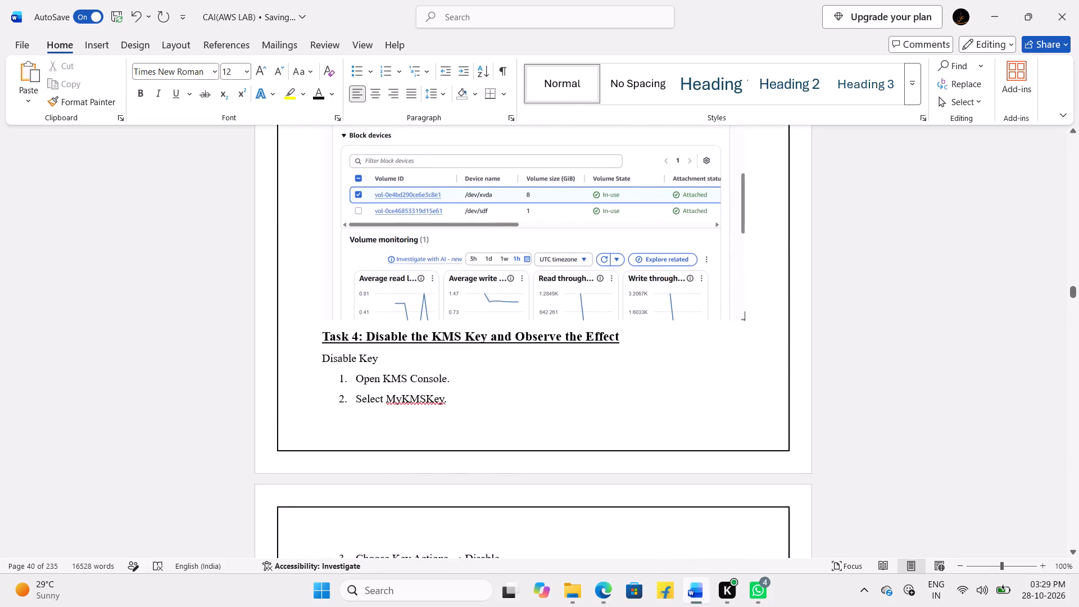
{"action": "key", "text": "Return"}
{"action": "key", "text": "Return"}
{"action": "key", "text": "Return"}
{"action": "key", "text": "Return"}
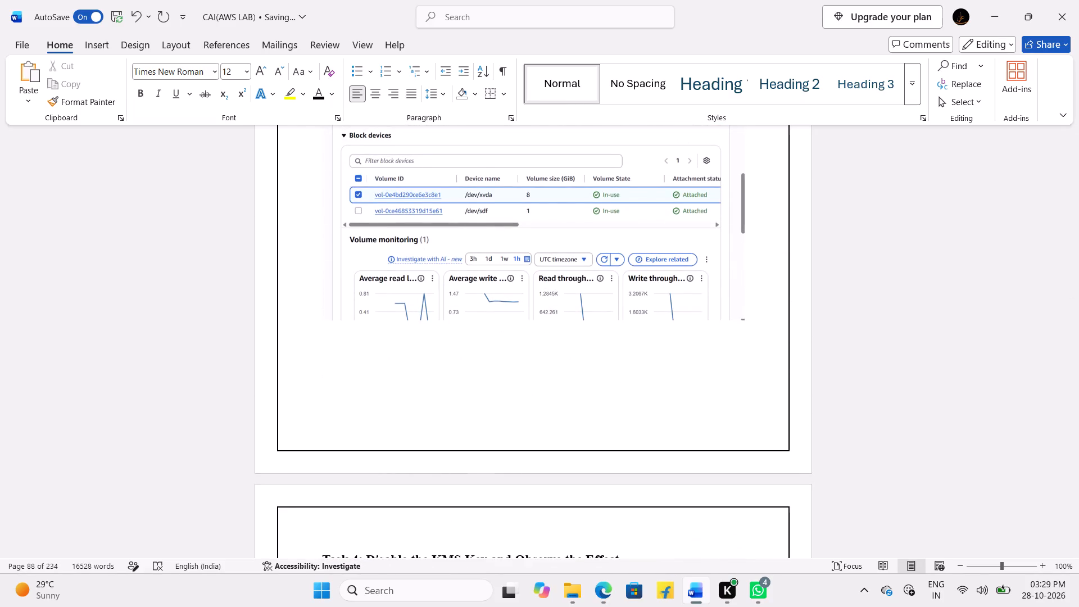
Review the layout from the rest of the KMS lab through the load balancing and Auto Scaling lab to the LAB-12 heading.
{"action": "scroll", "coordinate": [767, 315], "scroll_direction": "down", "scroll_amount": 20}
{"action": "scroll", "coordinate": [767, 315], "scroll_direction": "down", "scroll_amount": 1}
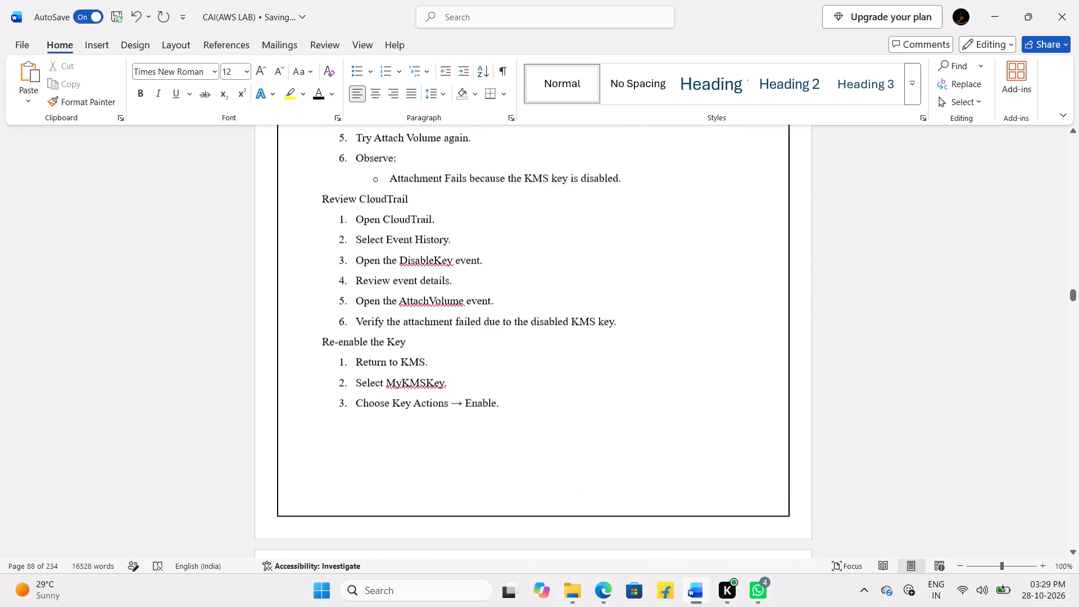
{"action": "scroll", "coordinate": [767, 315], "scroll_direction": "down", "scroll_amount": 15}
{"action": "scroll", "coordinate": [767, 315], "scroll_direction": "down", "scroll_amount": 6}
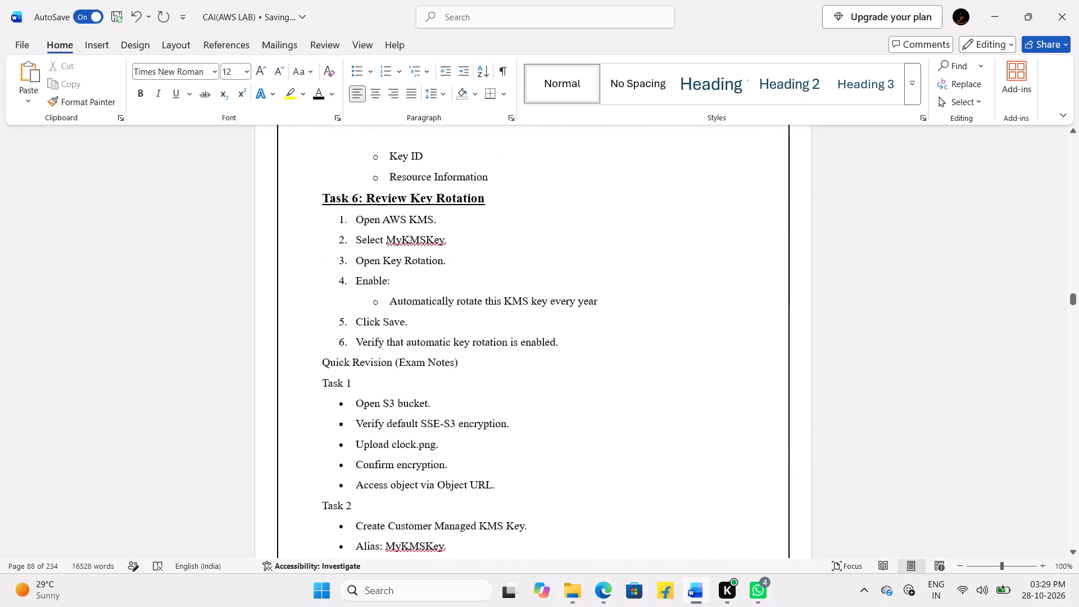
{"action": "scroll", "coordinate": [767, 315], "scroll_direction": "down", "scroll_amount": 20}
{"action": "scroll", "coordinate": [767, 315], "scroll_direction": "down", "scroll_amount": 5}
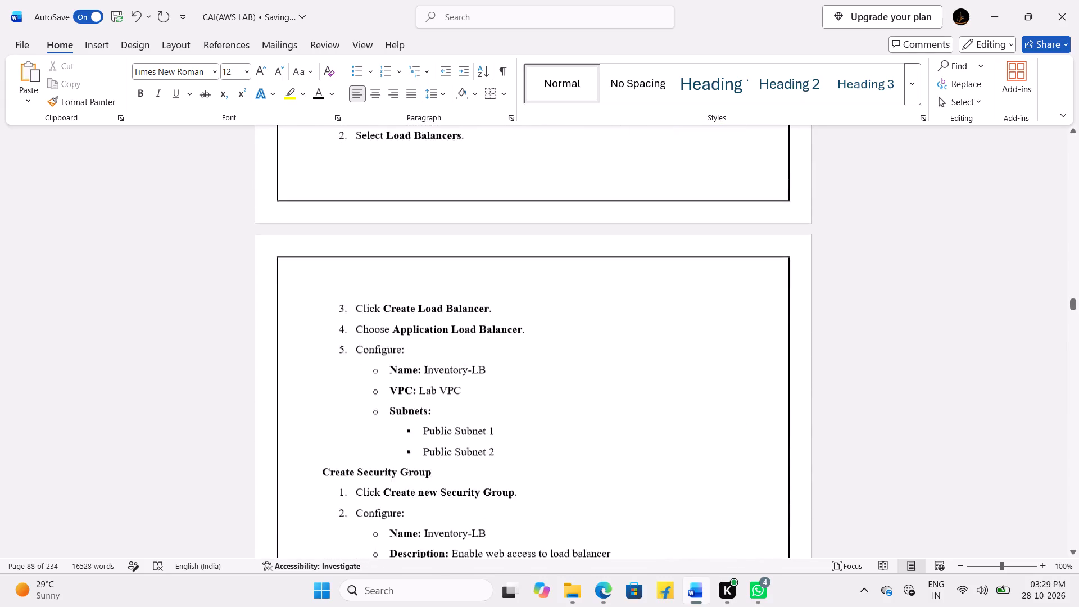
{"action": "scroll", "coordinate": [767, 315], "scroll_direction": "down", "scroll_amount": 19}
{"action": "scroll", "coordinate": [767, 315], "scroll_direction": "down", "scroll_amount": 4}
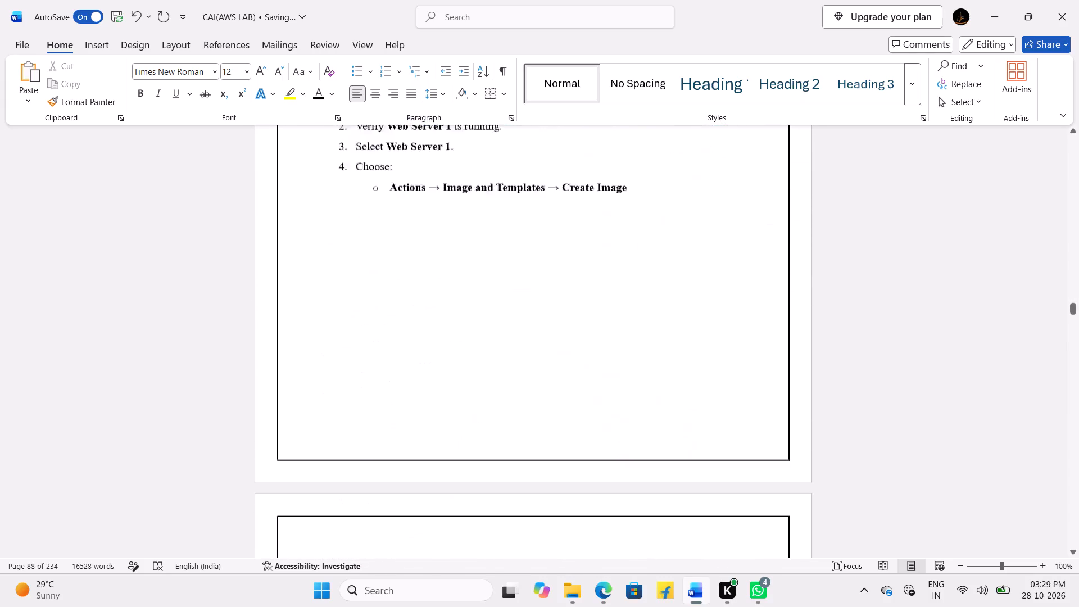
{"action": "scroll", "coordinate": [767, 315], "scroll_direction": "down", "scroll_amount": 19}
{"action": "scroll", "coordinate": [767, 315], "scroll_direction": "down", "scroll_amount": 6}
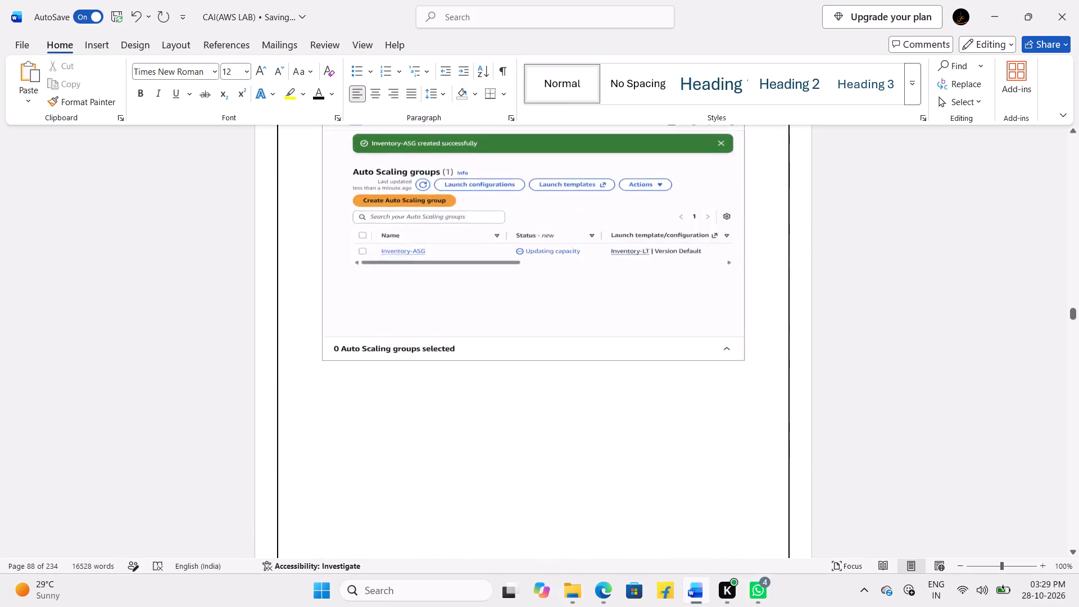
{"action": "scroll", "coordinate": [767, 315], "scroll_direction": "down", "scroll_amount": 8}
{"action": "scroll", "coordinate": [767, 315], "scroll_direction": "down", "scroll_amount": 20}
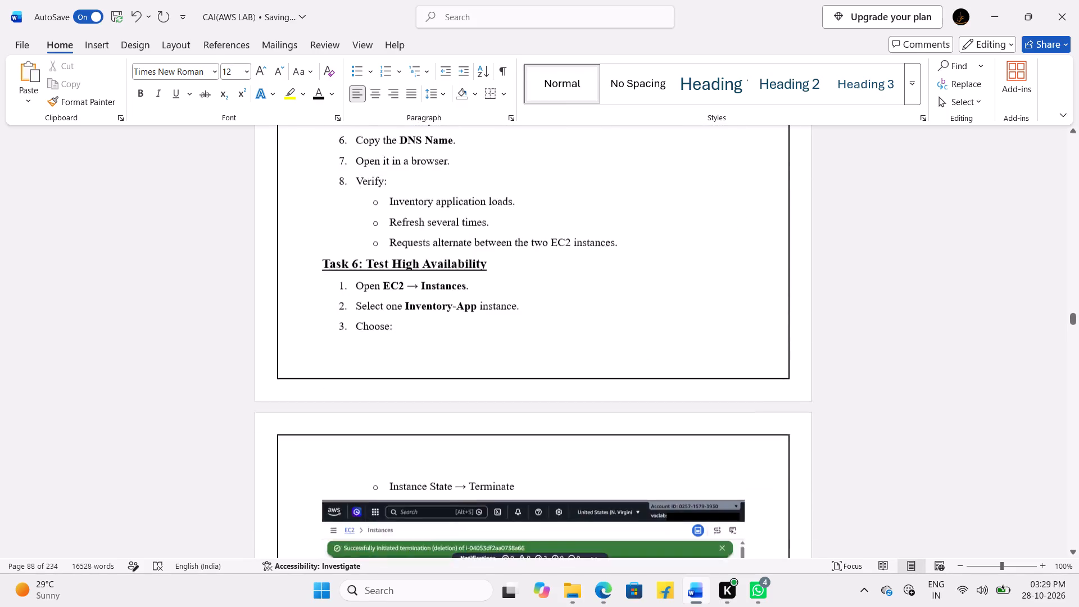
{"action": "scroll", "coordinate": [767, 315], "scroll_direction": "down", "scroll_amount": 16}
{"action": "scroll", "coordinate": [767, 315], "scroll_direction": "down", "scroll_amount": 6}
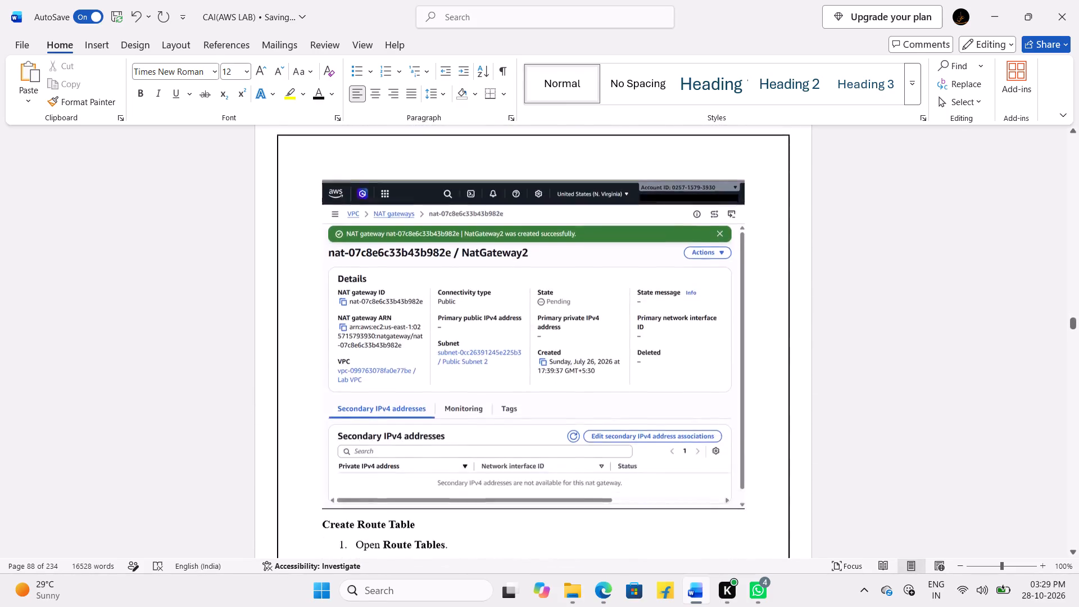
{"action": "scroll", "coordinate": [767, 315], "scroll_direction": "down", "scroll_amount": 20}
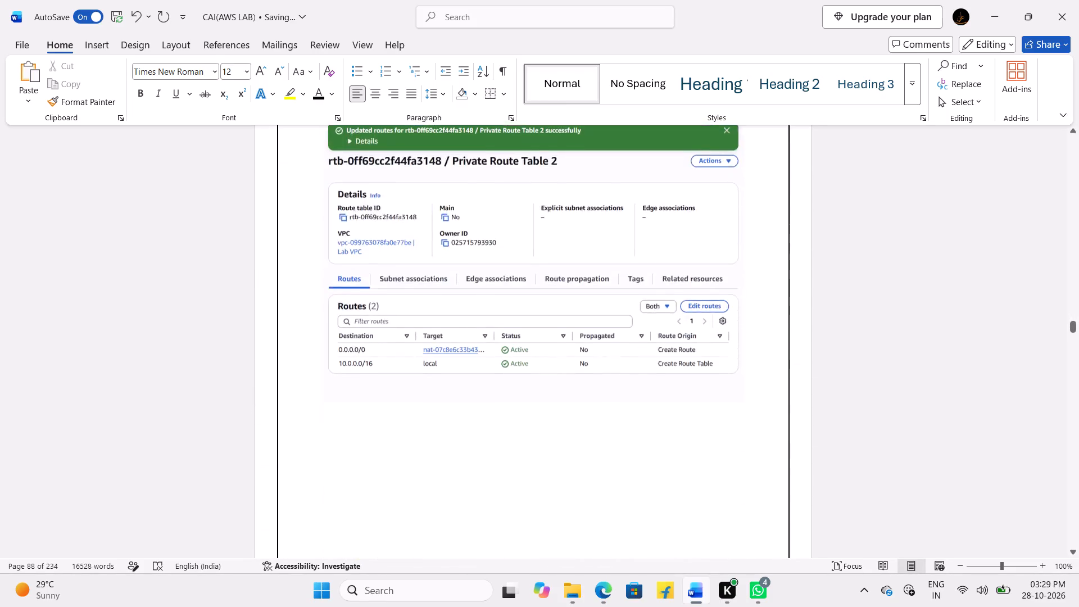
{"action": "scroll", "coordinate": [767, 315], "scroll_direction": "down", "scroll_amount": 17}
{"action": "scroll", "coordinate": [767, 315], "scroll_direction": "down", "scroll_amount": 4}
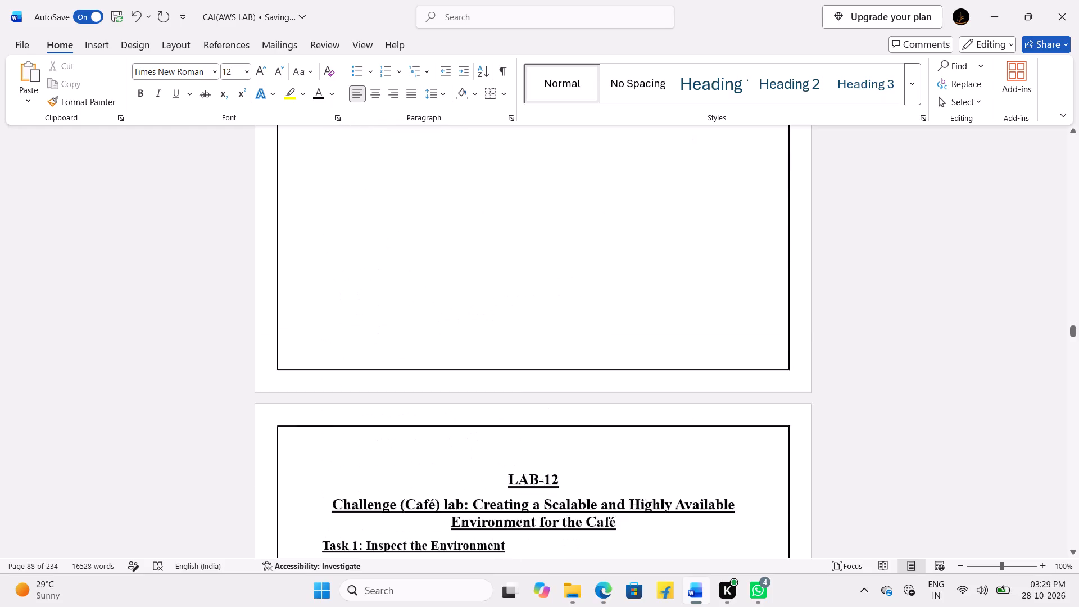
Review the layout of LAB-12's scalable café environment pages through the load balancer DNS test.
{"action": "scroll", "coordinate": [767, 315], "scroll_direction": "down", "scroll_amount": 20}
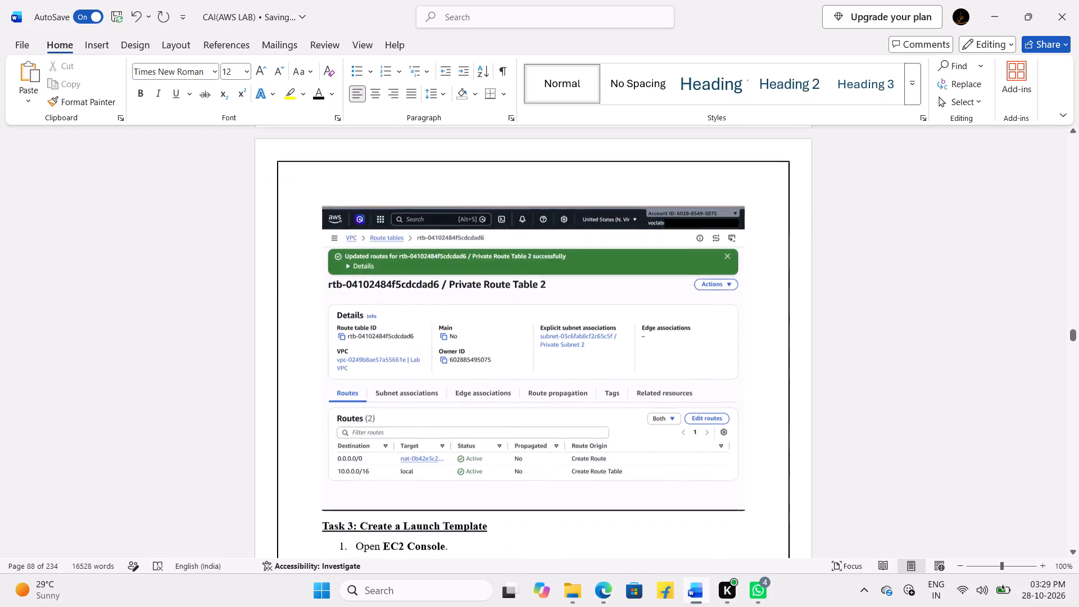
{"action": "scroll", "coordinate": [767, 315], "scroll_direction": "down", "scroll_amount": 18}
{"action": "scroll", "coordinate": [767, 315], "scroll_direction": "down", "scroll_amount": 8}
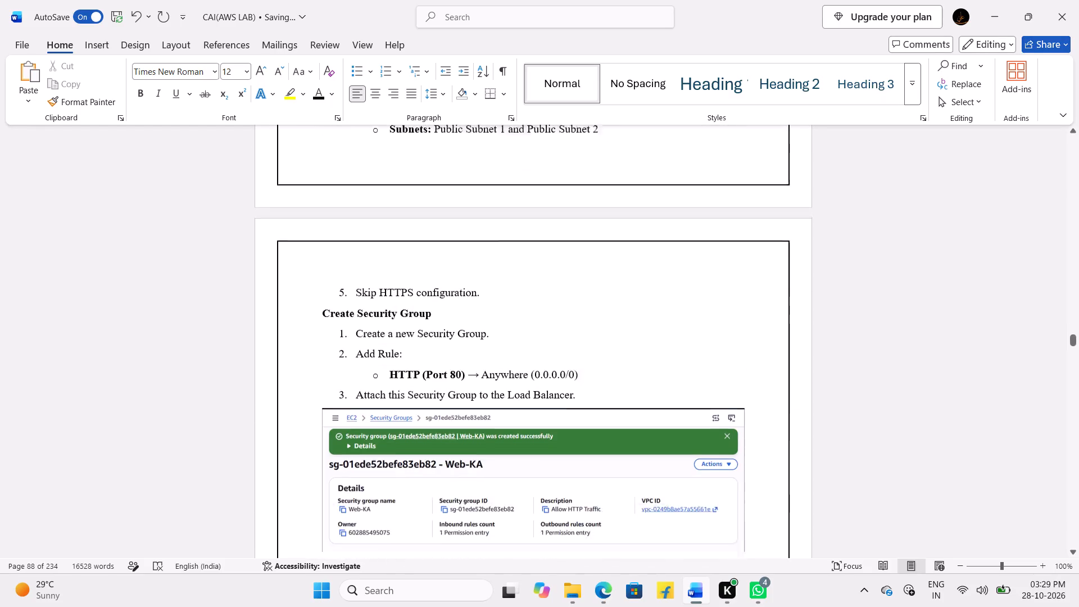
{"action": "scroll", "coordinate": [767, 315], "scroll_direction": "down", "scroll_amount": 18}
{"action": "scroll", "coordinate": [767, 315], "scroll_direction": "down", "scroll_amount": 8}
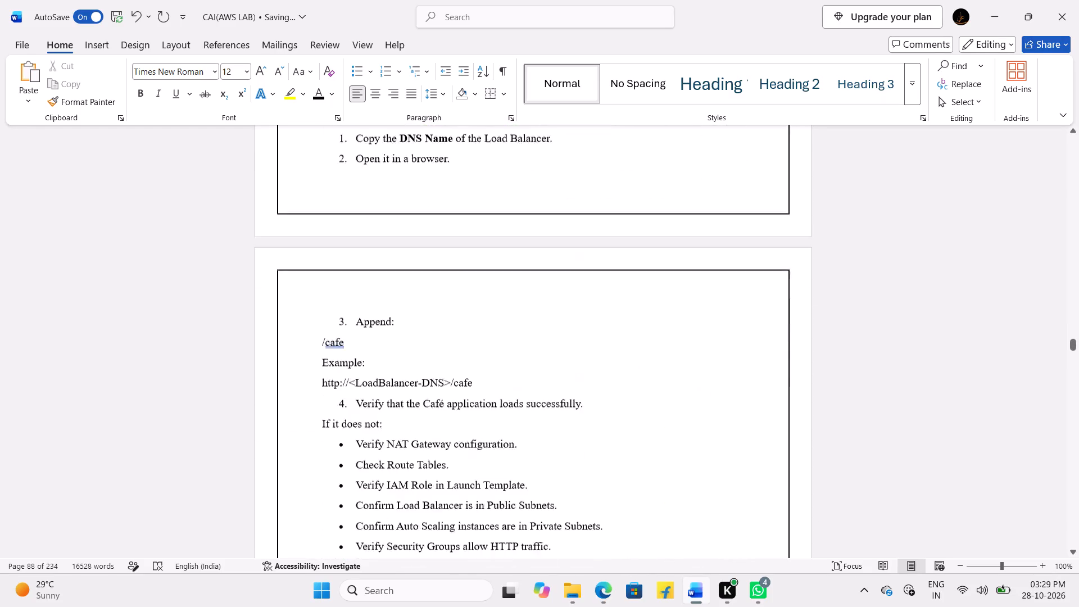
Review the page layout from the end of the café load balancer test through the CloudFormation stack lab to the LAB-14 heading.
{"action": "scroll", "coordinate": [767, 315], "scroll_direction": "down", "scroll_amount": 17}
{"action": "scroll", "coordinate": [767, 315], "scroll_direction": "down", "scroll_amount": 7}
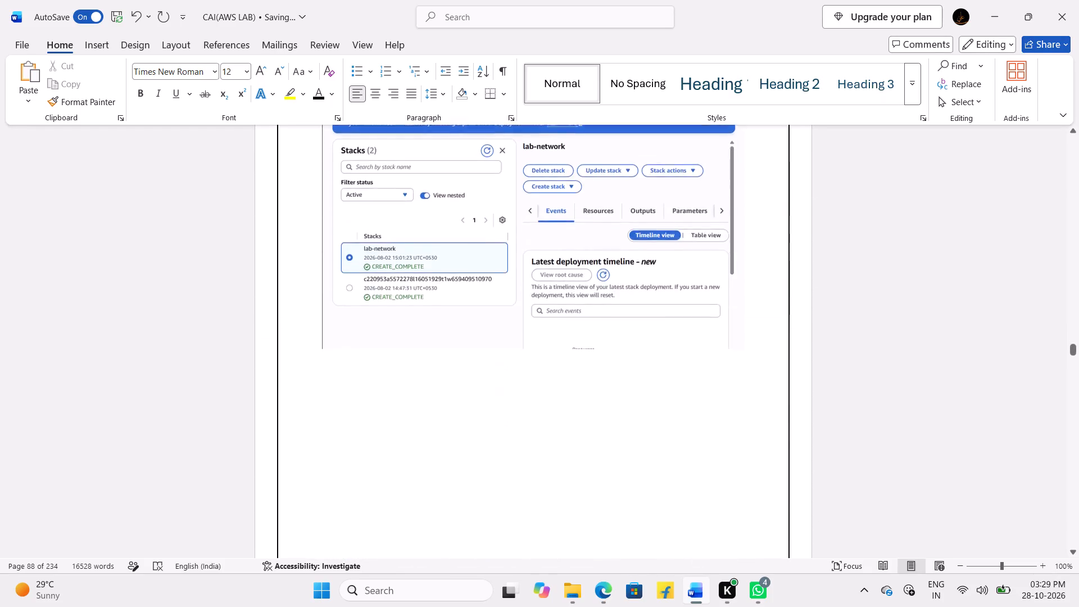
{"action": "scroll", "coordinate": [767, 315], "scroll_direction": "down", "scroll_amount": 18}
{"action": "scroll", "coordinate": [767, 315], "scroll_direction": "down", "scroll_amount": 3}
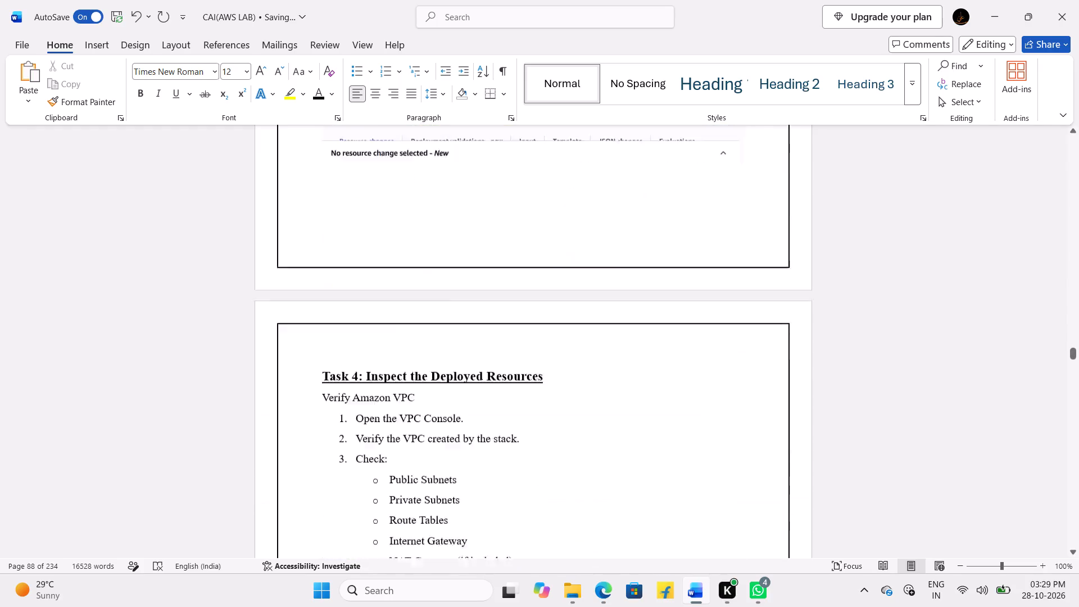
{"action": "scroll", "coordinate": [767, 315], "scroll_direction": "down", "scroll_amount": 16}
{"action": "scroll", "coordinate": [767, 315], "scroll_direction": "down", "scroll_amount": 7}
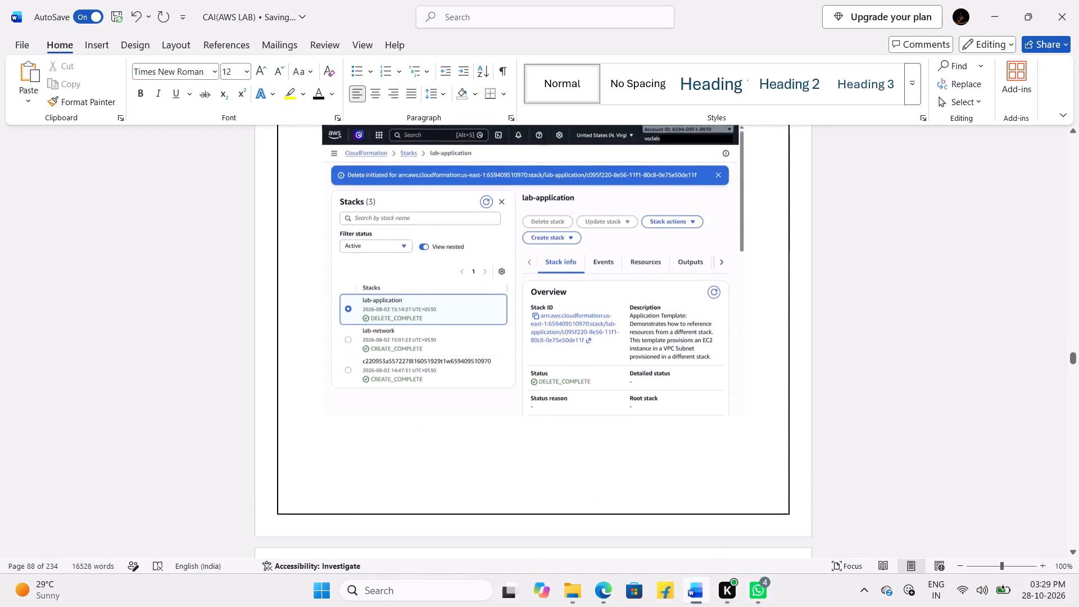
{"action": "scroll", "coordinate": [767, 315], "scroll_direction": "down", "scroll_amount": 20}
{"action": "scroll", "coordinate": [767, 315], "scroll_direction": "down", "scroll_amount": 2}
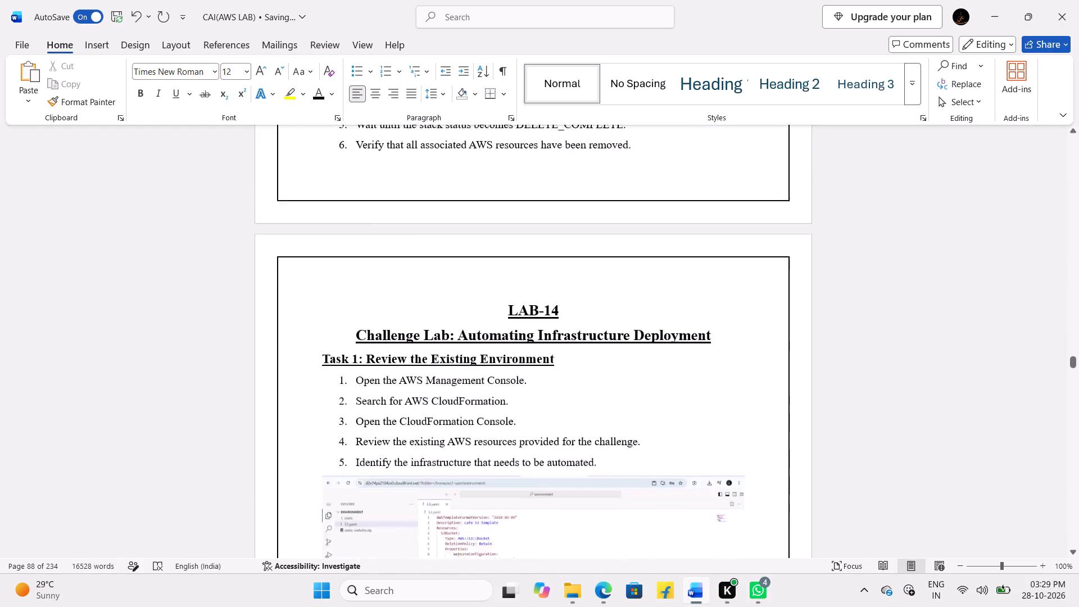
Review the layout of LAB-14's automated infrastructure deployment pages, including the template, pipeline screenshots and closing task list.
{"action": "scroll", "coordinate": [767, 315], "scroll_direction": "down", "scroll_amount": 5}
{"action": "scroll", "coordinate": [767, 315], "scroll_direction": "up", "scroll_amount": 6}
{"action": "scroll", "coordinate": [767, 315], "scroll_direction": "down", "scroll_amount": 3}
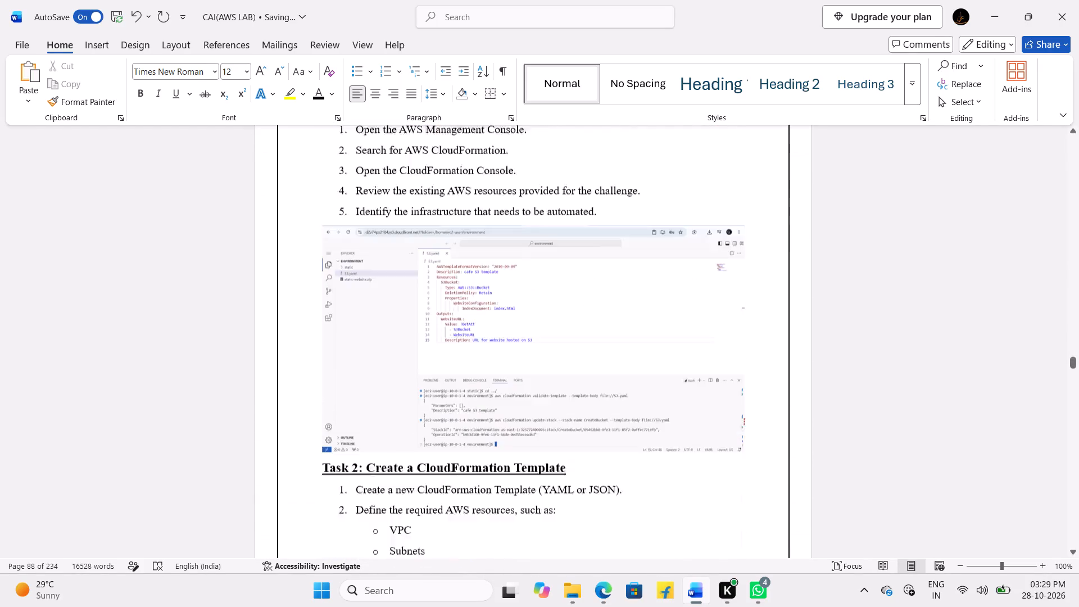
{"action": "scroll", "coordinate": [767, 315], "scroll_direction": "down", "scroll_amount": 20}
{"action": "scroll", "coordinate": [767, 315], "scroll_direction": "down", "scroll_amount": 4}
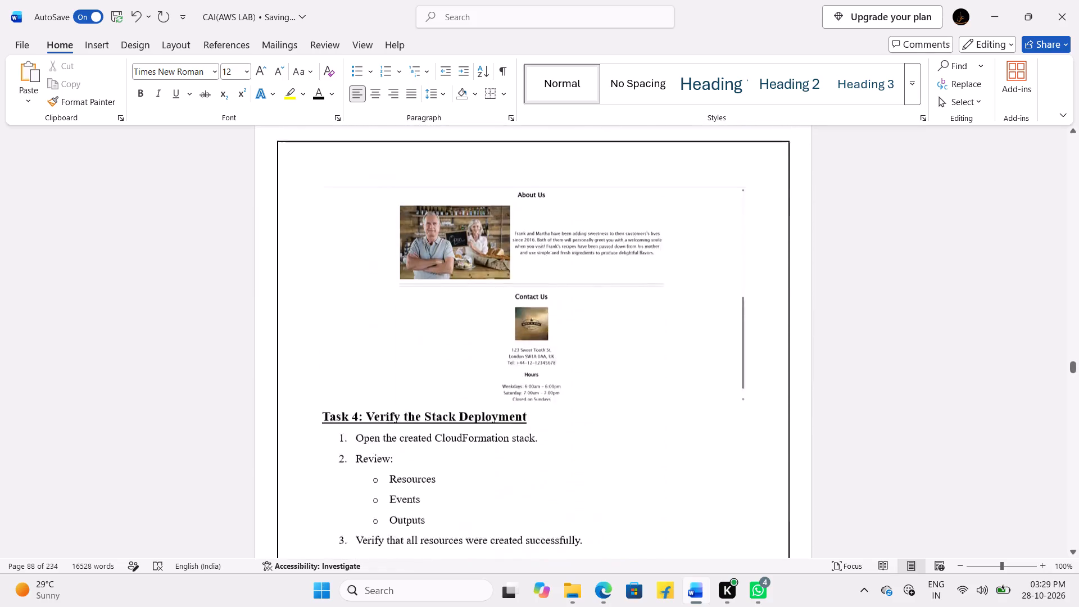
{"action": "scroll", "coordinate": [773, 328], "scroll_direction": "down", "scroll_amount": 20}
{"action": "scroll", "coordinate": [773, 328], "scroll_direction": "down", "scroll_amount": 4}
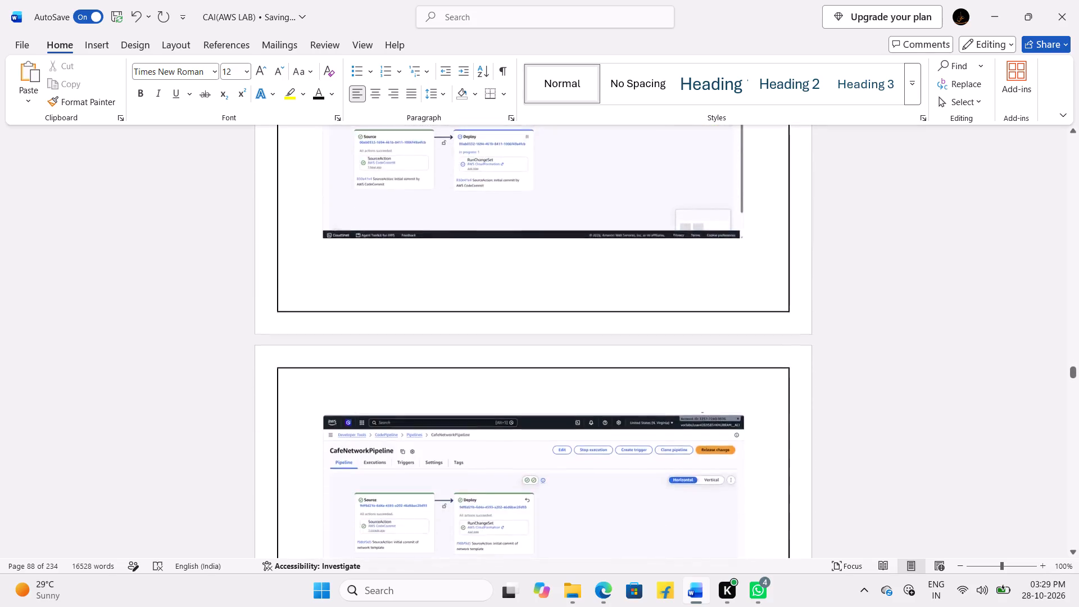
{"action": "scroll", "coordinate": [773, 336], "scroll_direction": "down", "scroll_amount": 20}
{"action": "scroll", "coordinate": [773, 336], "scroll_direction": "down", "scroll_amount": 4}
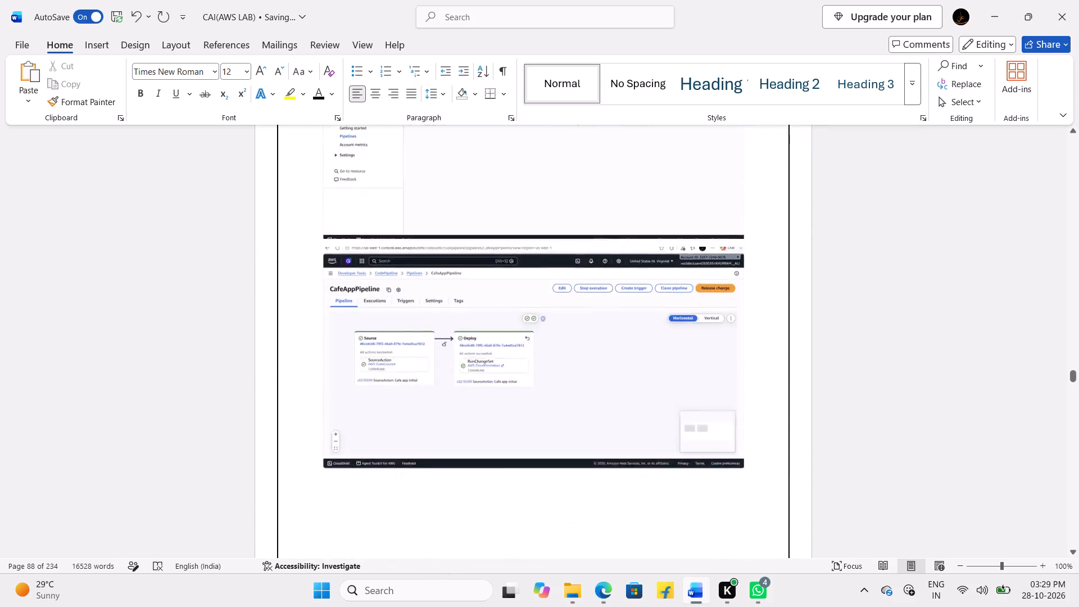
{"action": "scroll", "coordinate": [773, 338], "scroll_direction": "down", "scroll_amount": 17}
{"action": "scroll", "coordinate": [773, 338], "scroll_direction": "down", "scroll_amount": 5}
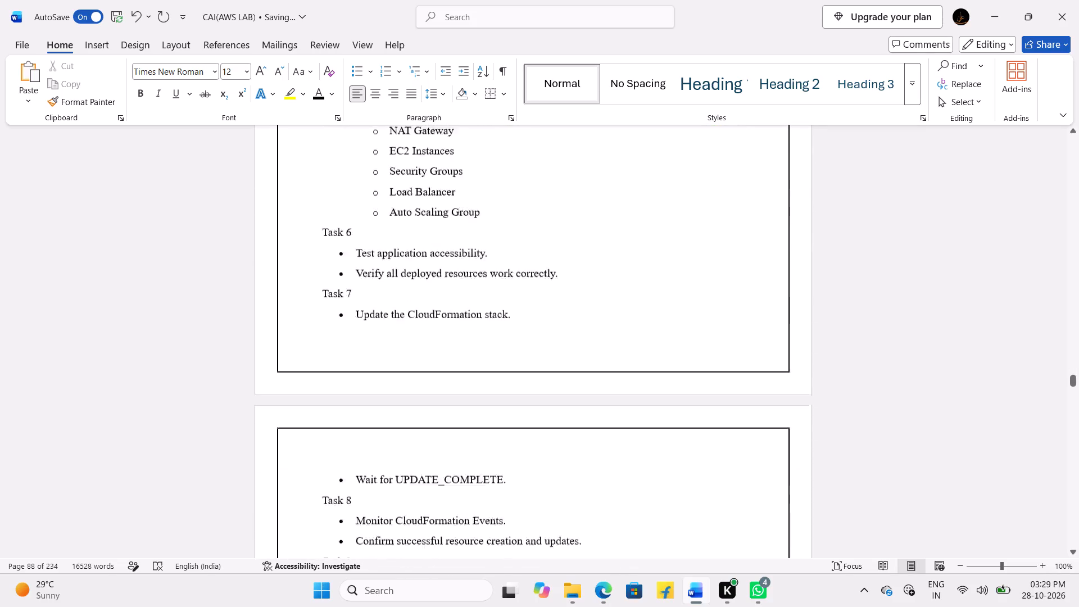
Review the layout of the decoupled application lab pages, from Phase 1 setup to the Task 8: Configure and Start Phase 2 Application heading.
{"action": "scroll", "coordinate": [773, 338], "scroll_direction": "down", "scroll_amount": 9}
{"action": "scroll", "coordinate": [773, 338], "scroll_direction": "down", "scroll_amount": 15}
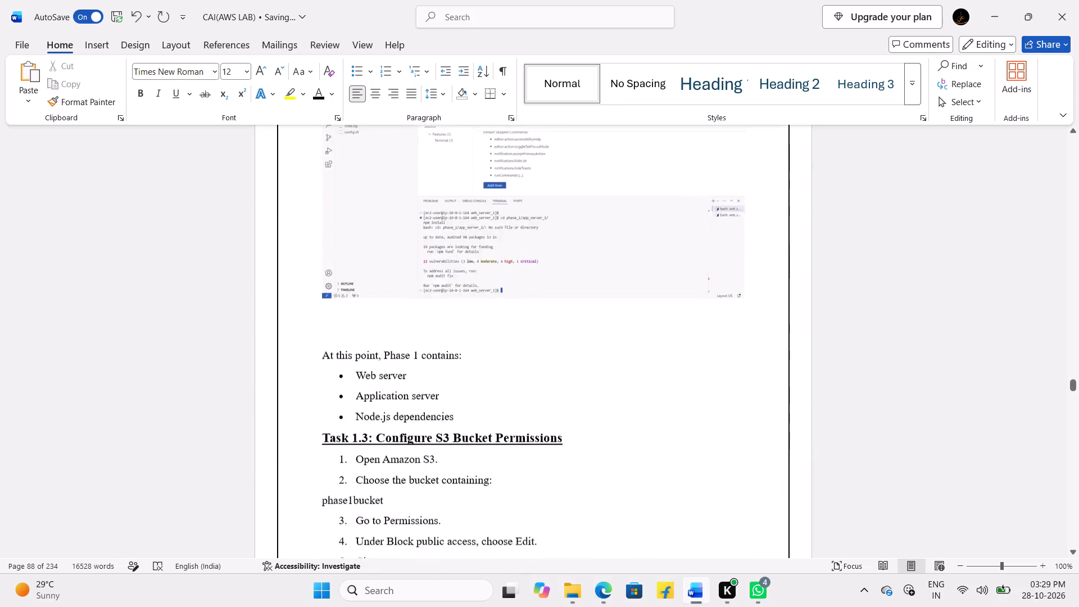
{"action": "scroll", "coordinate": [773, 338], "scroll_direction": "down", "scroll_amount": 3}
{"action": "scroll", "coordinate": [773, 338], "scroll_direction": "down", "scroll_amount": 20}
{"action": "scroll", "coordinate": [773, 338], "scroll_direction": "down", "scroll_amount": 3}
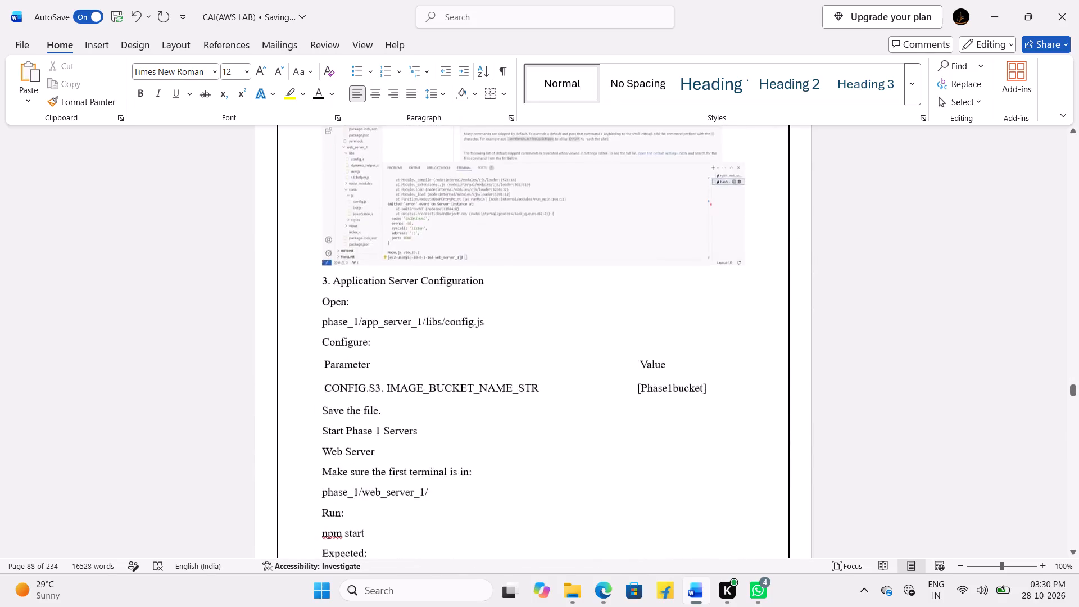
{"action": "scroll", "coordinate": [773, 338], "scroll_direction": "down", "scroll_amount": 20}
{"action": "scroll", "coordinate": [773, 338], "scroll_direction": "down", "scroll_amount": 6}
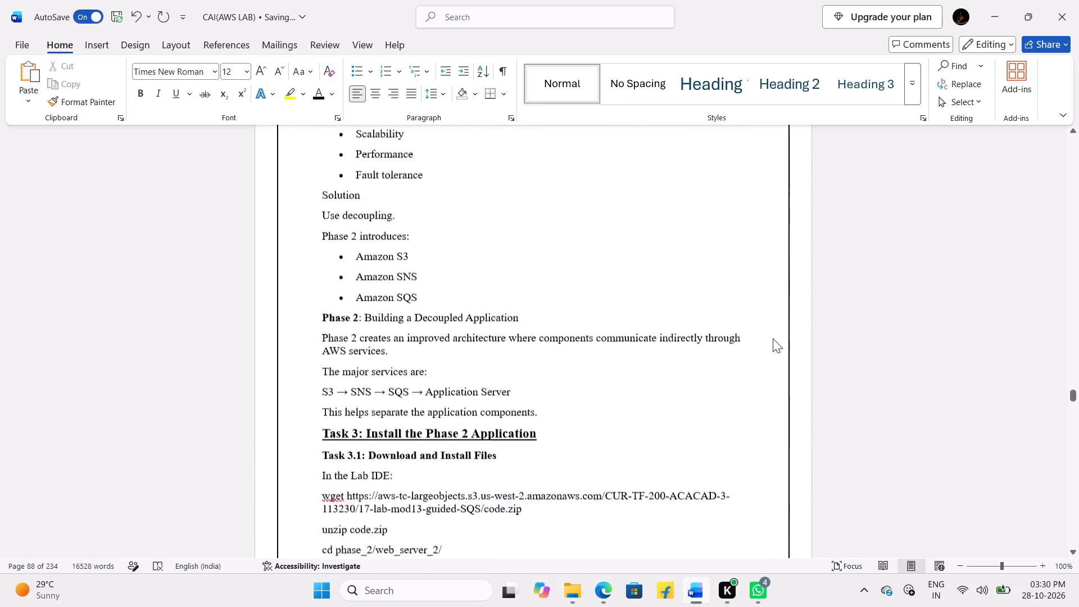
{"action": "scroll", "coordinate": [773, 338], "scroll_direction": "down", "scroll_amount": 20}
{"action": "scroll", "coordinate": [773, 338], "scroll_direction": "down", "scroll_amount": 12}
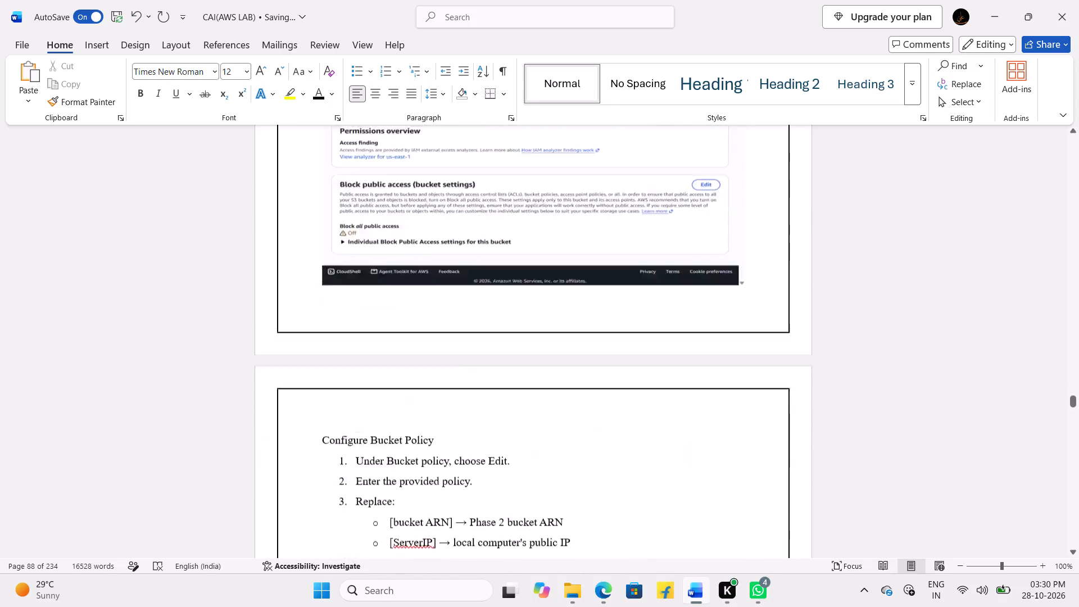
{"action": "scroll", "coordinate": [773, 338], "scroll_direction": "down", "scroll_amount": 20}
{"action": "scroll", "coordinate": [773, 338], "scroll_direction": "down", "scroll_amount": 8}
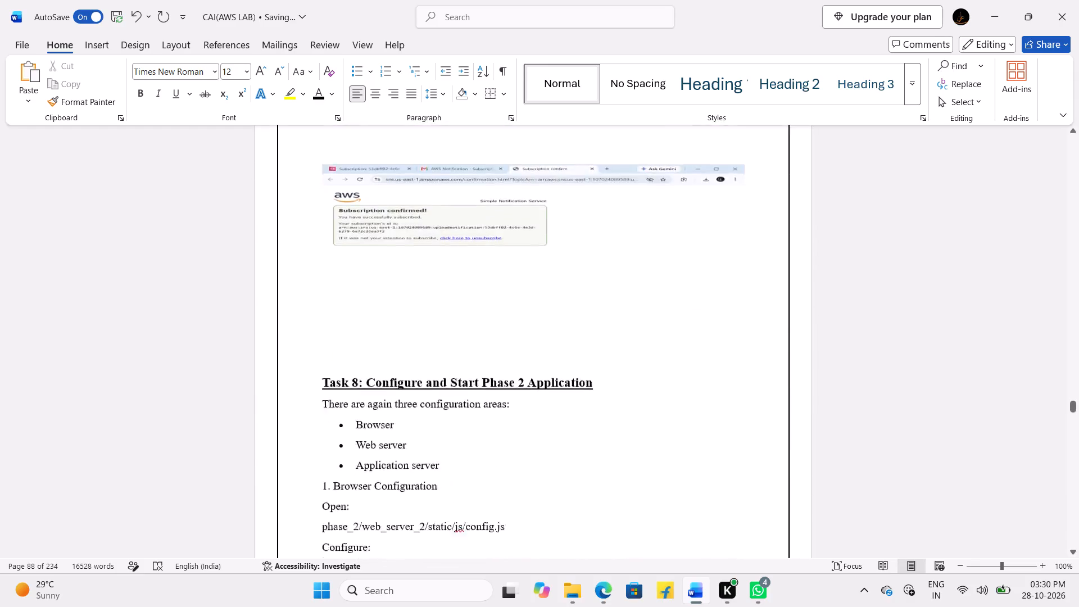
Review the layout of the serverless inventory lab pages, from the Load-Inventory Lambda function to the LAB-17 heading.
{"action": "scroll", "coordinate": [773, 338], "scroll_direction": "down", "scroll_amount": 20}
{"action": "scroll", "coordinate": [773, 338], "scroll_direction": "down", "scroll_amount": 10}
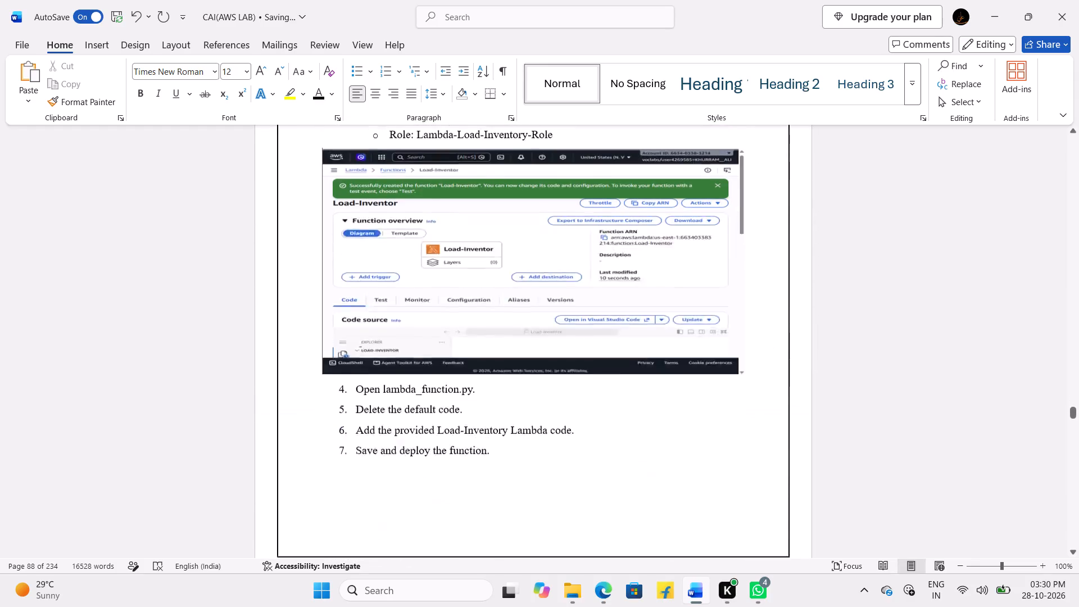
{"action": "scroll", "coordinate": [773, 338], "scroll_direction": "up", "scroll_amount": 6}
{"action": "scroll", "coordinate": [773, 338], "scroll_direction": "down", "scroll_amount": 8}
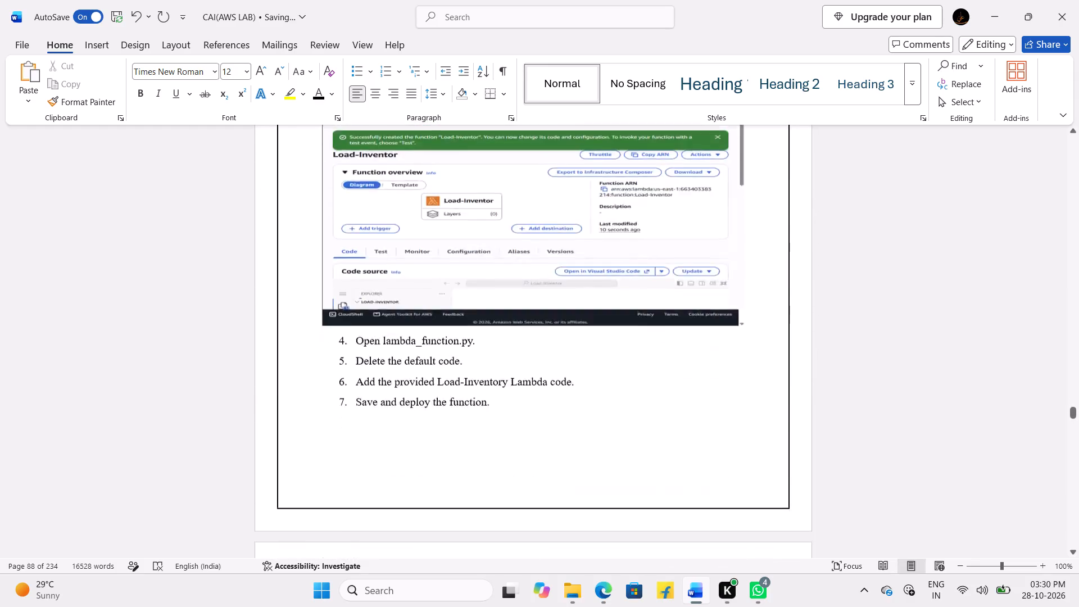
{"action": "scroll", "coordinate": [773, 338], "scroll_direction": "down", "scroll_amount": 19}
{"action": "scroll", "coordinate": [773, 338], "scroll_direction": "down", "scroll_amount": 5}
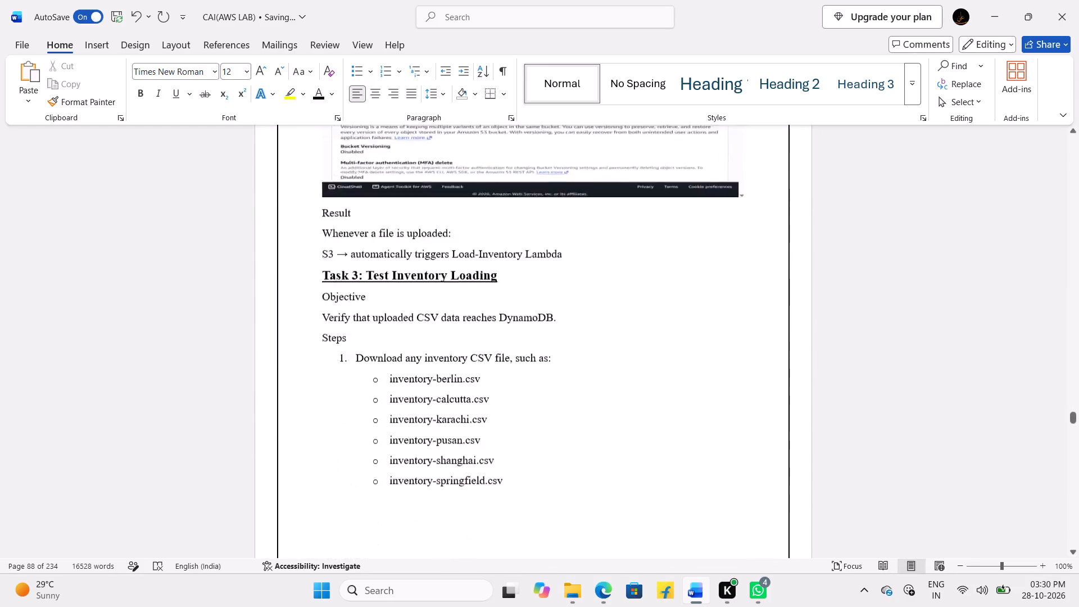
{"action": "scroll", "coordinate": [773, 338], "scroll_direction": "down", "scroll_amount": 10}
{"action": "scroll", "coordinate": [773, 338], "scroll_direction": "down", "scroll_amount": 12}
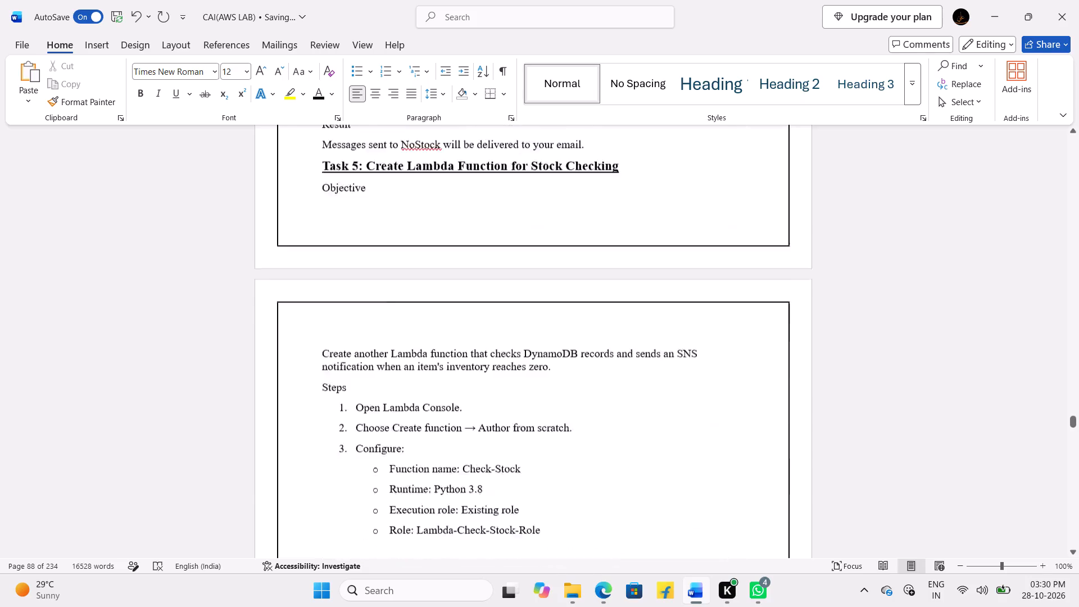
{"action": "scroll", "coordinate": [773, 338], "scroll_direction": "down", "scroll_amount": 19}
{"action": "scroll", "coordinate": [773, 338], "scroll_direction": "down", "scroll_amount": 3}
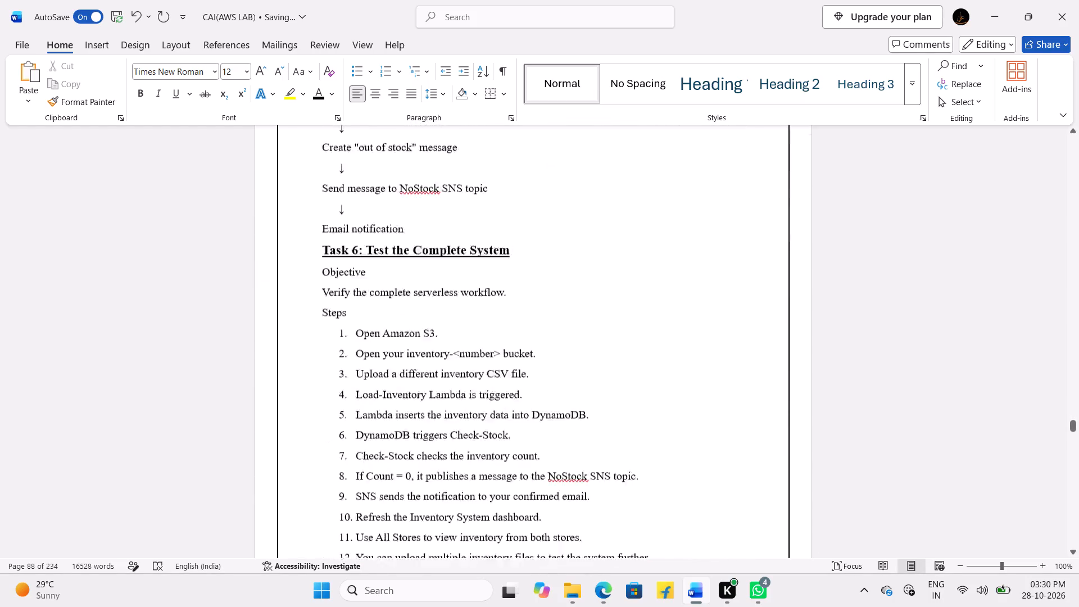
{"action": "scroll", "coordinate": [773, 338], "scroll_direction": "down", "scroll_amount": 6}
{"action": "scroll", "coordinate": [773, 338], "scroll_direction": "up", "scroll_amount": 2}
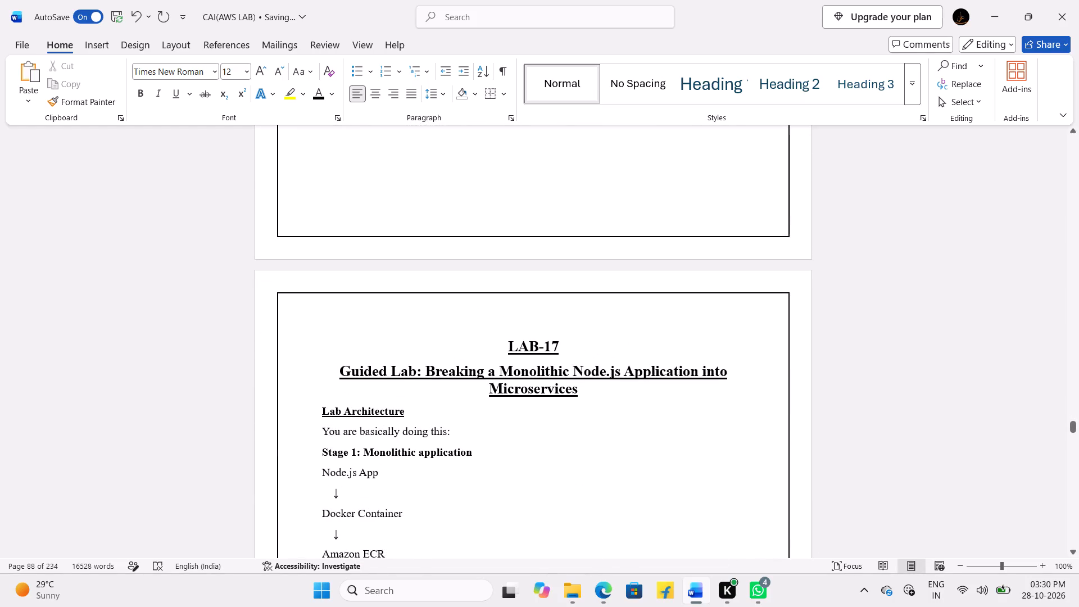
Review the layout of LAB-17's Node.js microservices pages, from the lab architecture through TASK 6.3 — Validate Microservices.
{"action": "scroll", "coordinate": [624, 327], "scroll_direction": "down", "scroll_amount": 20}
{"action": "scroll", "coordinate": [624, 327], "scroll_direction": "down", "scroll_amount": 17}
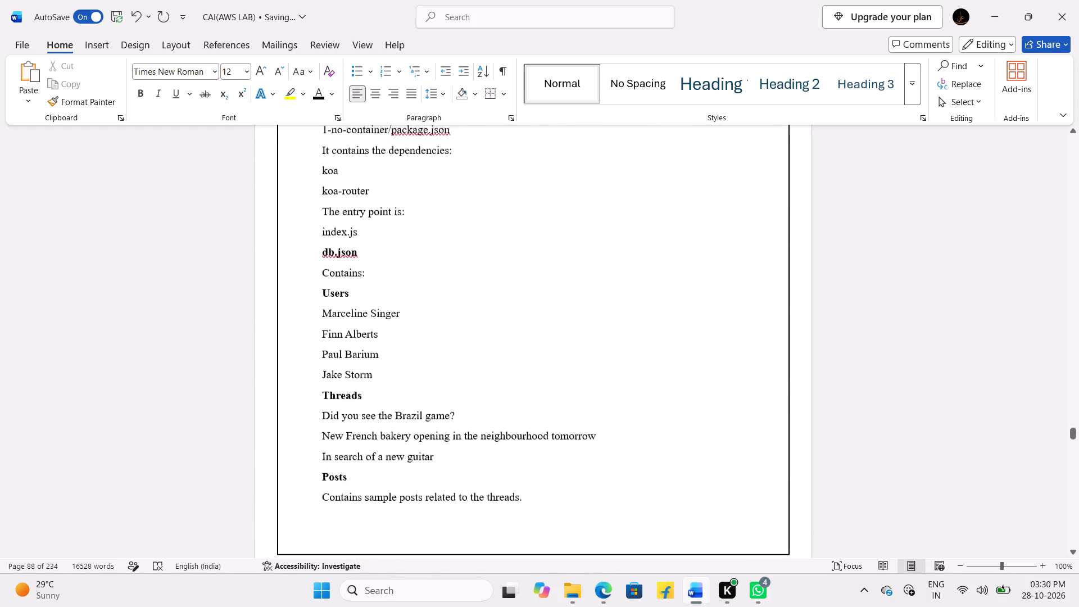
{"action": "scroll", "coordinate": [632, 337], "scroll_direction": "down", "scroll_amount": 10}
{"action": "scroll", "coordinate": [632, 334], "scroll_direction": "down", "scroll_amount": 20}
{"action": "scroll", "coordinate": [632, 334], "scroll_direction": "down", "scroll_amount": 1}
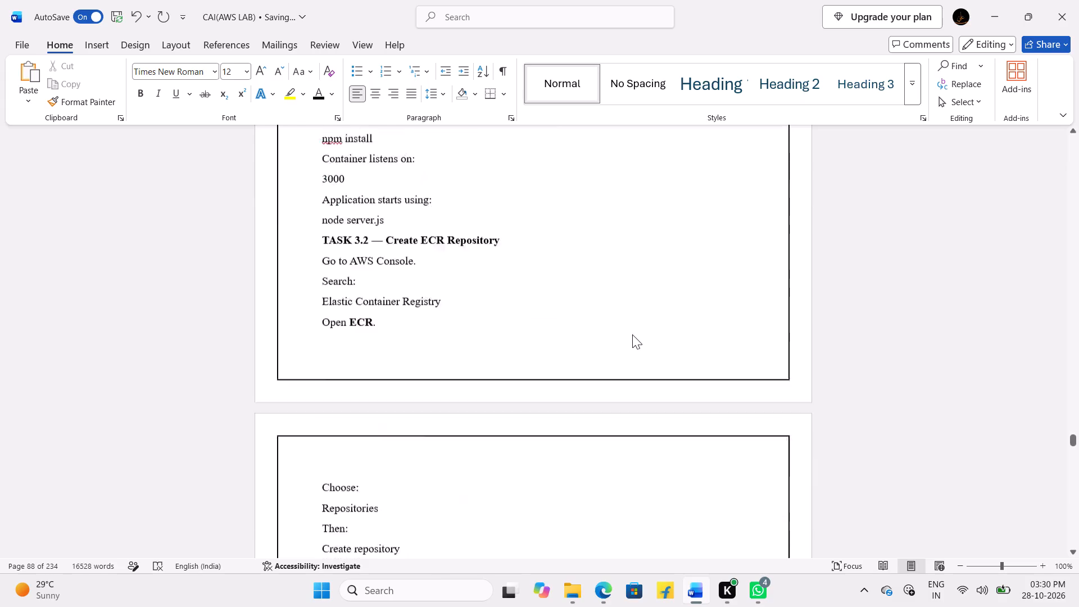
{"action": "scroll", "coordinate": [632, 334], "scroll_direction": "down", "scroll_amount": 20}
{"action": "scroll", "coordinate": [632, 334], "scroll_direction": "down", "scroll_amount": 13}
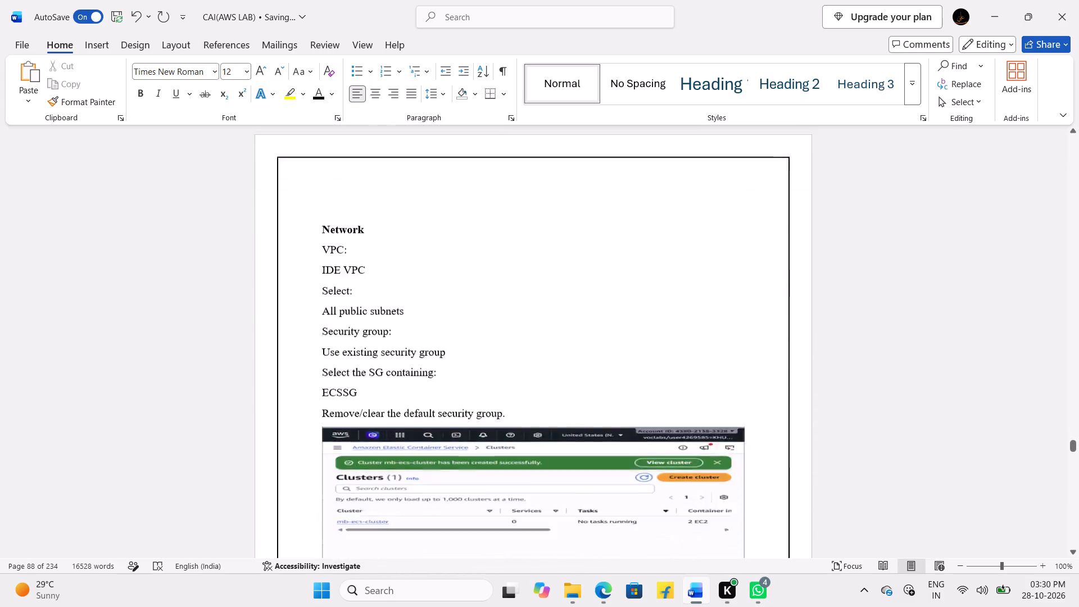
{"action": "scroll", "coordinate": [636, 337], "scroll_direction": "down", "scroll_amount": 20}
{"action": "scroll", "coordinate": [636, 337], "scroll_direction": "down", "scroll_amount": 9}
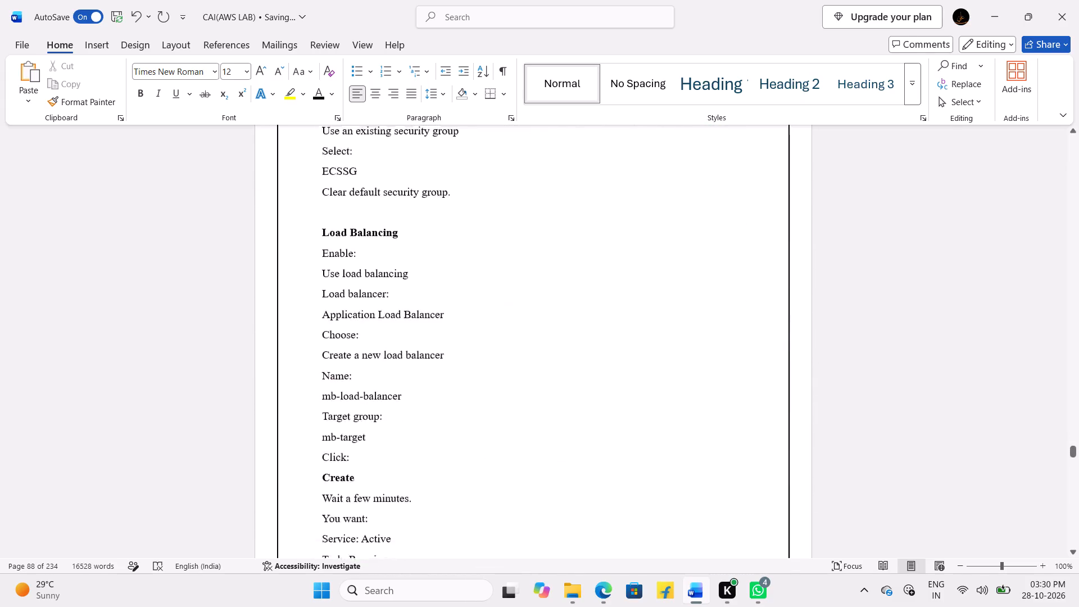
{"action": "scroll", "coordinate": [636, 337], "scroll_direction": "down", "scroll_amount": 20}
{"action": "scroll", "coordinate": [636, 337], "scroll_direction": "down", "scroll_amount": 10}
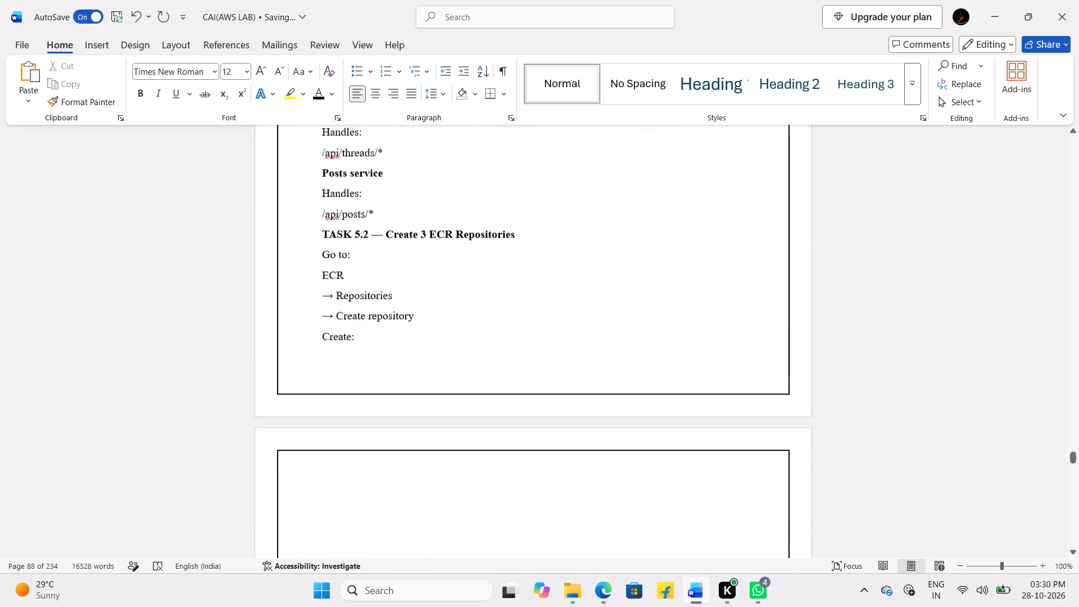
{"action": "scroll", "coordinate": [636, 337], "scroll_direction": "down", "scroll_amount": 16}
{"action": "scroll", "coordinate": [636, 337], "scroll_direction": "down", "scroll_amount": 9}
{"action": "scroll", "coordinate": [636, 337], "scroll_direction": "down", "scroll_amount": 20}
{"action": "scroll", "coordinate": [636, 337], "scroll_direction": "down", "scroll_amount": 8}
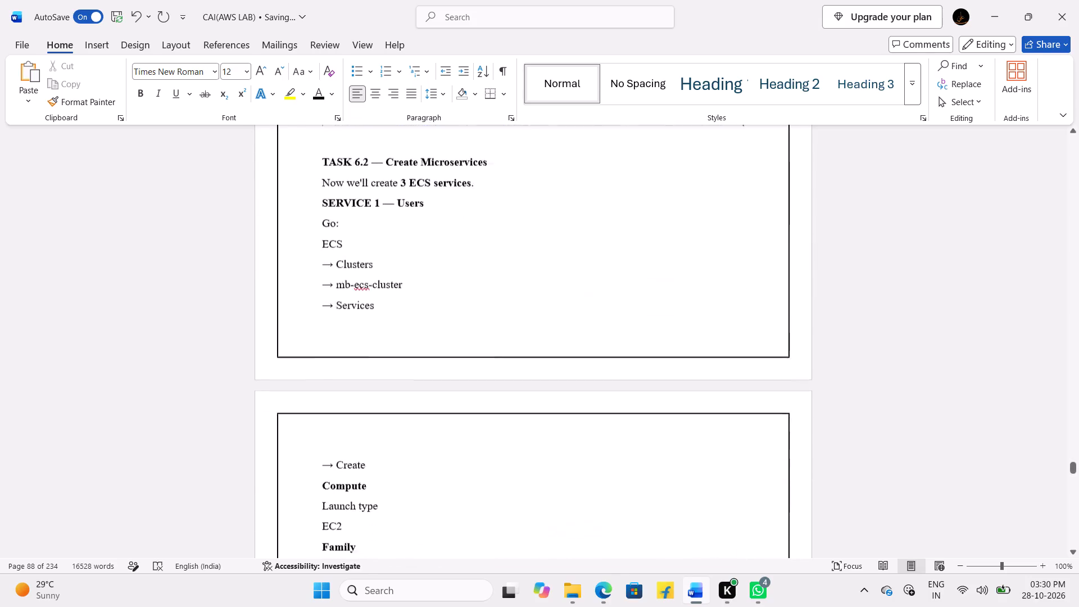
{"action": "scroll", "coordinate": [636, 337], "scroll_direction": "down", "scroll_amount": 9}
{"action": "scroll", "coordinate": [636, 337], "scroll_direction": "down", "scroll_amount": 17}
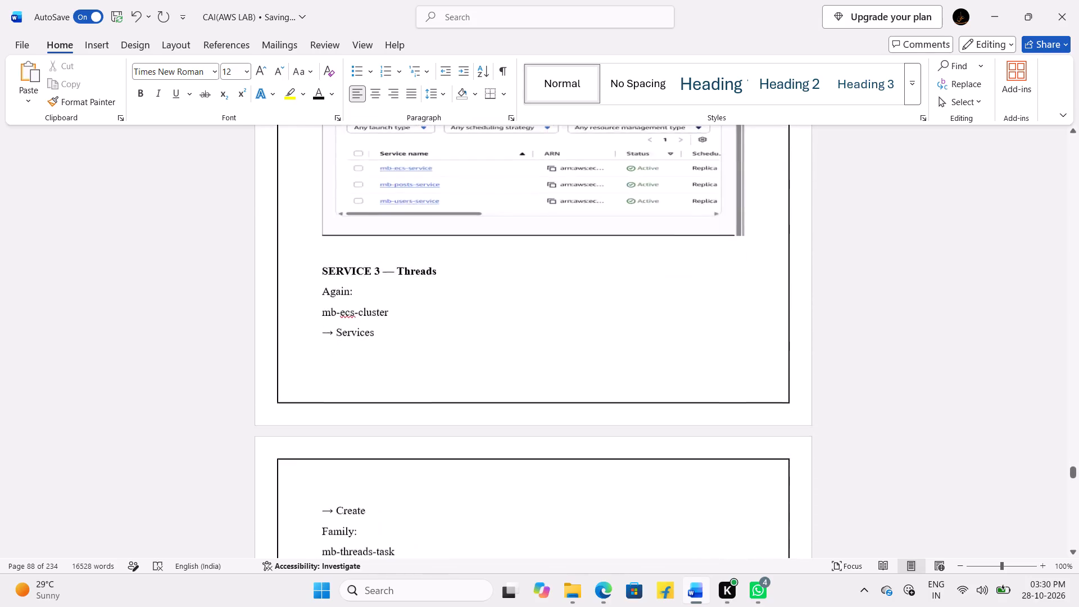
{"action": "scroll", "coordinate": [636, 337], "scroll_direction": "down", "scroll_amount": 14}
{"action": "scroll", "coordinate": [636, 337], "scroll_direction": "down", "scroll_amount": 15}
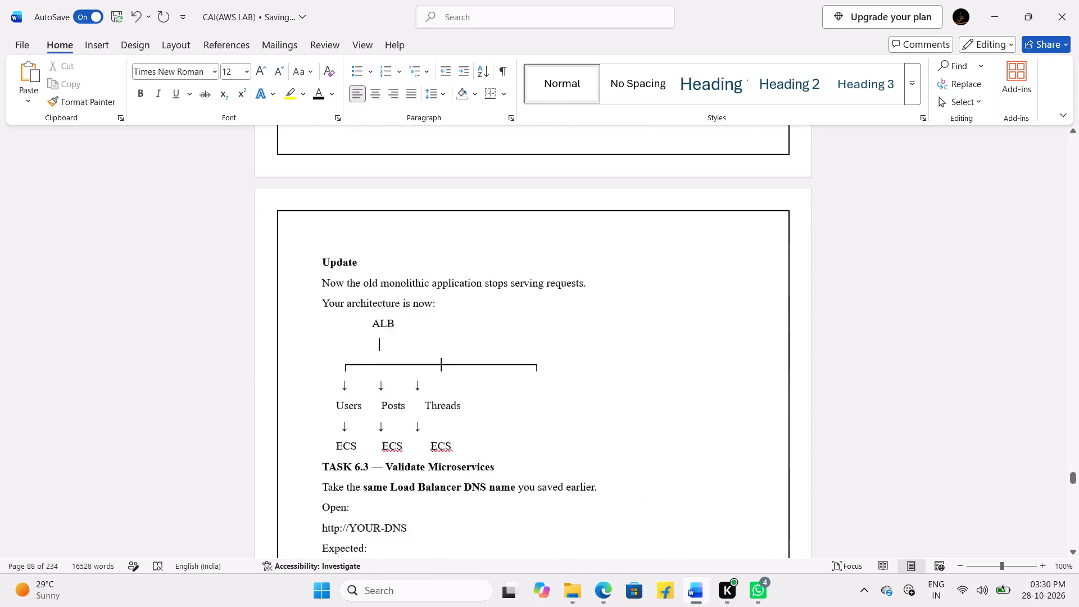
Review the layout of the sales analysis report lab pages, from the security group rules through TASK 7.3 — Target.
{"action": "scroll", "coordinate": [636, 337], "scroll_direction": "down", "scroll_amount": 15}
{"action": "scroll", "coordinate": [636, 337], "scroll_direction": "down", "scroll_amount": 15}
{"action": "scroll", "coordinate": [636, 337], "scroll_direction": "down", "scroll_amount": 7}
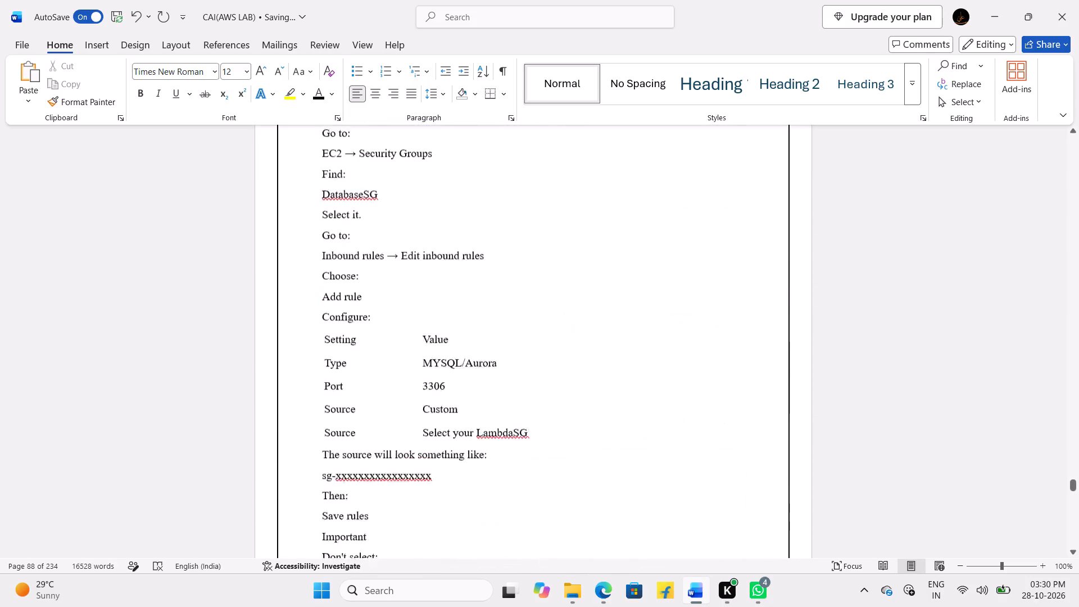
{"action": "scroll", "coordinate": [636, 337], "scroll_direction": "down", "scroll_amount": 18}
{"action": "scroll", "coordinate": [636, 337], "scroll_direction": "down", "scroll_amount": 17}
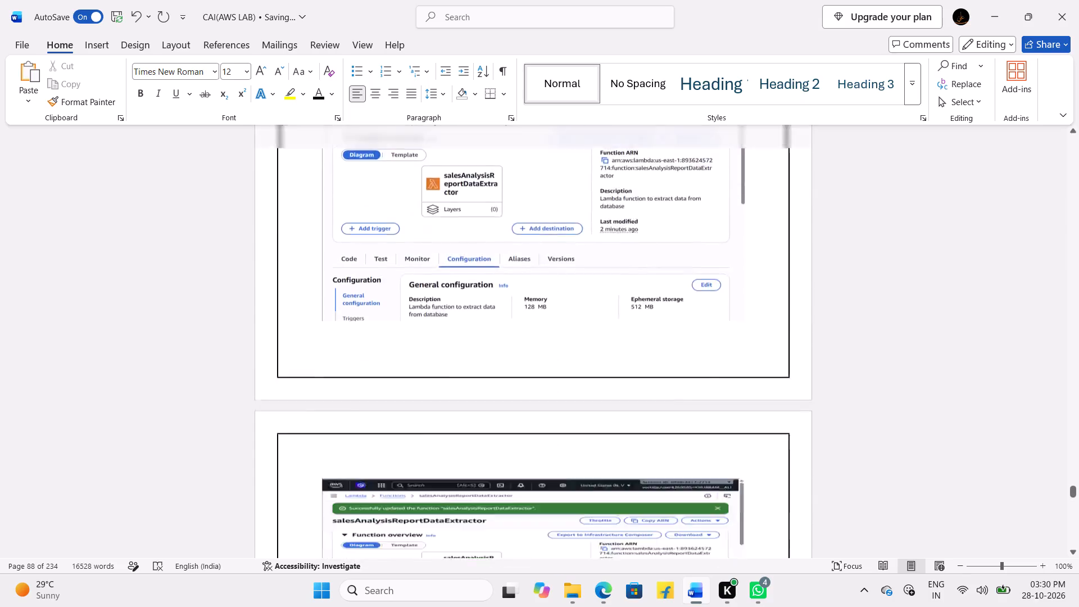
{"action": "scroll", "coordinate": [636, 337], "scroll_direction": "down", "scroll_amount": 7}
{"action": "scroll", "coordinate": [636, 337], "scroll_direction": "down", "scroll_amount": 19}
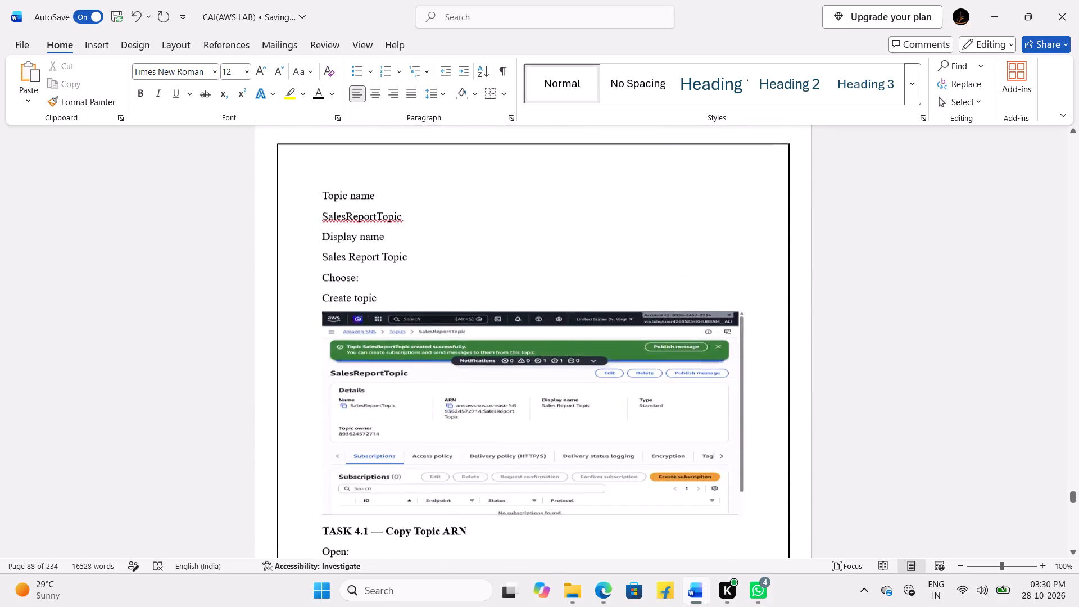
{"action": "scroll", "coordinate": [636, 337], "scroll_direction": "down", "scroll_amount": 20}
{"action": "scroll", "coordinate": [636, 337], "scroll_direction": "down", "scroll_amount": 11}
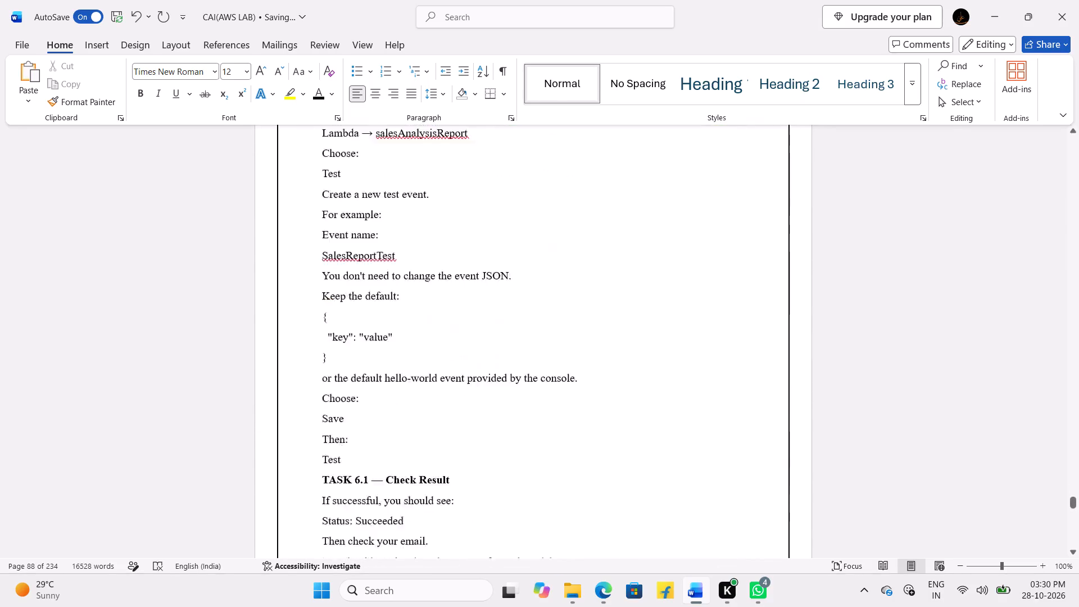
{"action": "scroll", "coordinate": [636, 337], "scroll_direction": "down", "scroll_amount": 20}
{"action": "scroll", "coordinate": [636, 337], "scroll_direction": "down", "scroll_amount": 10}
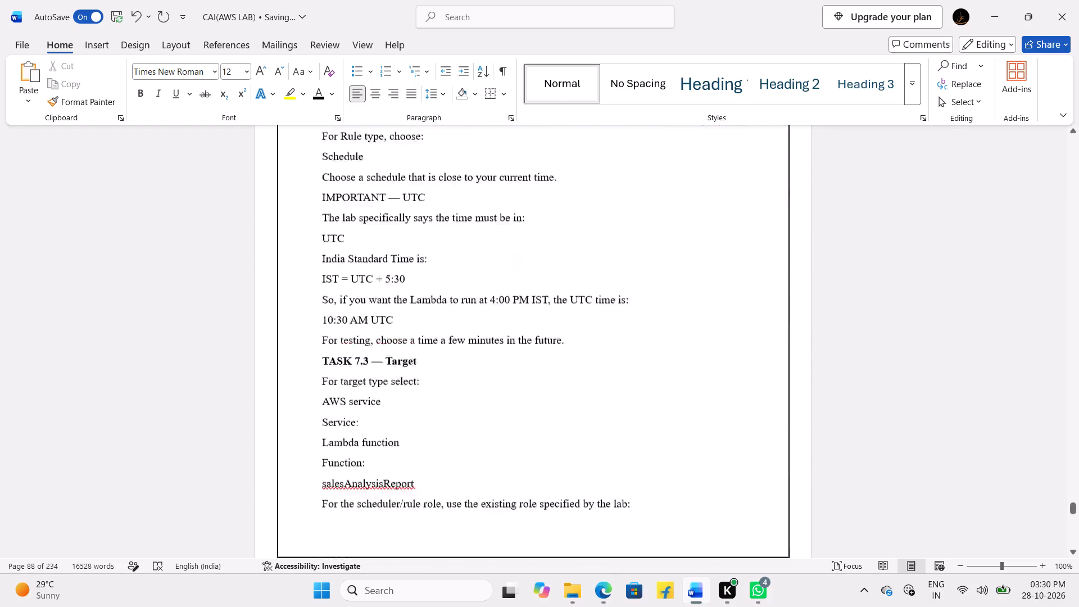
Review the layout of the remaining lab pages, from TASK 7.3 — Target through the S3 replication and Step 18: Launch pages.
{"action": "scroll", "coordinate": [636, 337], "scroll_direction": "down", "scroll_amount": 10}
{"action": "scroll", "coordinate": [636, 337], "scroll_direction": "down", "scroll_amount": 16}
{"action": "scroll", "coordinate": [636, 337], "scroll_direction": "up", "scroll_amount": 4}
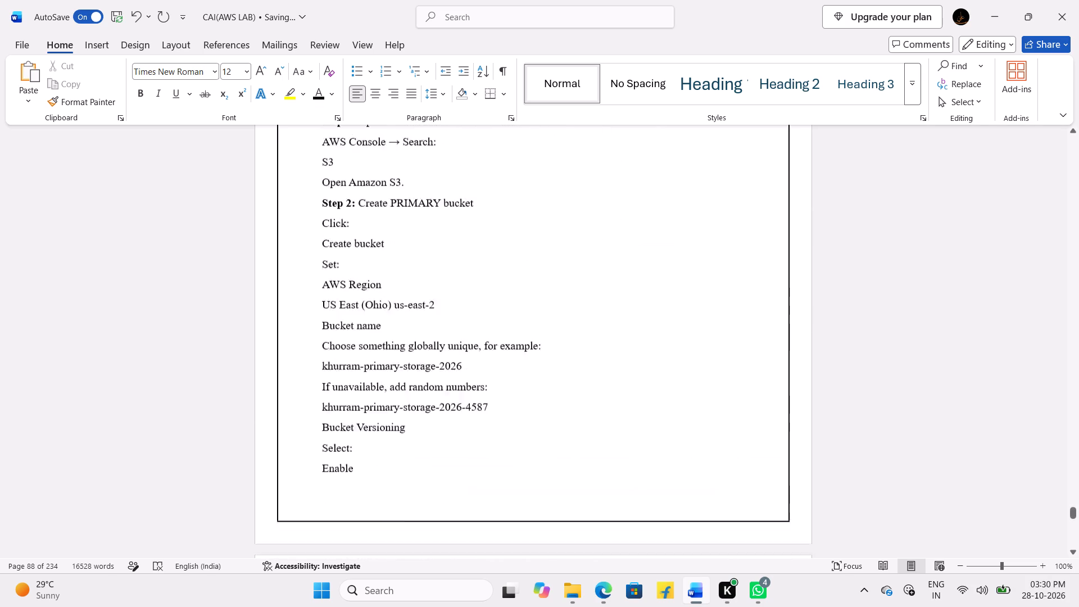
{"action": "scroll", "coordinate": [636, 337], "scroll_direction": "up", "scroll_amount": 4}
{"action": "scroll", "coordinate": [636, 337], "scroll_direction": "down", "scroll_amount": 17}
{"action": "scroll", "coordinate": [638, 339], "scroll_direction": "down", "scroll_amount": 6}
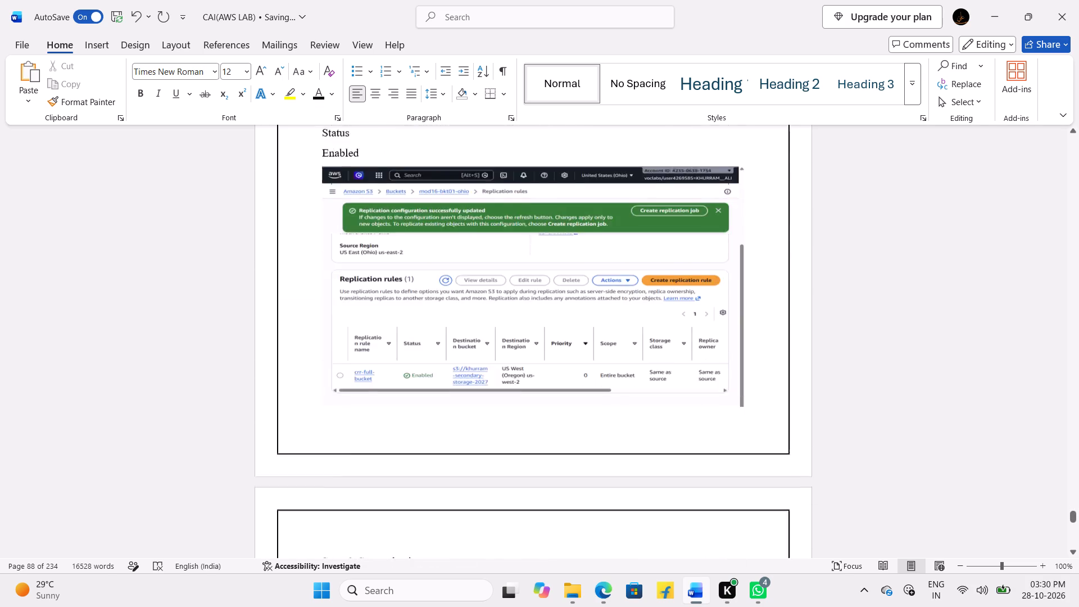
{"action": "scroll", "coordinate": [639, 337], "scroll_direction": "down", "scroll_amount": 20}
{"action": "scroll", "coordinate": [639, 337], "scroll_direction": "down", "scroll_amount": 20}
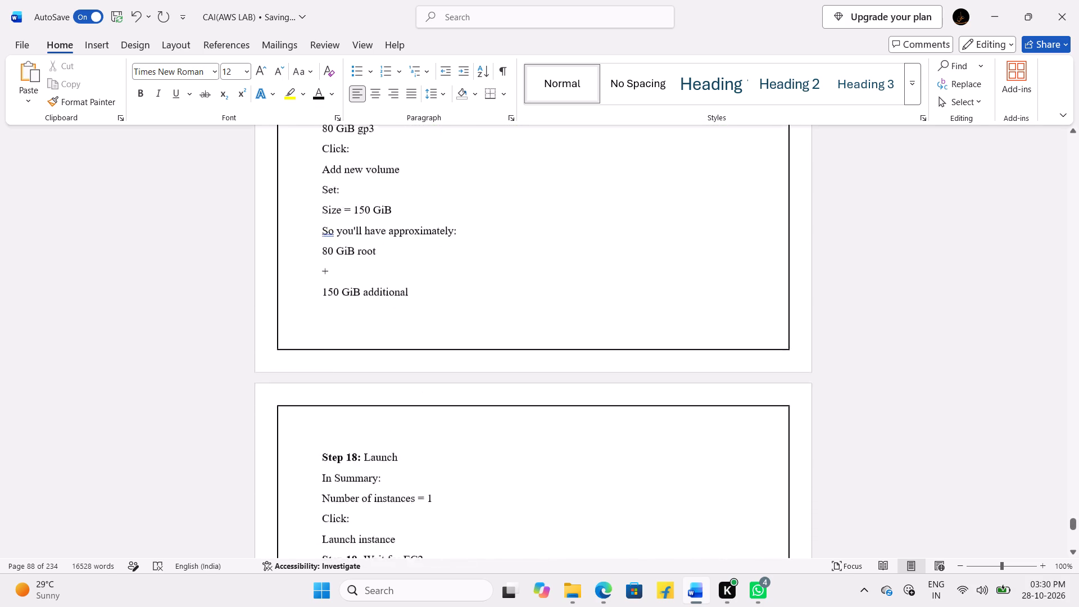
{"action": "scroll", "coordinate": [640, 338], "scroll_direction": "down", "scroll_amount": 9}
{"action": "scroll", "coordinate": [640, 338], "scroll_direction": "down", "scroll_amount": 16}
Examine the closing Badges And Certificate pages, checking the placement of the Cloud Architecting badge and the completion certificate.
{"action": "middle_click", "coordinate": [640, 338]}
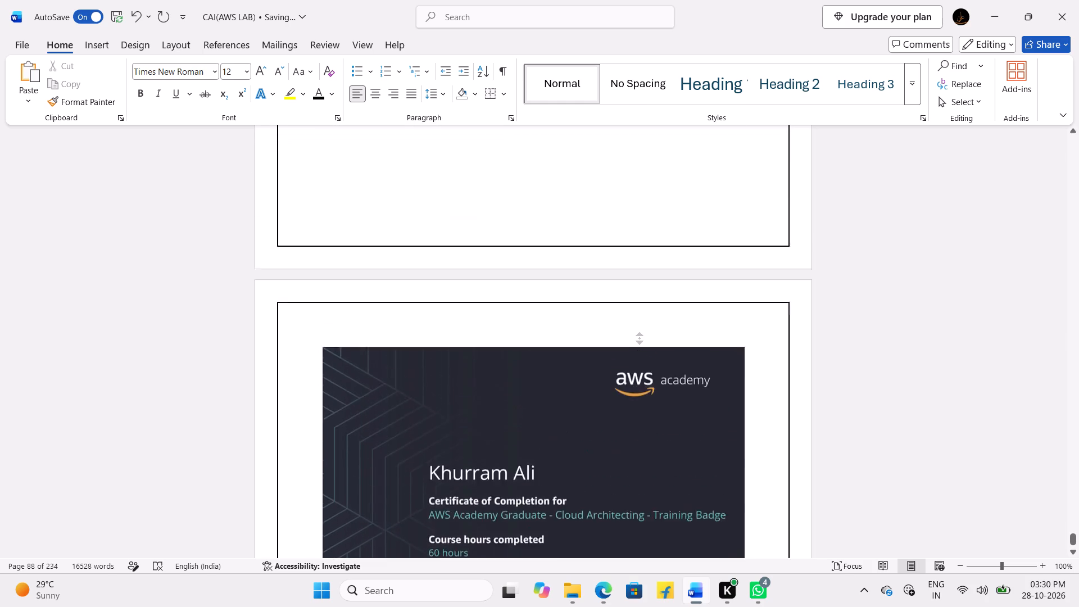
{"action": "scroll", "coordinate": [650, 255], "scroll_direction": "down", "scroll_amount": 2}
{"action": "scroll", "coordinate": [650, 255], "scroll_direction": "up", "scroll_amount": 2}
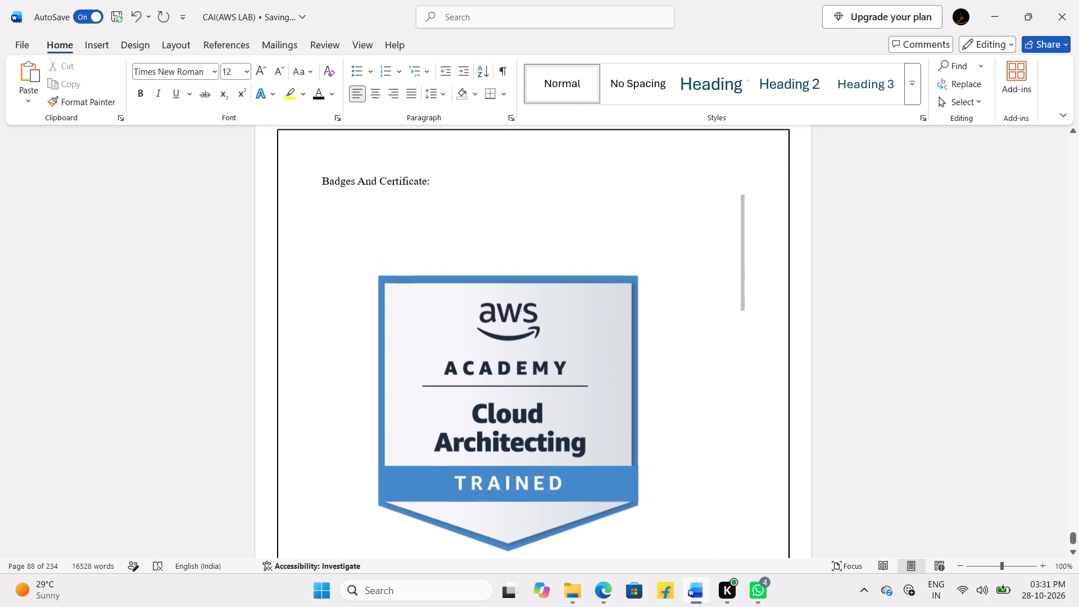
{"action": "scroll", "coordinate": [651, 250], "scroll_direction": "down", "scroll_amount": 1}
{"action": "scroll", "coordinate": [643, 331], "scroll_direction": "down", "scroll_amount": 5}
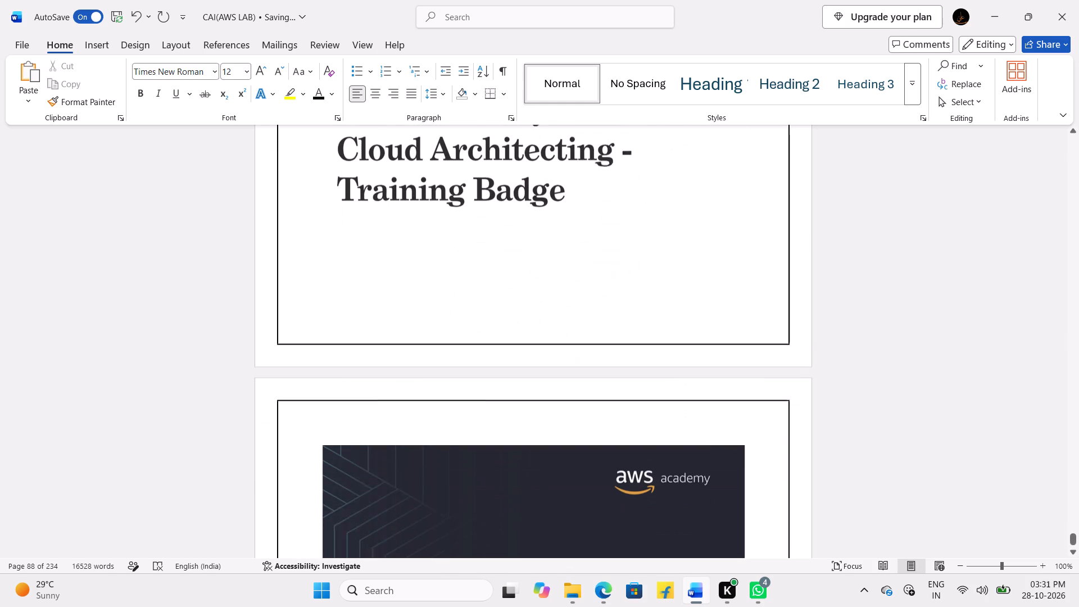
{"action": "scroll", "coordinate": [638, 369], "scroll_direction": "up", "scroll_amount": 6}
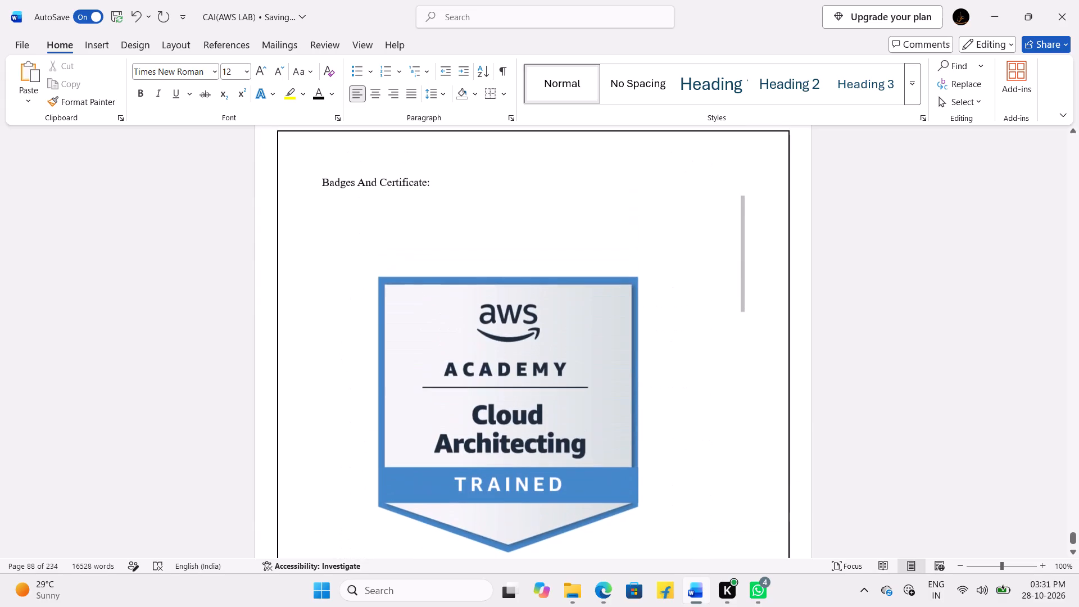
{"action": "scroll", "coordinate": [672, 429], "scroll_direction": "down", "scroll_amount": 2}
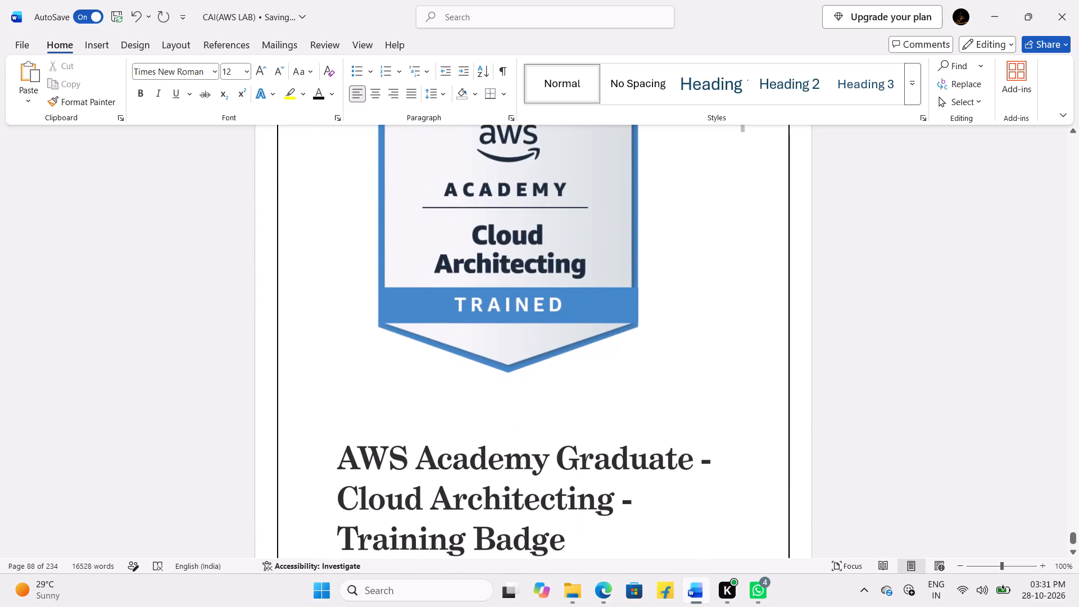
{"action": "left_click", "coordinate": [688, 397]}
{"action": "scroll", "coordinate": [761, 371], "scroll_direction": "up", "scroll_amount": 2}
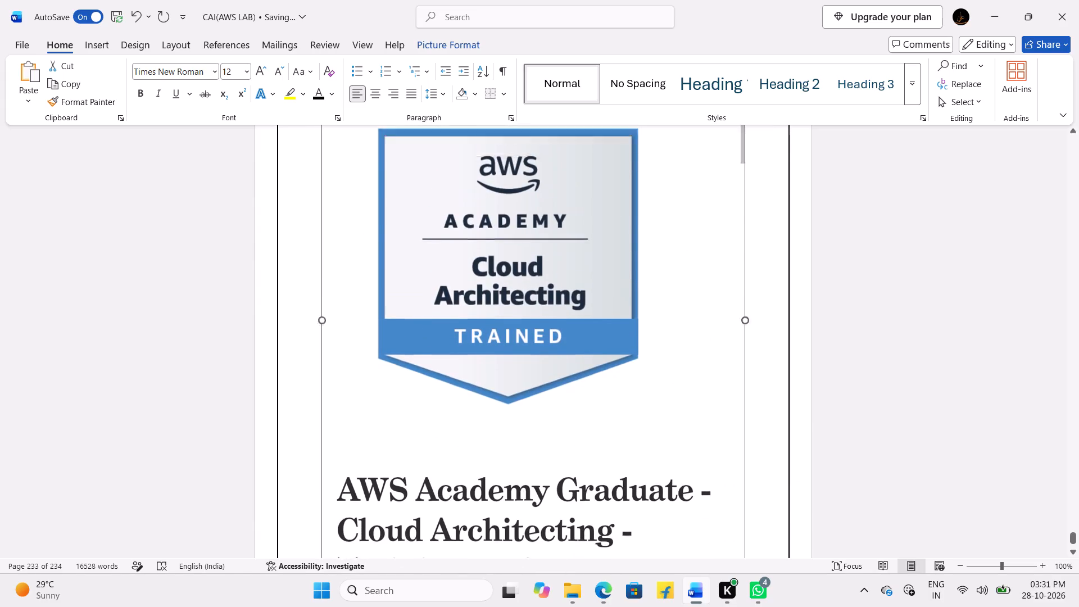
Save the CAI(AWS LAB) document.
{"action": "scroll", "coordinate": [761, 371], "scroll_direction": "up", "scroll_amount": 20}
{"action": "scroll", "coordinate": [761, 371], "scroll_direction": "up", "scroll_amount": 11}
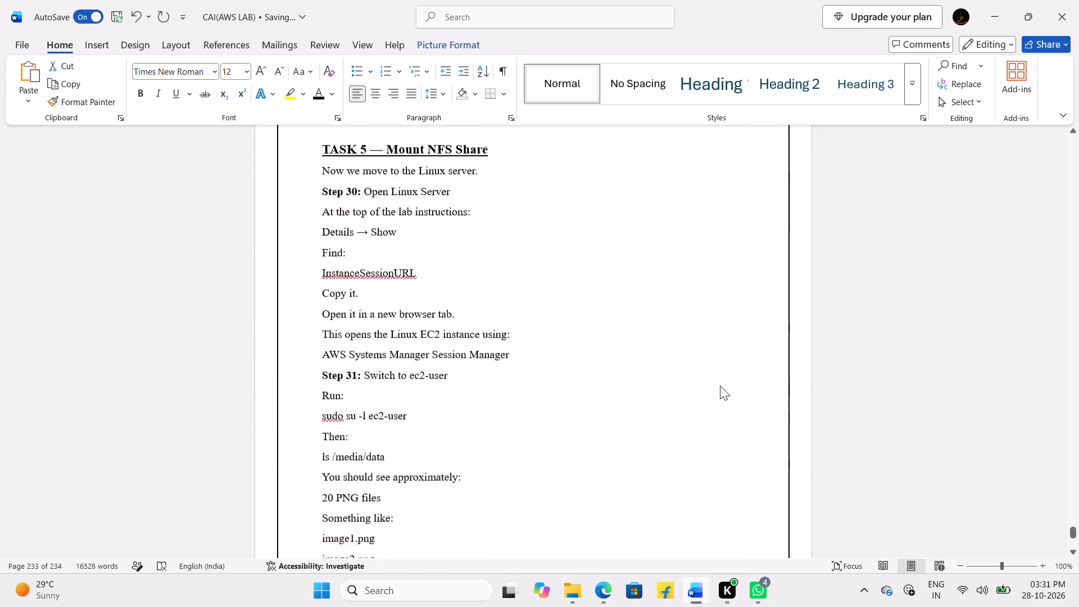
{"action": "scroll", "coordinate": [720, 386], "scroll_direction": "up", "scroll_amount": 4}
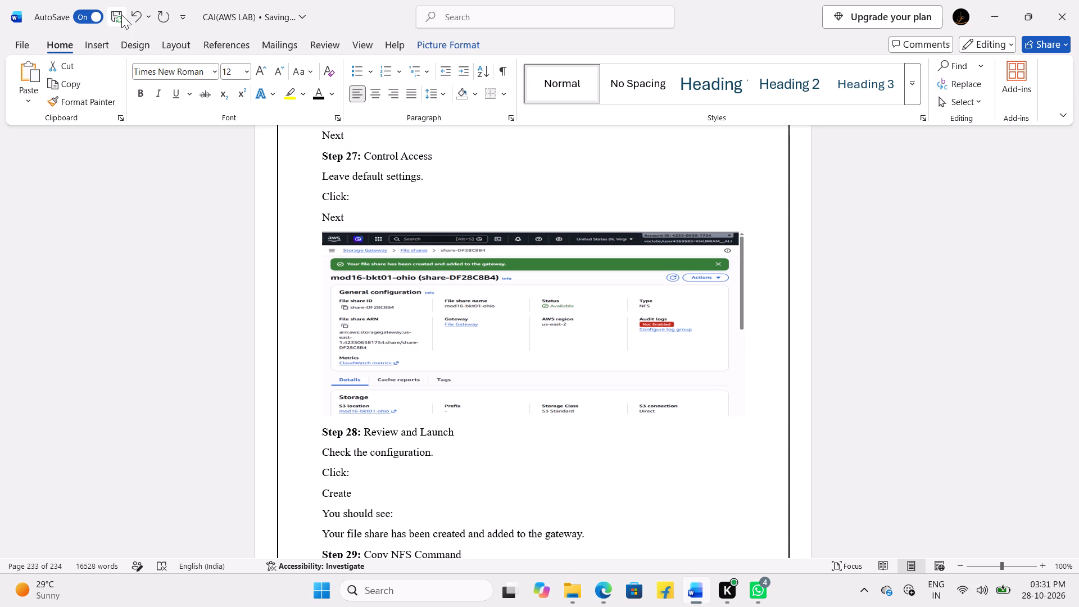
{"action": "left_click", "coordinate": [121, 15]}
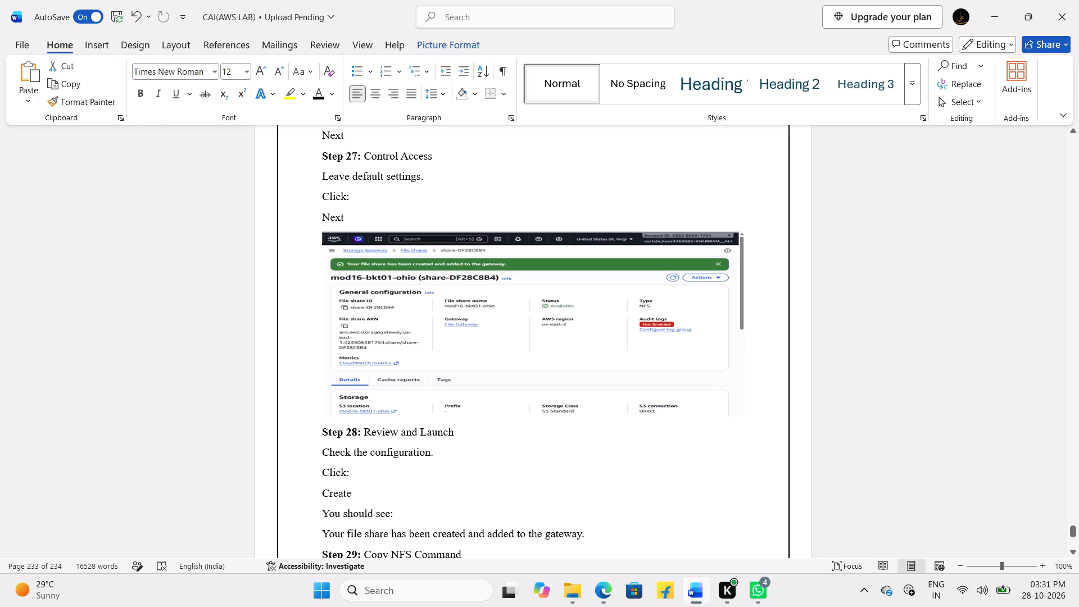
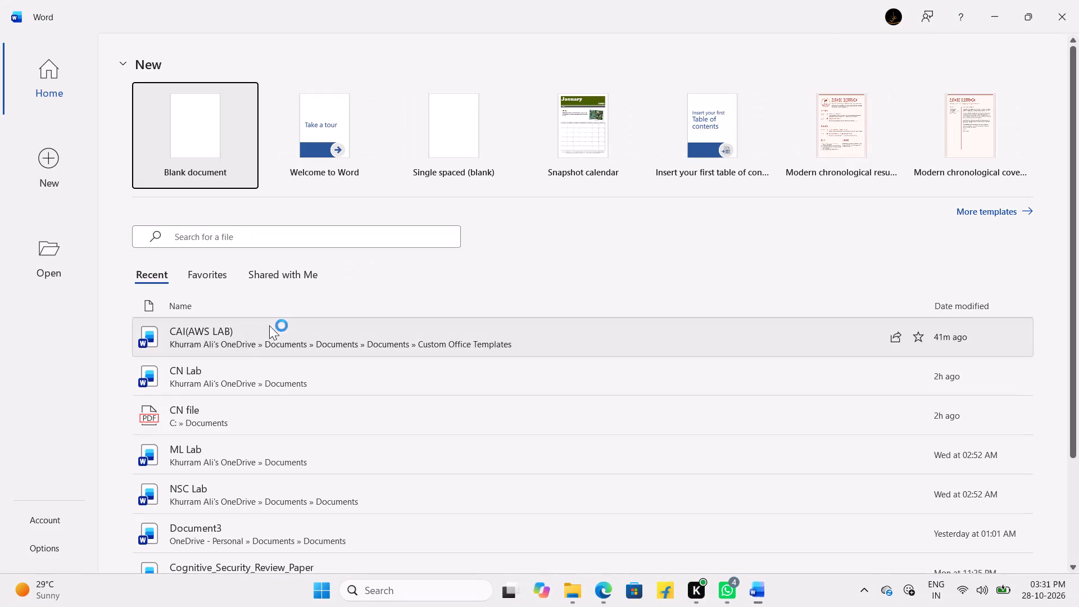
Bring up the available file actions for the CAI(AWS LAB) document in the recent files.
{"action": "right_click", "coordinate": [254, 345]}
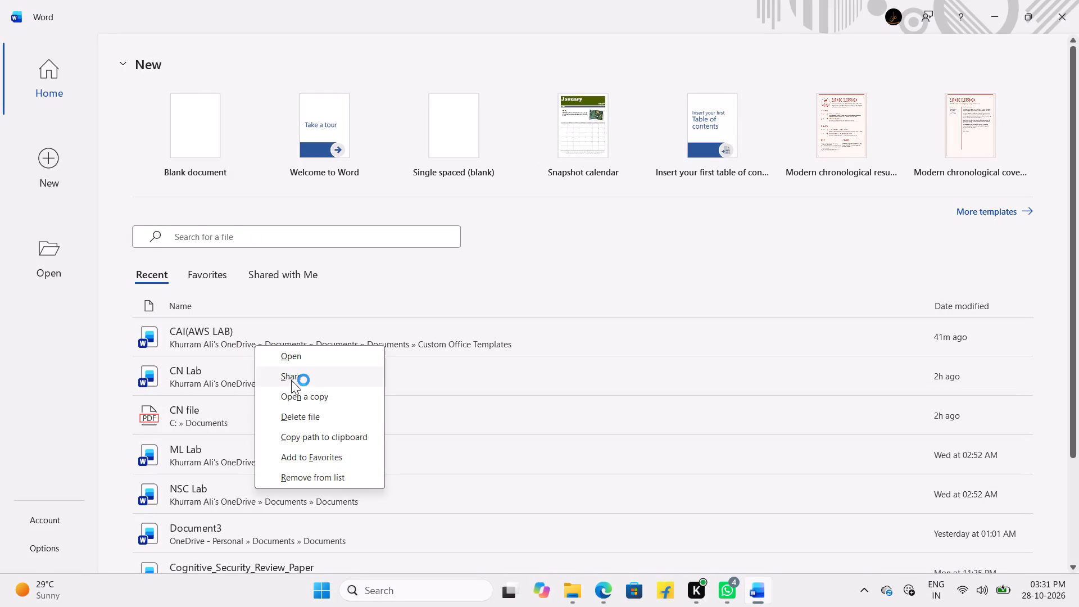
Share the CAI(AWS LAB) document by copying its link, with editing allowed for anyone who has the link.
{"action": "left_click", "coordinate": [291, 376]}
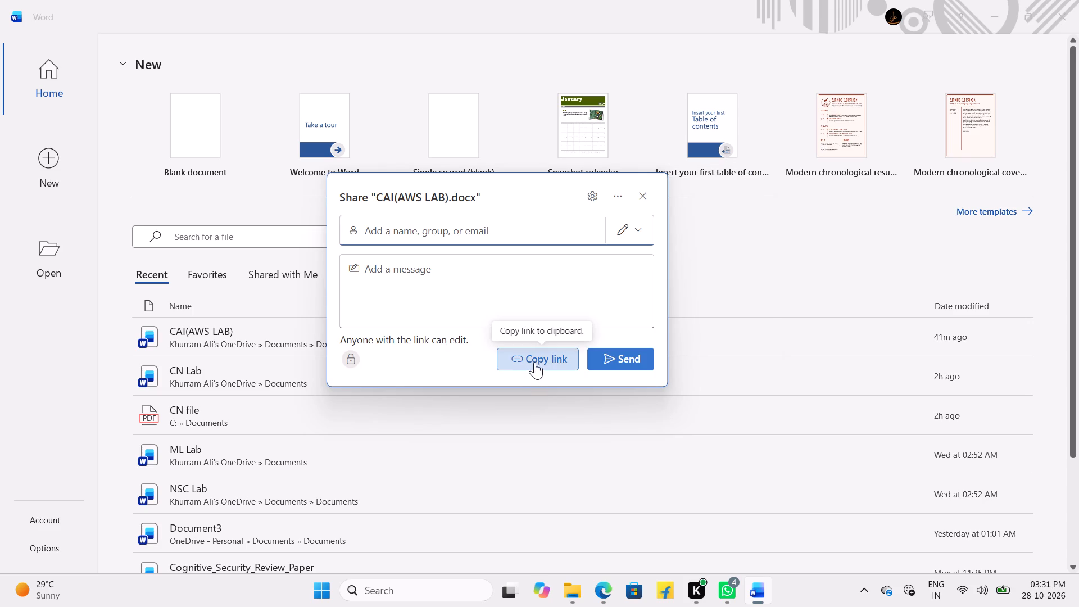
{"action": "left_click", "coordinate": [609, 355]}
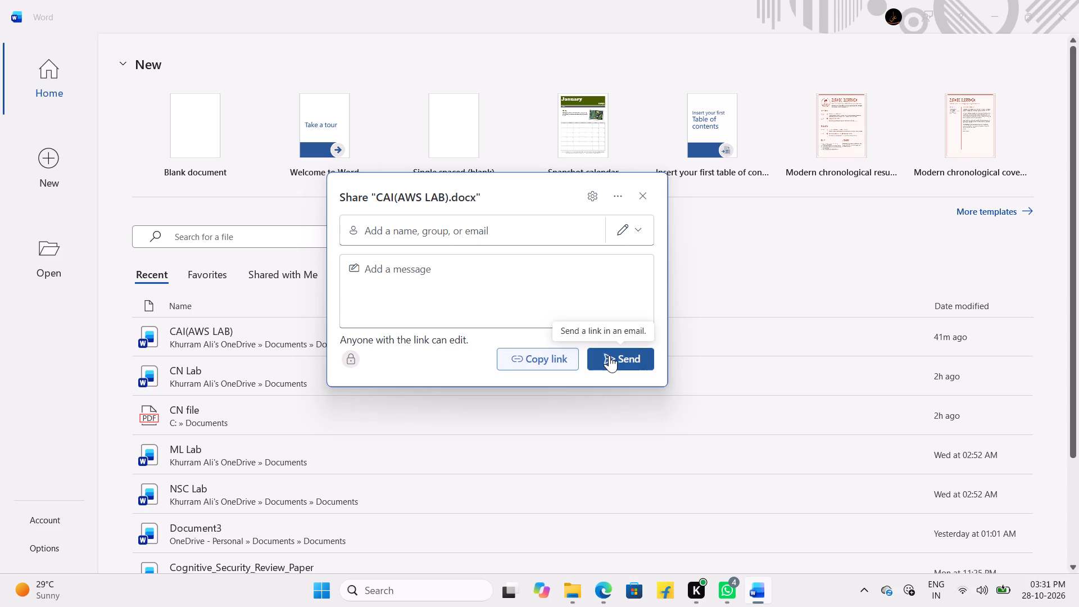
{"action": "left_click", "coordinate": [534, 368]}
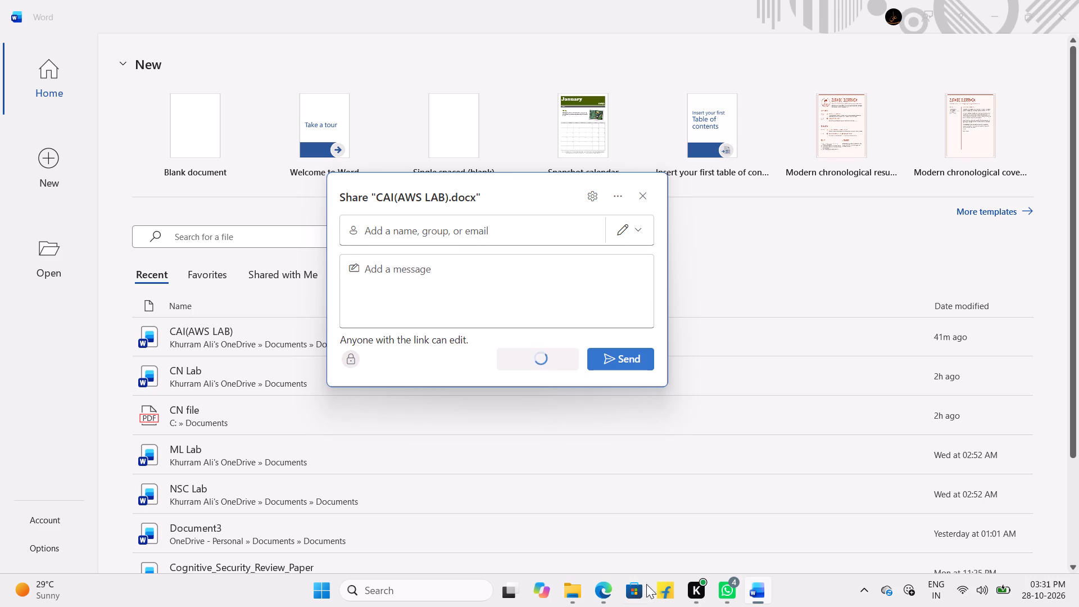
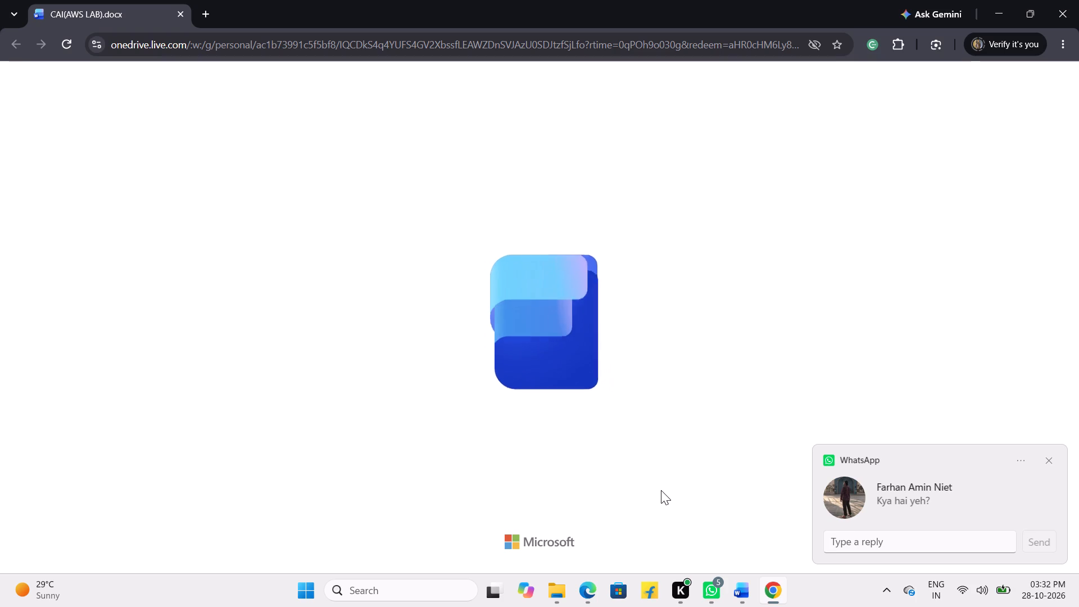
{"action": "left_click", "coordinate": [853, 537]}
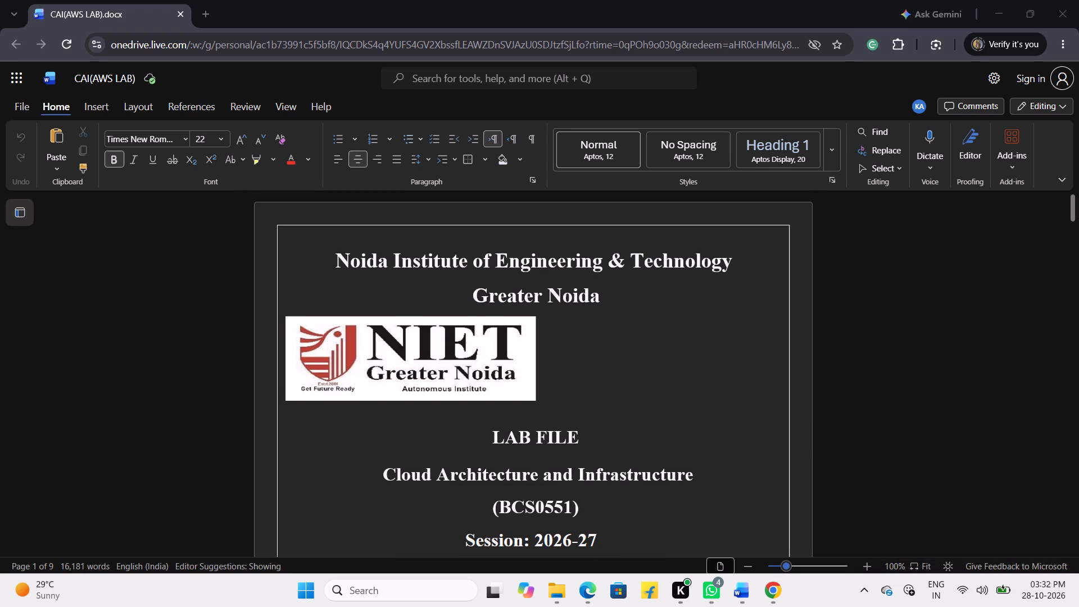
{"action": "scroll", "coordinate": [629, 440], "scroll_direction": "down", "scroll_amount": 12}
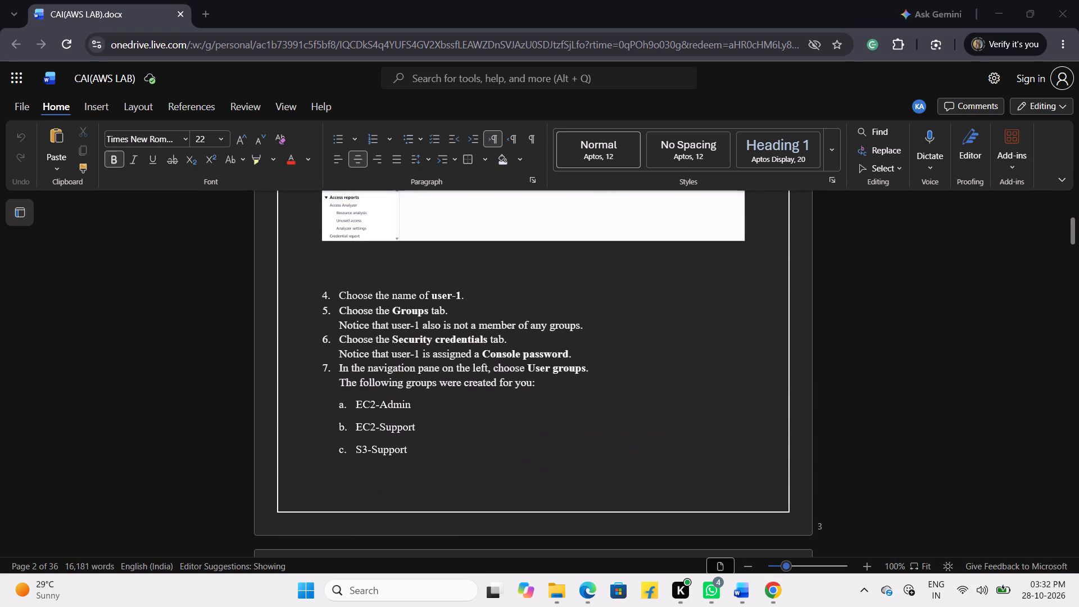
{"action": "scroll", "coordinate": [630, 442], "scroll_direction": "down", "scroll_amount": 4}
{"action": "scroll", "coordinate": [630, 442], "scroll_direction": "up", "scroll_amount": 14}
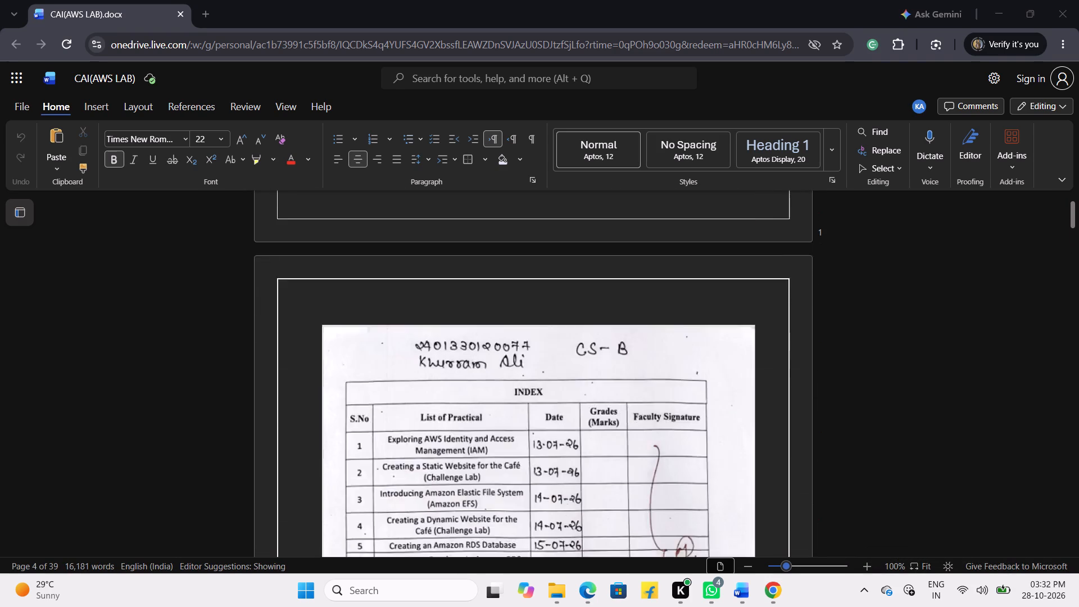
{"action": "scroll", "coordinate": [630, 442], "scroll_direction": "up", "scroll_amount": 4}
Select the NIET logo picture on the cover page of the online document.
{"action": "left_click", "coordinate": [432, 386]}
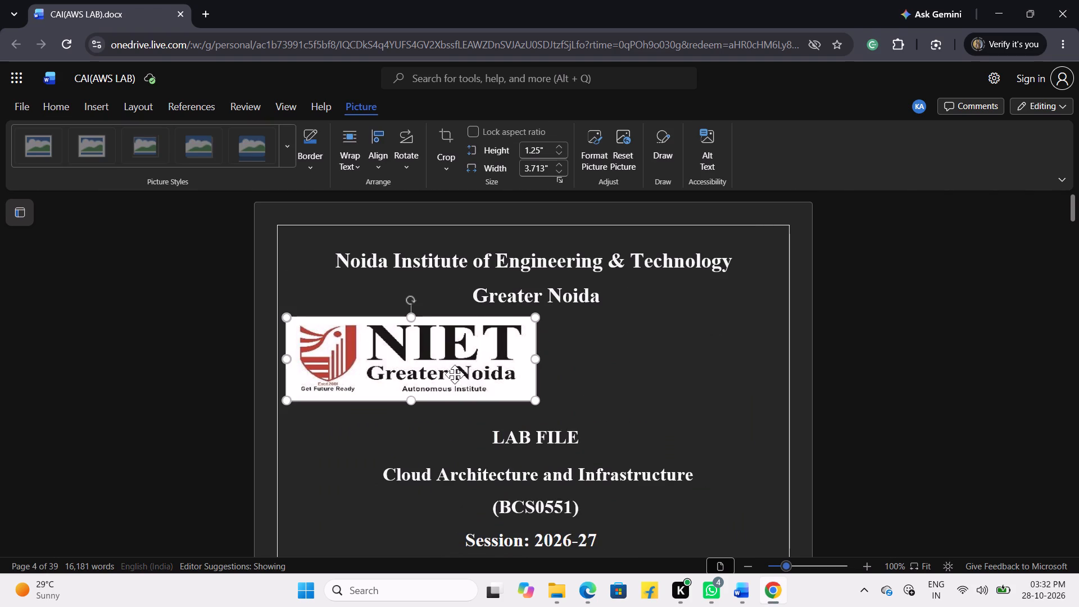
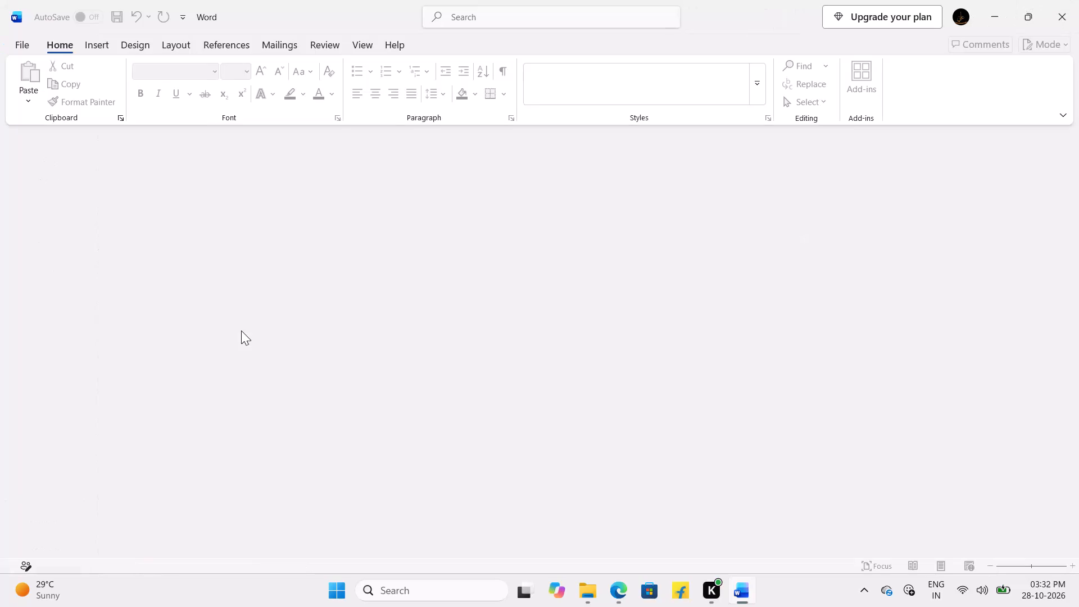
Examine the reopened CAI(AWS LAB) document's cover page with its NIET logo and the lab index table that follows.
{"action": "scroll", "coordinate": [497, 365], "scroll_direction": "up", "scroll_amount": 1}
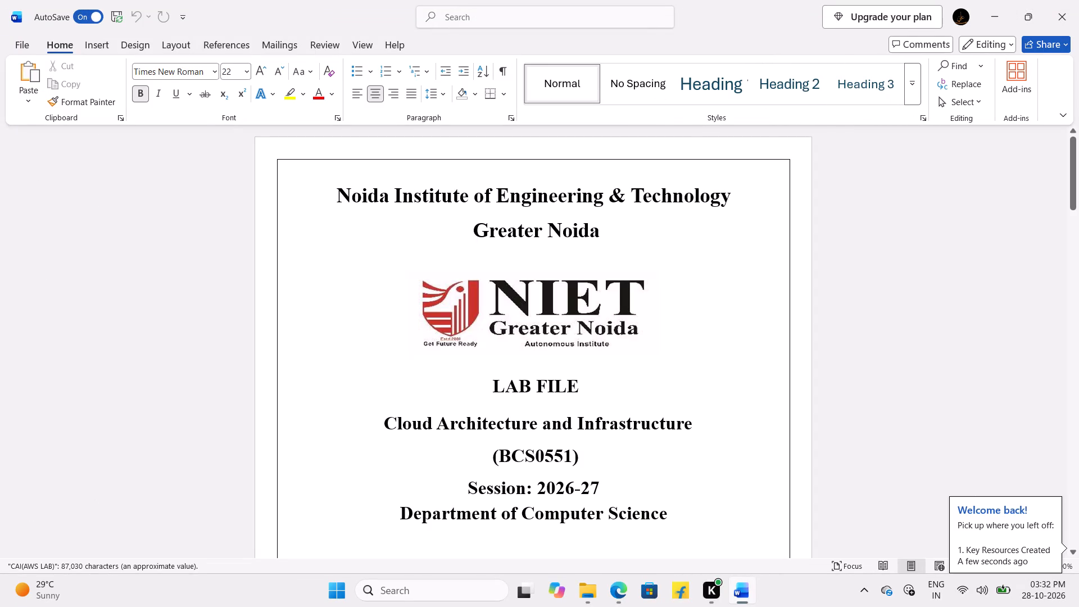
{"action": "left_click", "coordinate": [514, 337]}
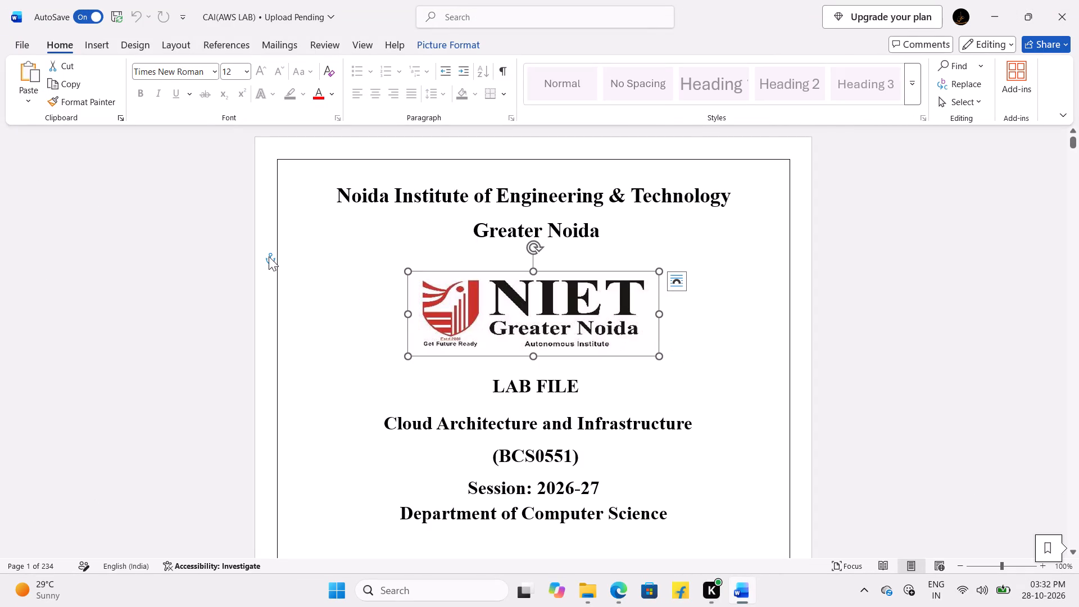
{"action": "left_click", "coordinate": [269, 256]}
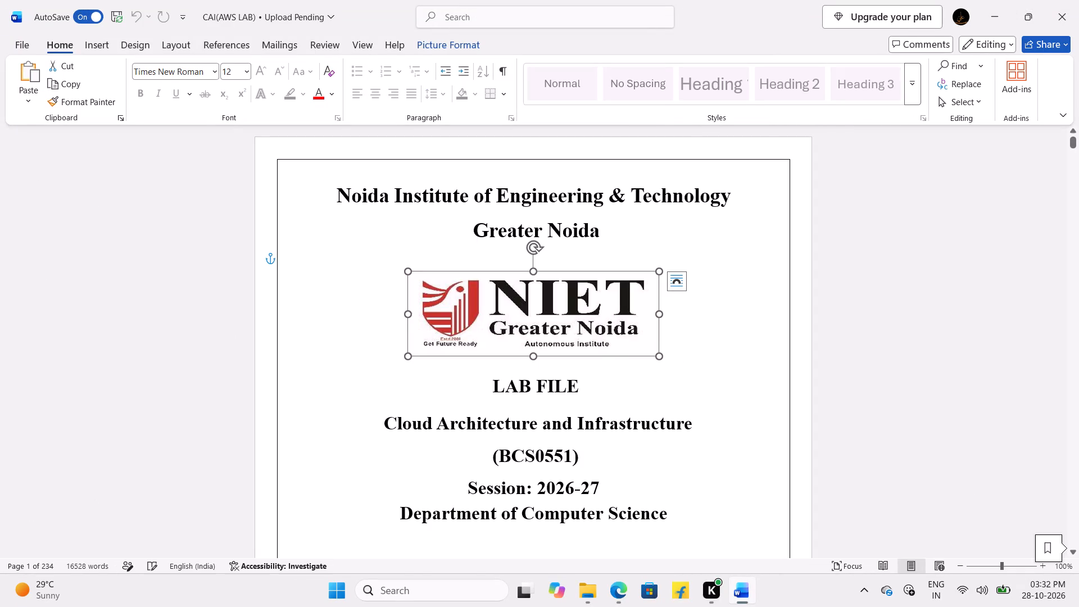
{"action": "left_click", "coordinate": [746, 361]}
{"action": "scroll", "coordinate": [745, 364], "scroll_direction": "down", "scroll_amount": 13}
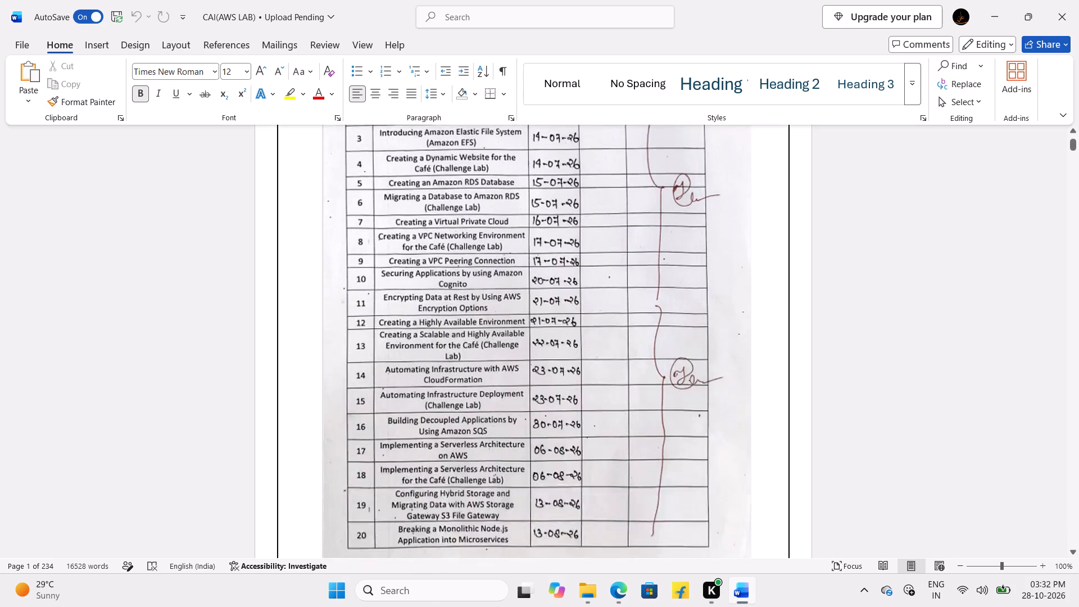
{"action": "scroll", "coordinate": [743, 368], "scroll_direction": "down", "scroll_amount": 13}
Close the CAI(AWS LAB) document.
{"action": "left_click", "coordinate": [1077, 0]}
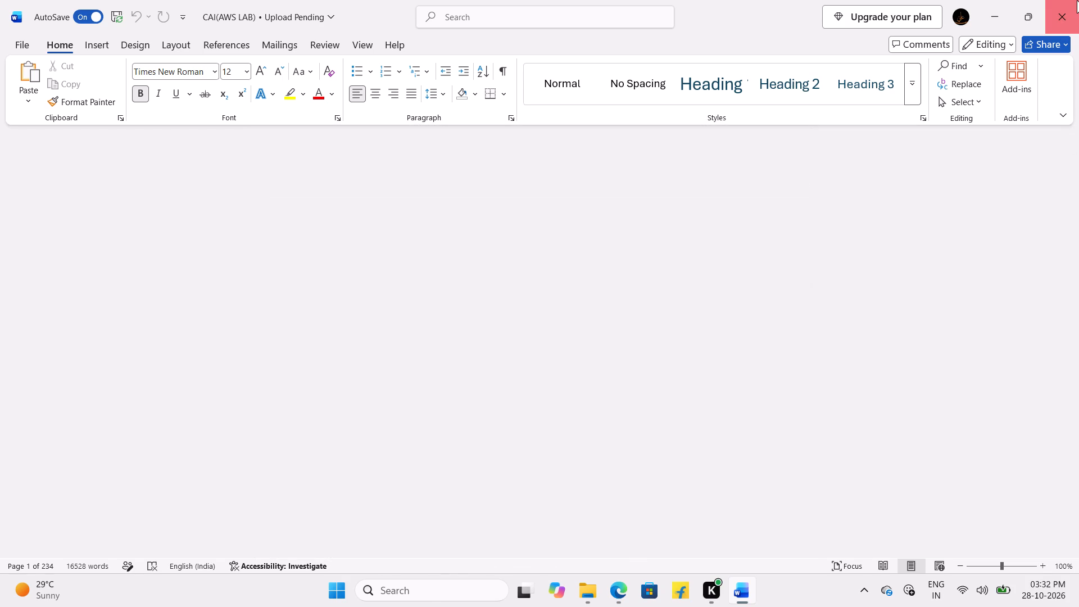
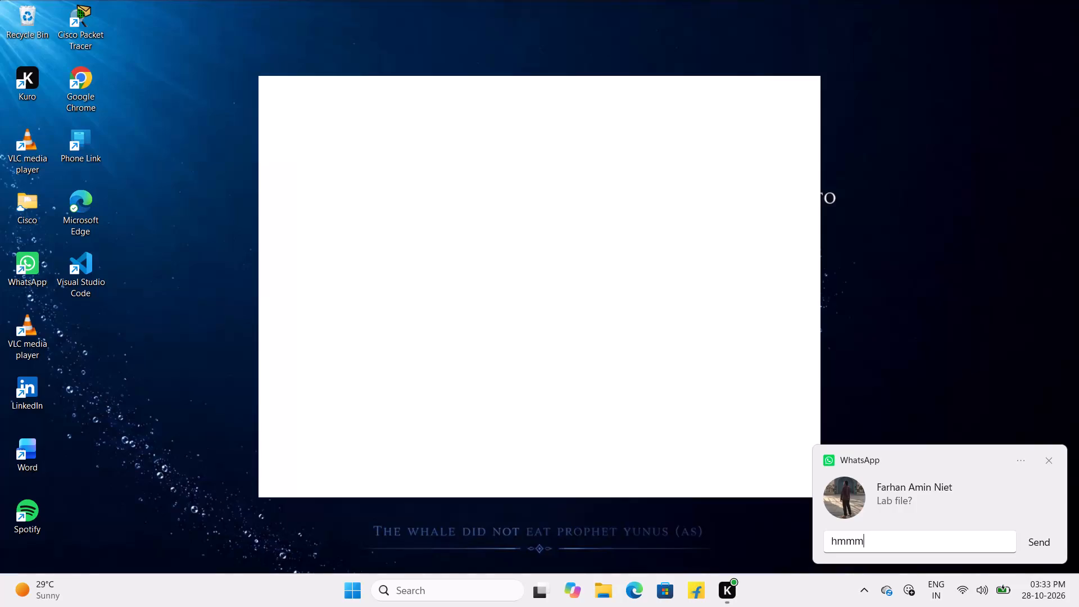
Send the drafted reply "hmmm" to the incoming WhatsApp message asking about the lab file.
{"action": "left_click", "coordinate": [1039, 539]}
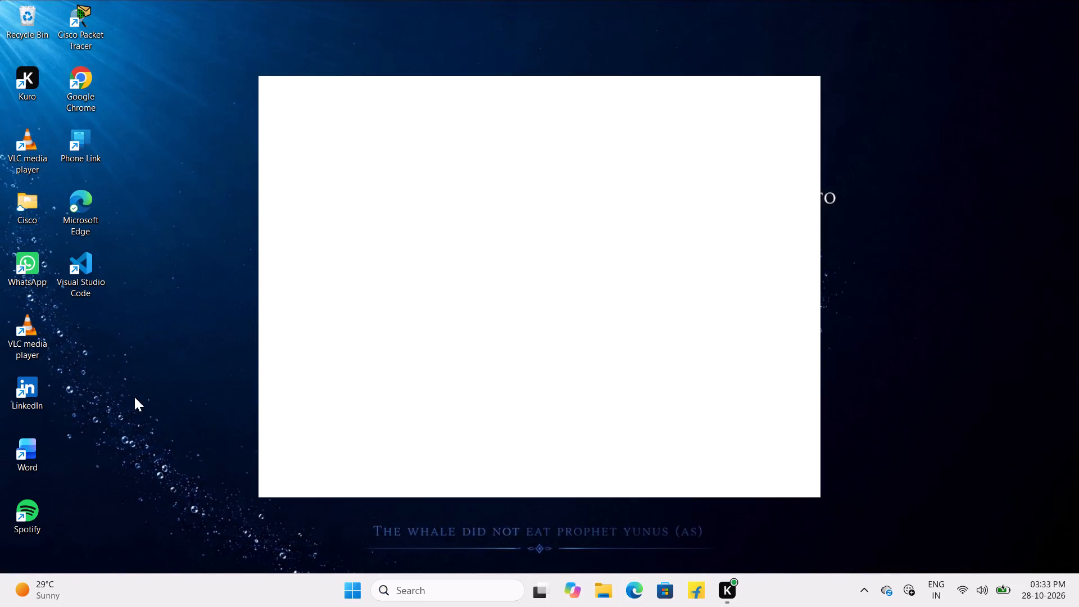